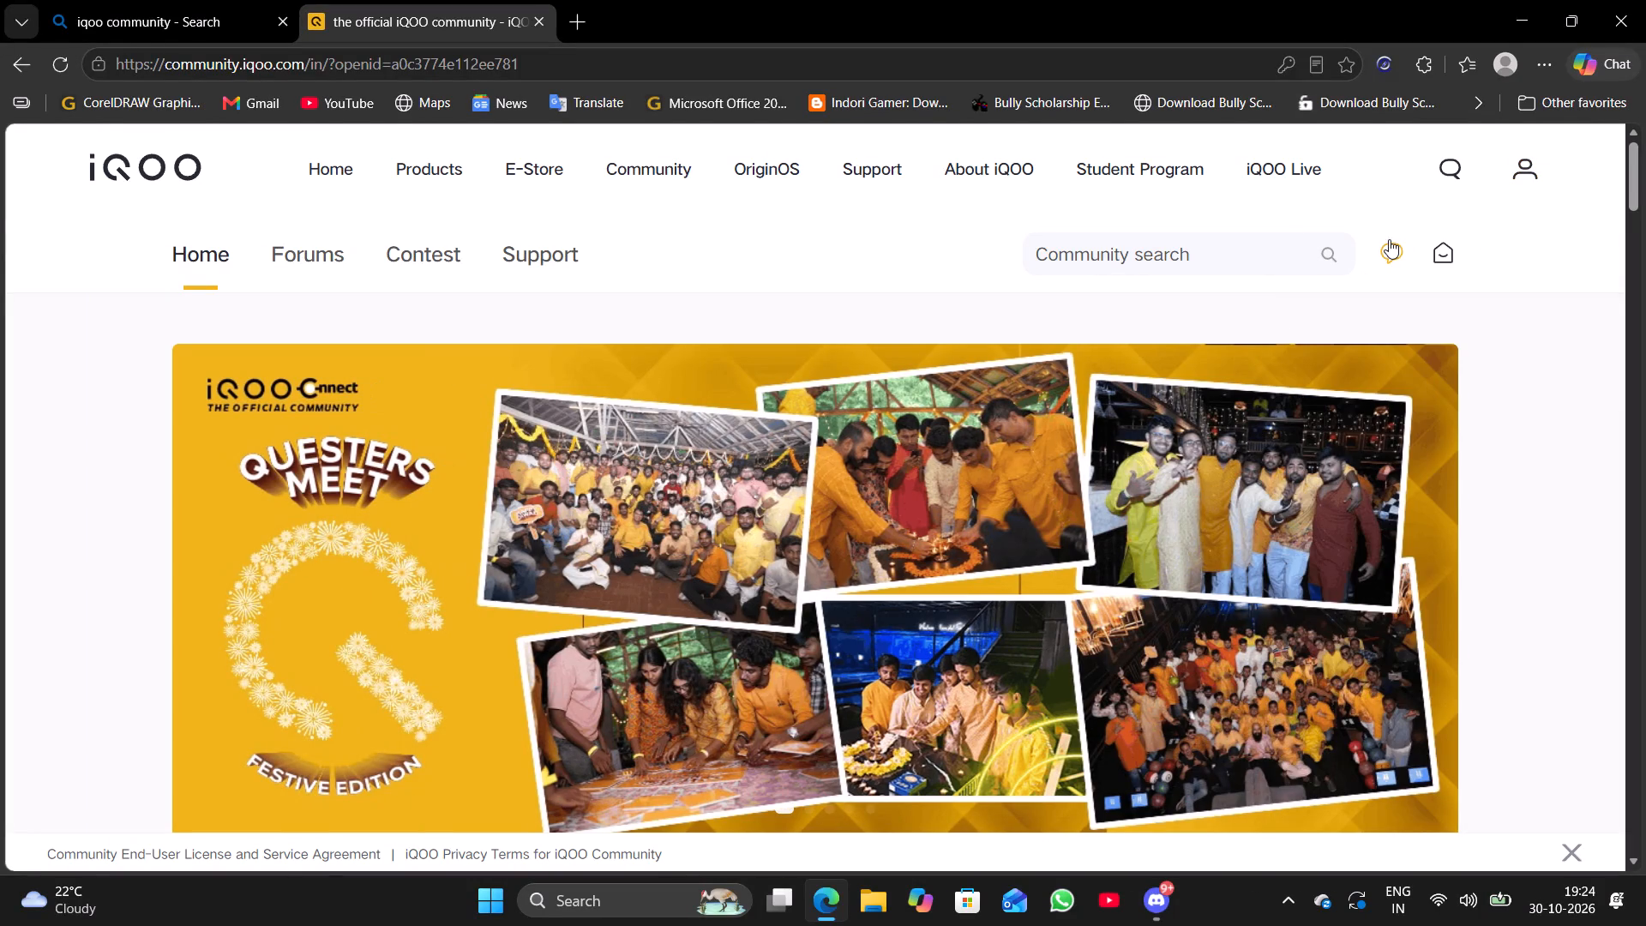
Open the iQOO community messages page and start a new thread from there.
left_click(1396, 248)
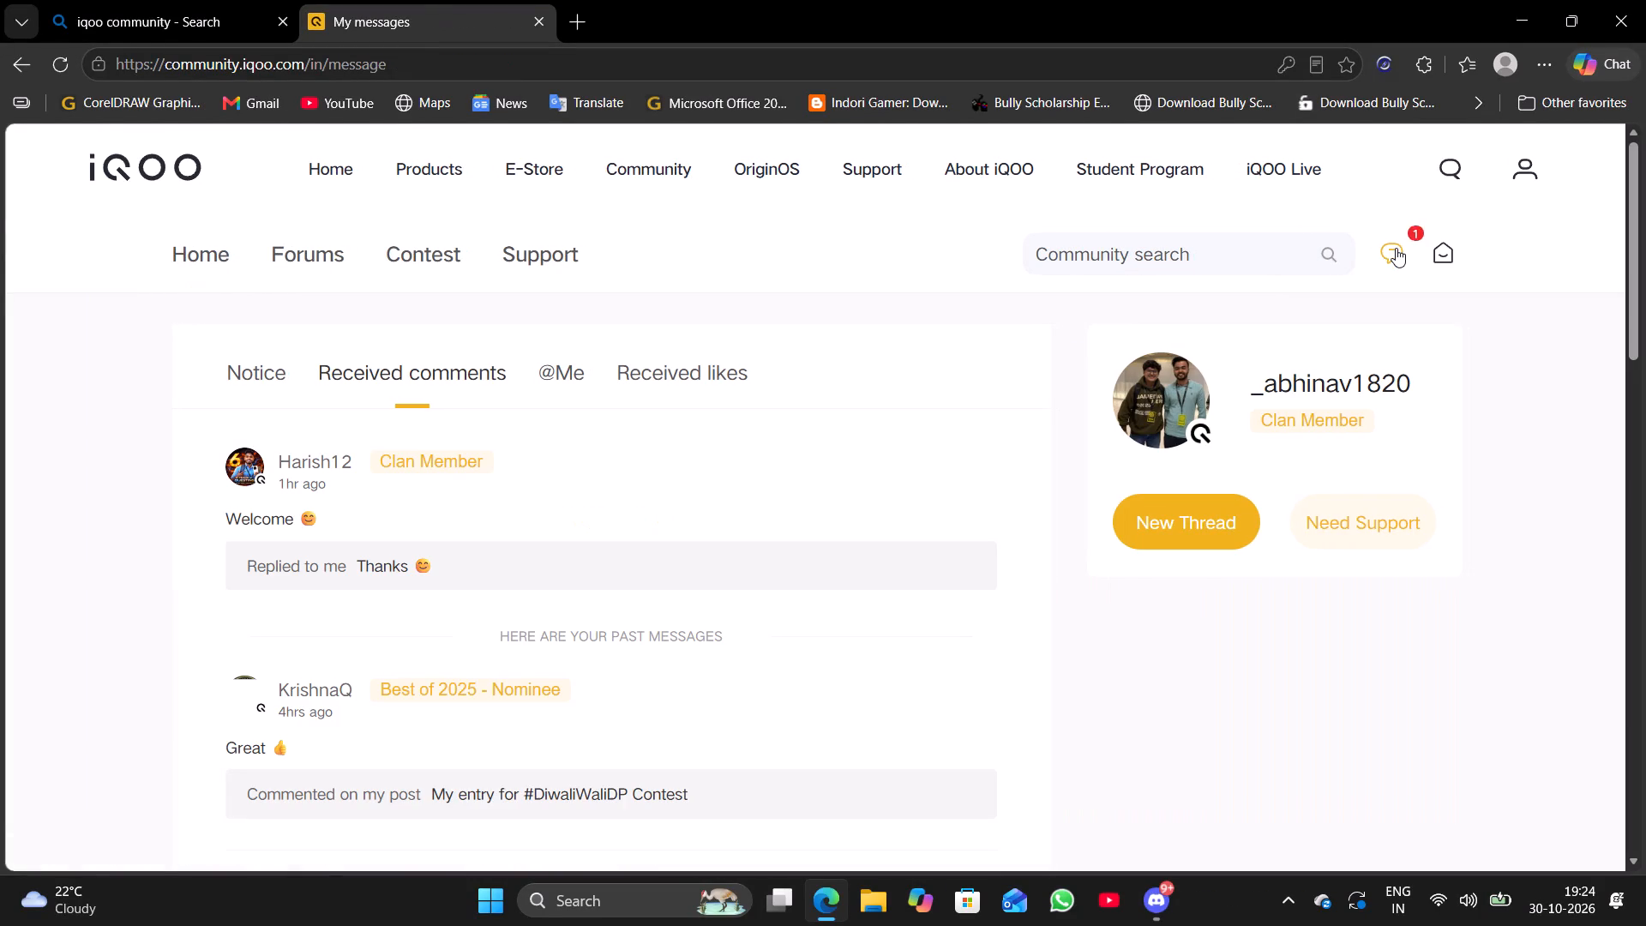
left_click(1159, 512)
left_click(395, 0)
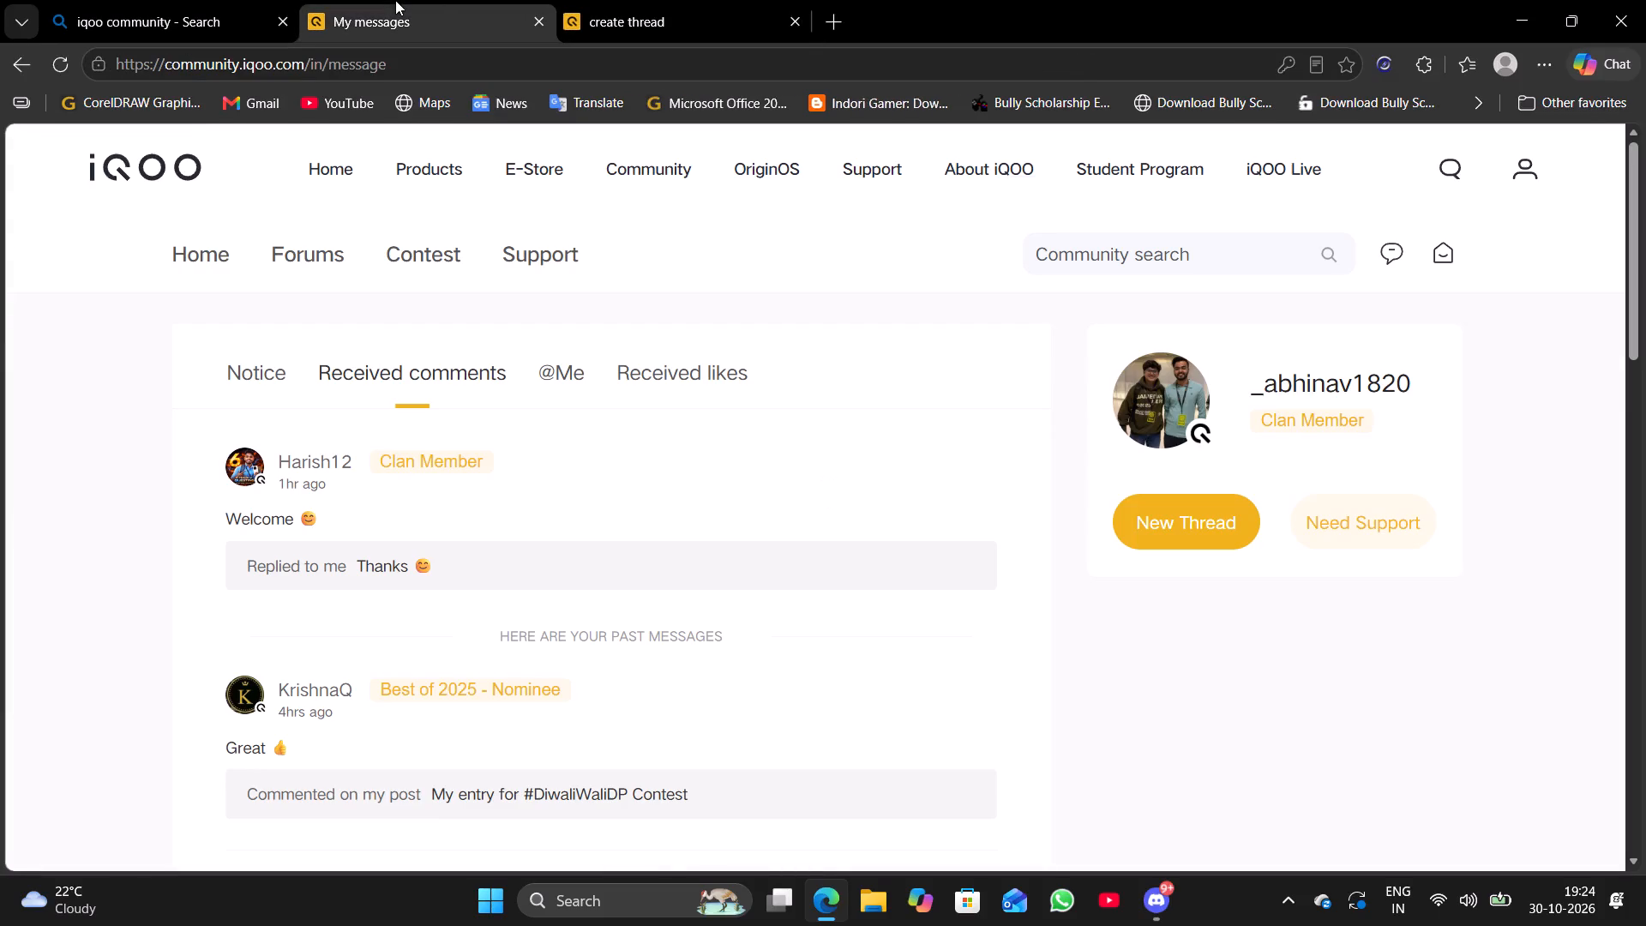
Open GameSpot's Gaming & Entertainment News page (gamespot.com/category/news/) in a new tab.
left_click(834, 3)
type("ga")
key("m")
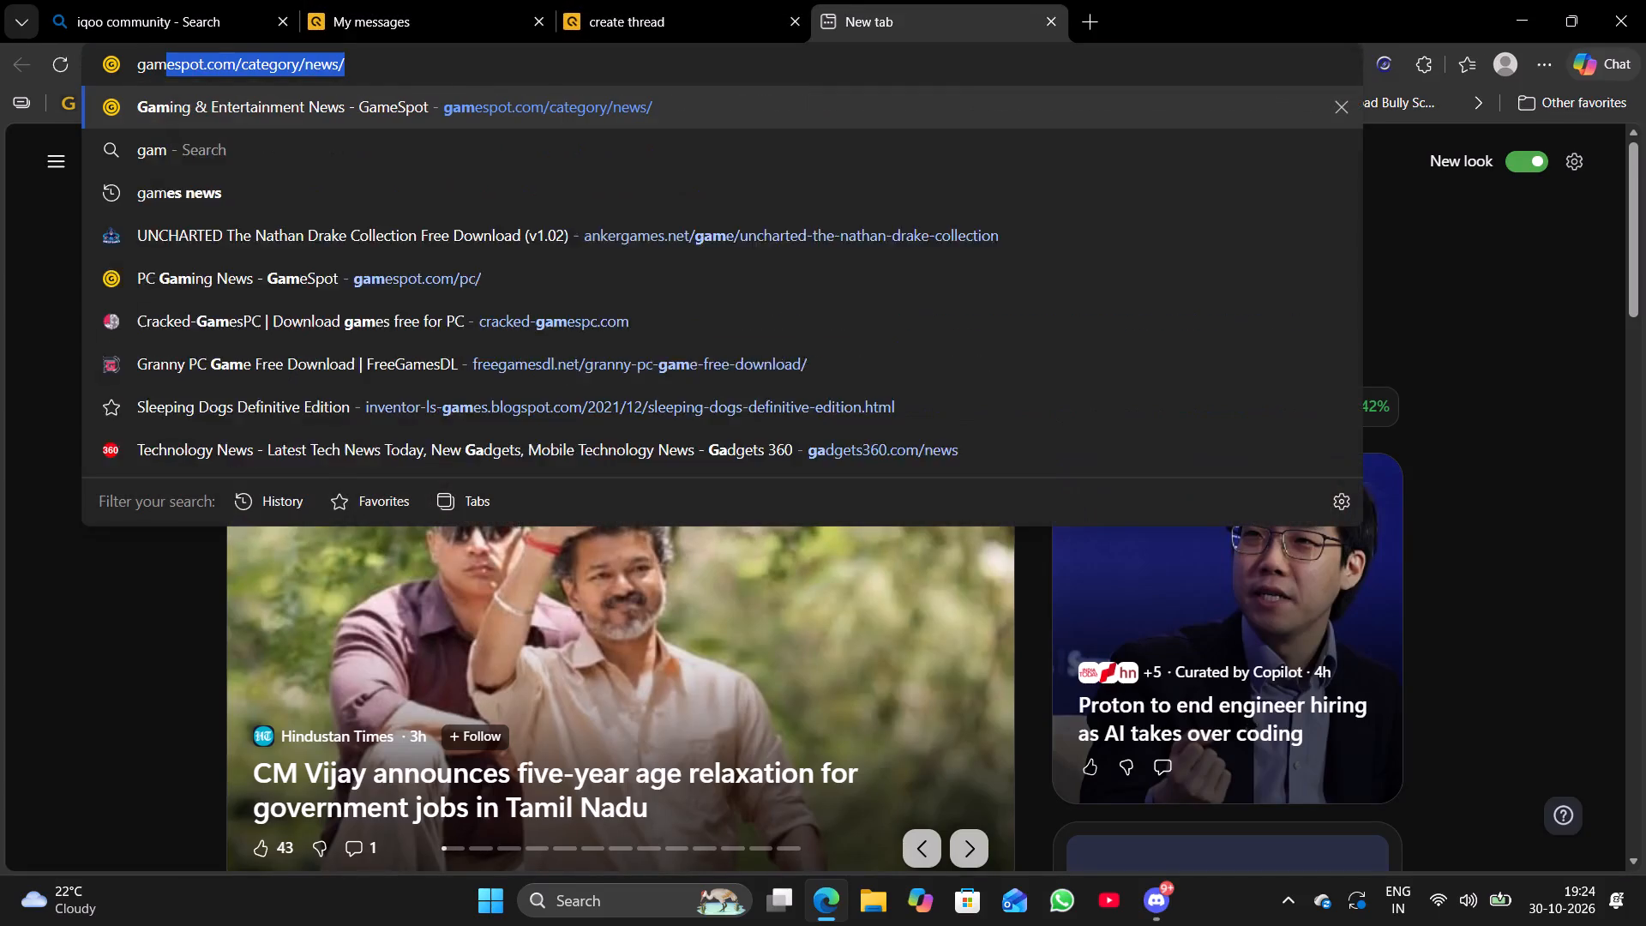
key("Return")
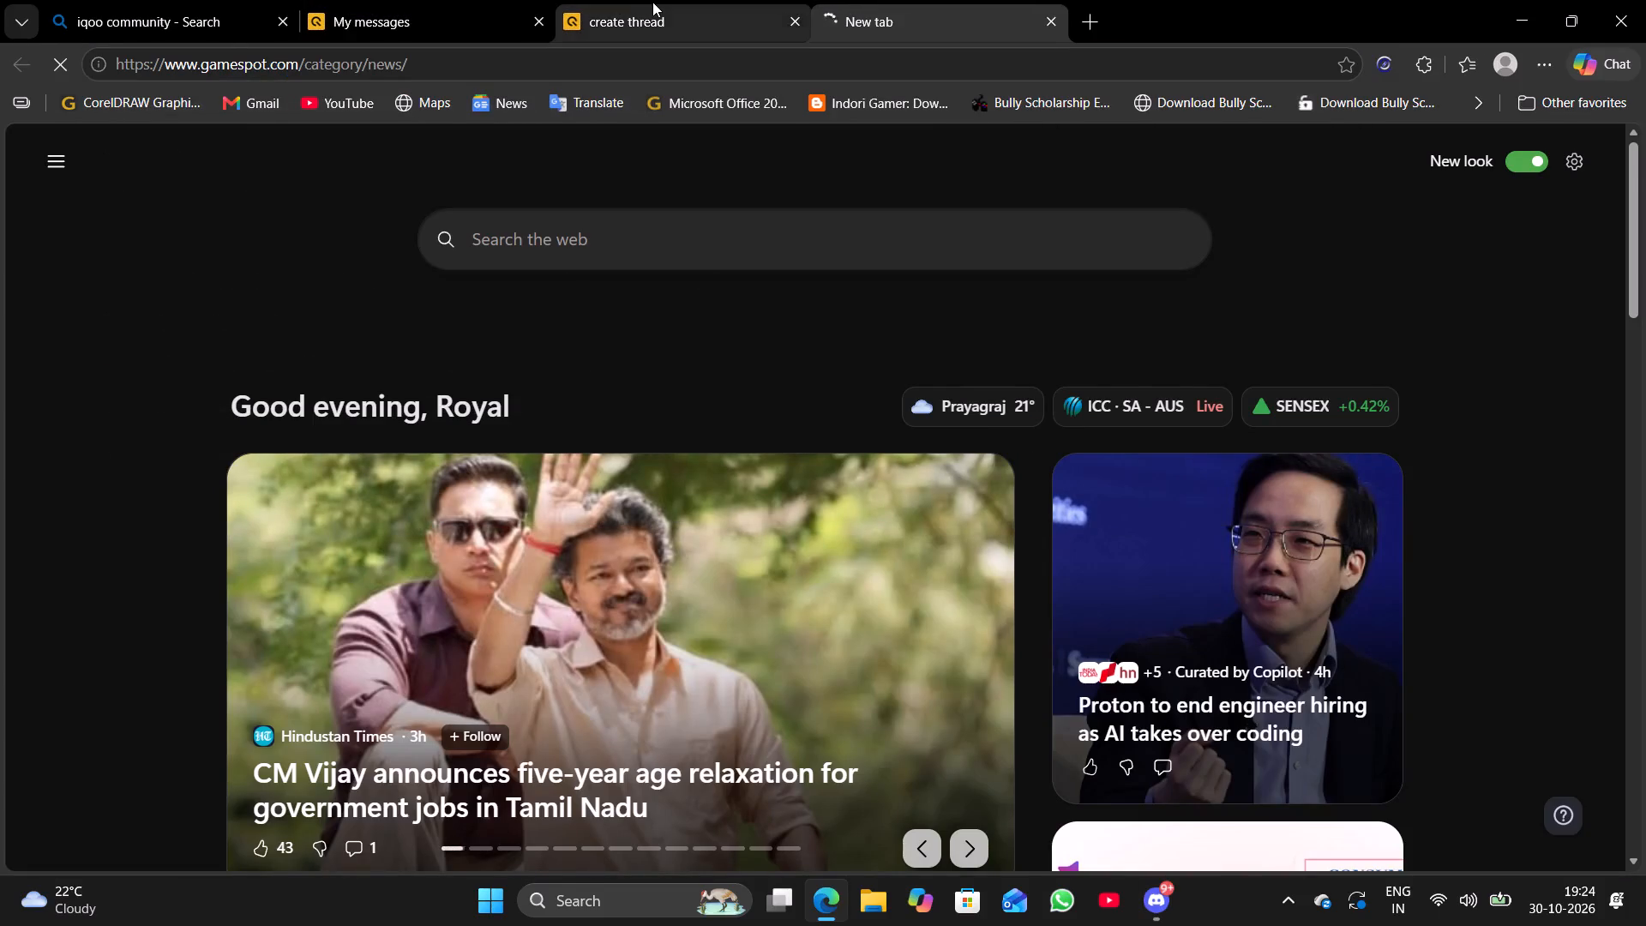
left_click(652, 2)
scroll(1153, 916, "up", 2)
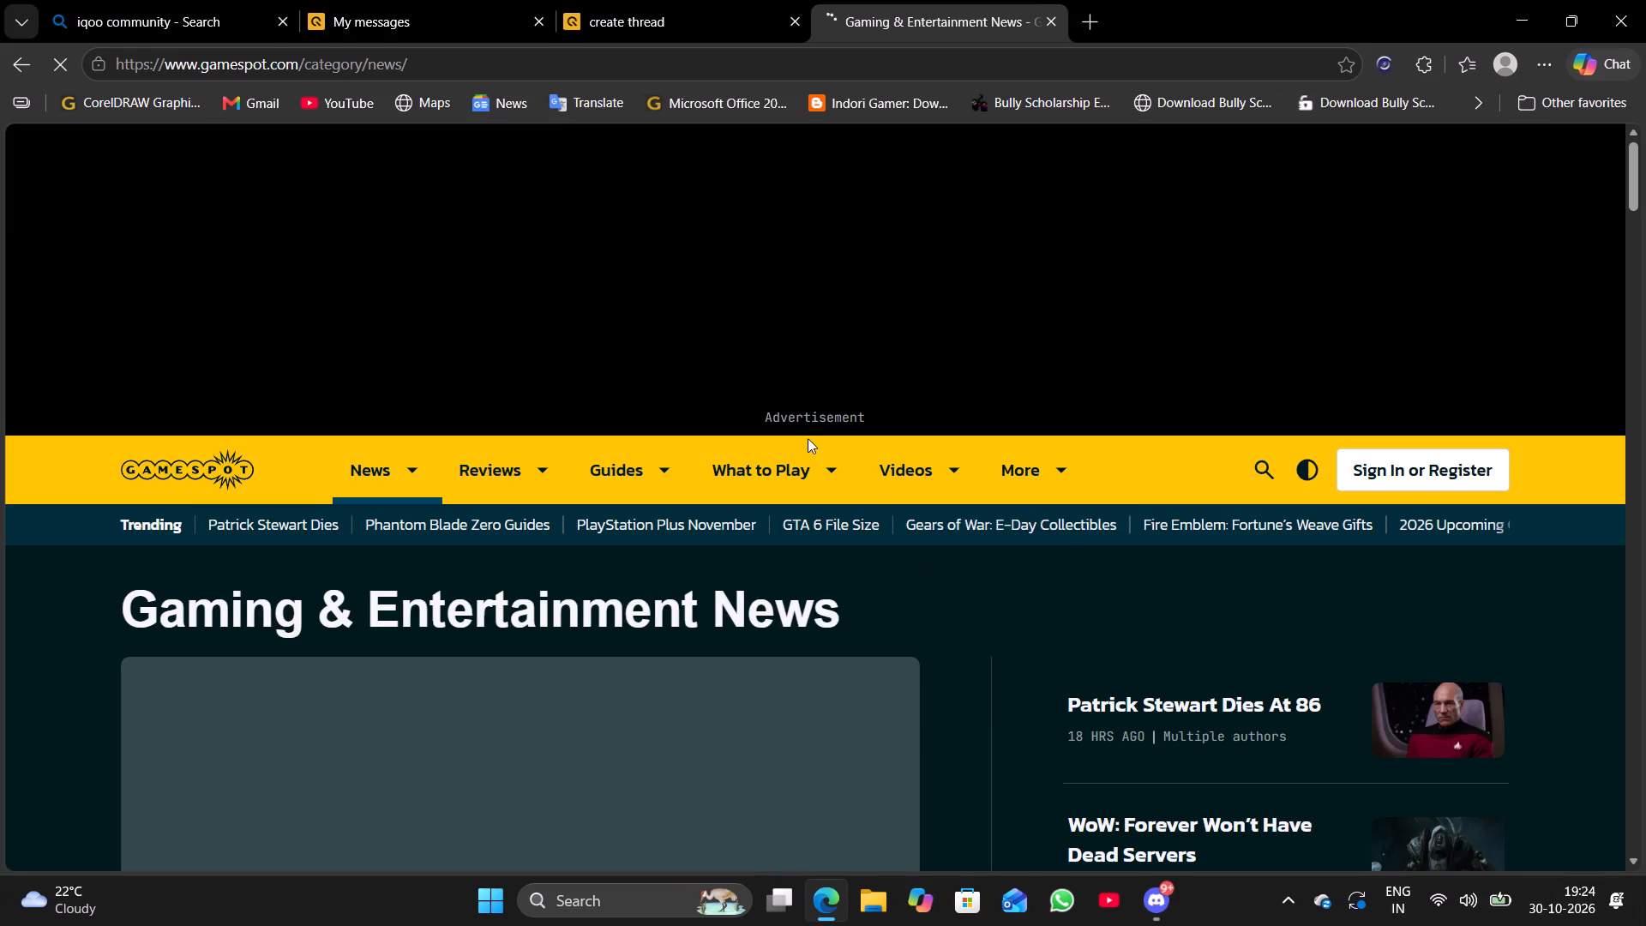
Switch to the desktop and launch the Kuro app from its shortcut.
double_click(470, 49)
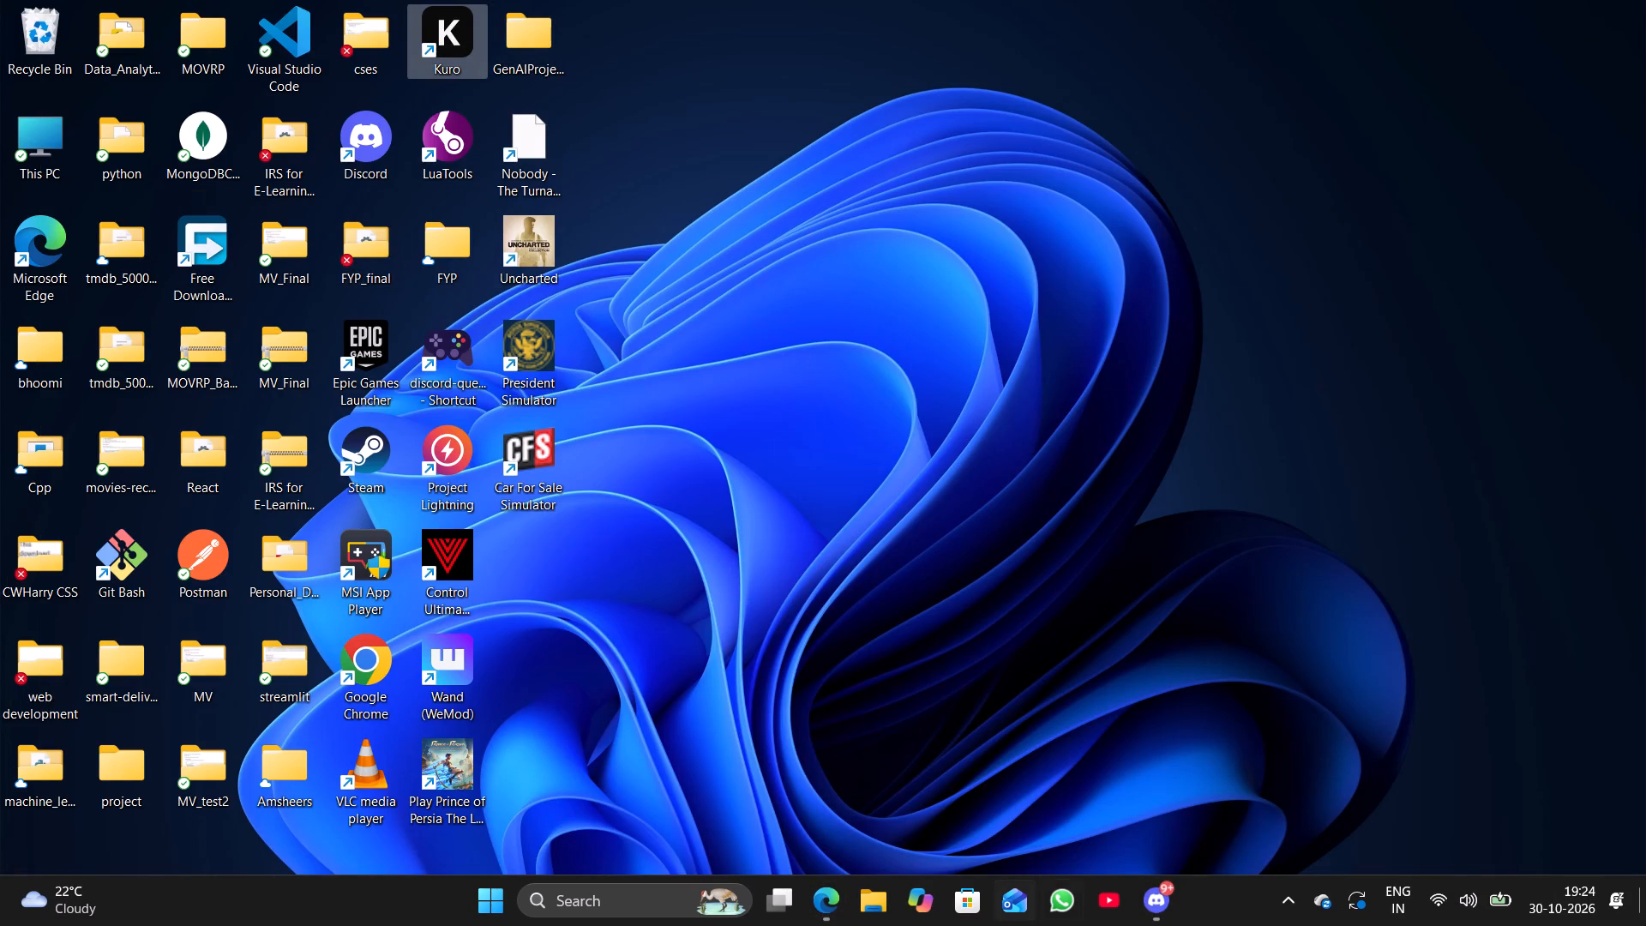
double_click(453, 44)
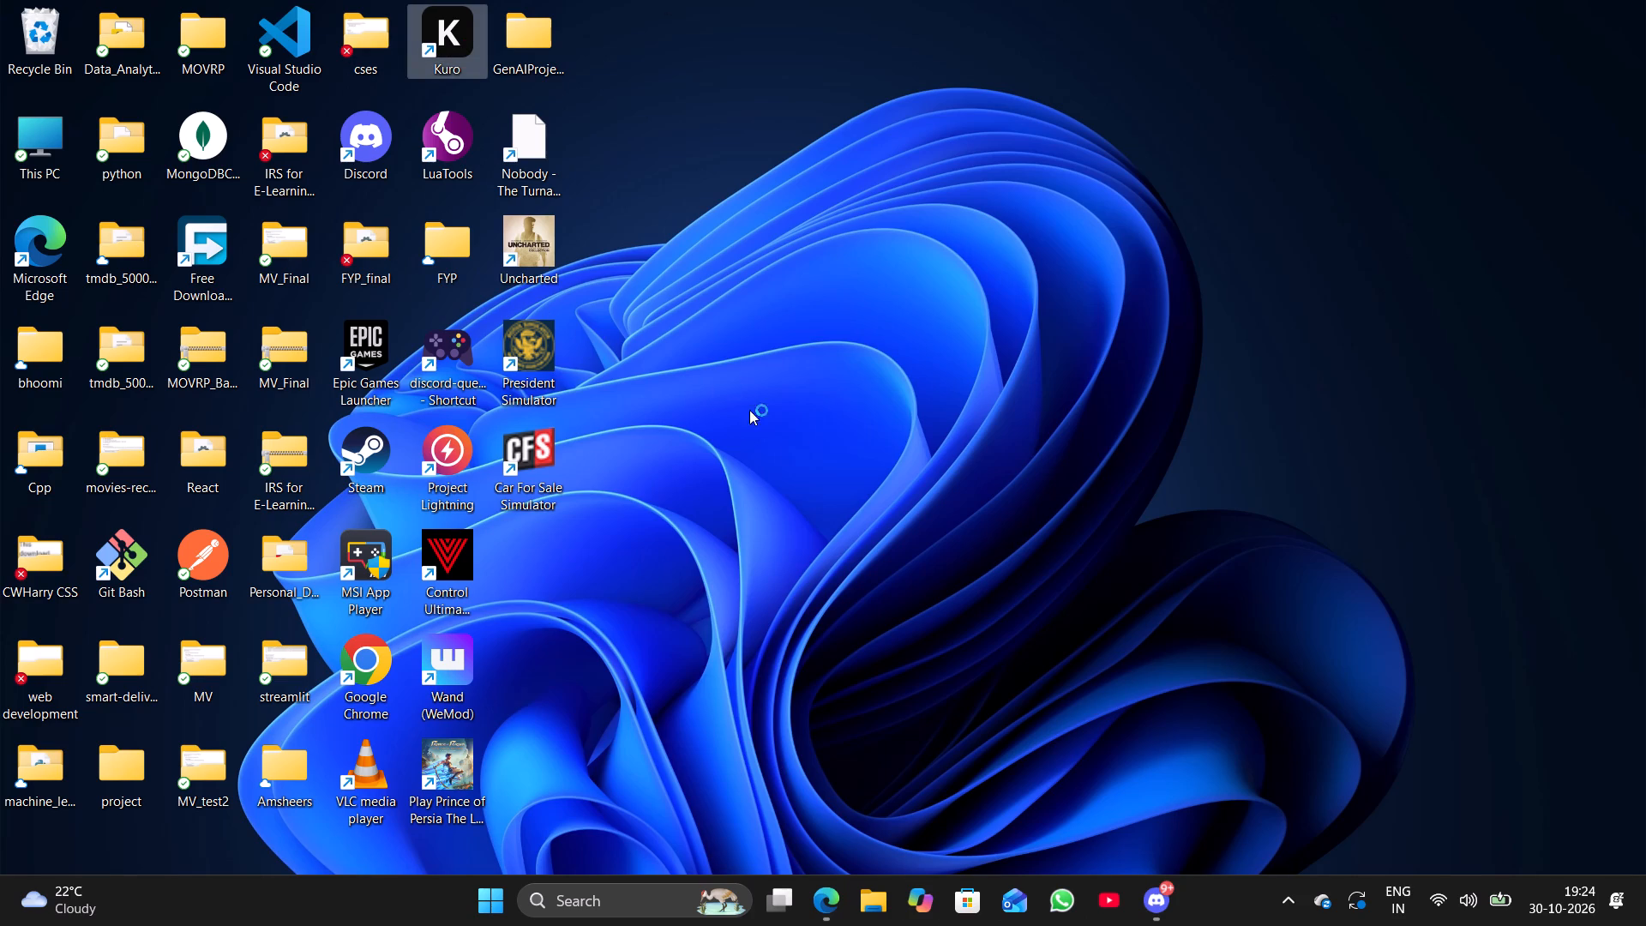
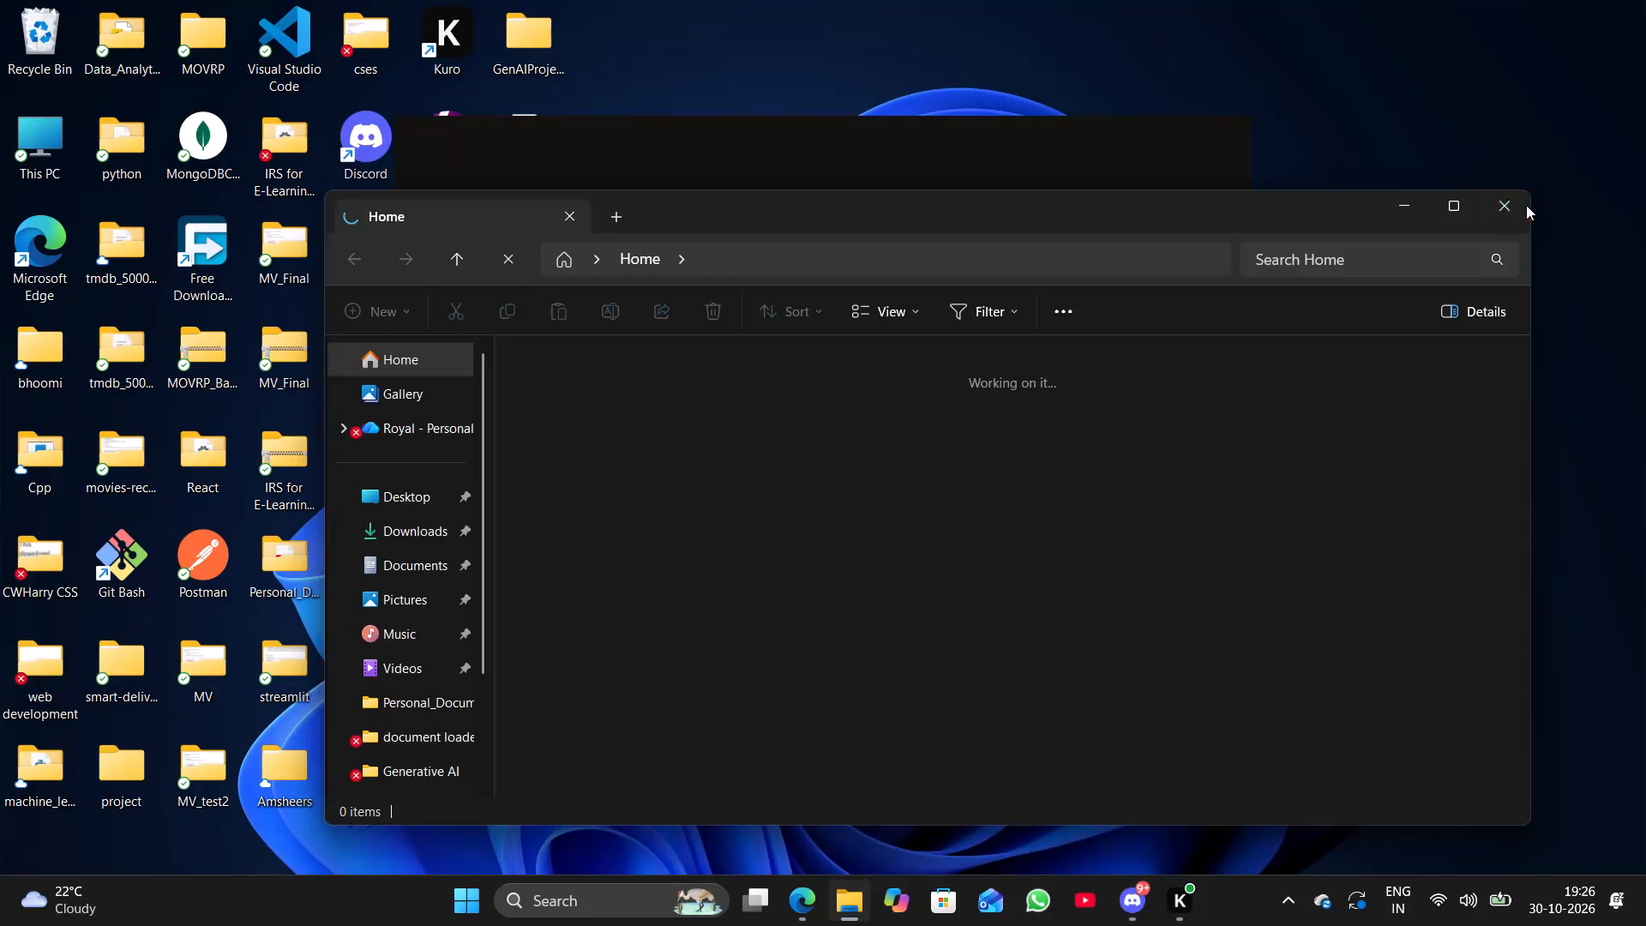
Switch back to Edge, close the GameSpot page and reopen GameSpot's Gaming & Entertainment News page in a new tab.
left_click(808, 906)
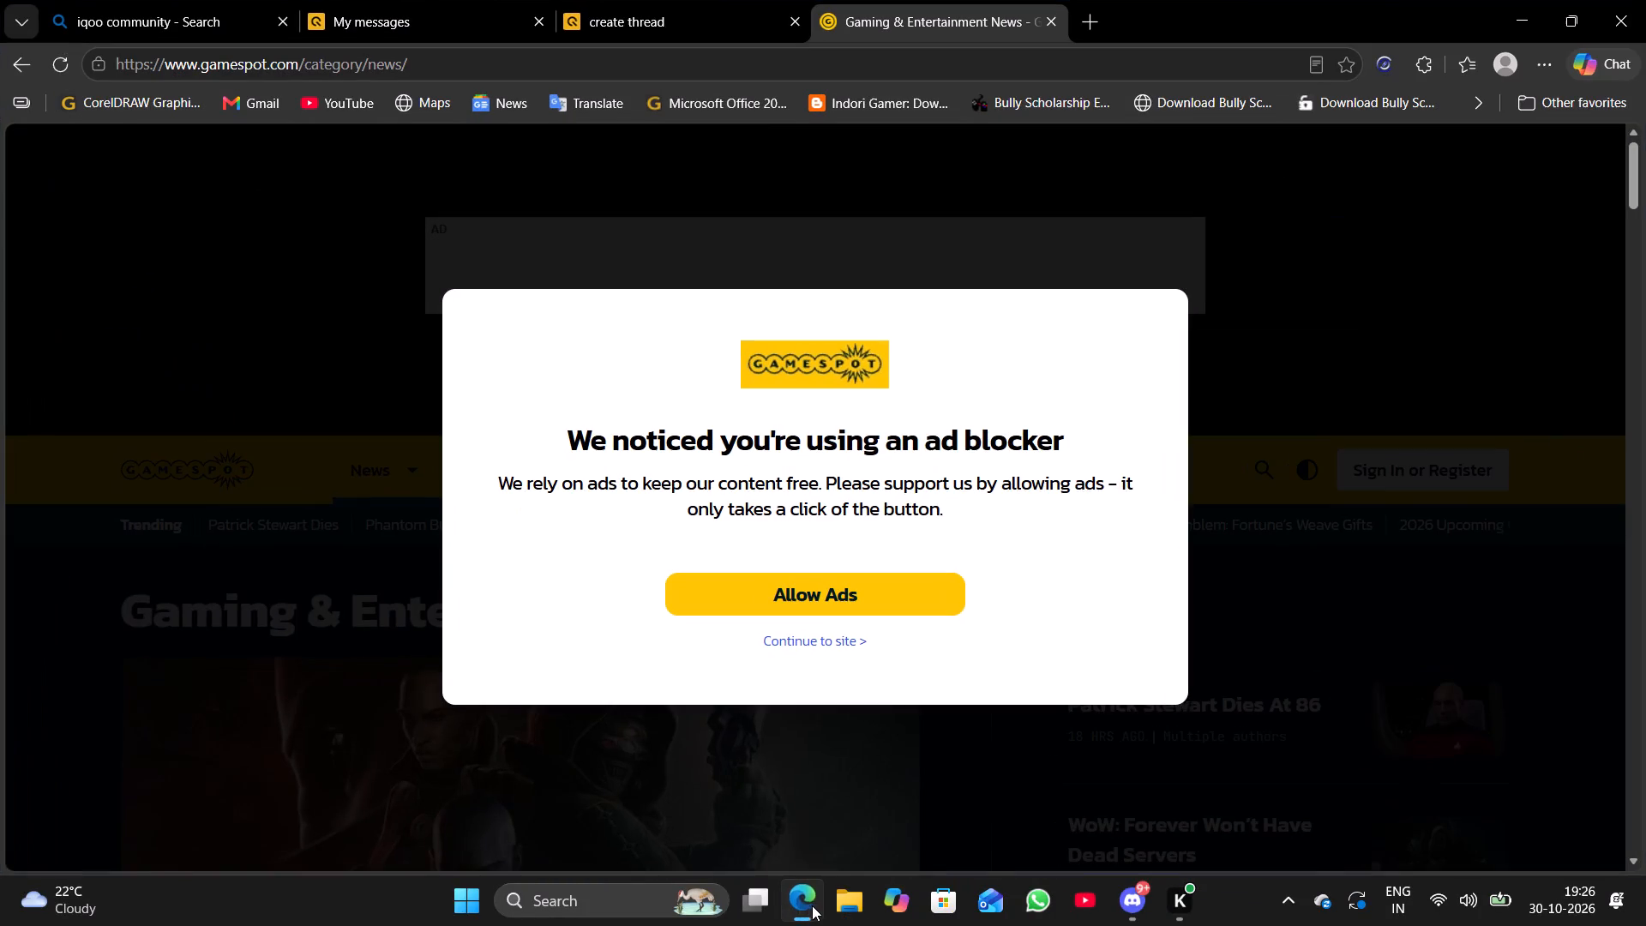
left_click(1050, 19)
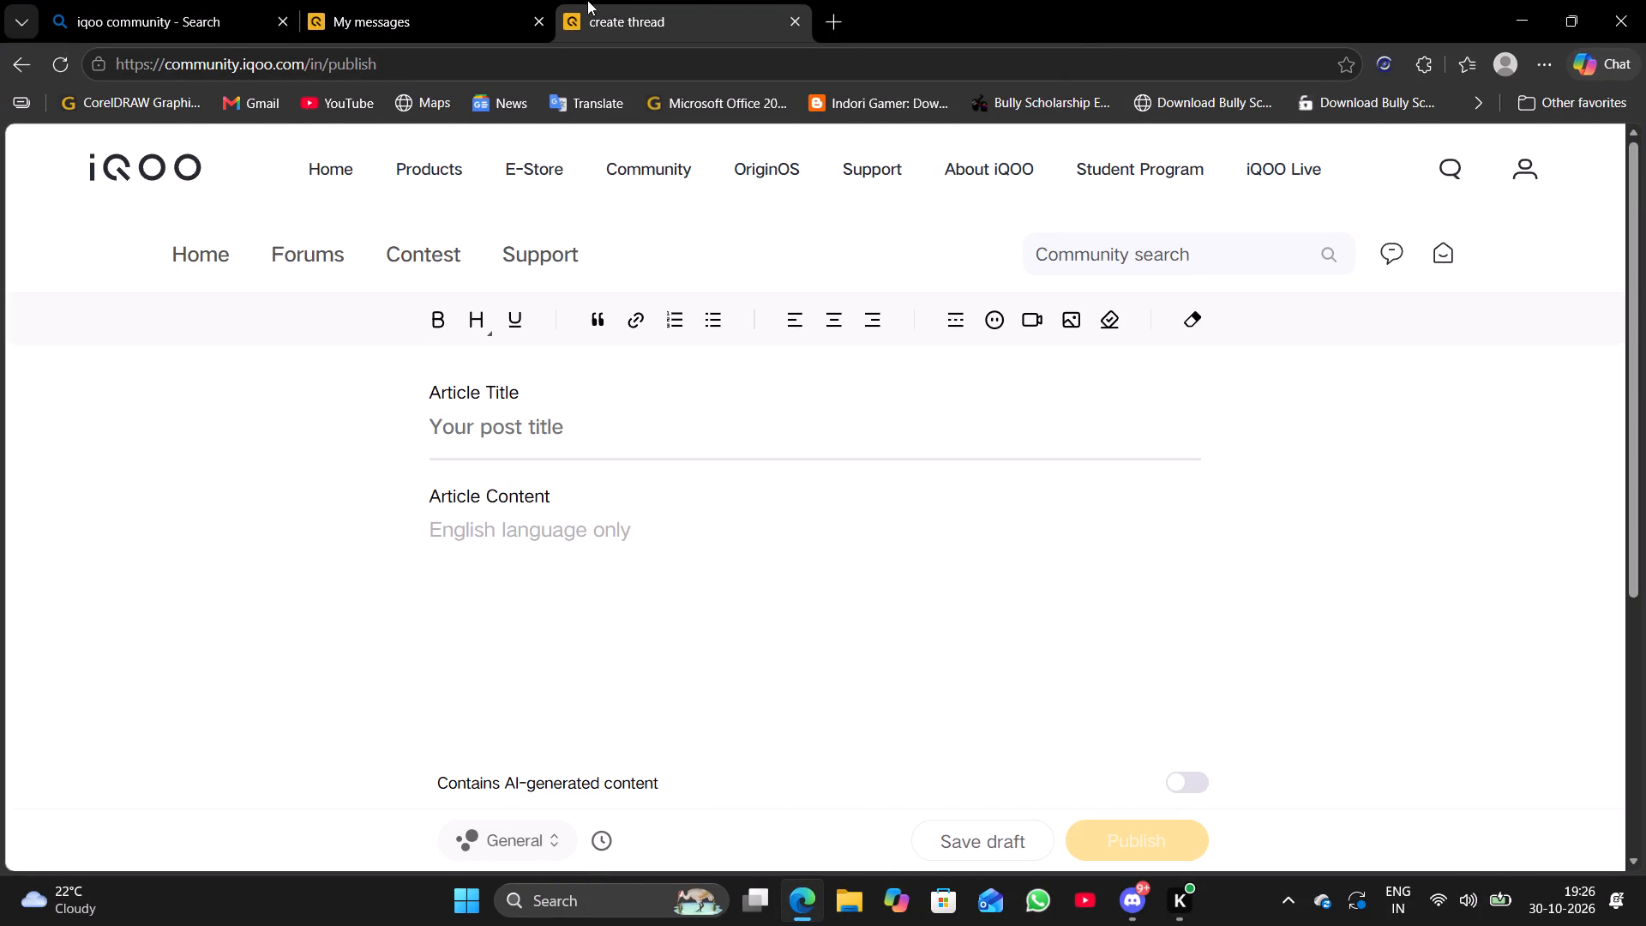
left_click(426, 0)
left_click(790, 0)
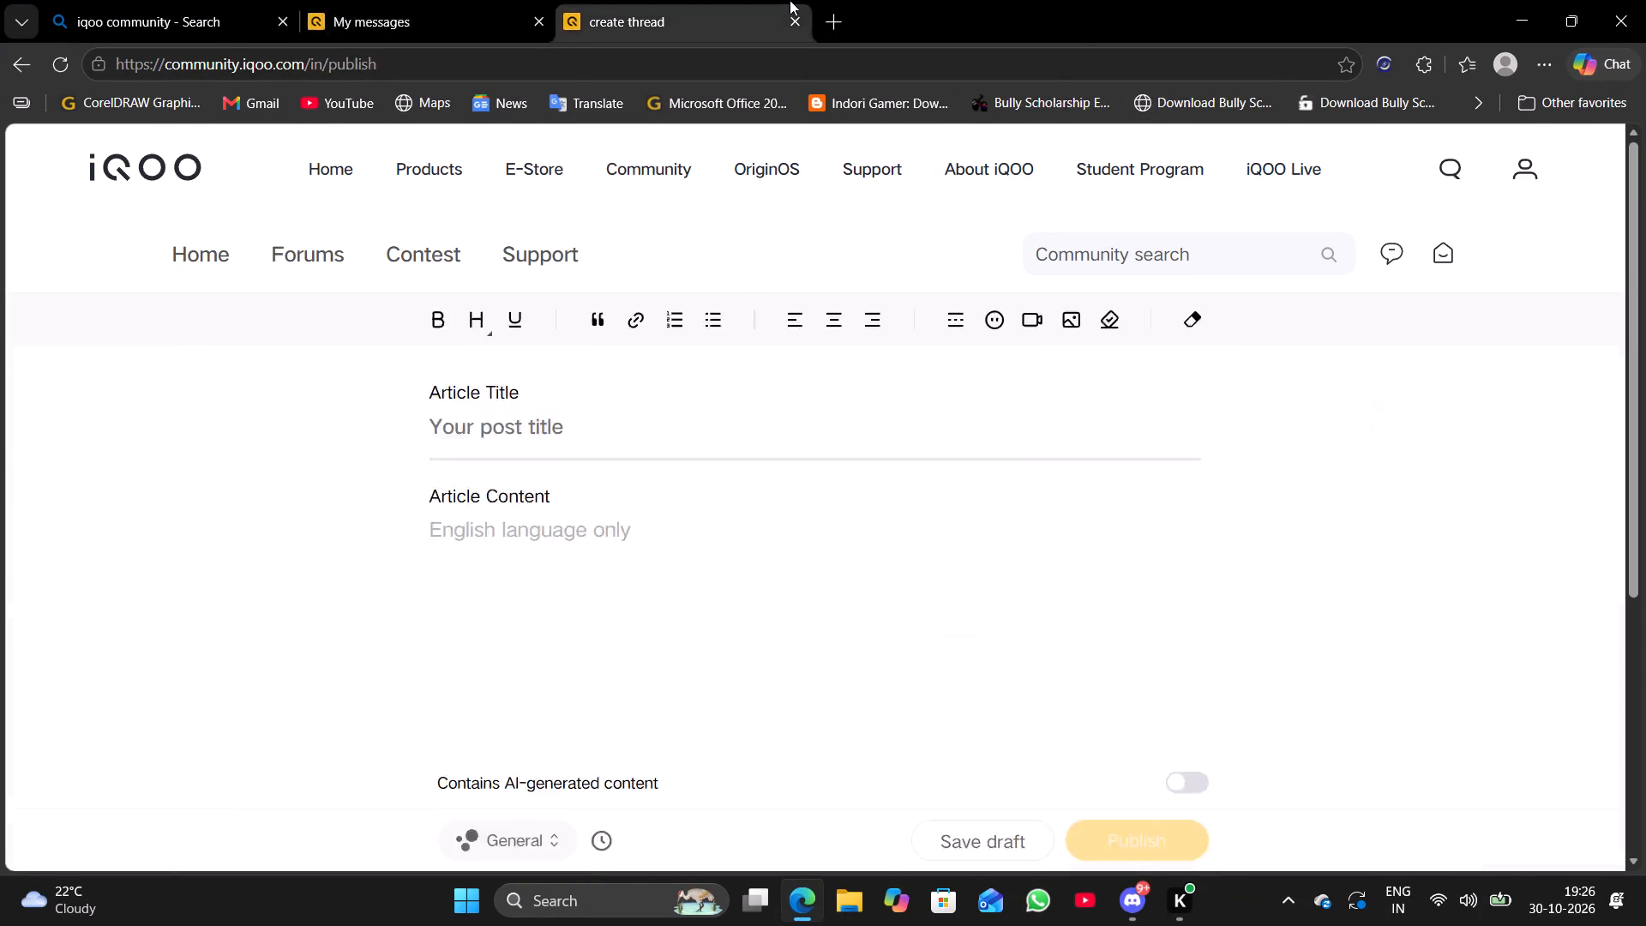
left_click(280, 0)
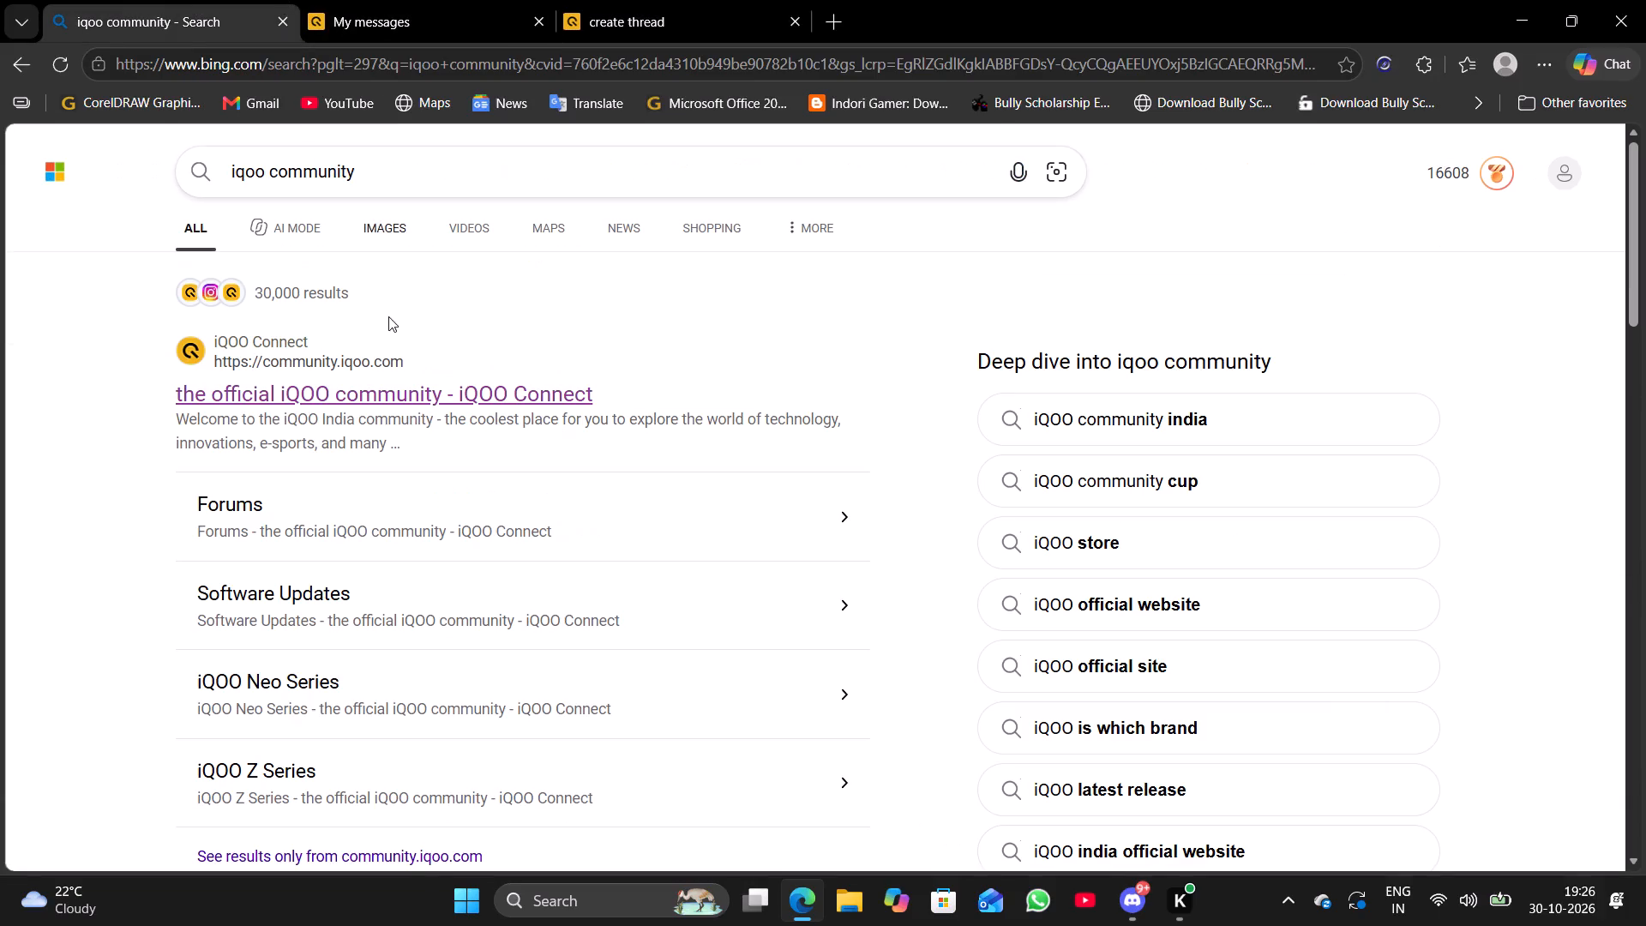
left_click(824, 19)
left_click(739, 70)
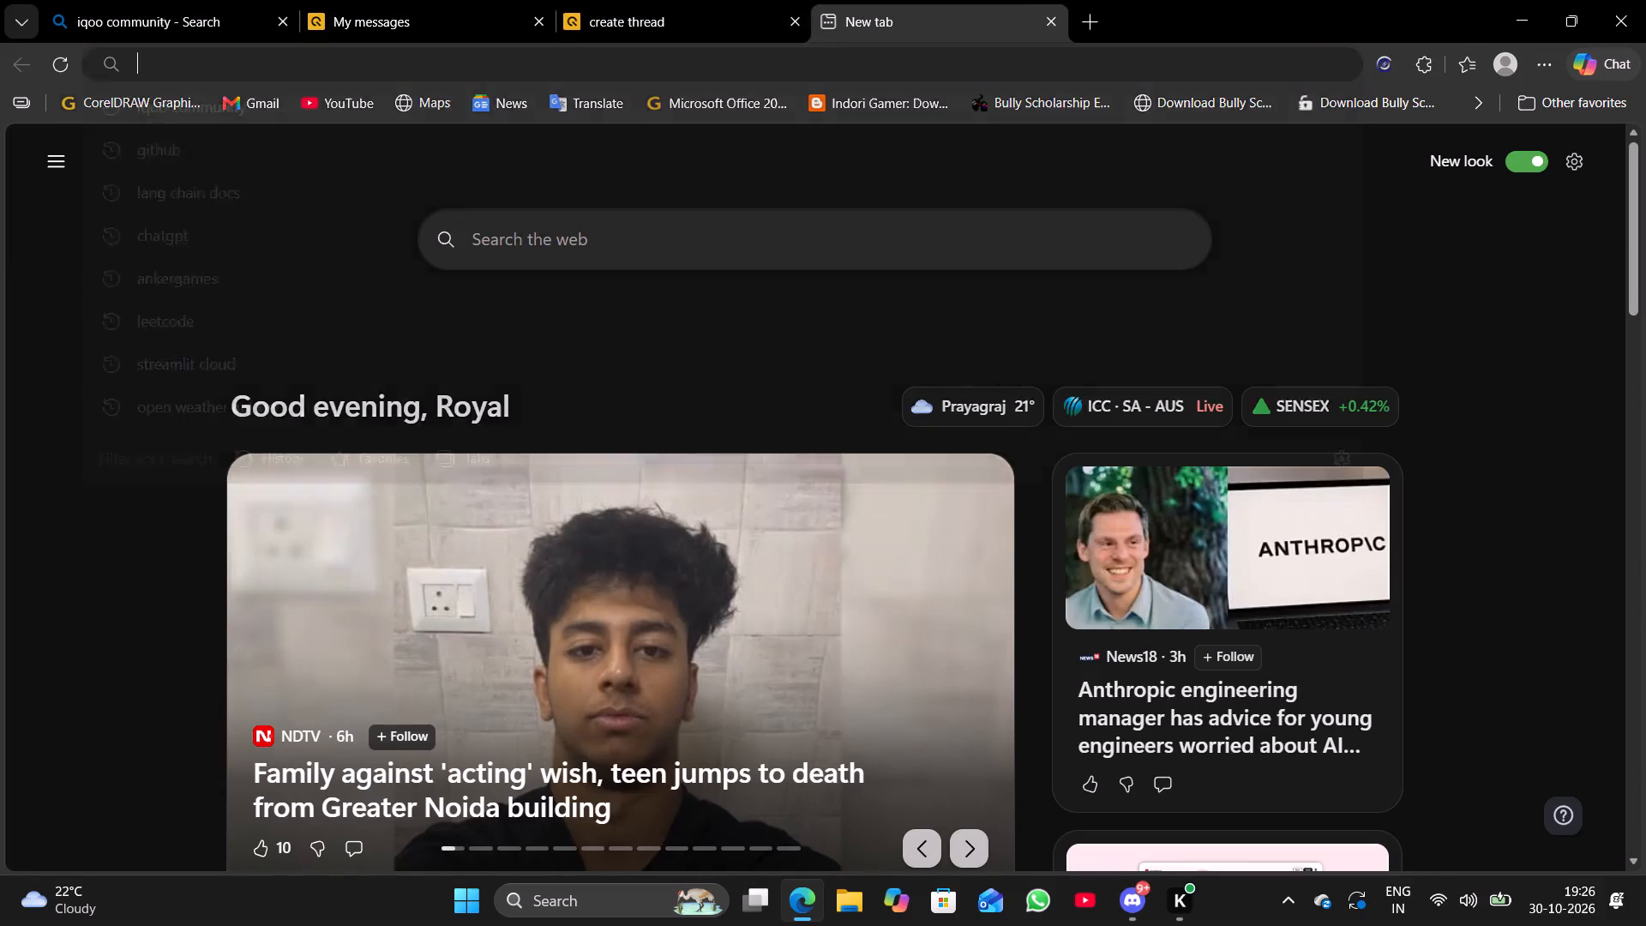
type("game")
key("Return")
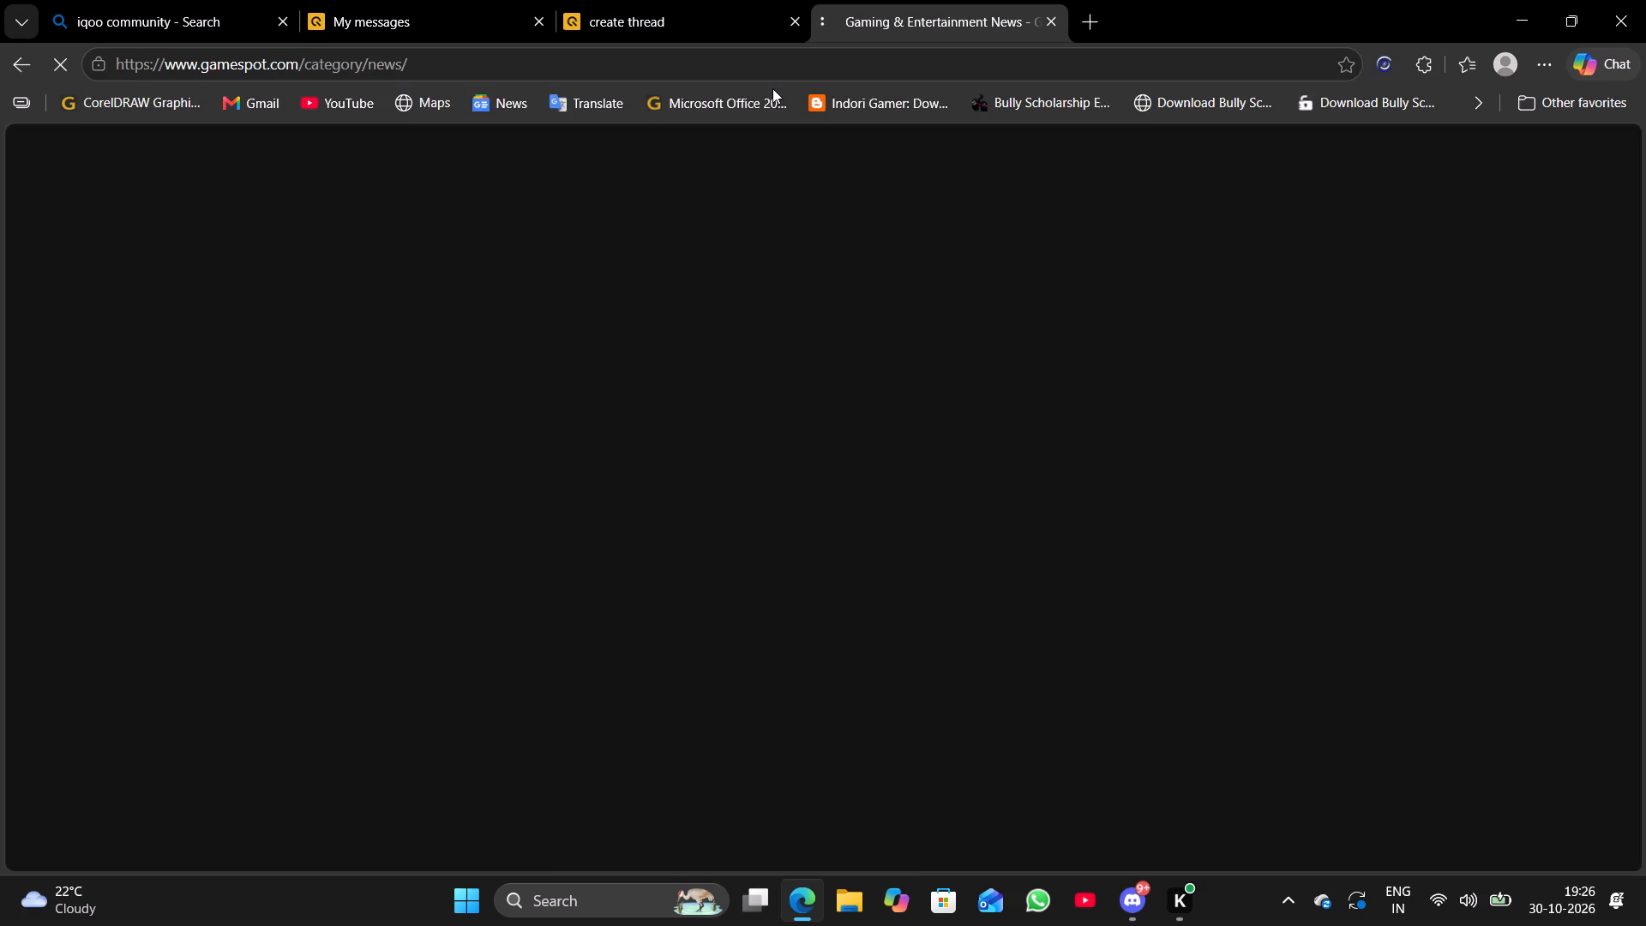
Continue to the site past the ad-blocker notice and open the article "Ubisoft Is Pumping The Brakes On Assassin's Creed Remakes For Now".
scroll(863, 640, "down", 3)
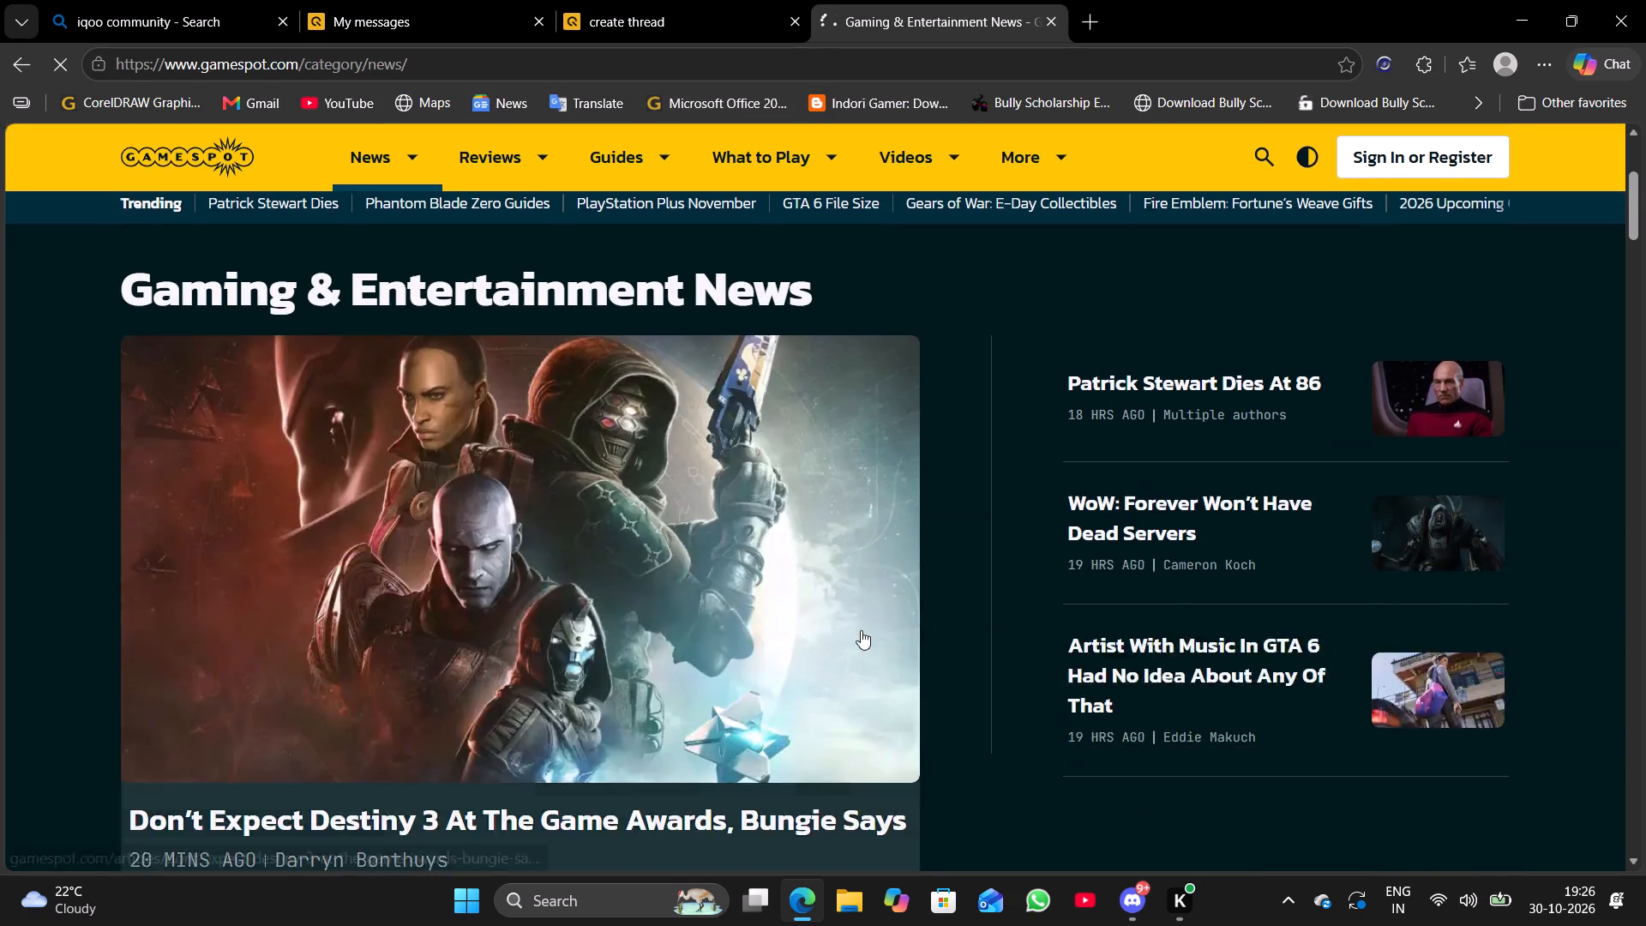
scroll(851, 623, "down", 3)
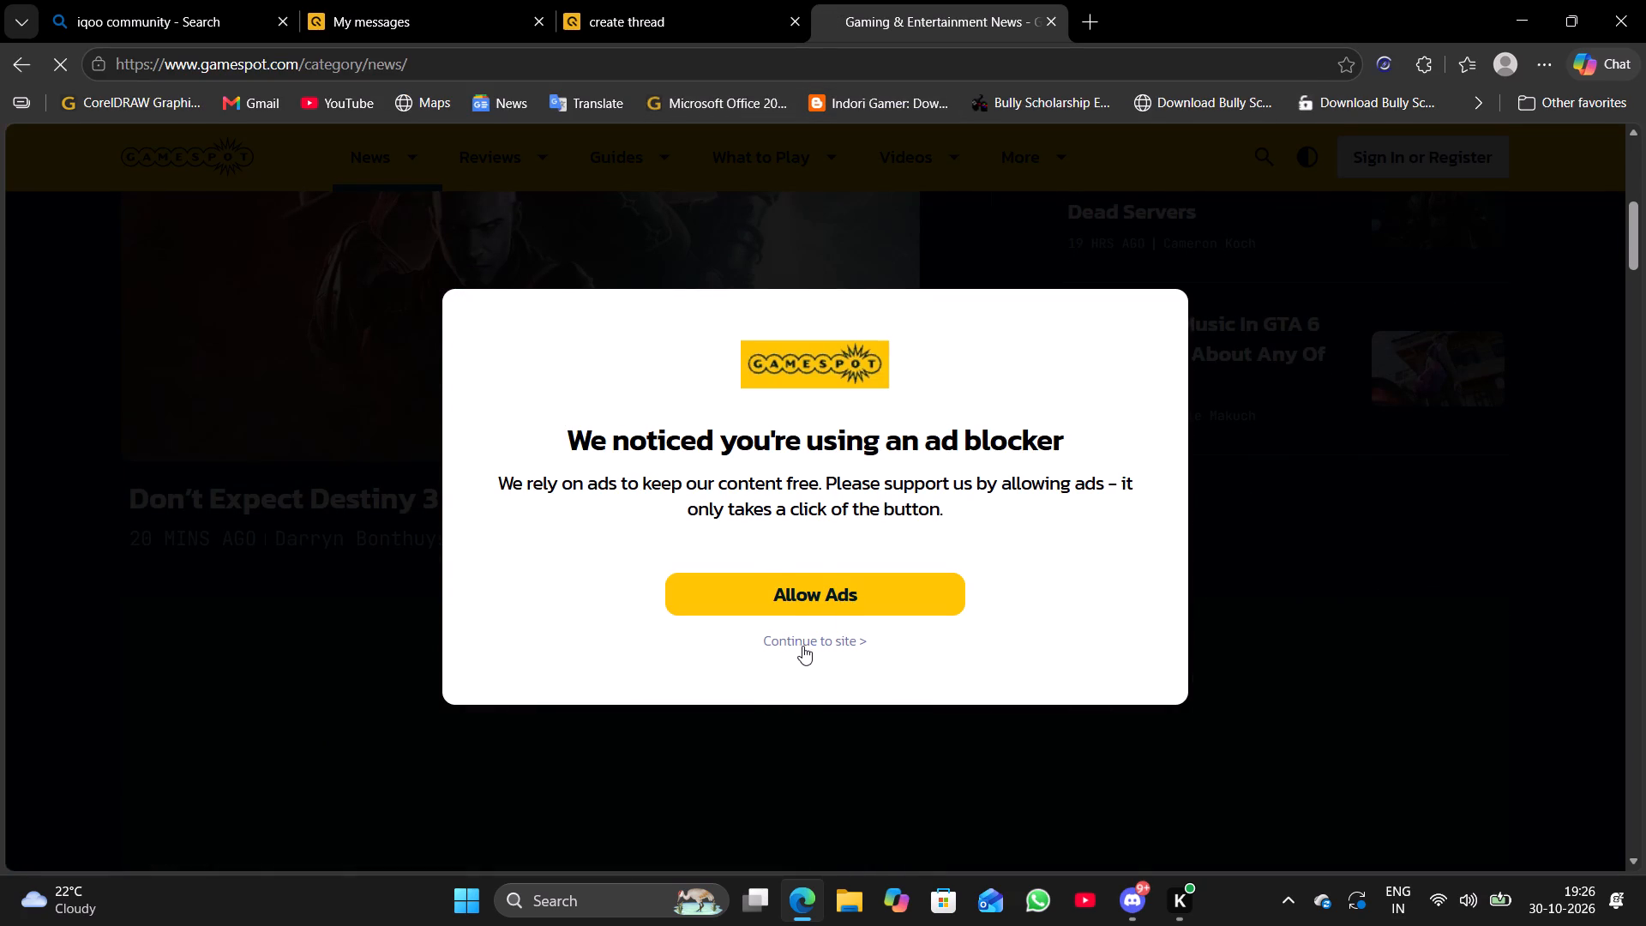
left_click(802, 642)
scroll(784, 634, "down", 6)
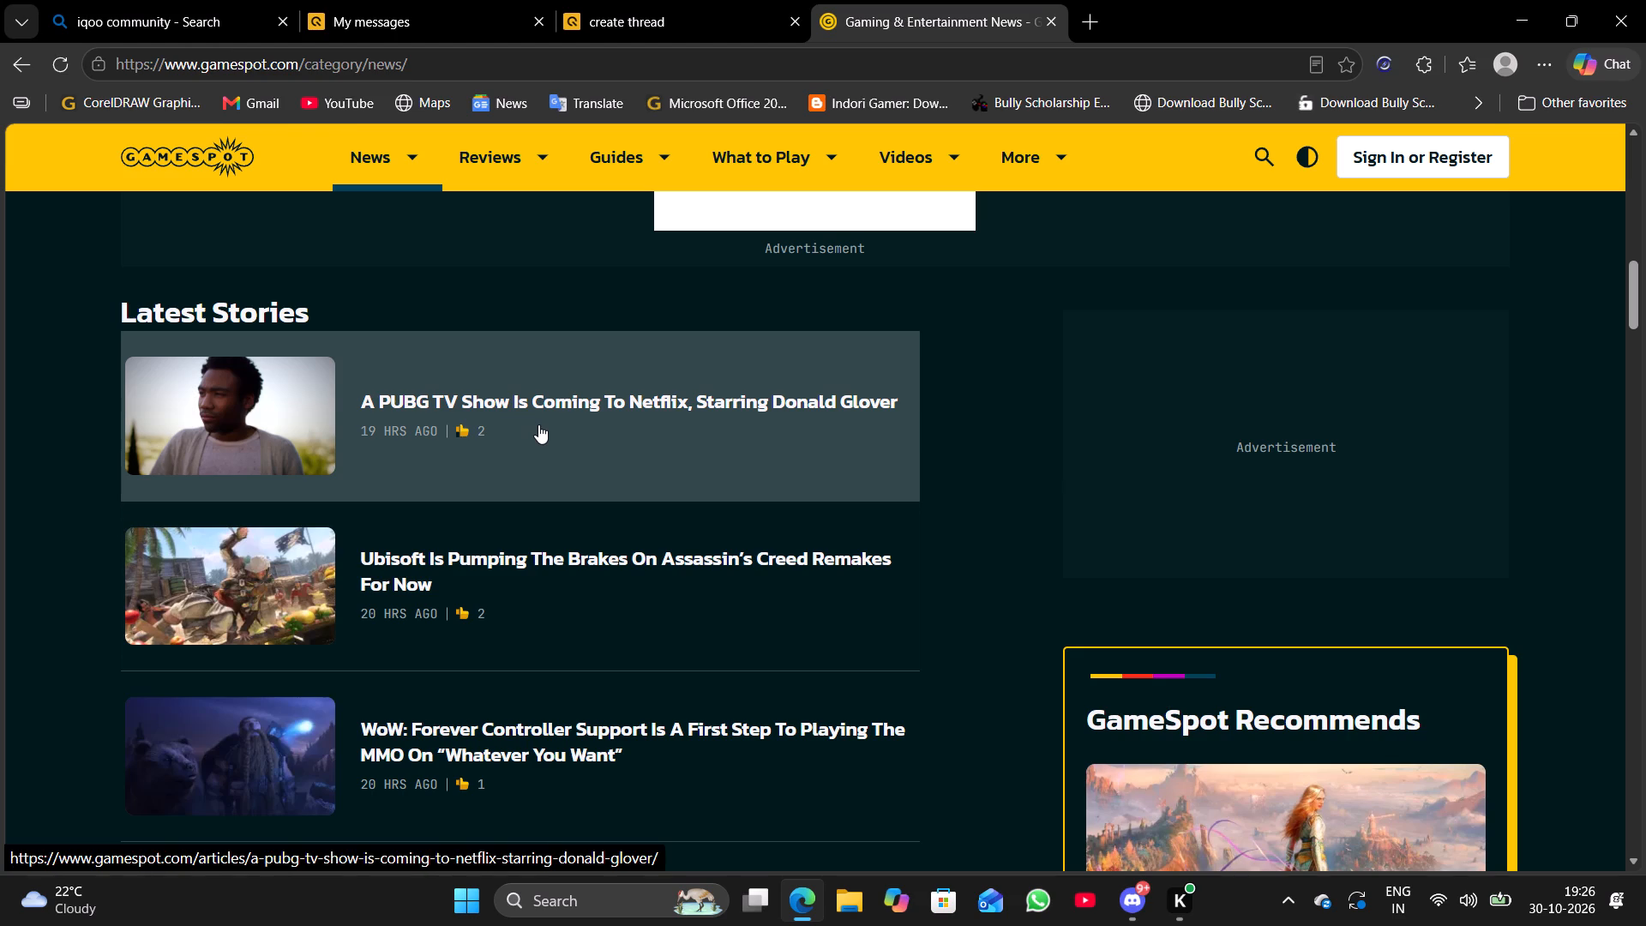
scroll(538, 424, "down", 1)
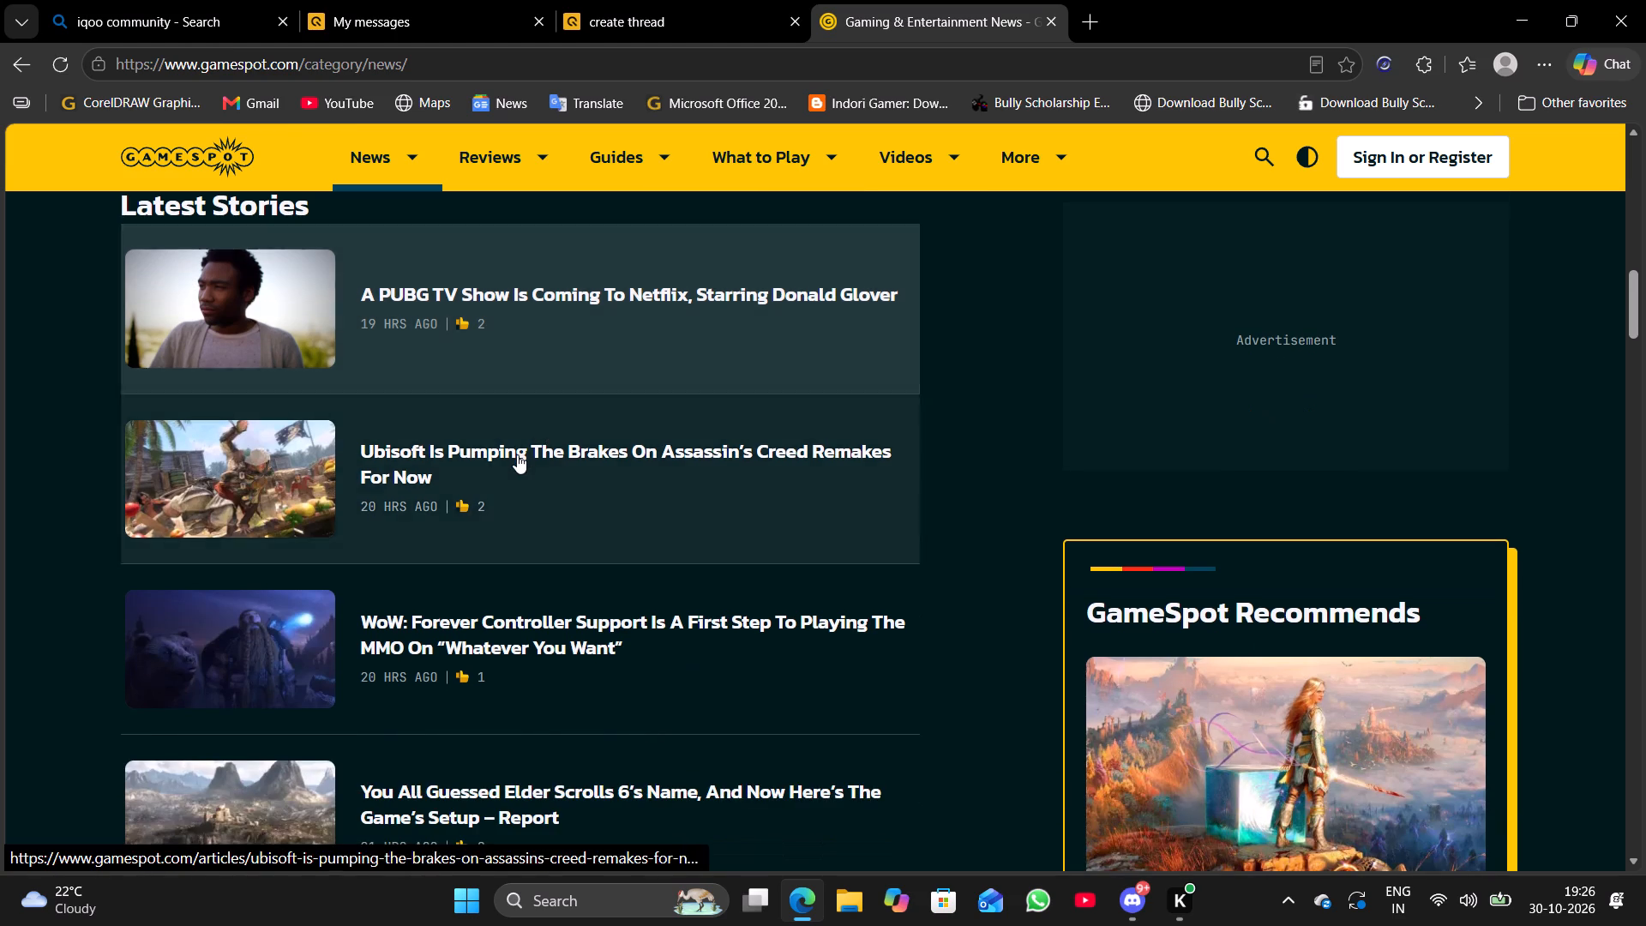
left_click(516, 458)
Copy the GameSpot article's full headline into the Article Title of the iQOO thread.
scroll(516, 458, "down", 2)
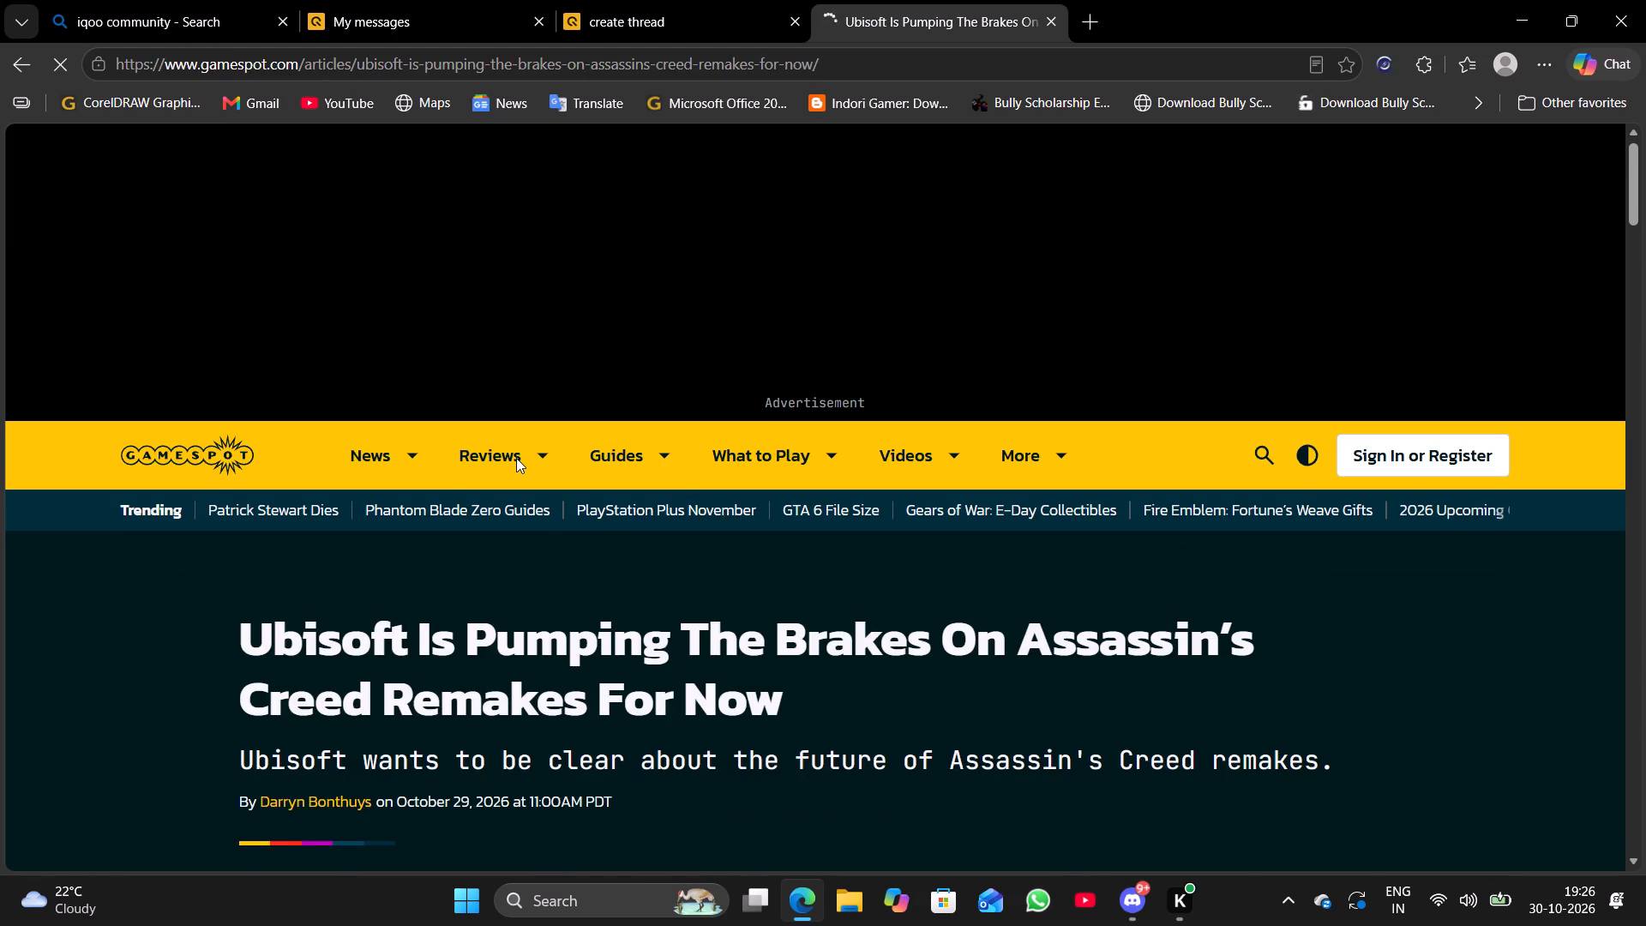
left_click_drag(139, 413, 625, 490)
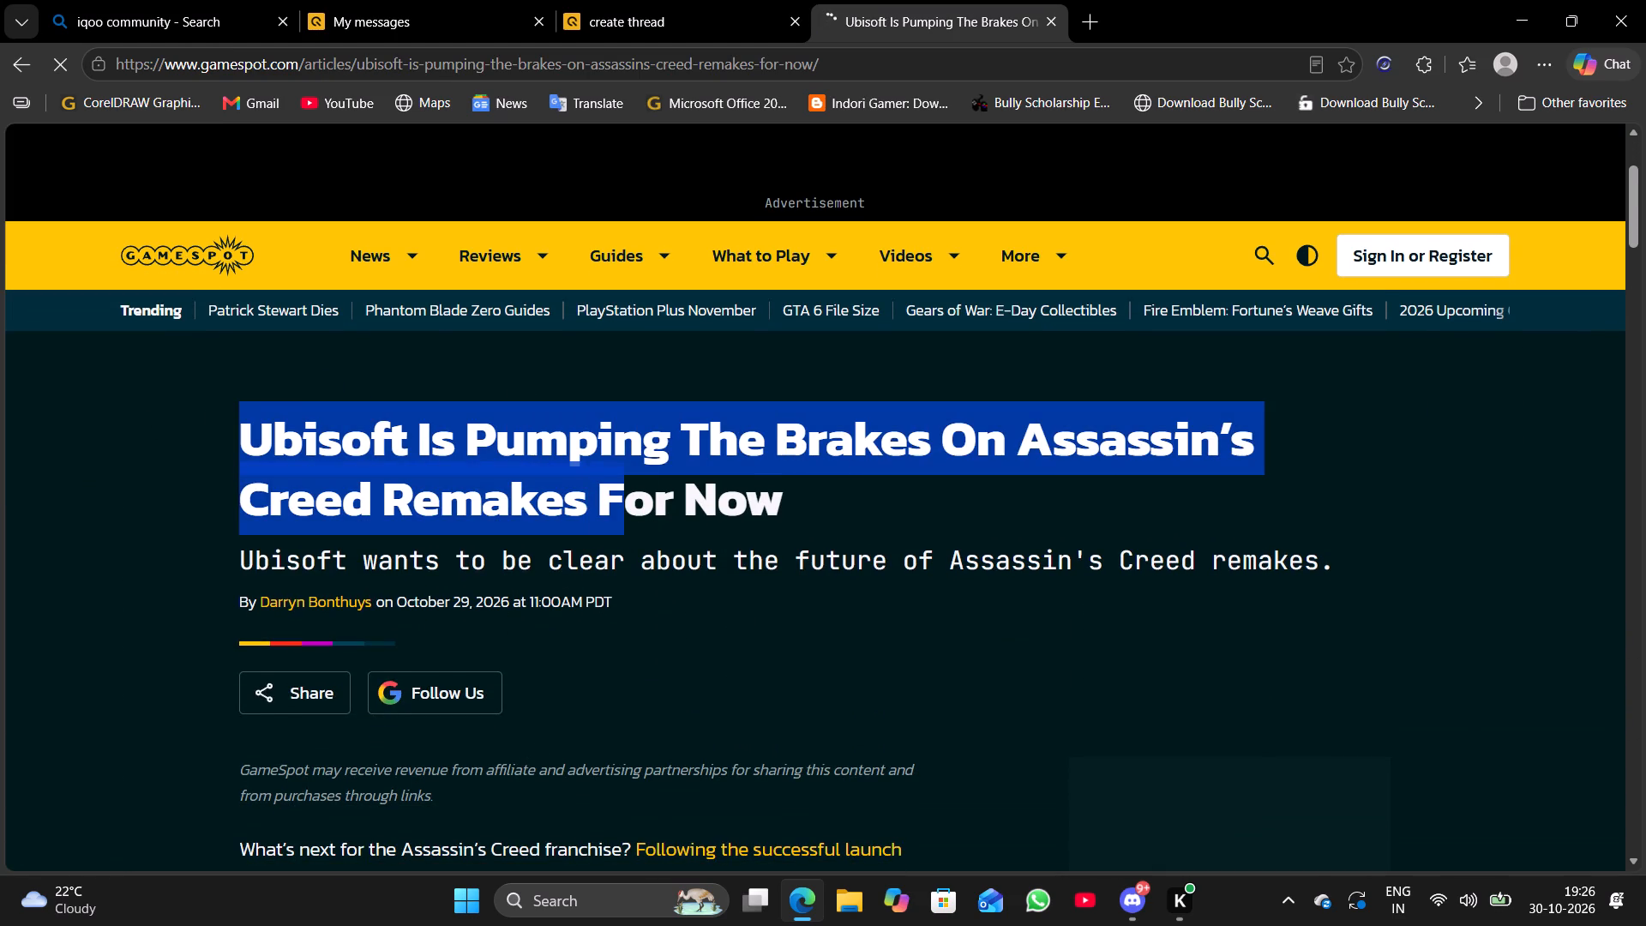
left_click_drag(625, 490, 907, 504)
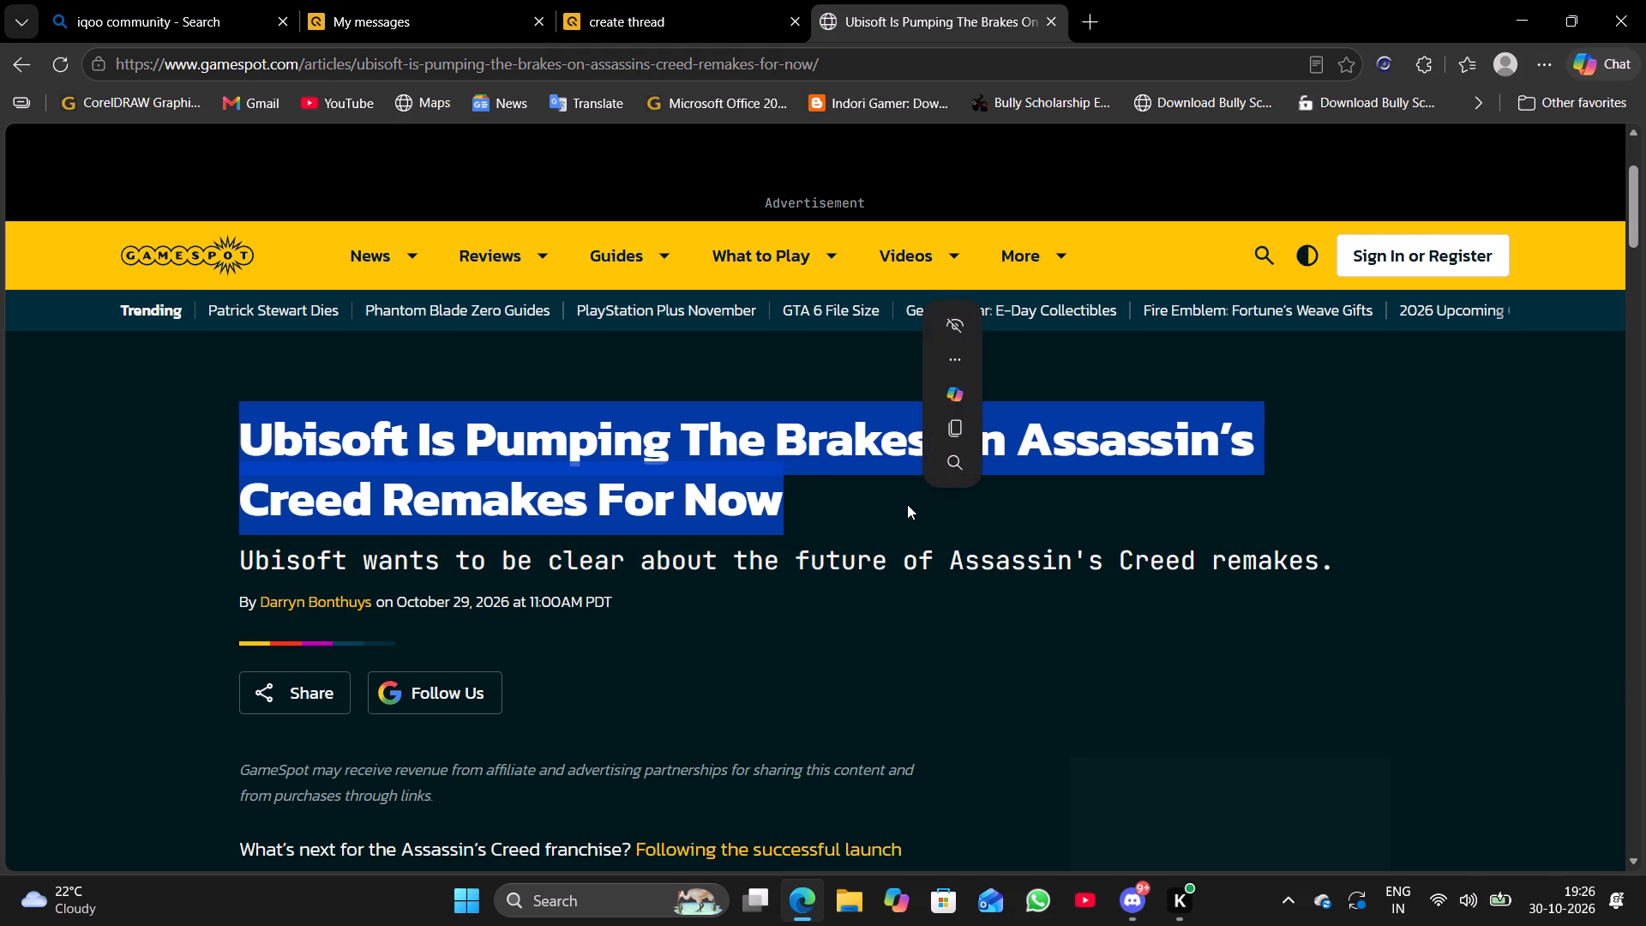
left_click(957, 442)
left_click(700, 0)
left_click(645, 405)
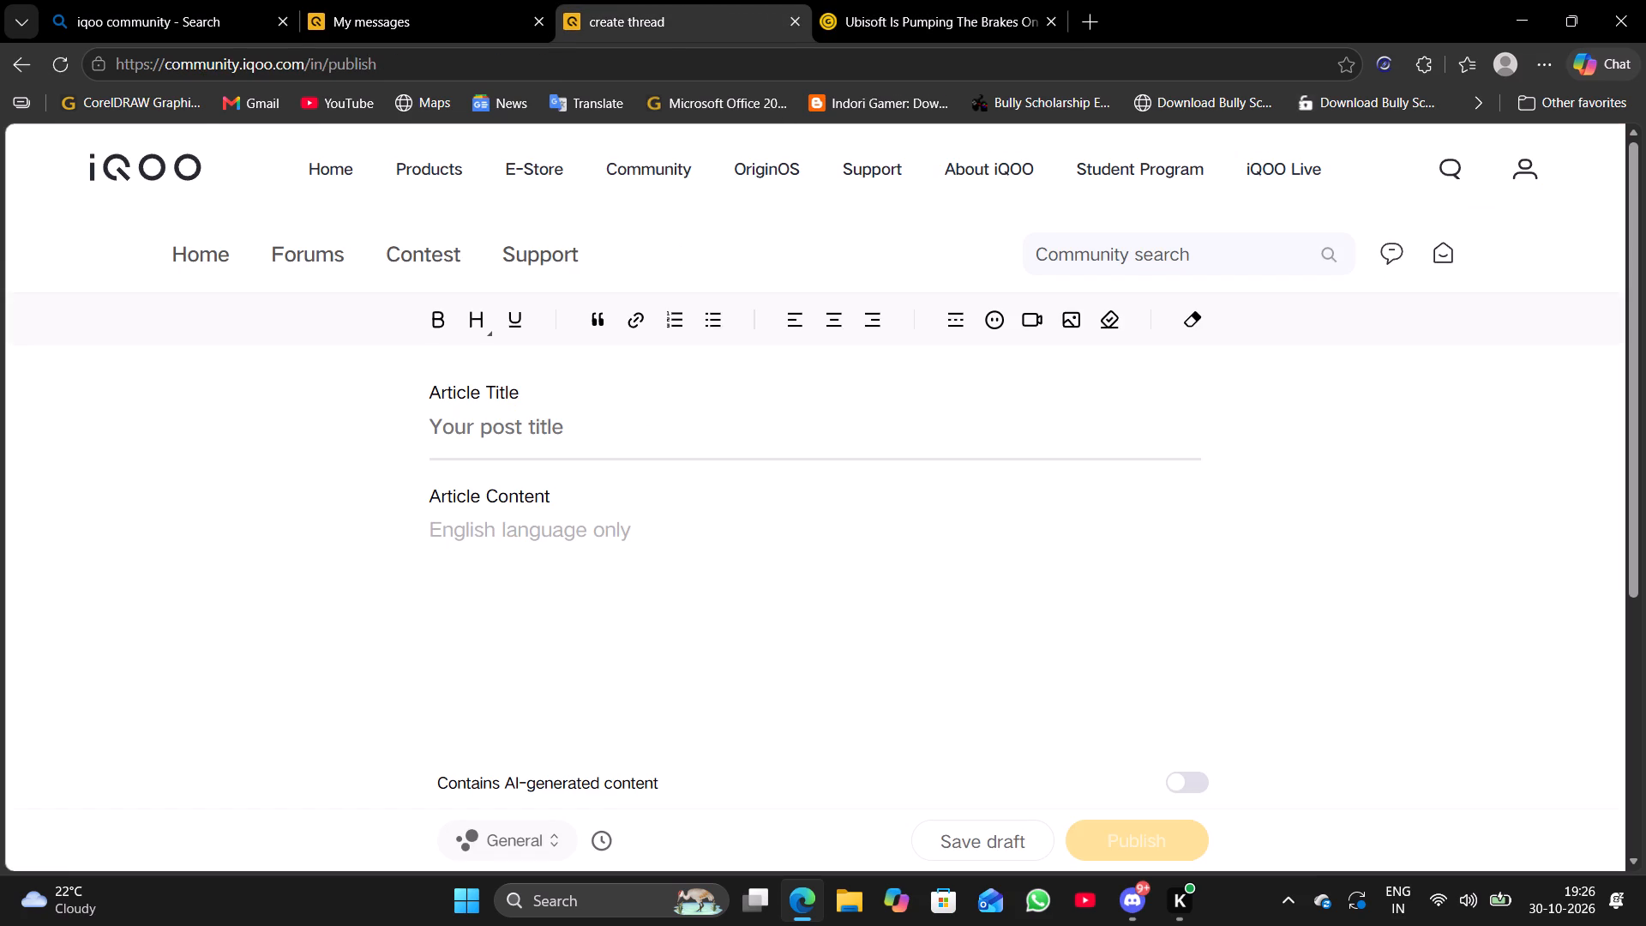
key("ctrl+v")
Copy the subheading "Ubisoft wants to be clear about the future of Assassin's Creed remakes." into the thread's Article Content and format it as a heading.
left_click(880, 0)
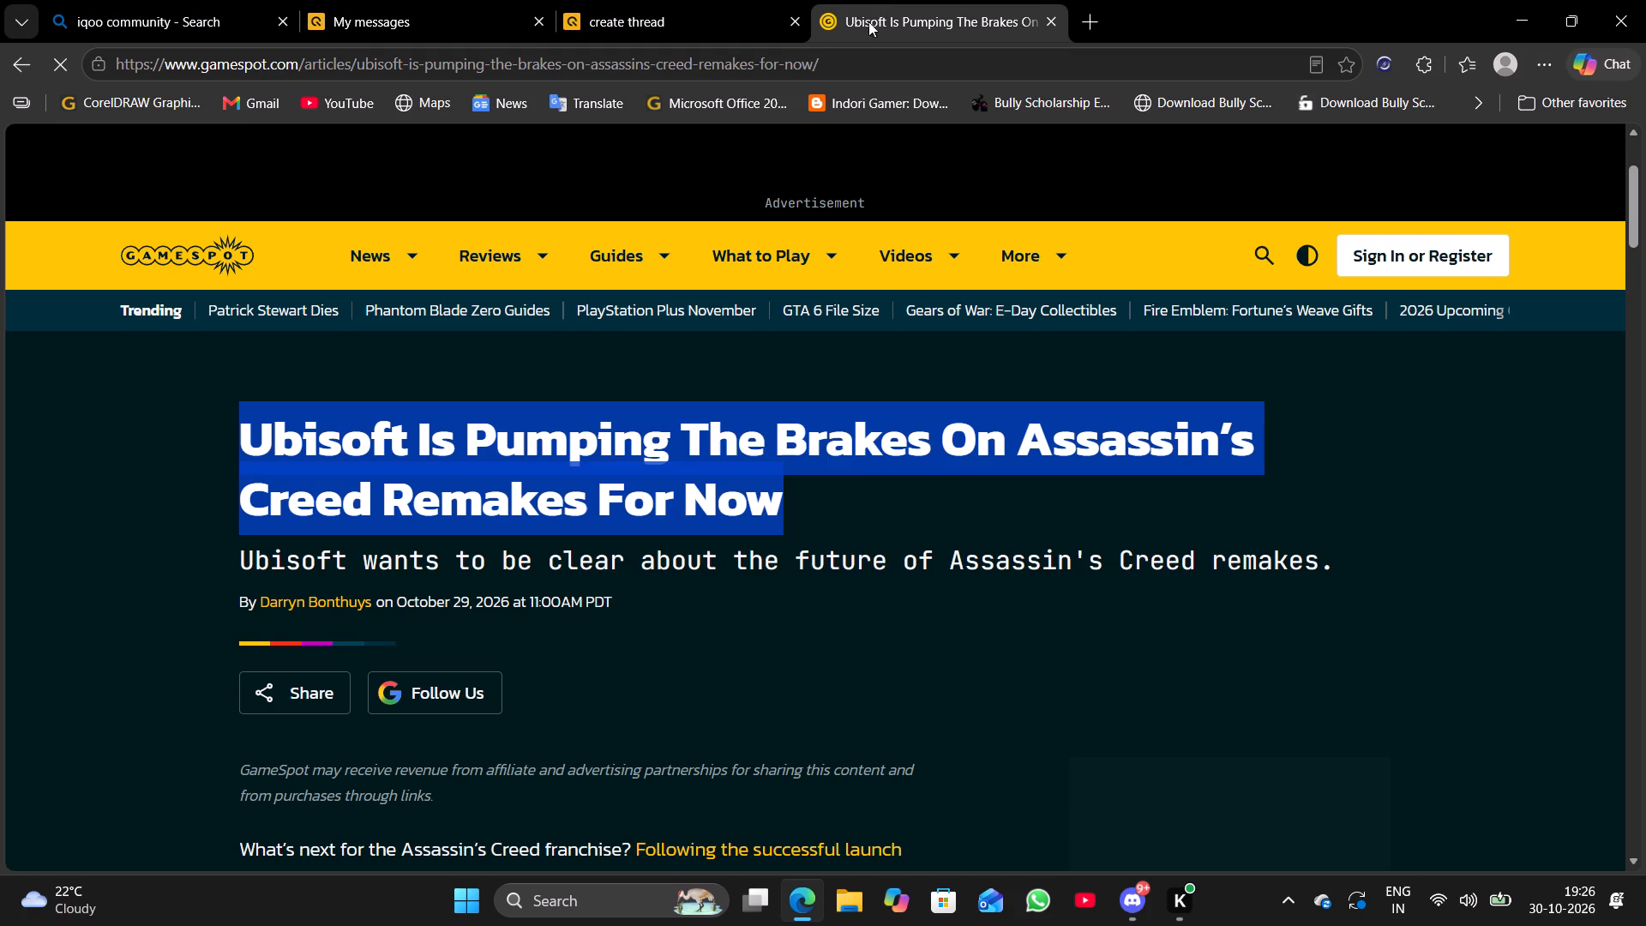
left_click_drag(237, 577, 694, 695)
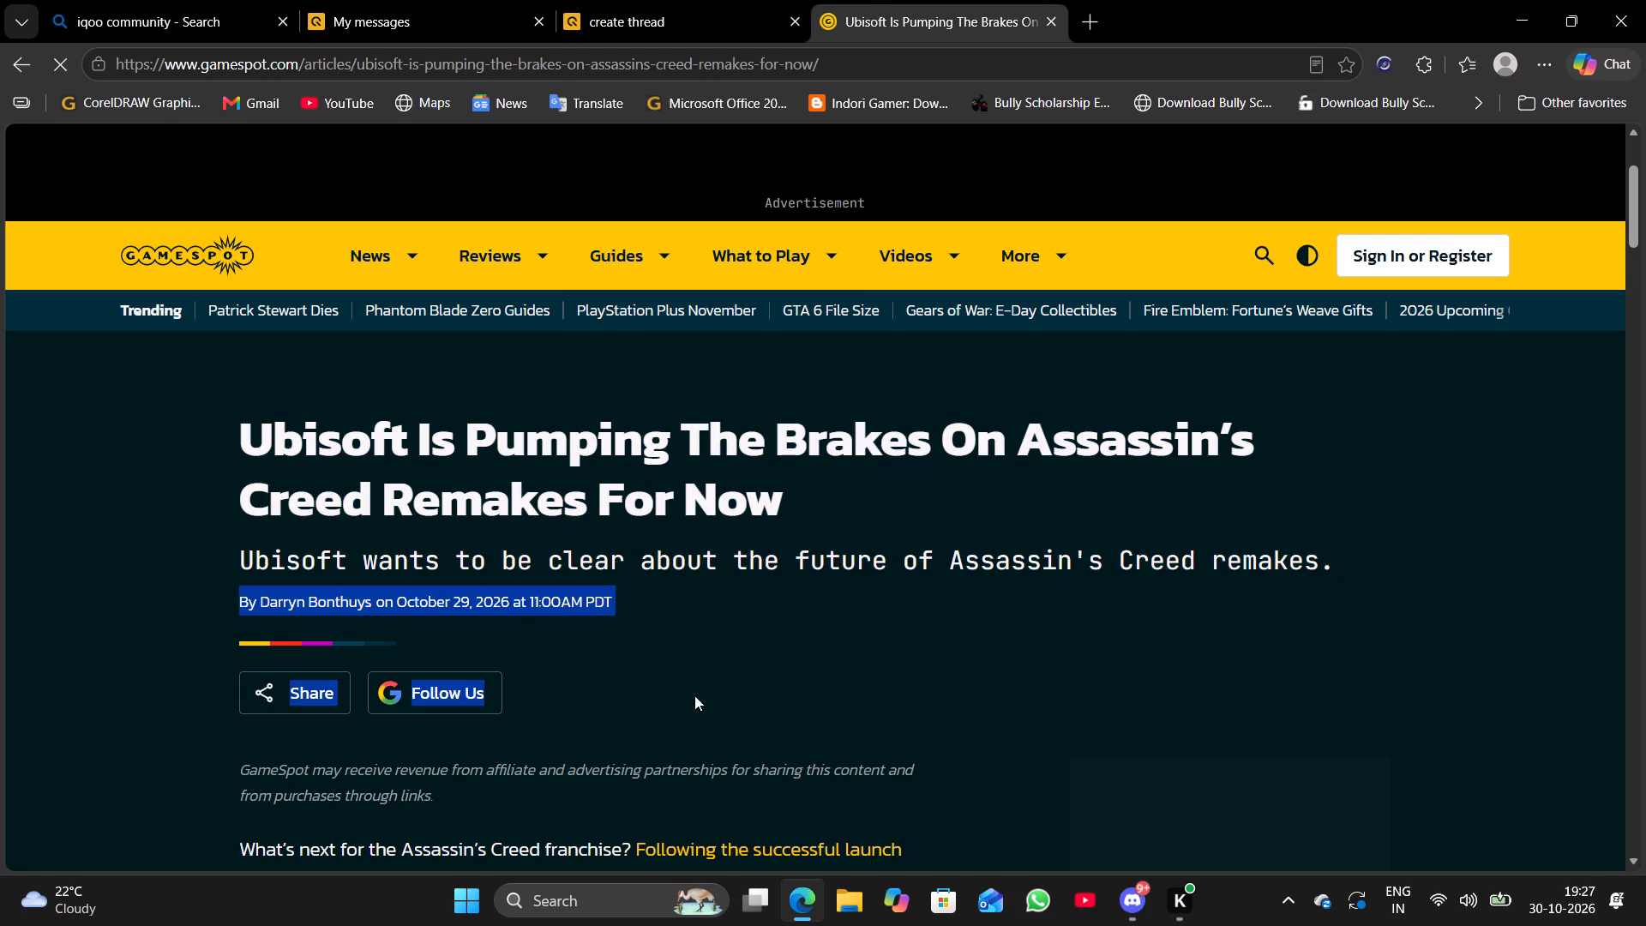
left_click_drag(694, 695, 213, 545)
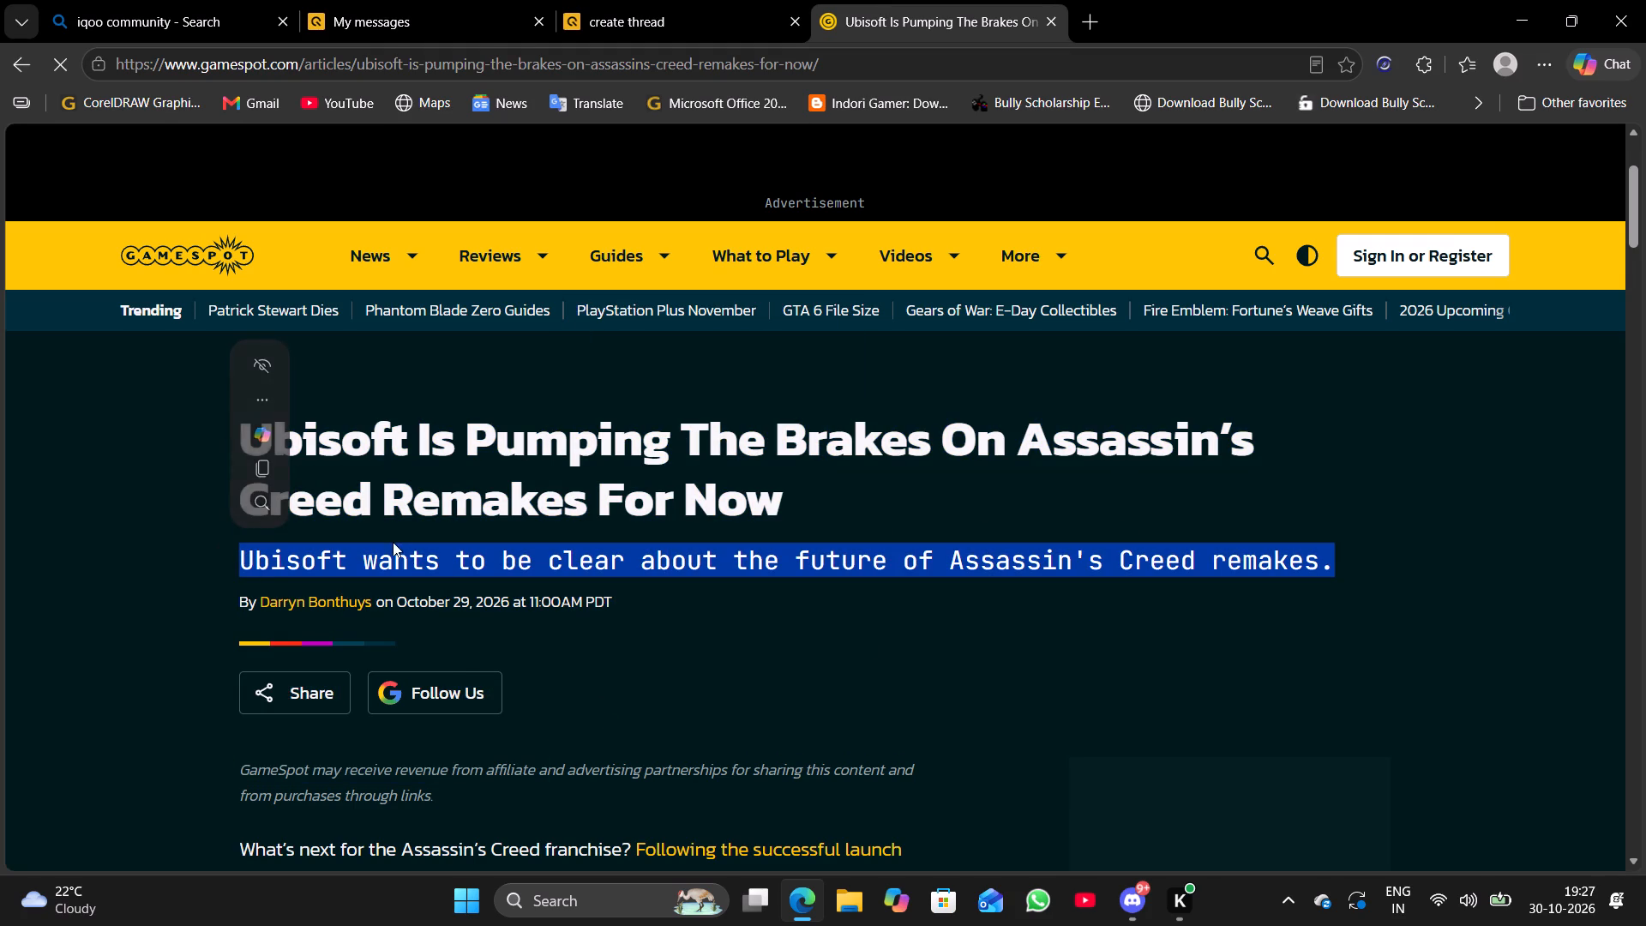
left_click(244, 460)
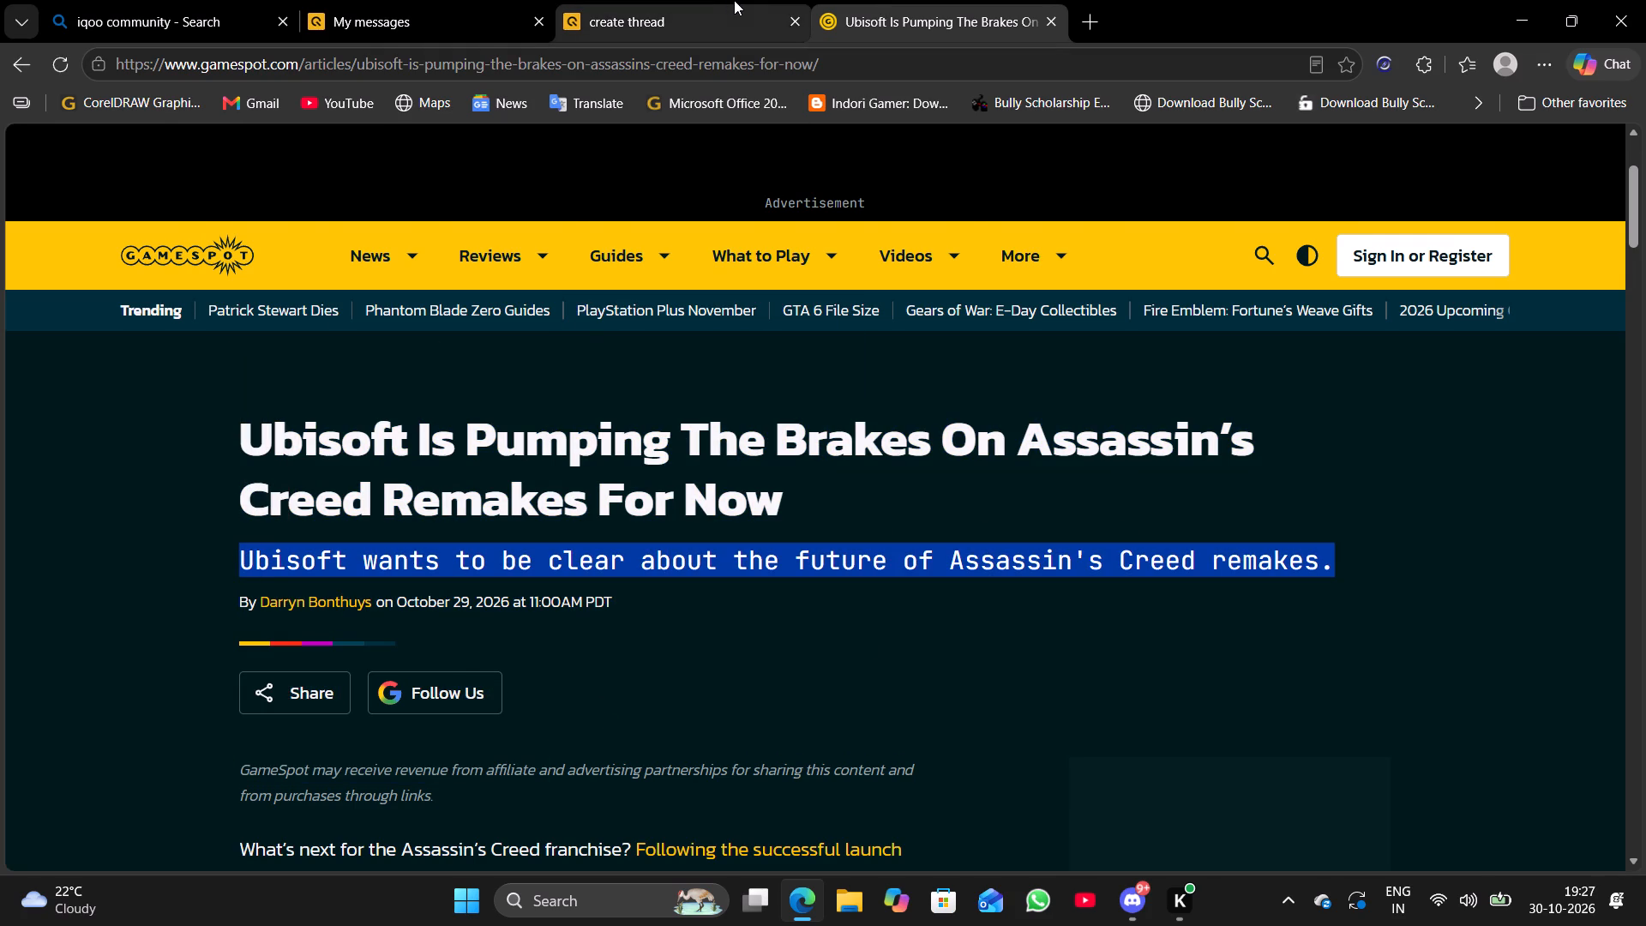
left_click(734, 0)
left_click(628, 544)
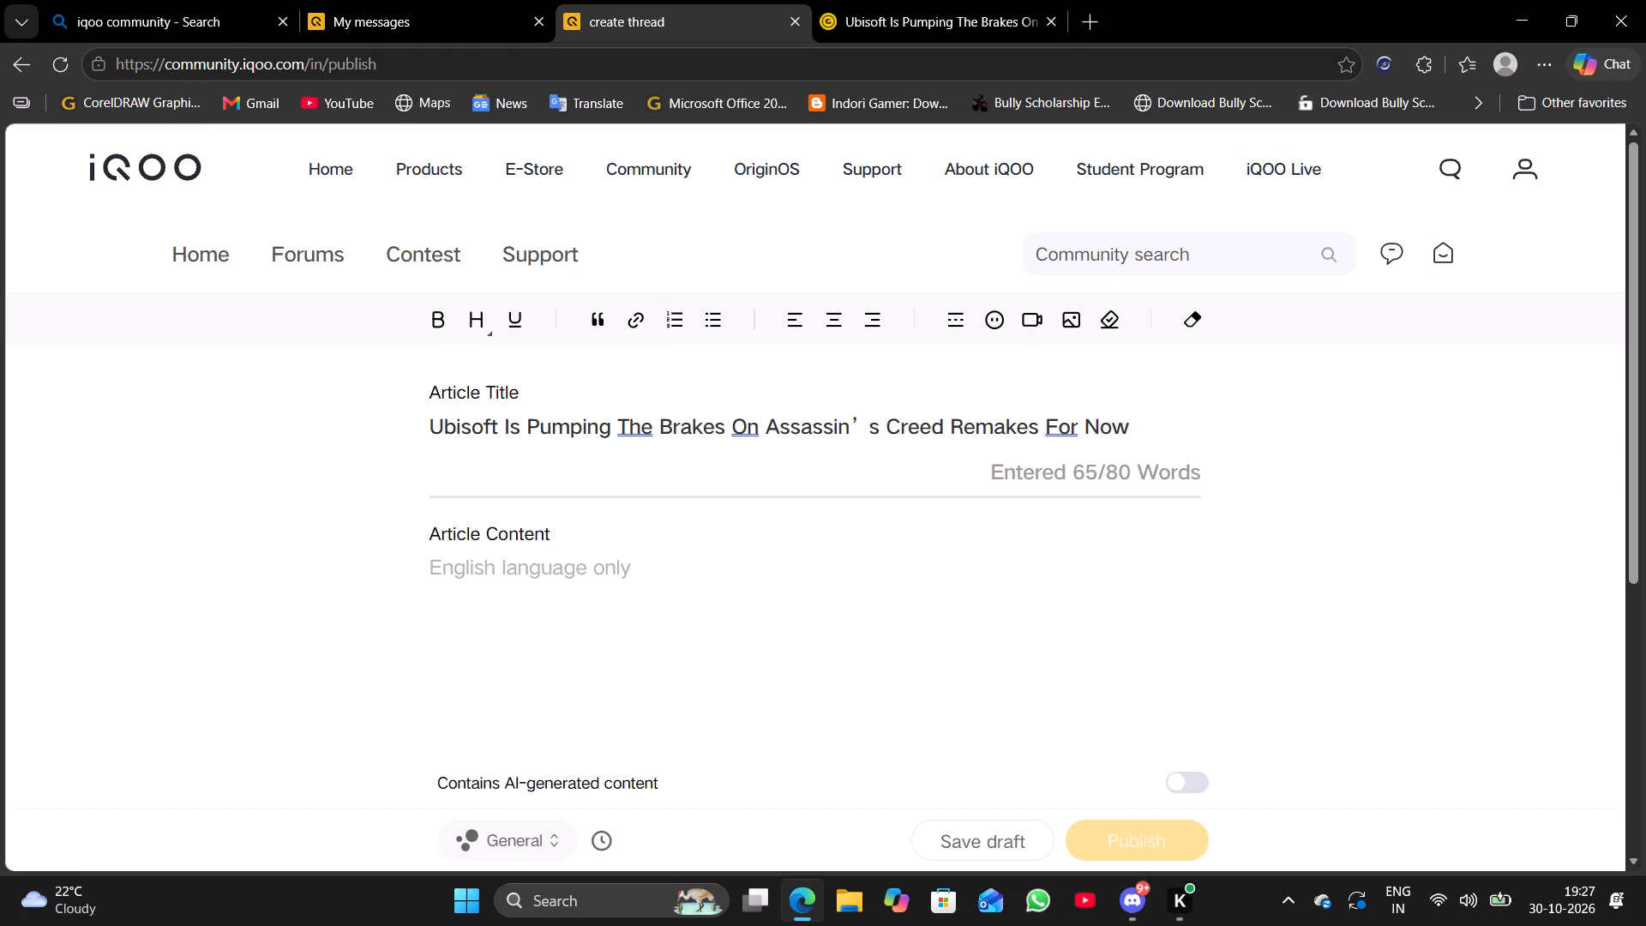
left_click(629, 551)
key("ctrl+v")
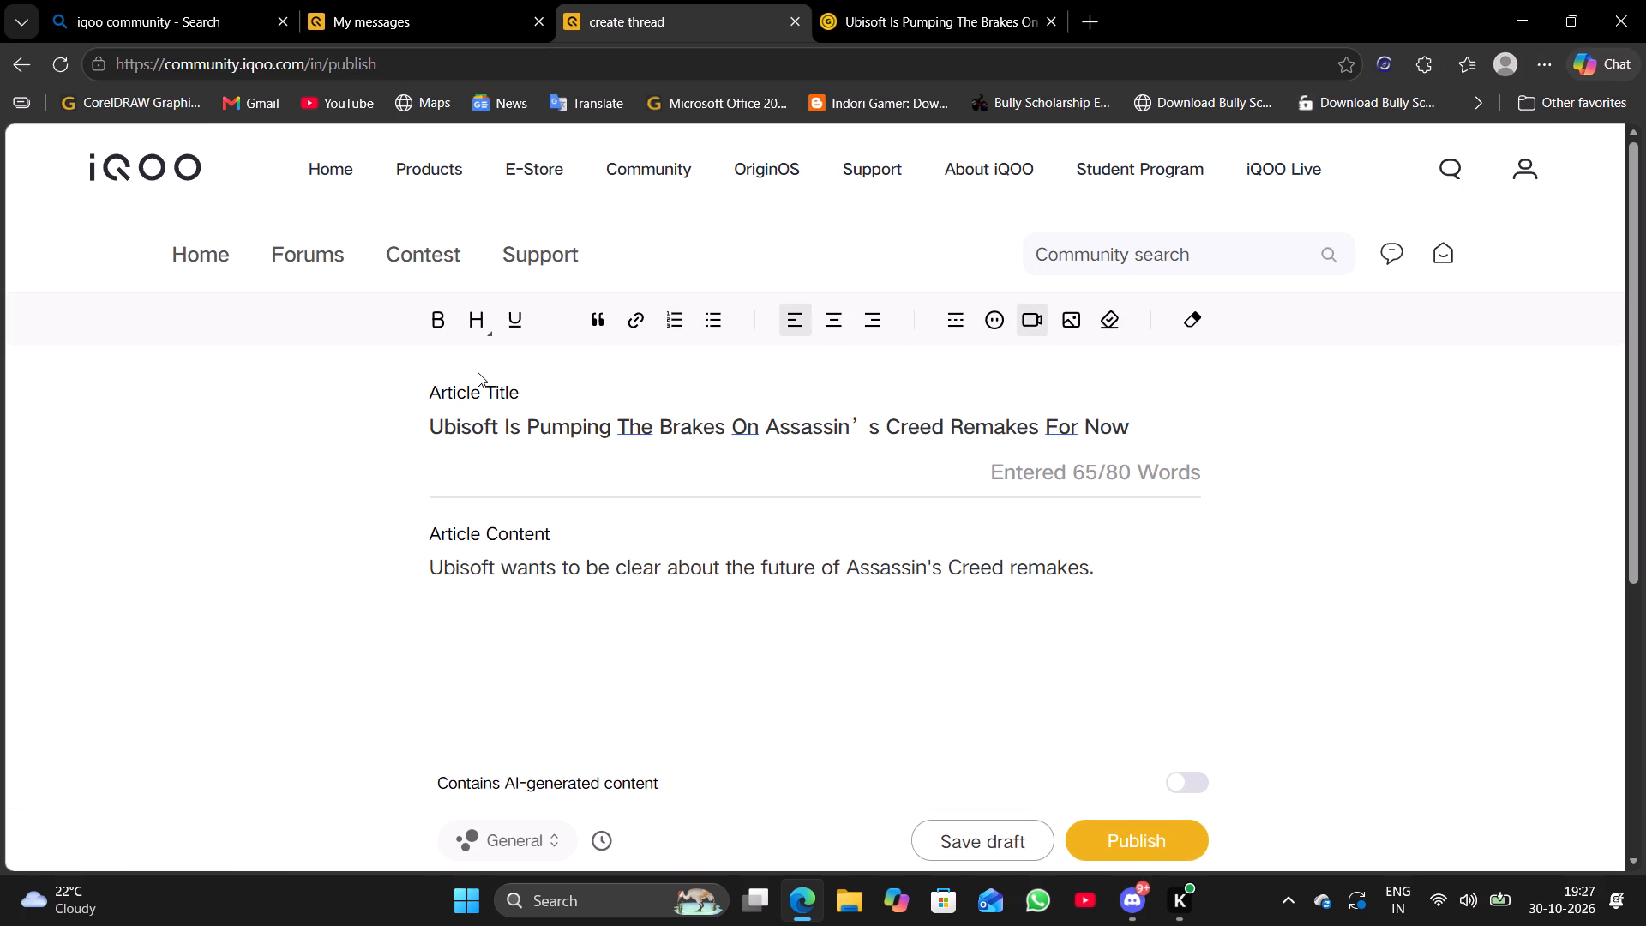
left_click(478, 328)
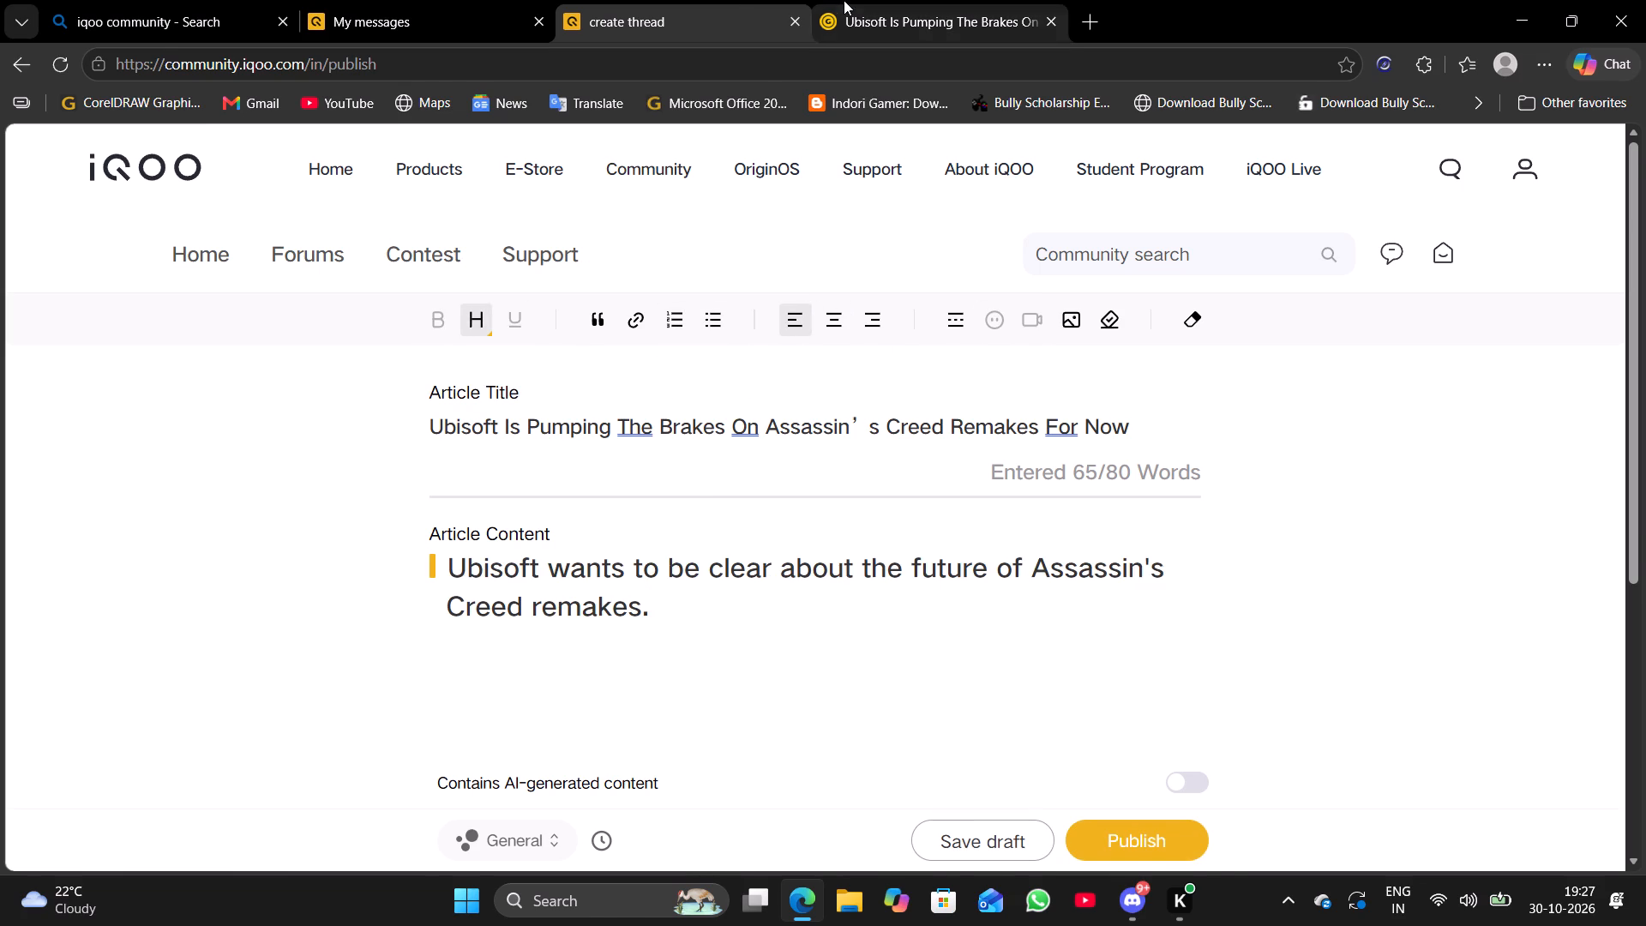
Copy the GameSpot article's first two body paragraphs, from "What's next for the Assassin's Creed franchise?" through "featuring new settings and stories.".
left_click(844, 0)
scroll(368, 602, "down", 2)
scroll(216, 682, "down", 1)
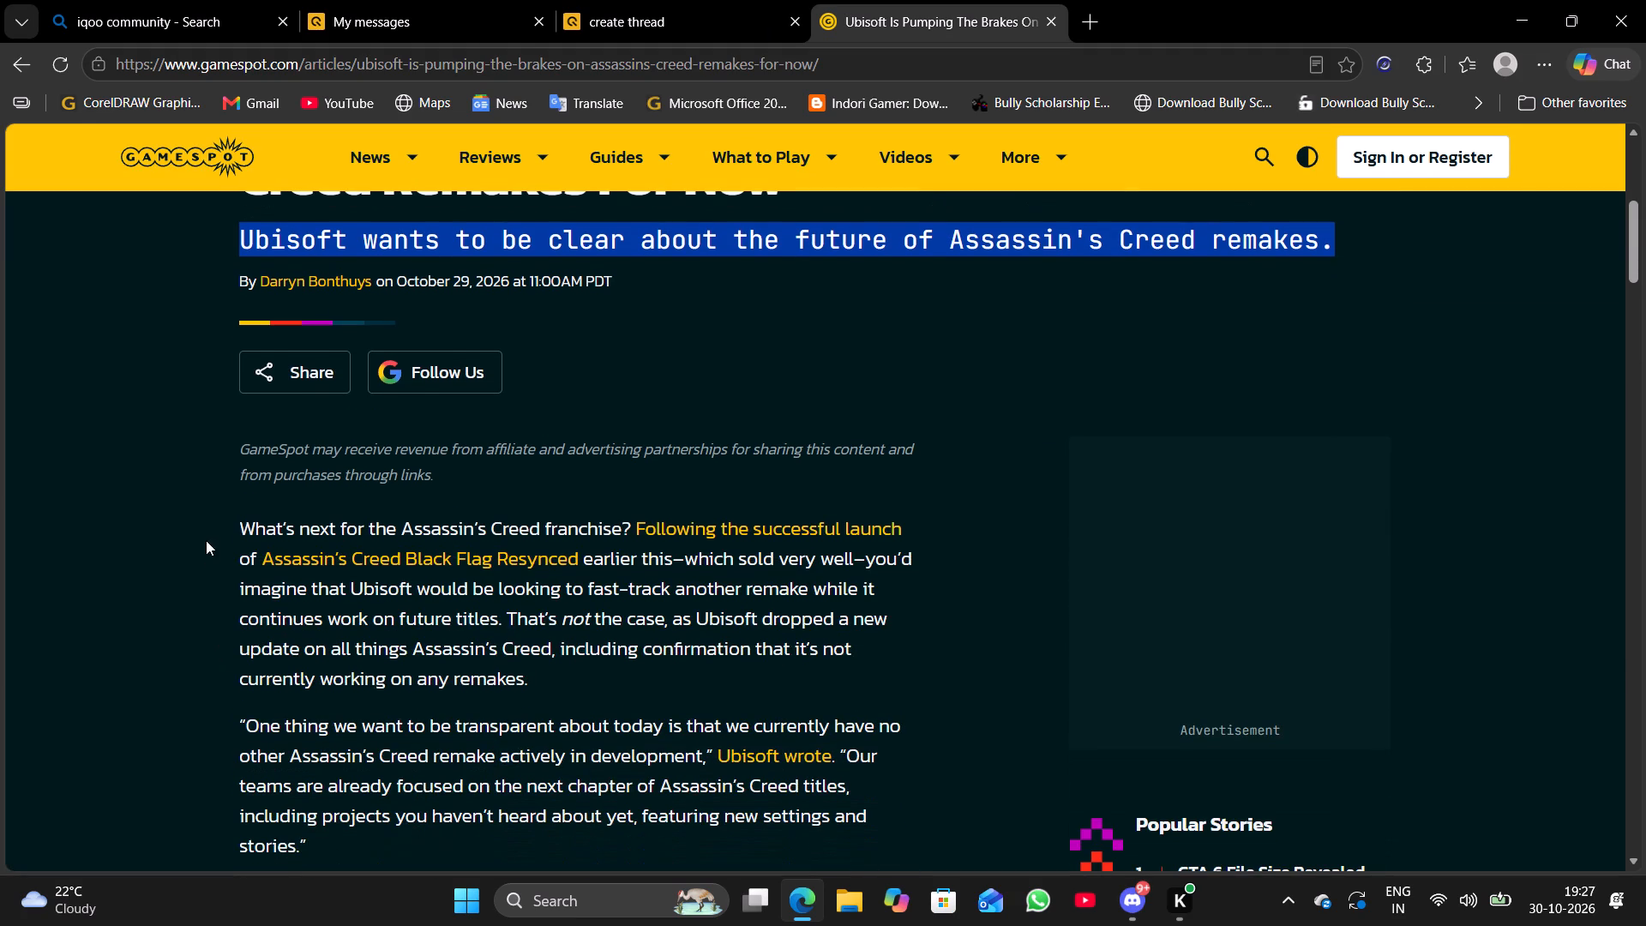
left_click_drag(233, 486, 270, 523)
double_click(182, 538)
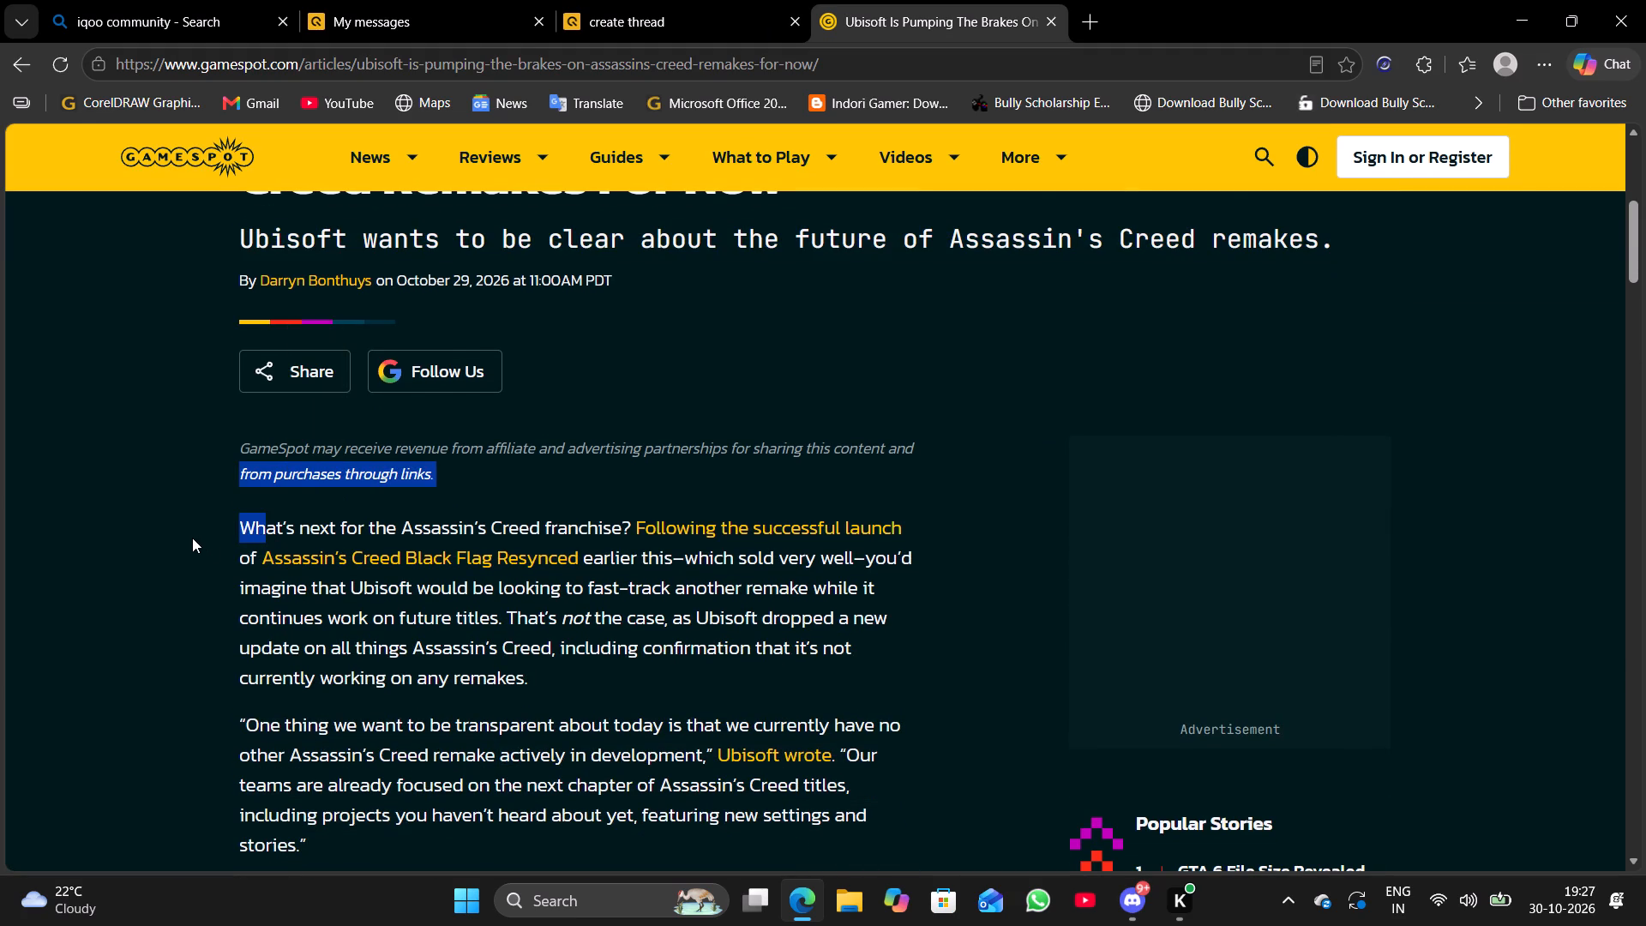
double_click(192, 538)
left_click(192, 538)
left_click(207, 532)
left_click(217, 527)
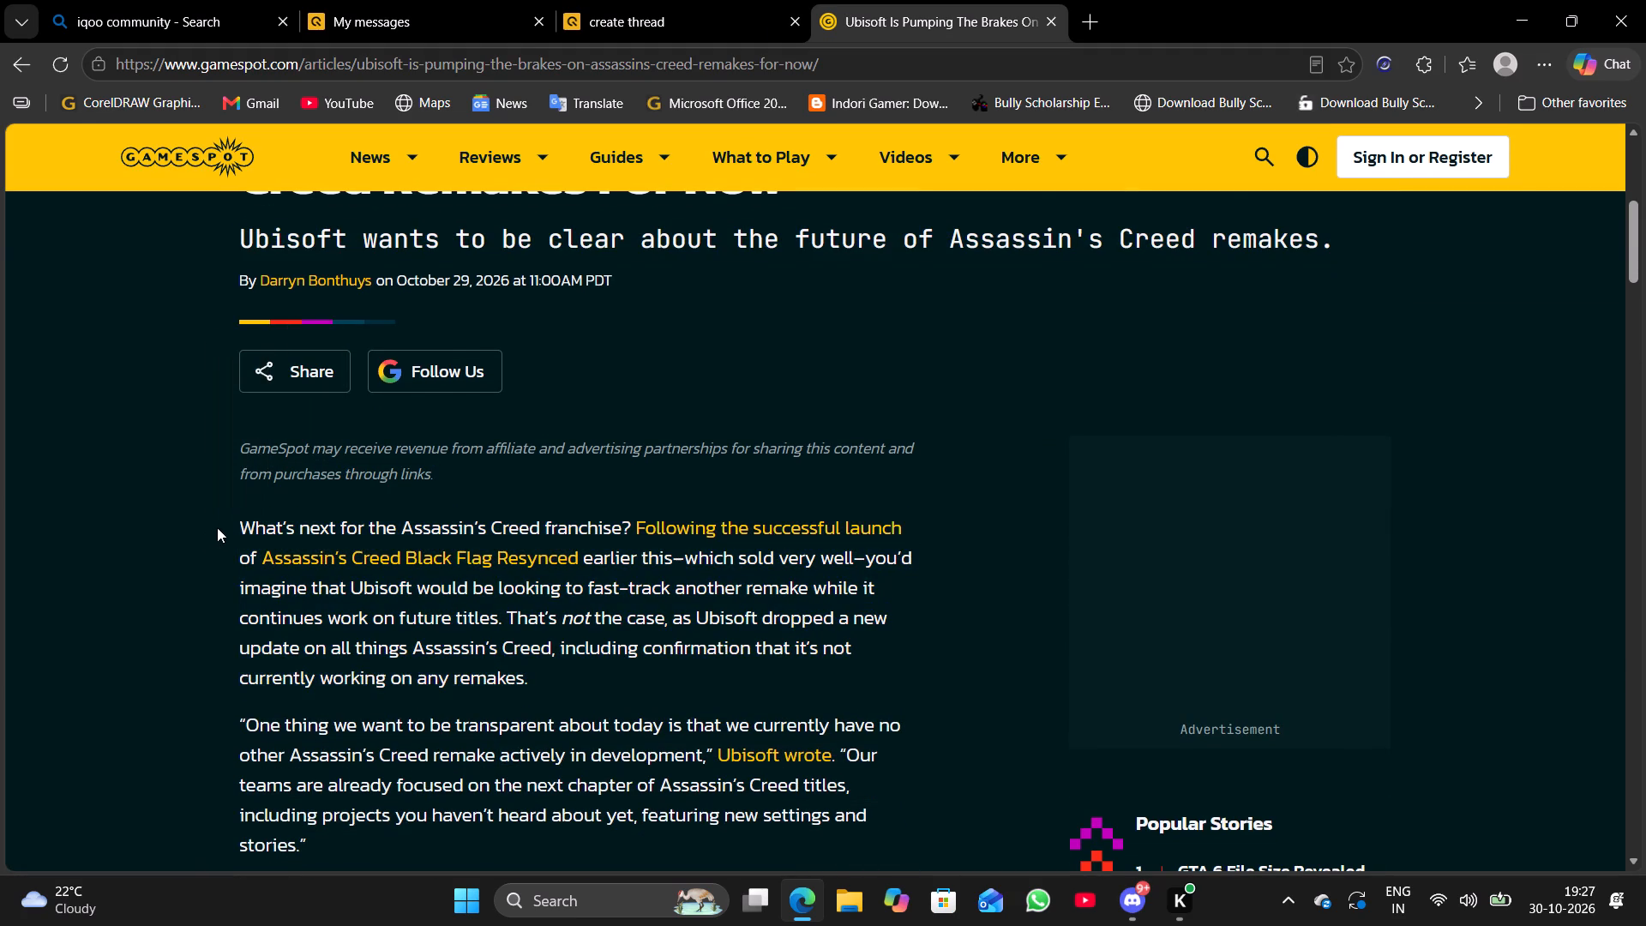
left_click_drag(243, 527, 462, 636)
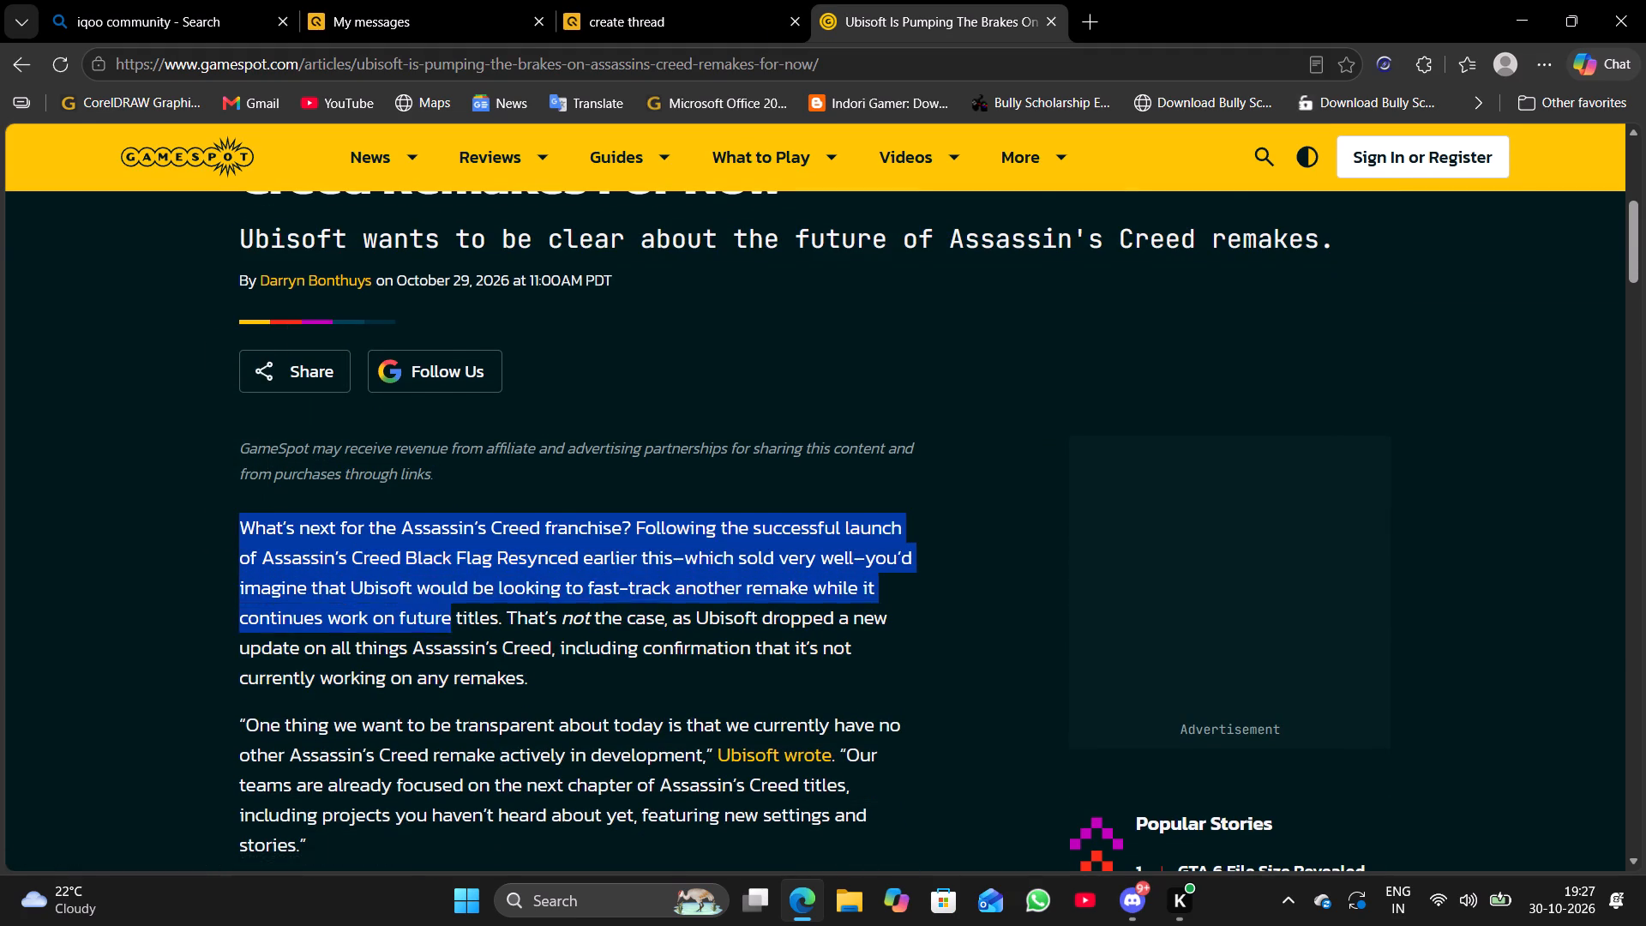
left_click_drag(462, 636, 376, 275)
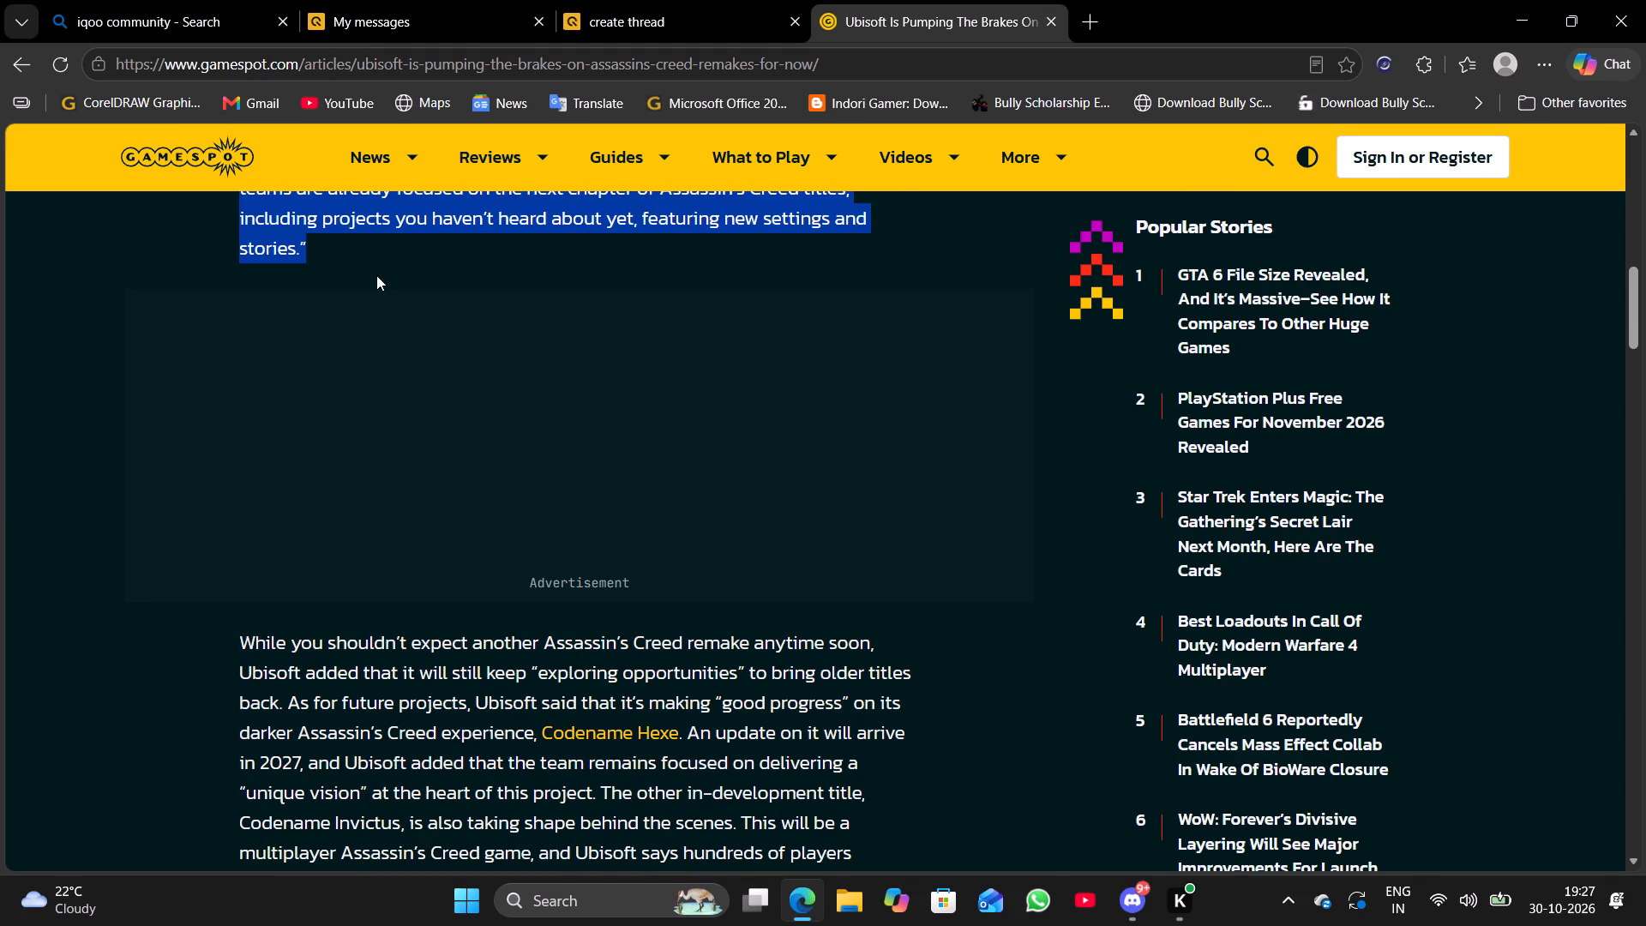
left_click_drag(376, 275, 320, 261)
scroll(320, 261, "up", 5)
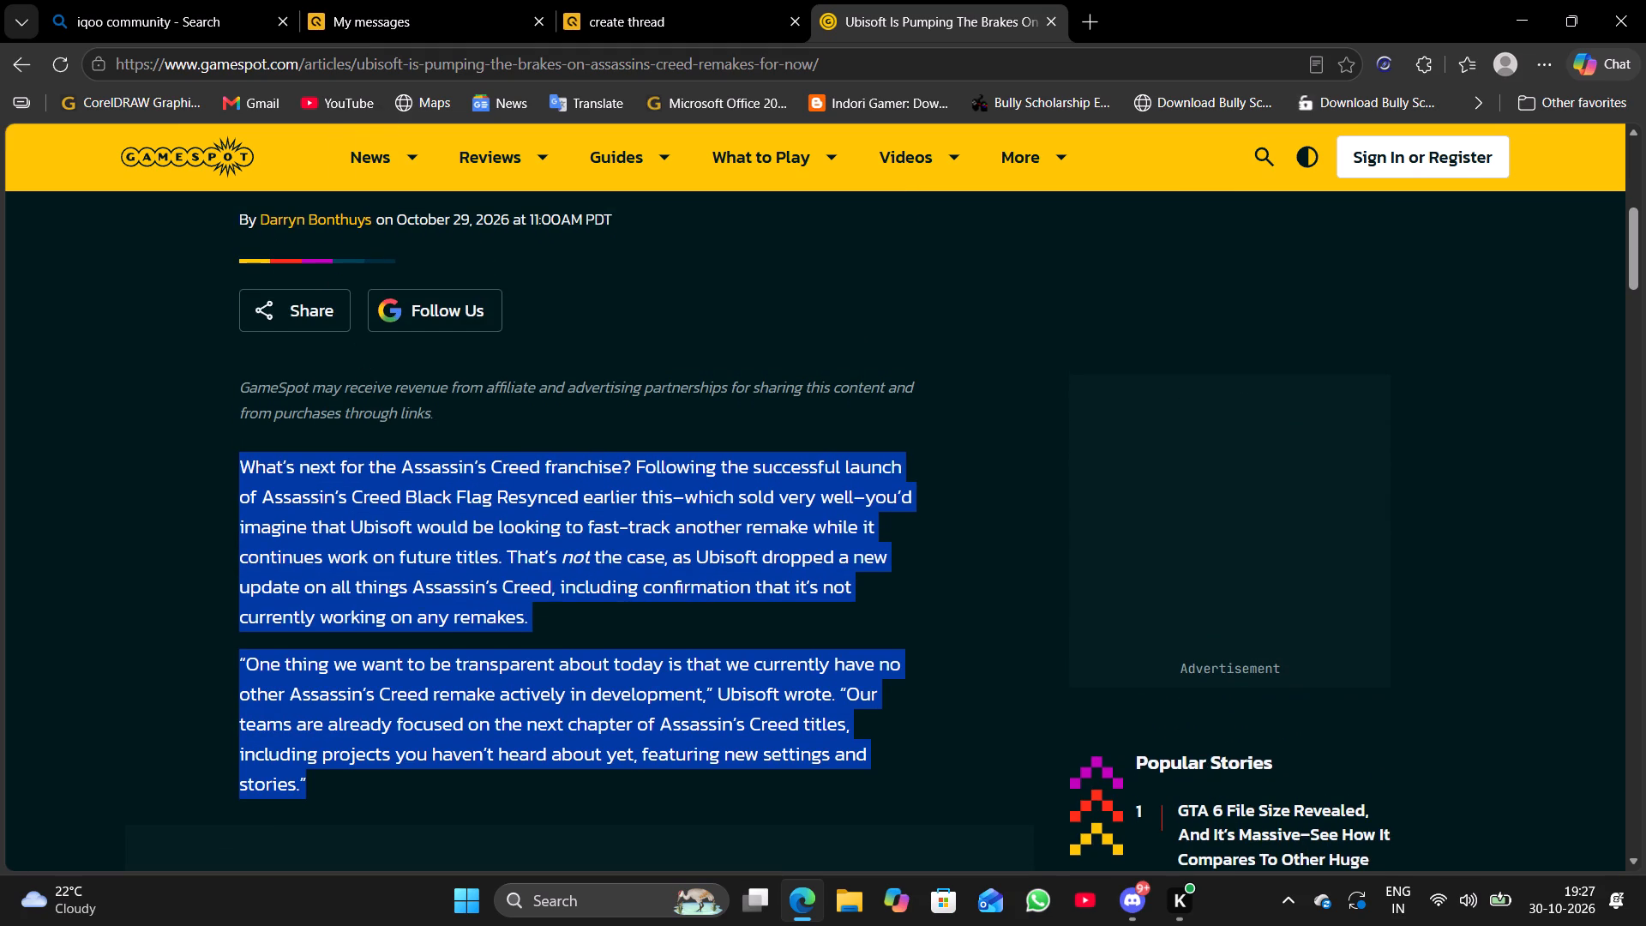
right_click(303, 563)
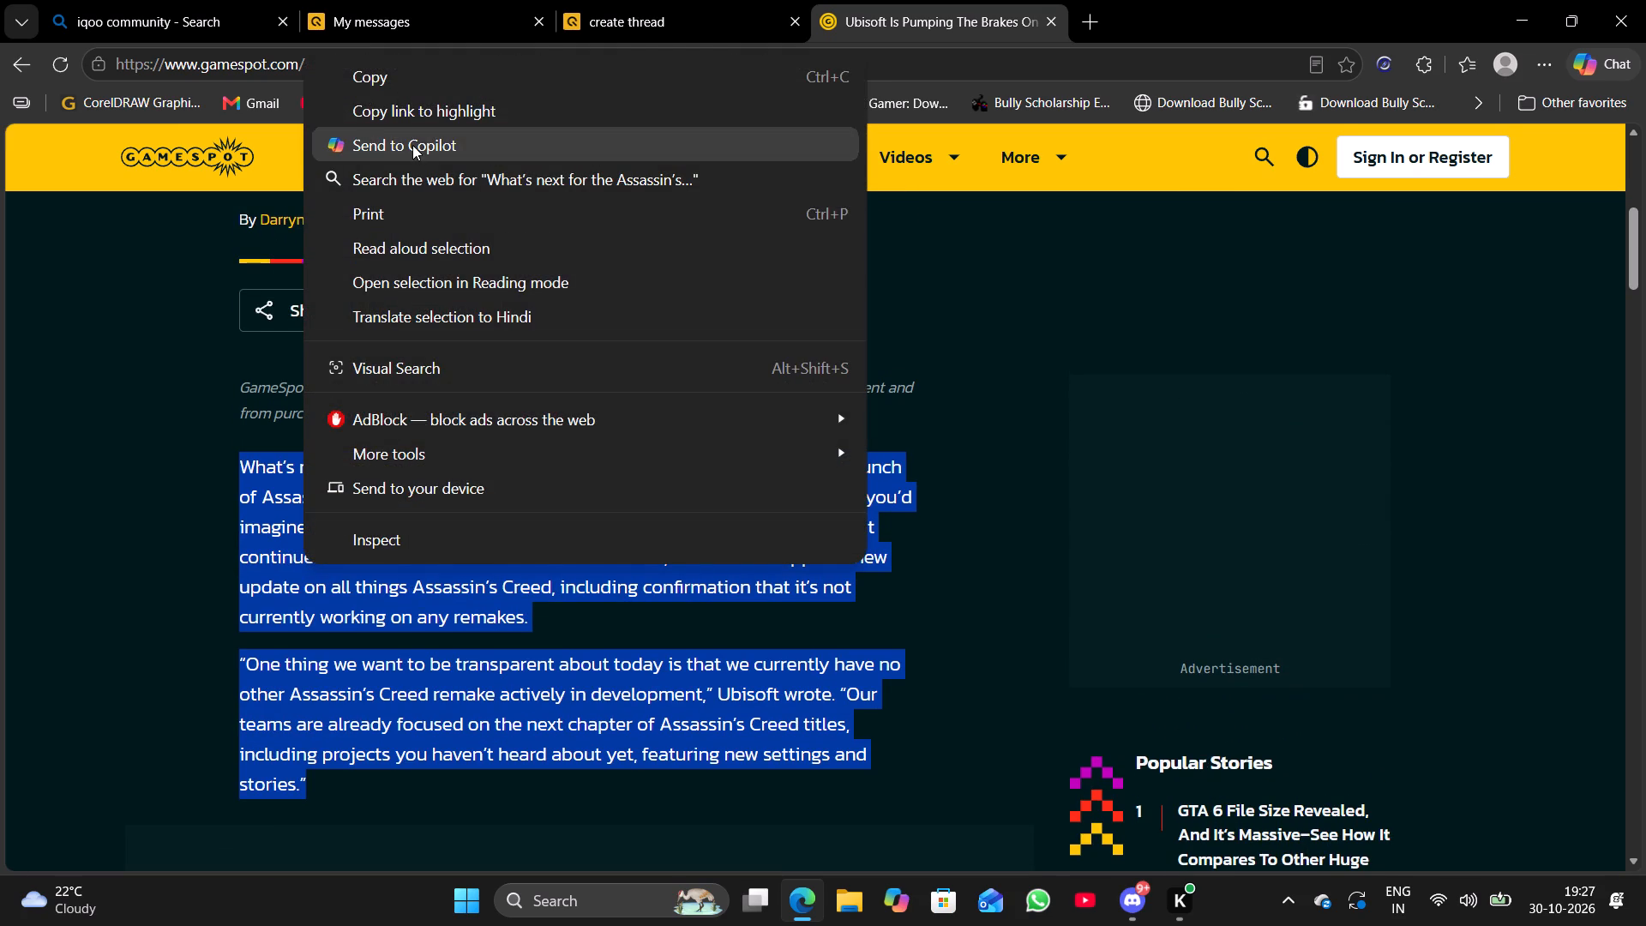
left_click(430, 91)
Paste the copied paragraphs on a new line below the heading in the iQOO thread's Article Content.
left_click(609, 0)
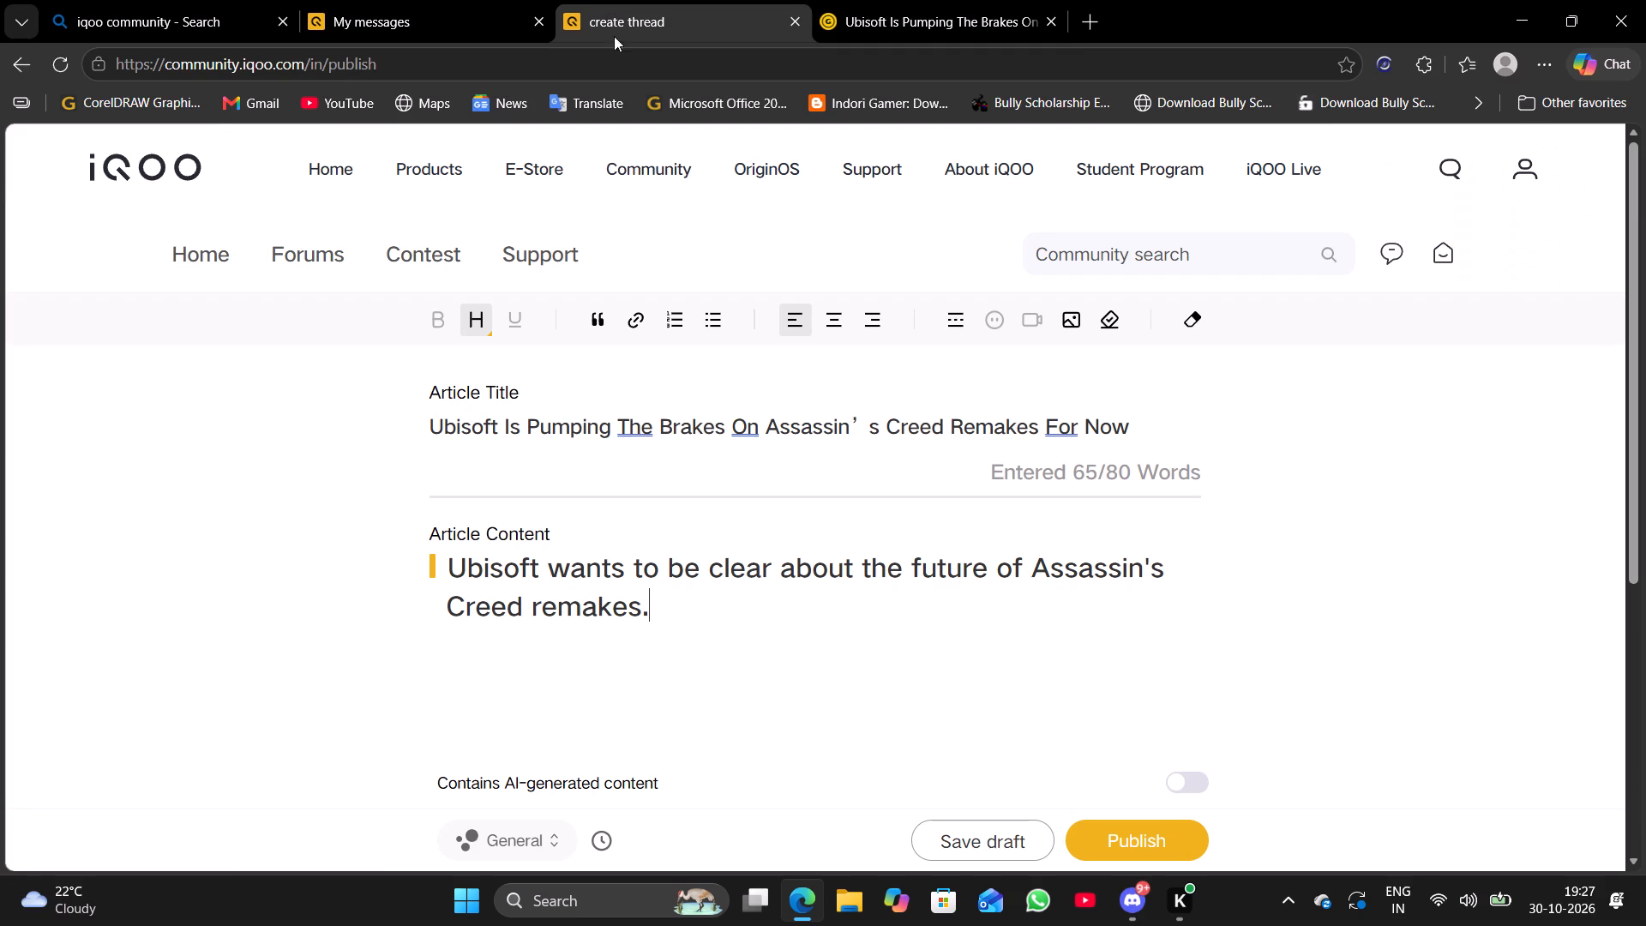
key("Return")
key("ctrl+v")
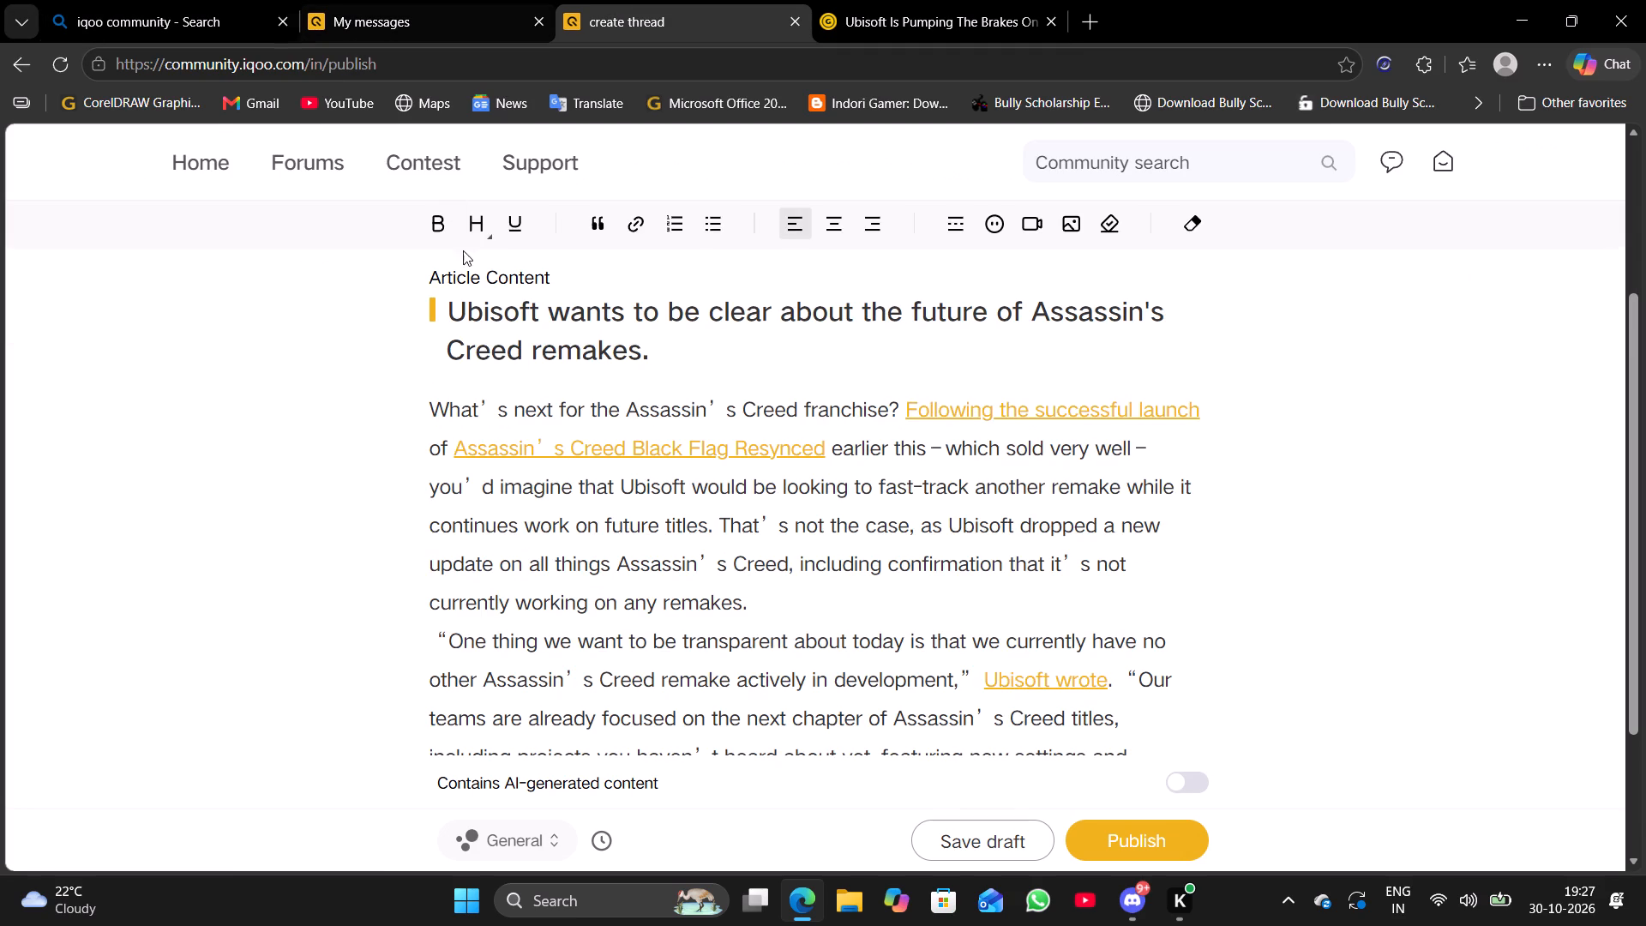
Insert a blank line between the two pasted paragraphs, after "currently working on any remakes.".
left_click(852, 584)
key("Return")
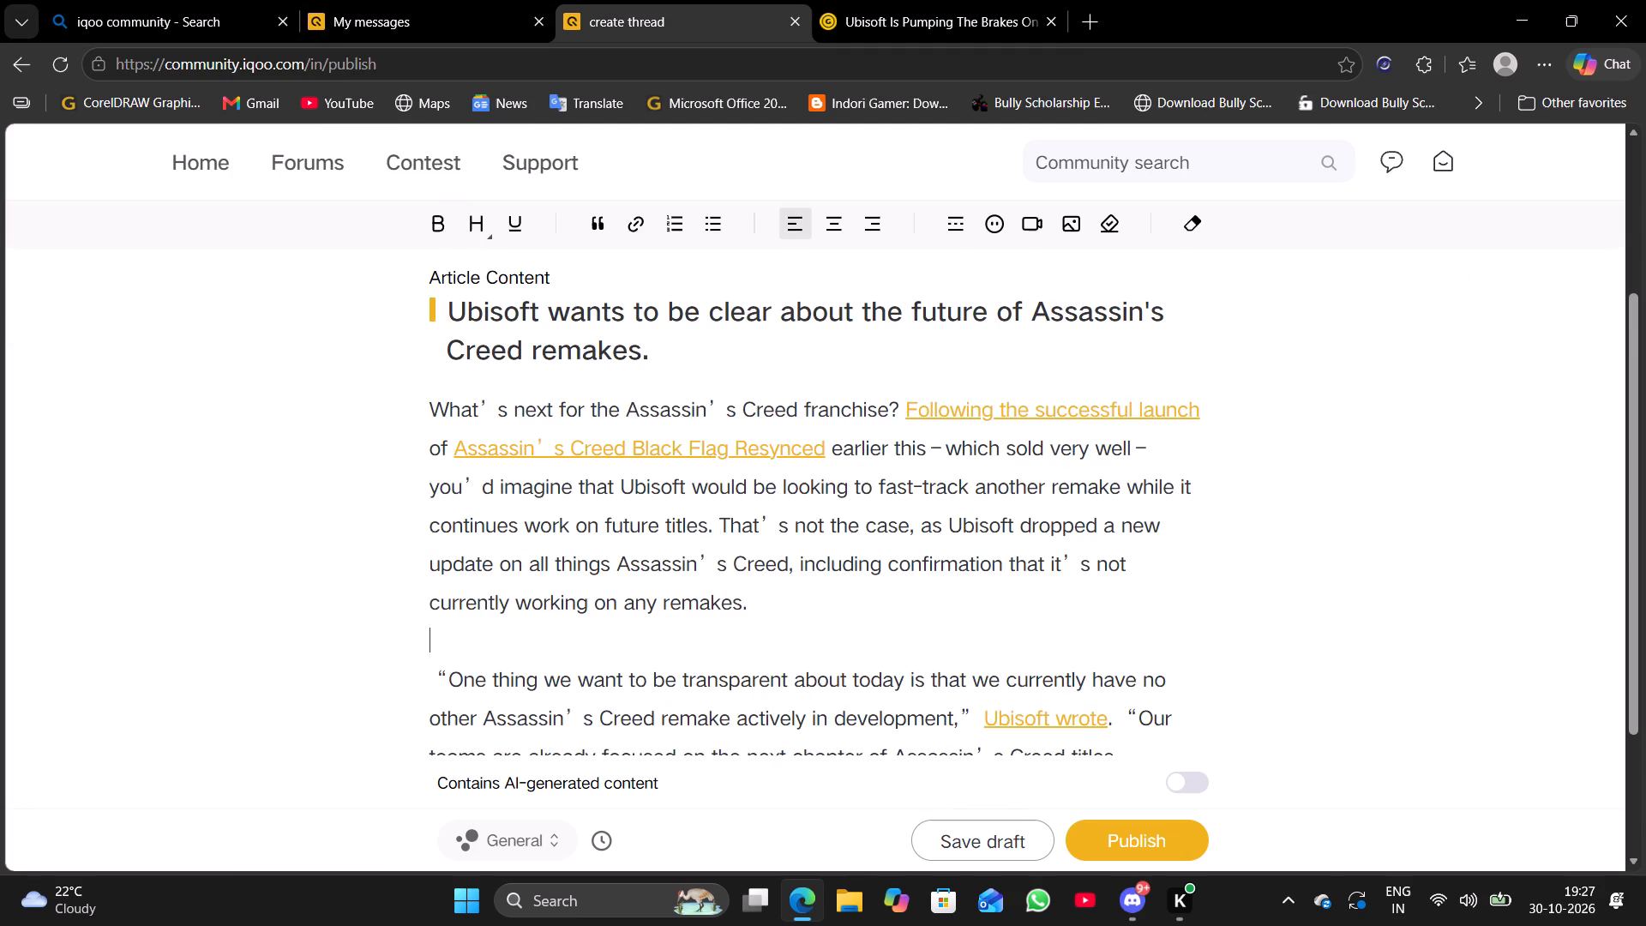
Copy the GameSpot article's next two paragraphs, from "While you shouldn't expect another Assassin's Creed remake" through "multiplayer ambitions," Ubisoft wrote.".
scroll(855, 584, "down", 5)
left_click(475, 0)
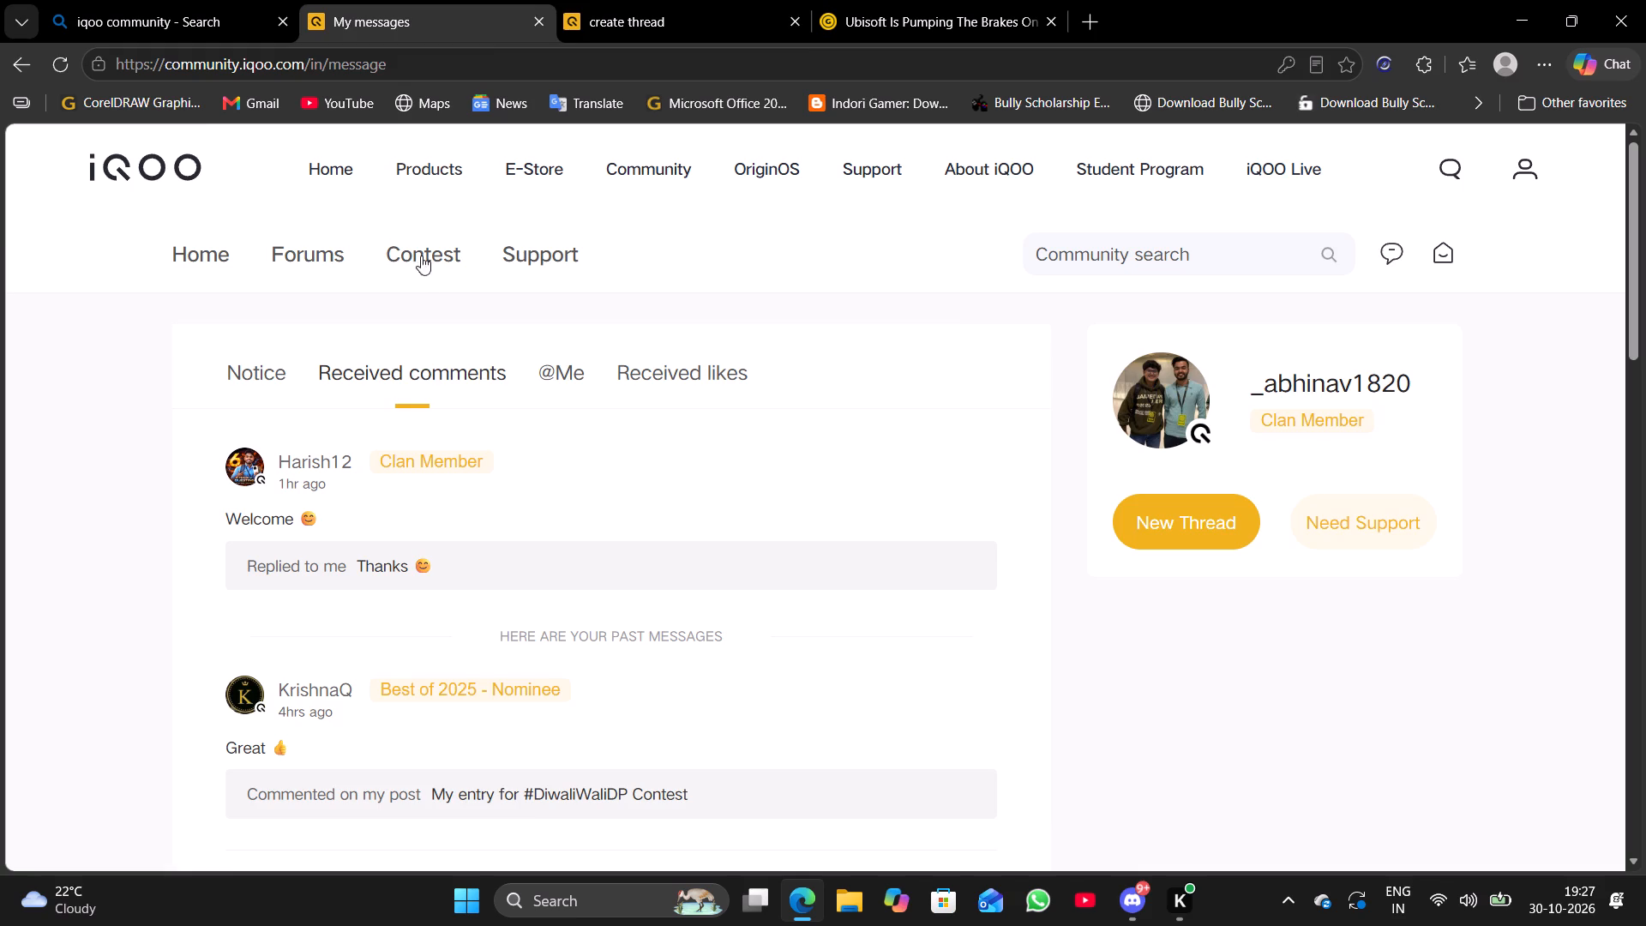
left_click(709, 0)
left_click(950, 0)
scroll(716, 396, "down", 3)
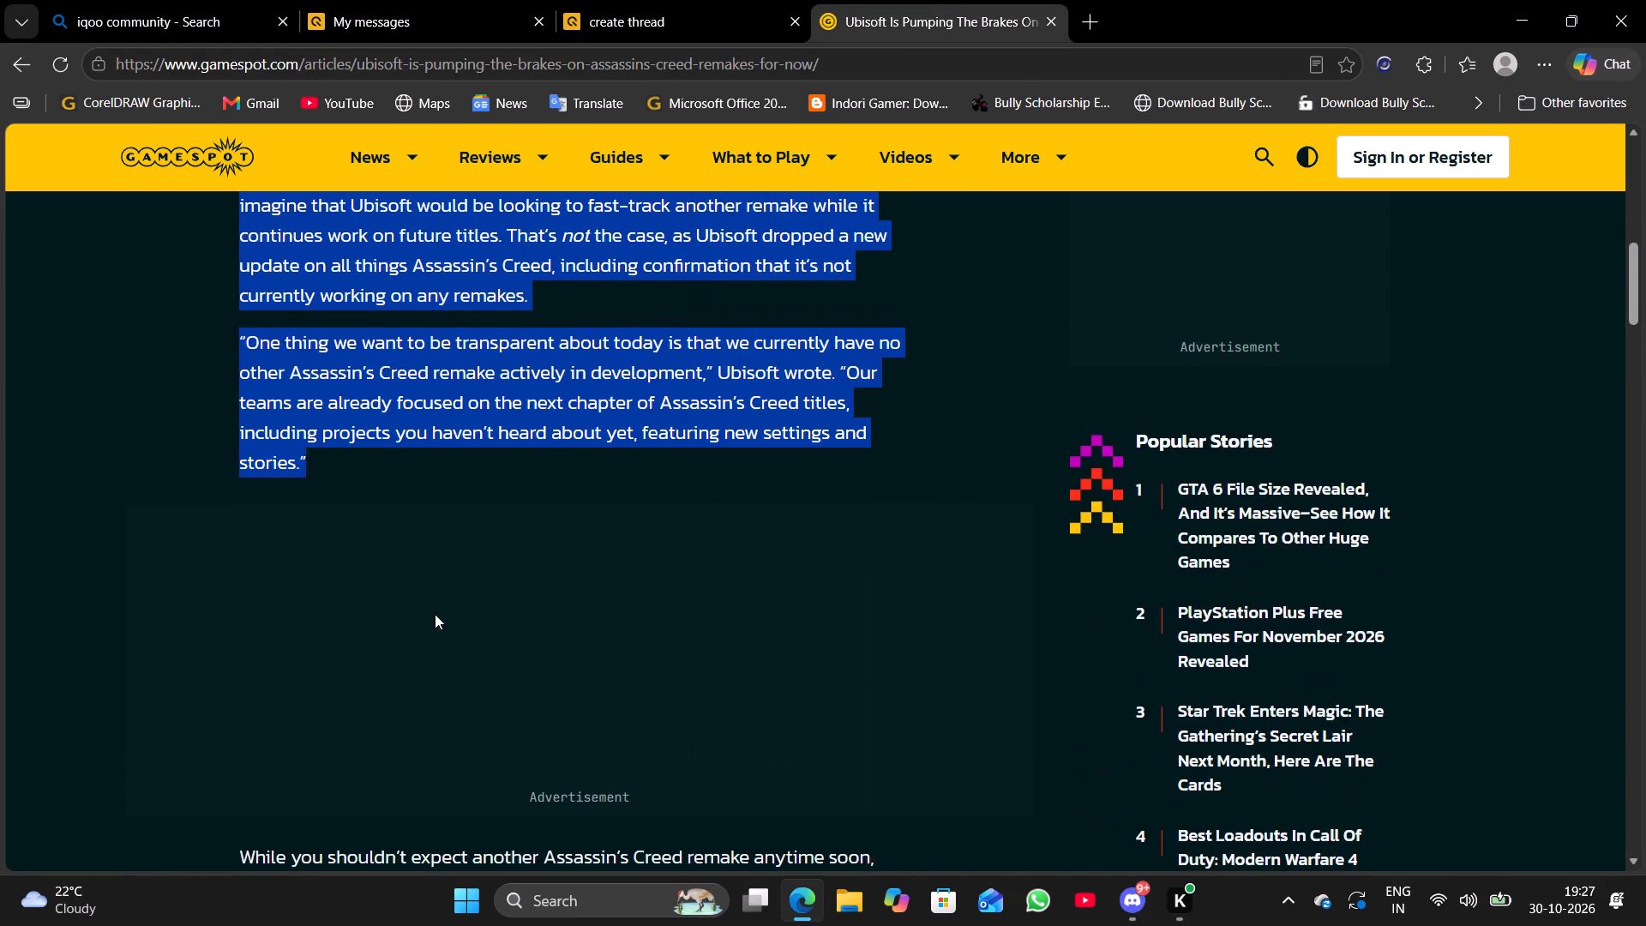
scroll(282, 705, "down", 2)
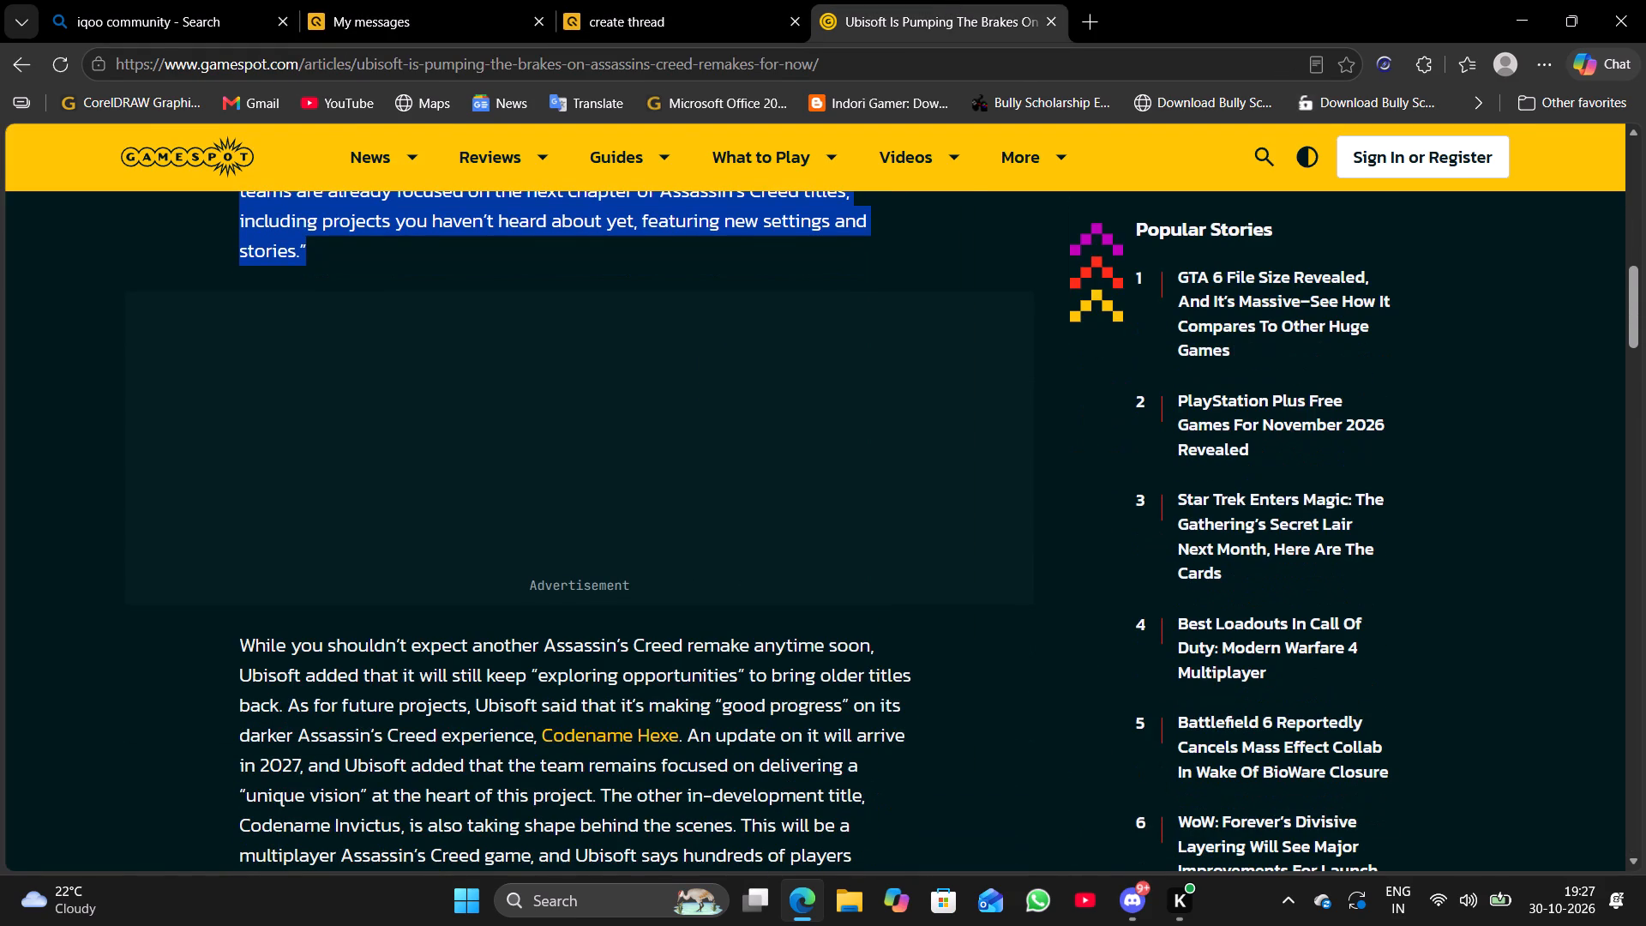
scroll(0, 925, "down", 1)
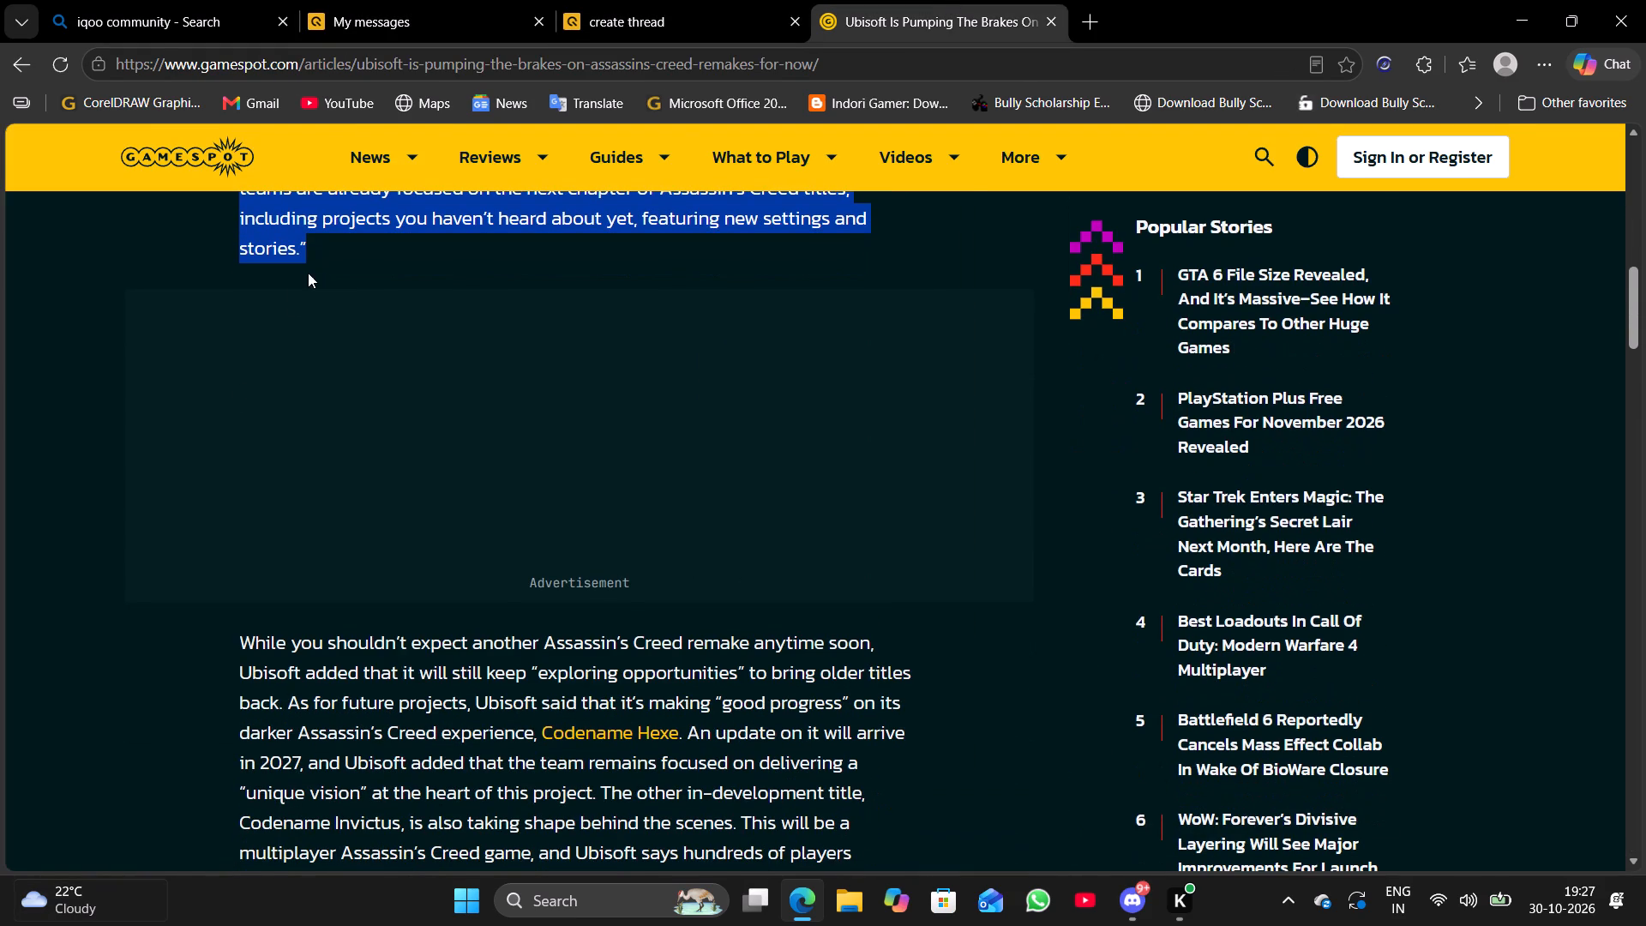
scroll(188, 507, "down", 2)
left_click_drag(226, 418, 219, 412)
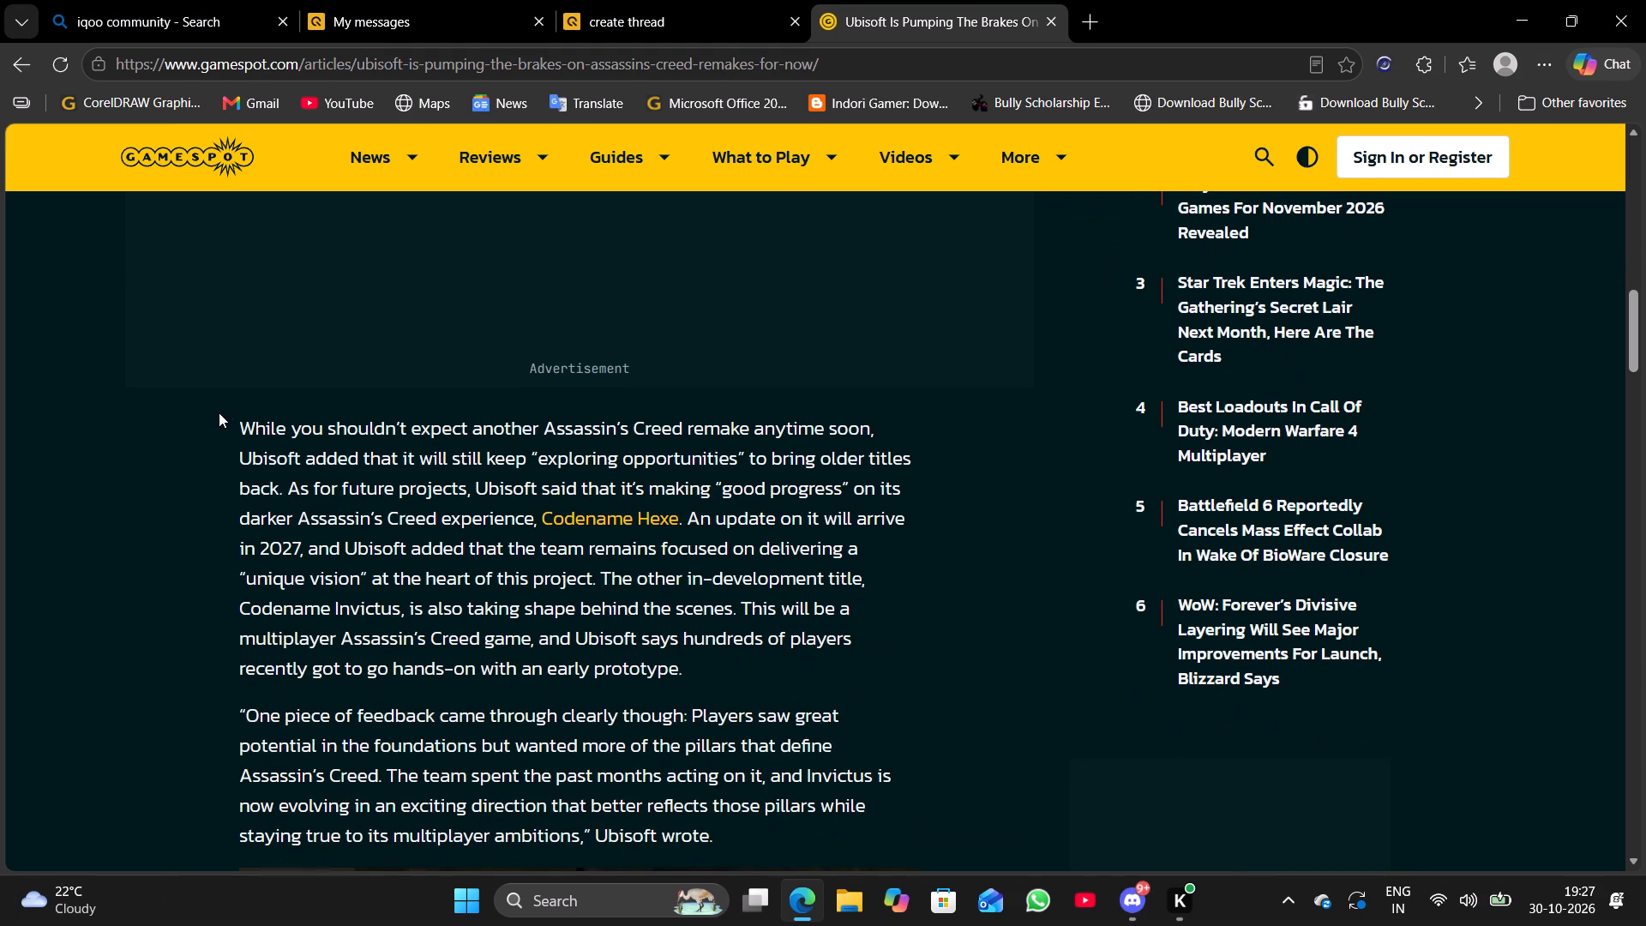
left_click_drag(219, 412, 728, 839)
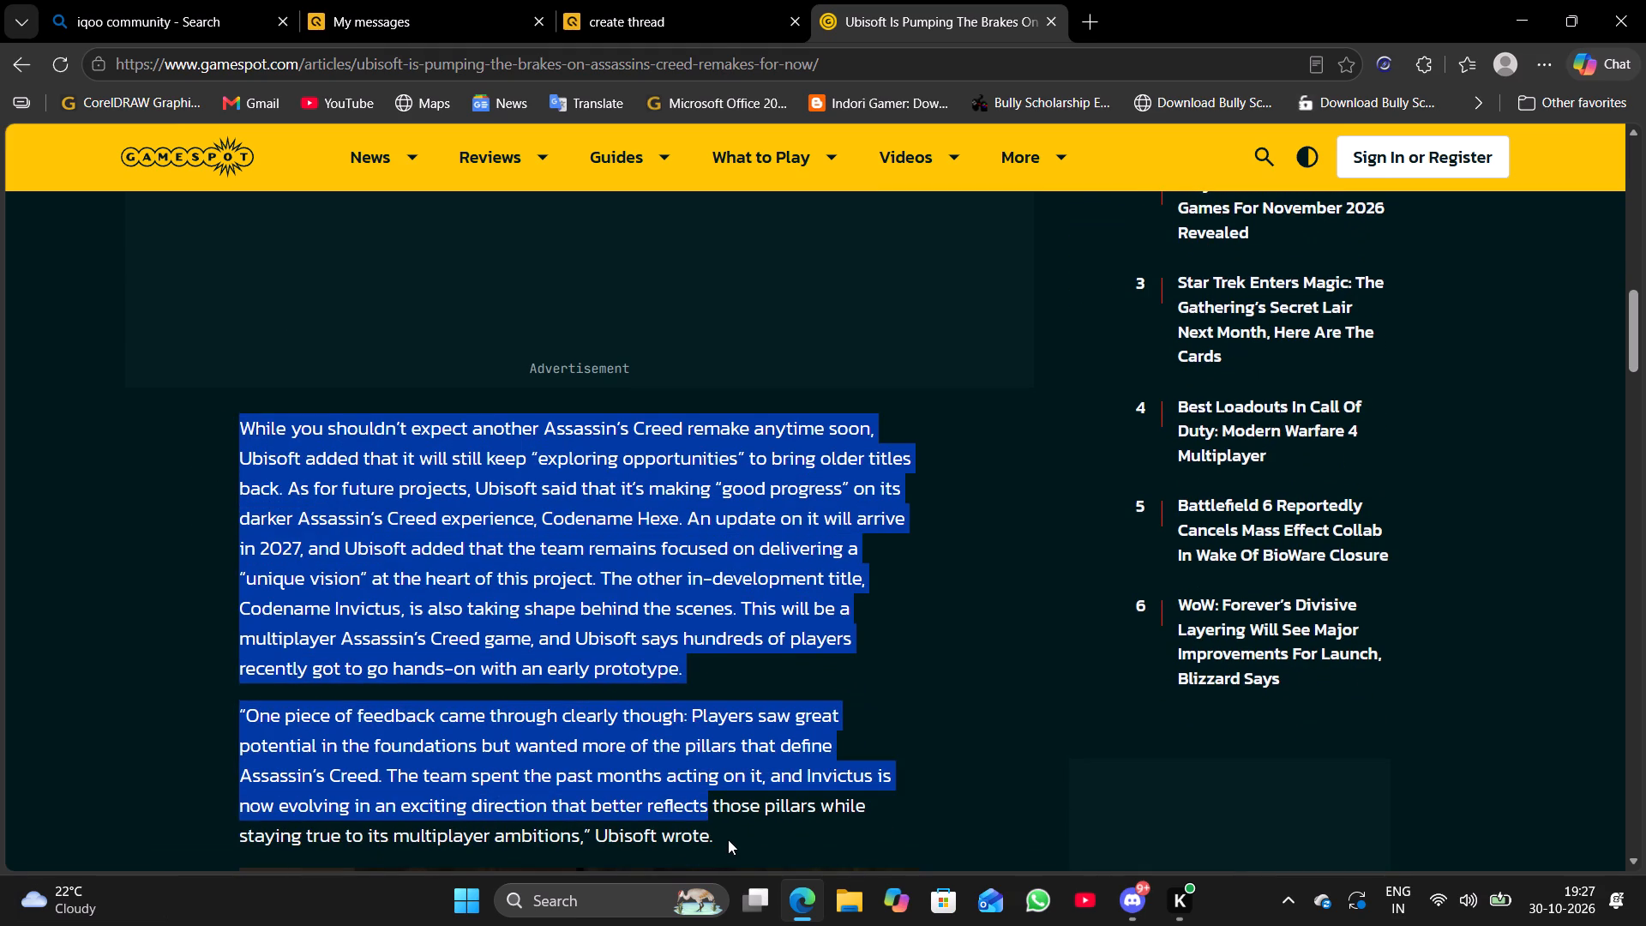
left_click_drag(728, 839, 731, 850)
scroll(731, 850, "down", 2)
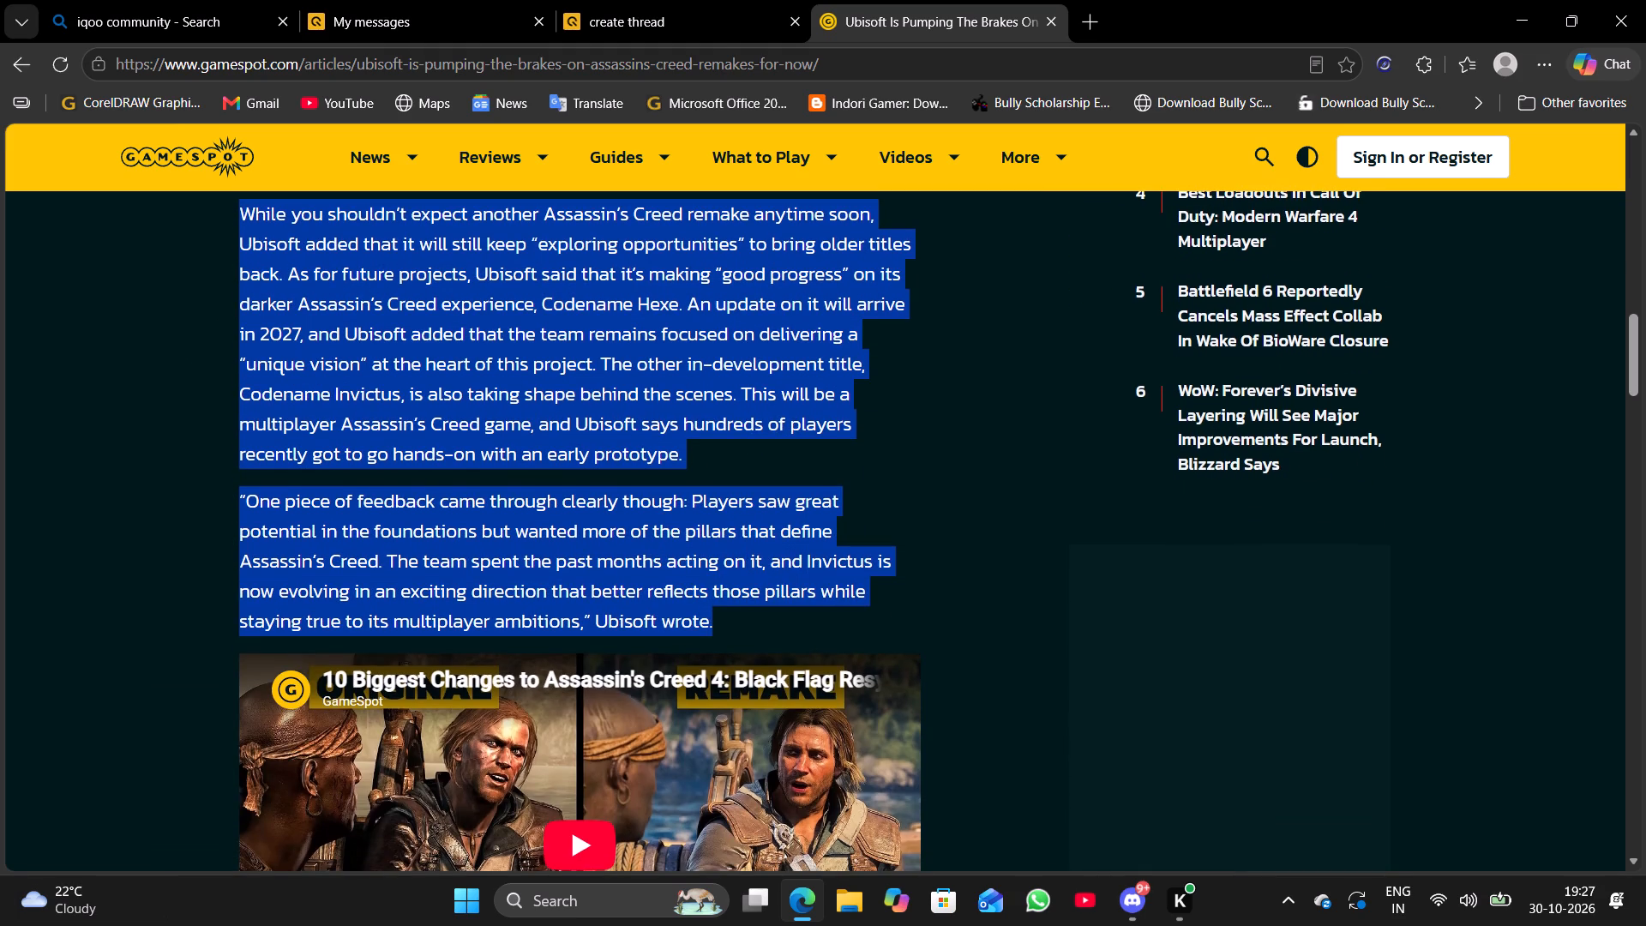
scroll(702, 509, "up", 2)
right_click(600, 662)
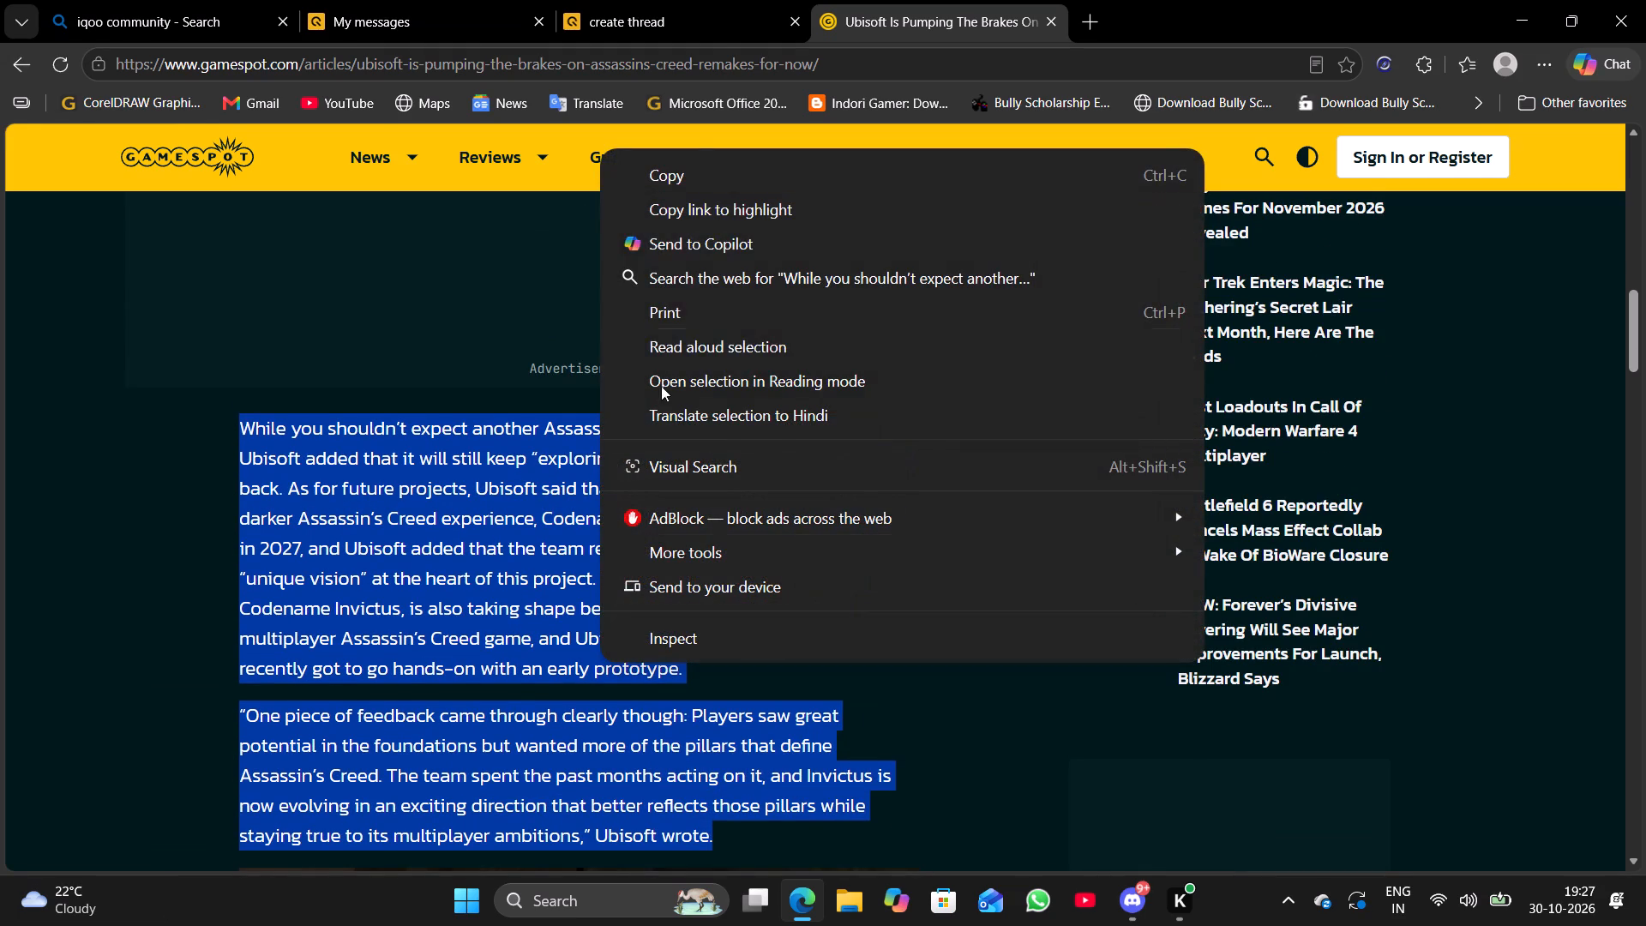
left_click(687, 183)
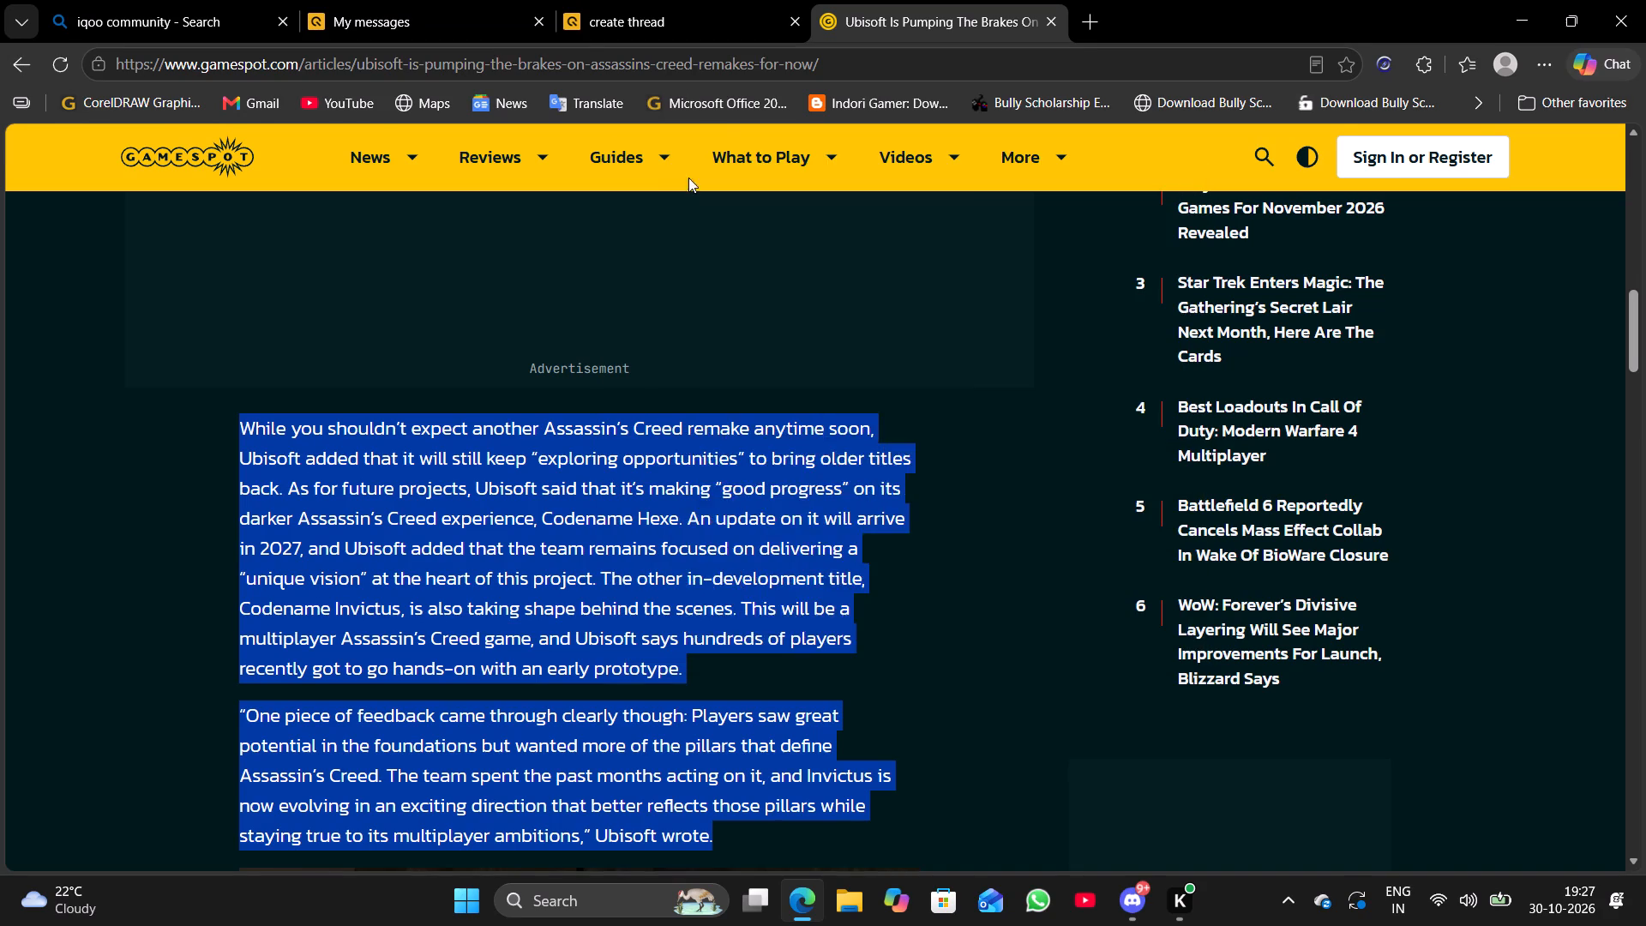
Paste the copied paragraphs at the end of the iQOO thread's Article Content, leaving a blank line after "new settings and stories.".
left_click(736, 0)
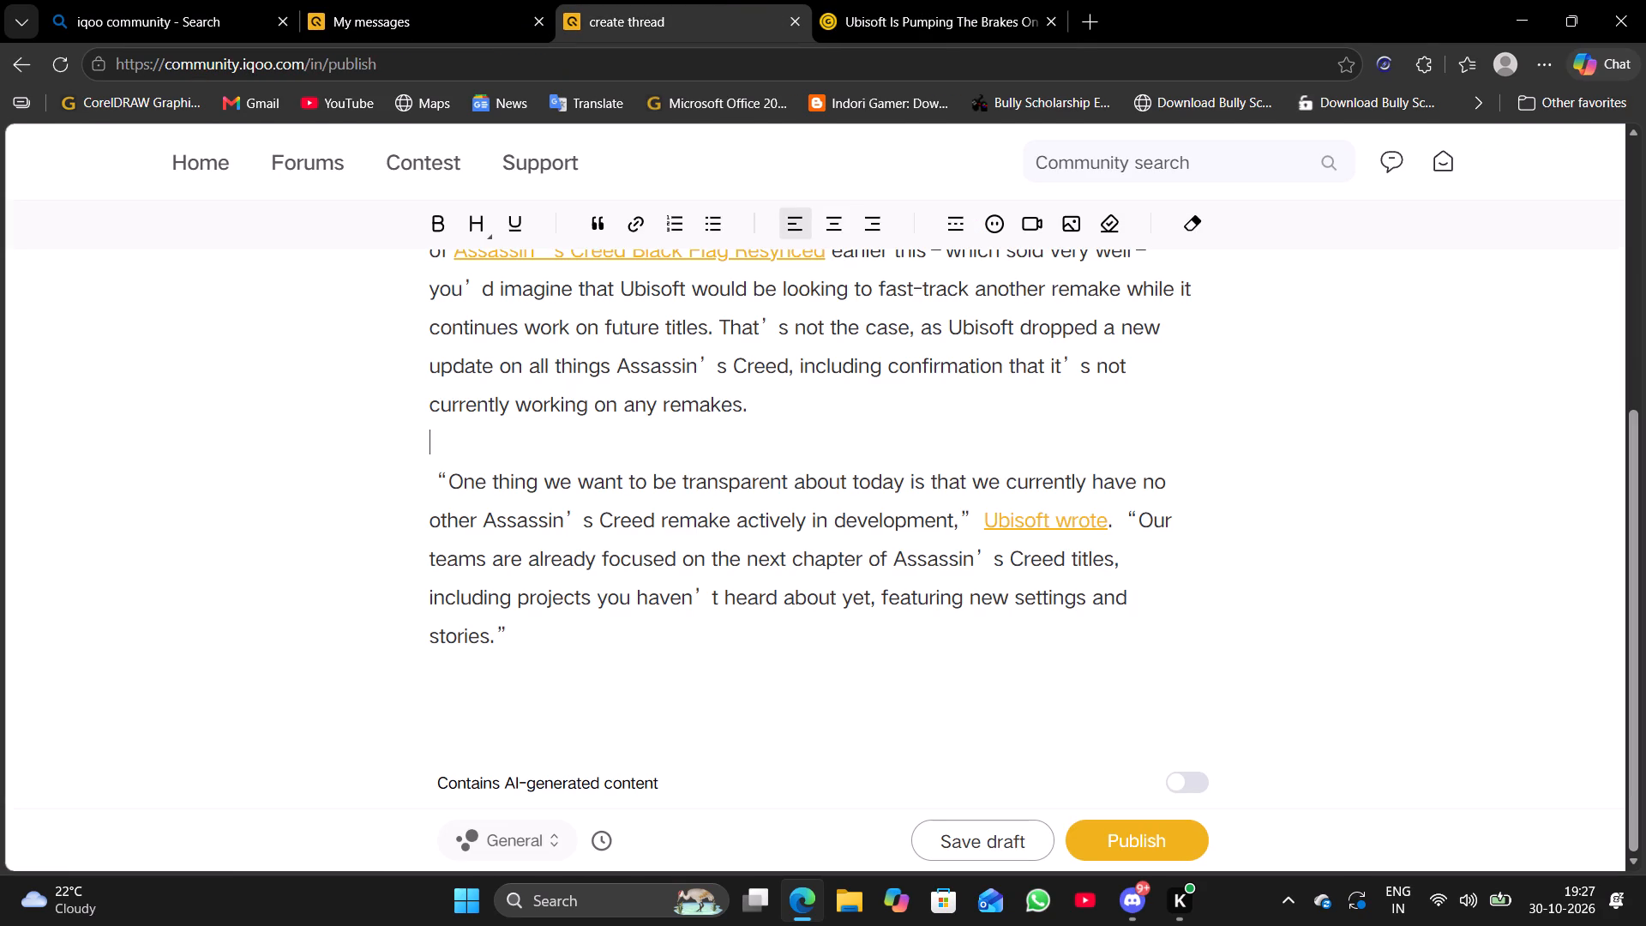
left_click(560, 643)
key("Return")
key("Return")
key("ctrl+v")
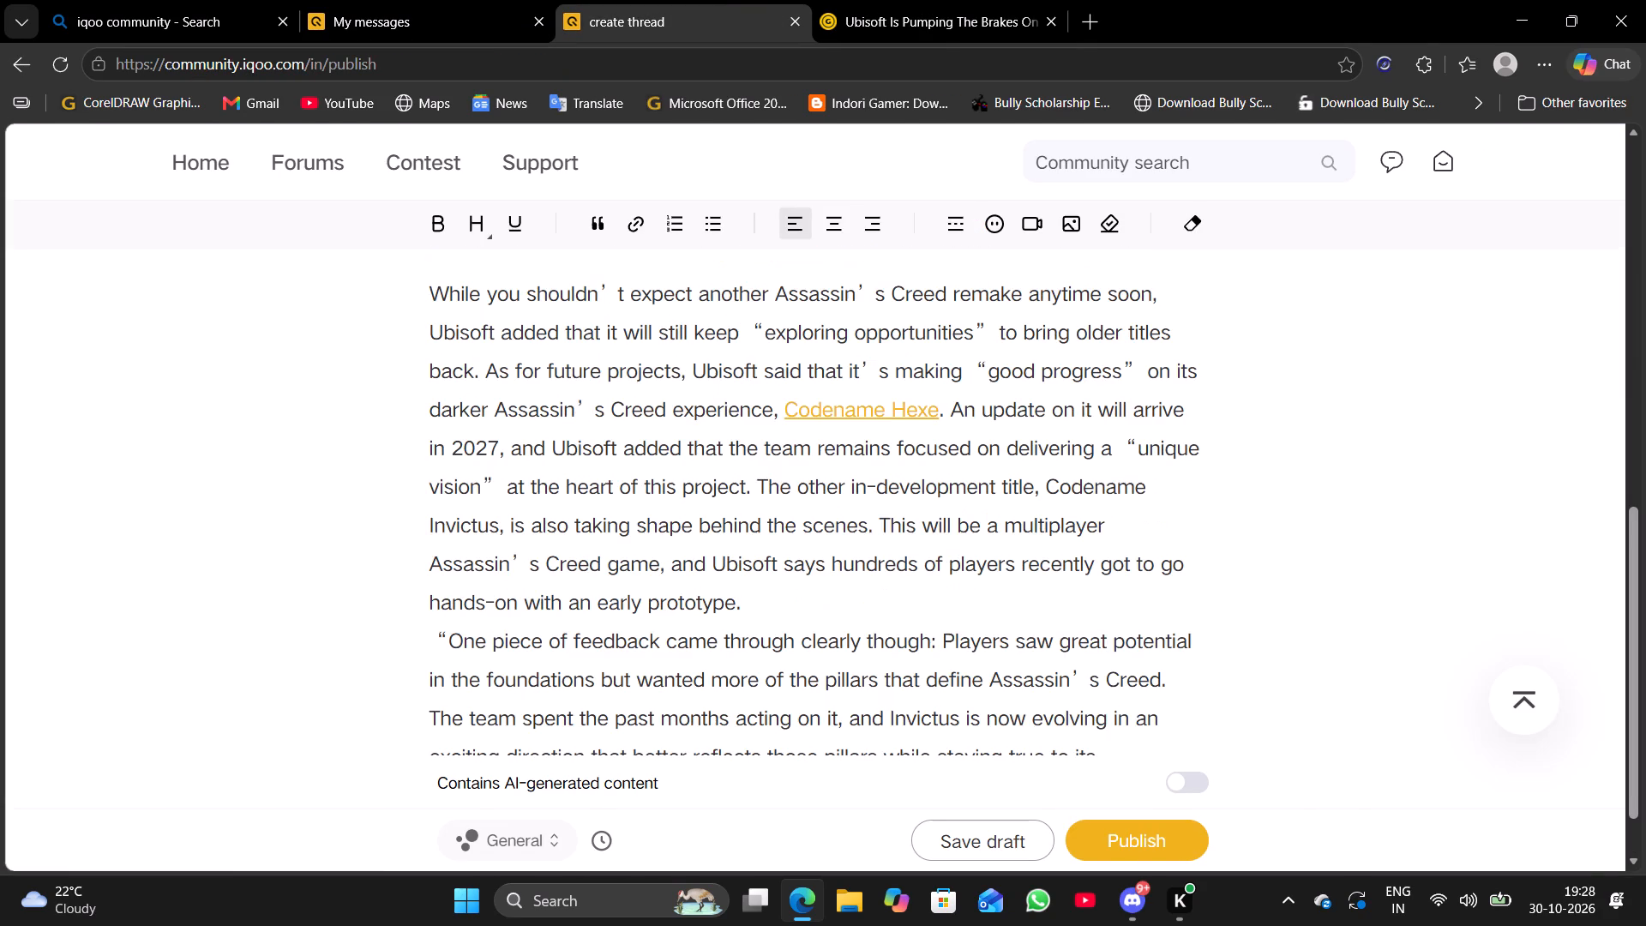
Insert a blank line between the two newly pasted paragraphs, after "hands-on with an early prototype.".
scroll(566, 632, "down", 1)
left_click(736, 523)
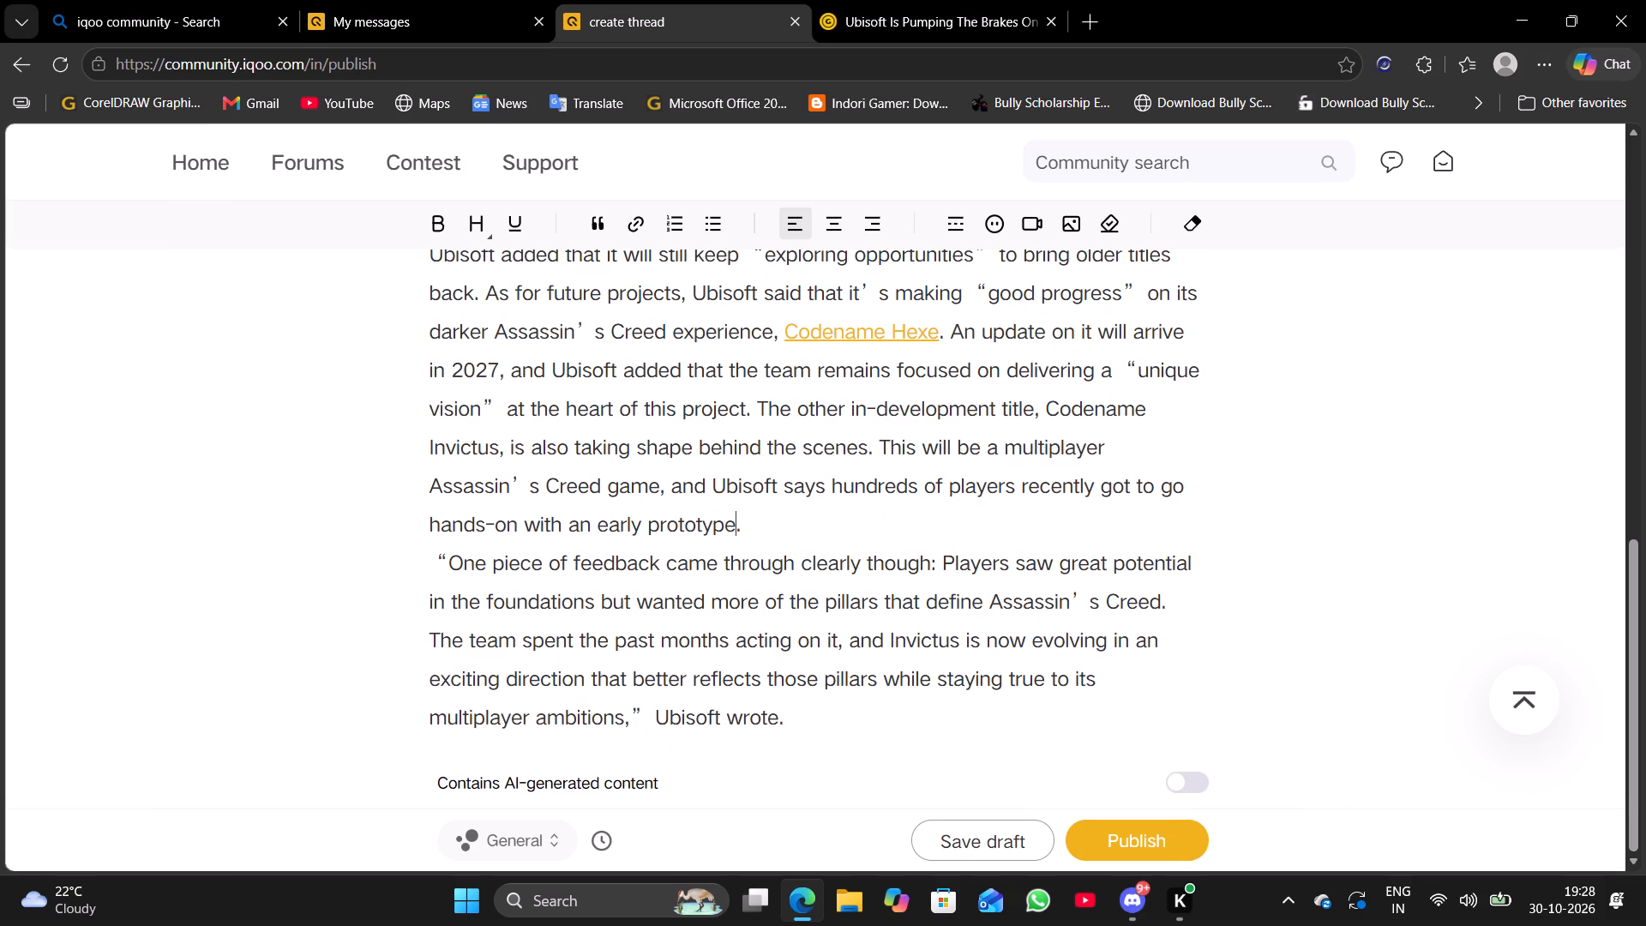
key("Right")
key("Return")
scroll(730, 502, "down", 3)
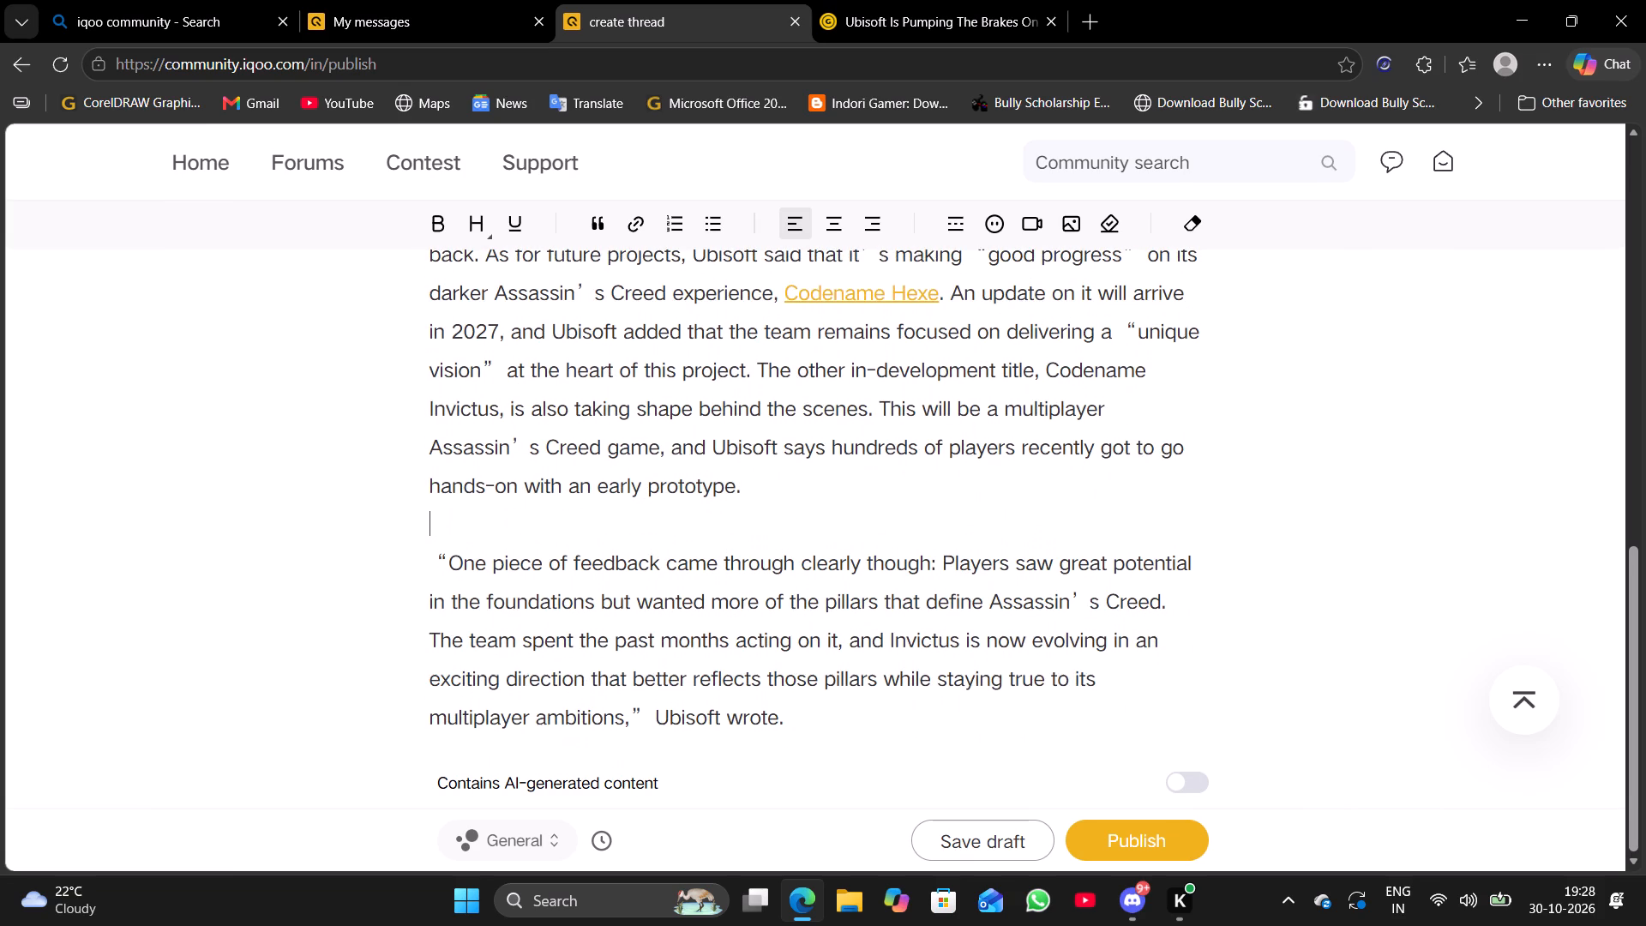
Add two new lines at the end of the Article Content, after "Ubisoft wrote.".
left_click(1030, 717)
key("Return")
key("Return")
Copy the GameSpot article's last two paragraphs, from "For current games, Black Flag Resynced players" through "were recently laid off.".
left_click(393, 0)
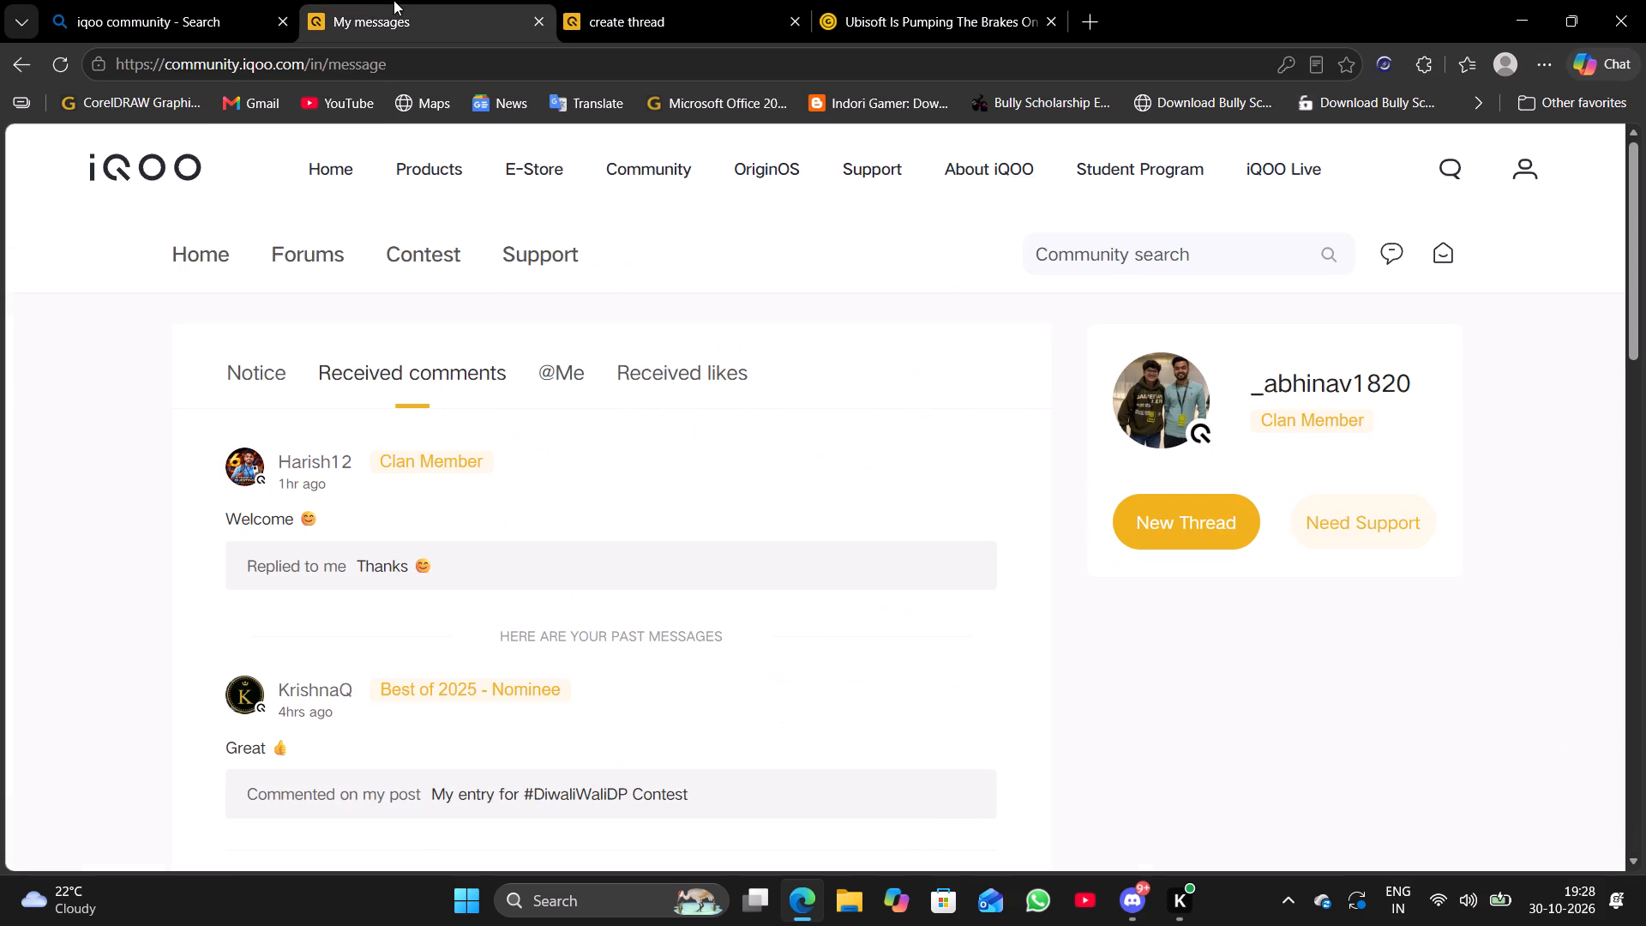
left_click(944, 0)
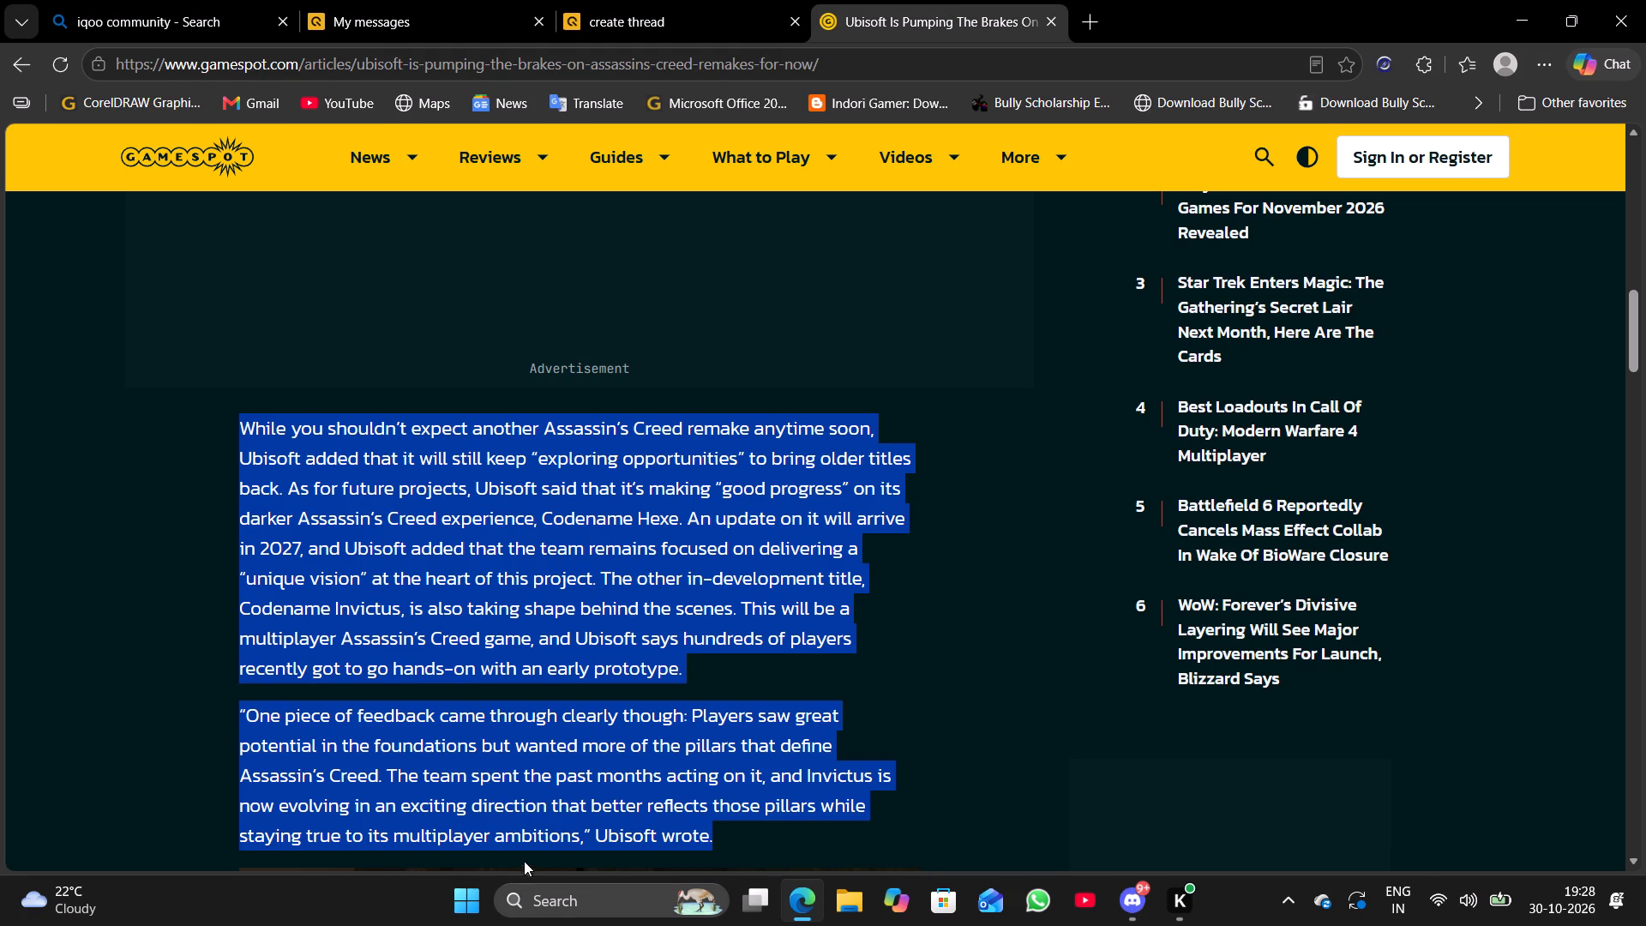
scroll(528, 753, "down", 2)
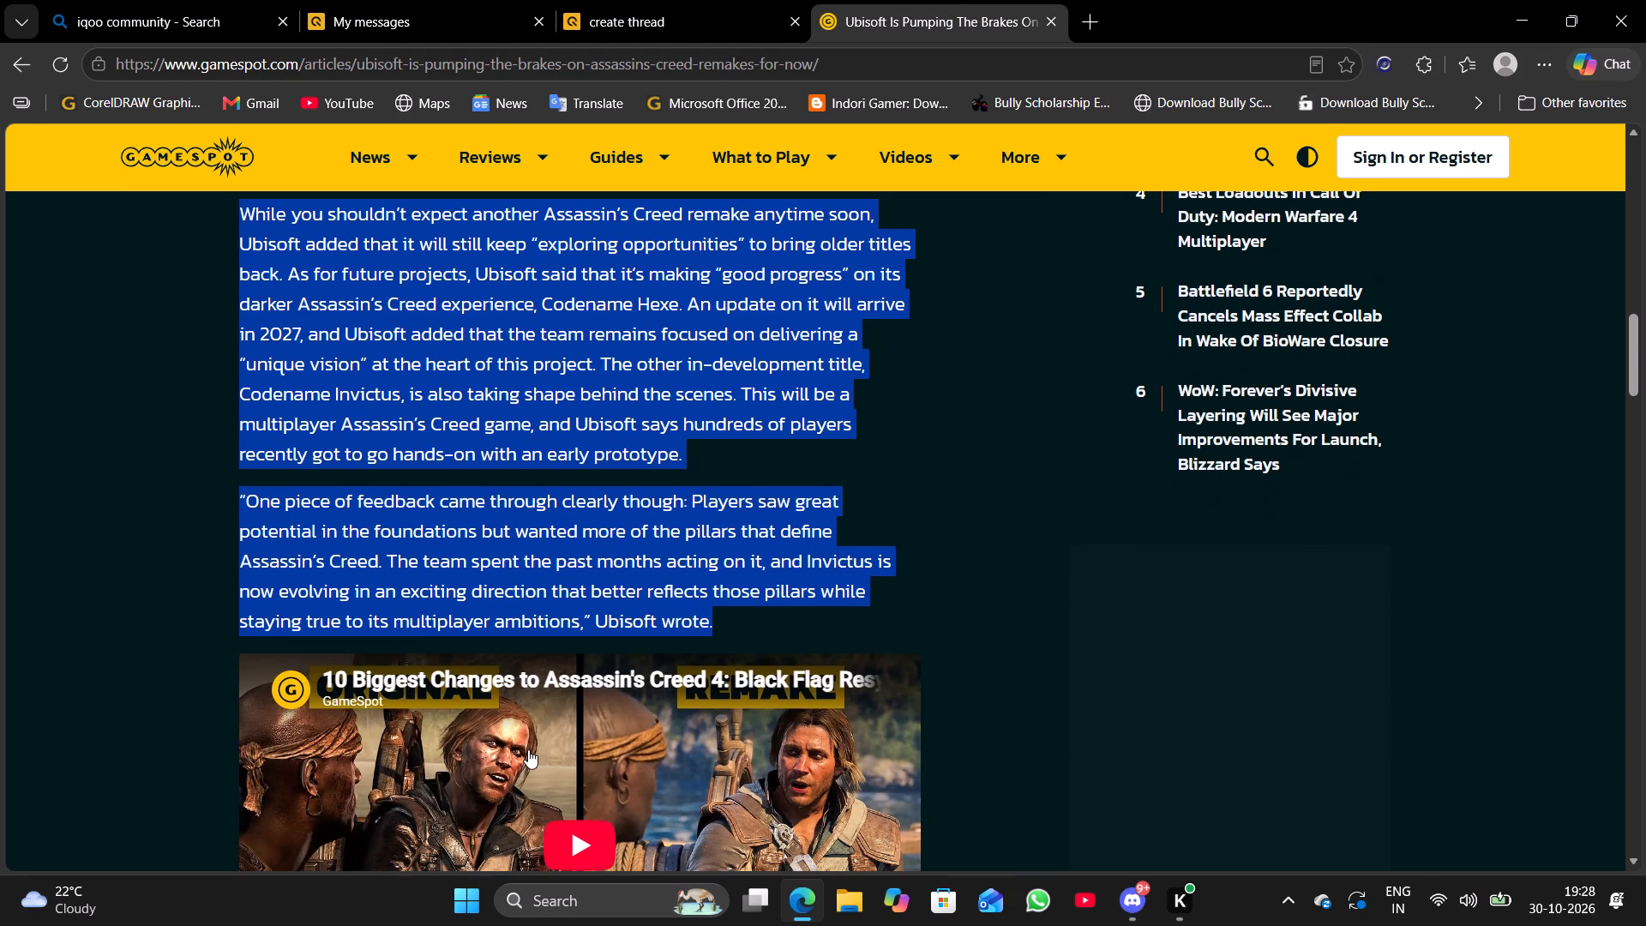
scroll(528, 749, "down", 4)
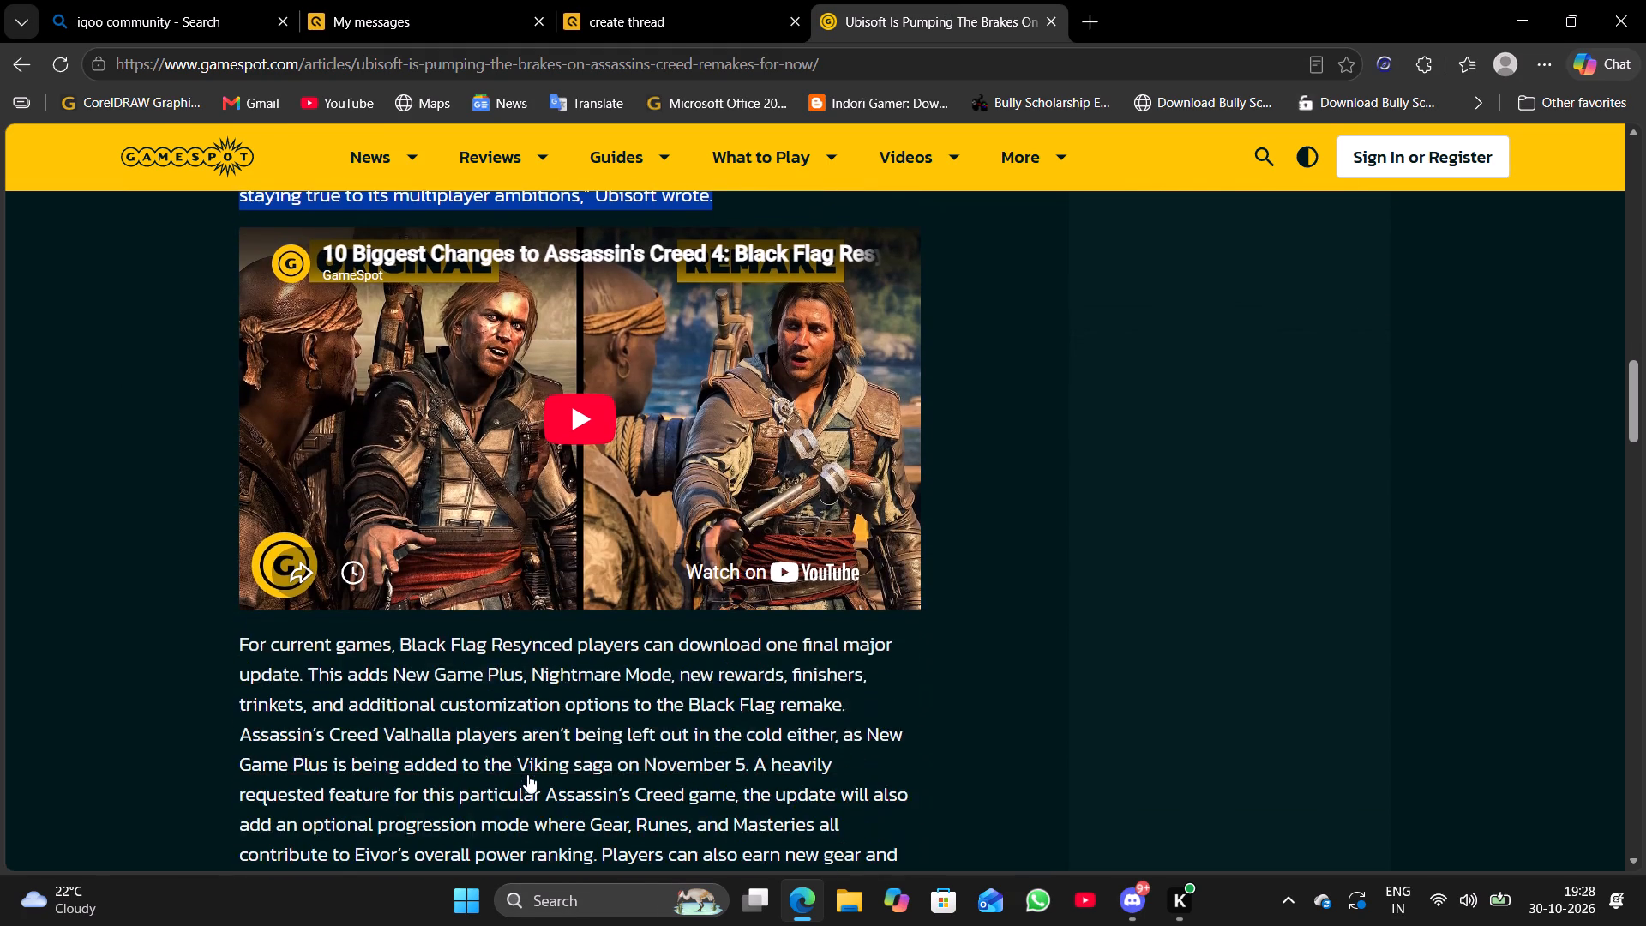
scroll(527, 774, "down", 4)
scroll(117, 235, "up", 2)
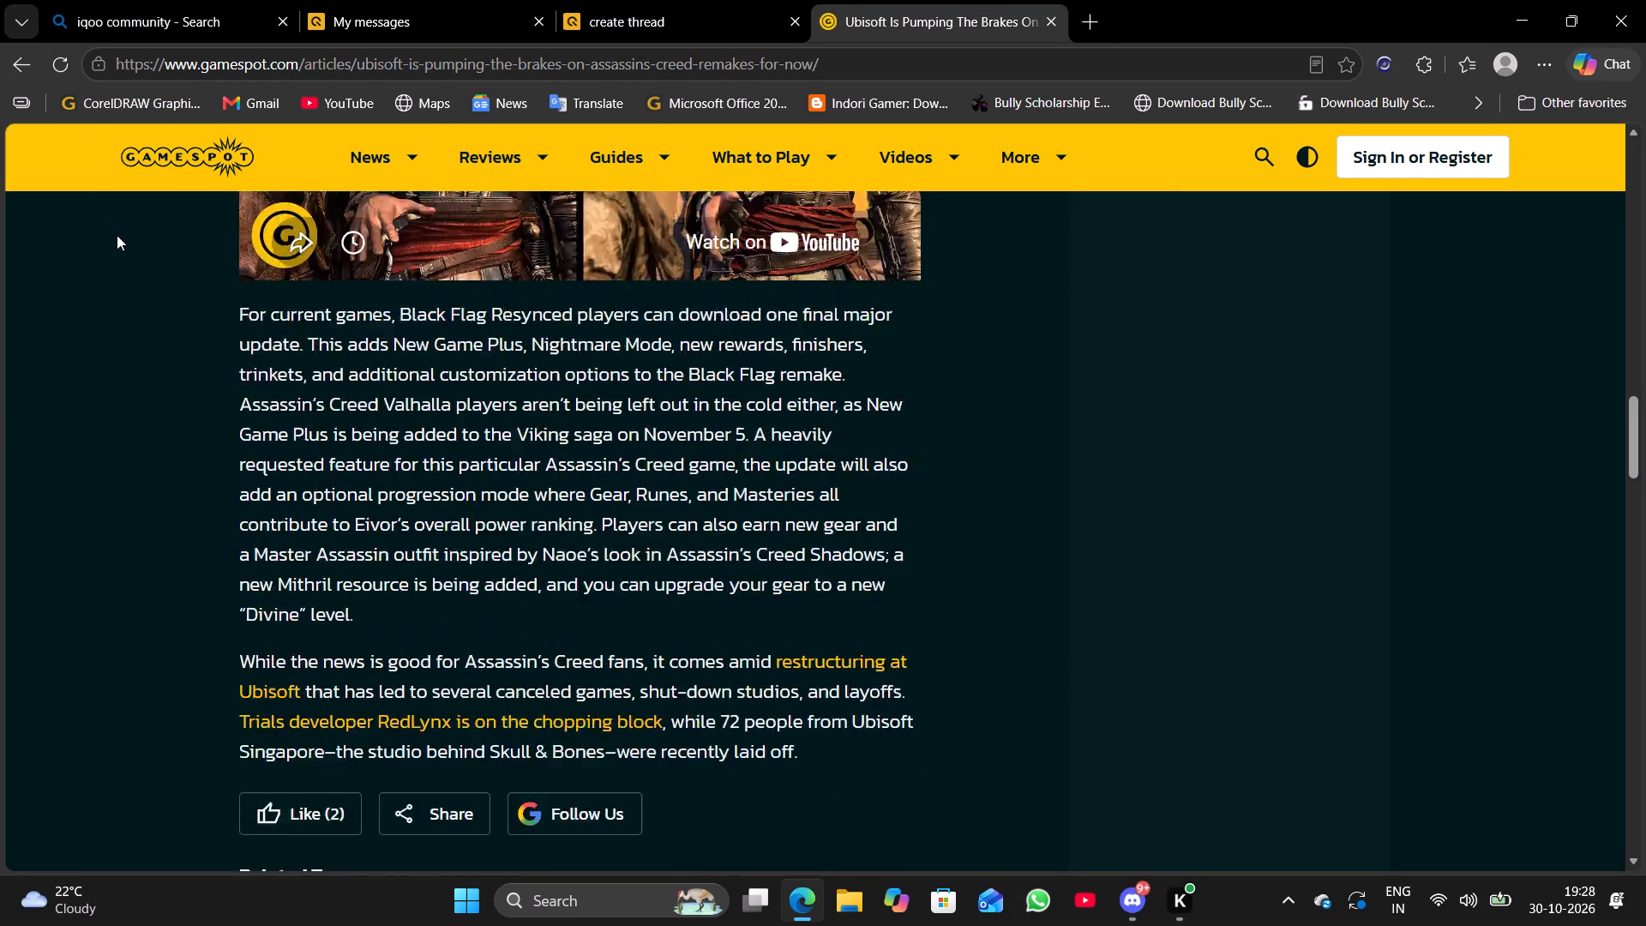
left_click_drag(223, 408, 562, 846)
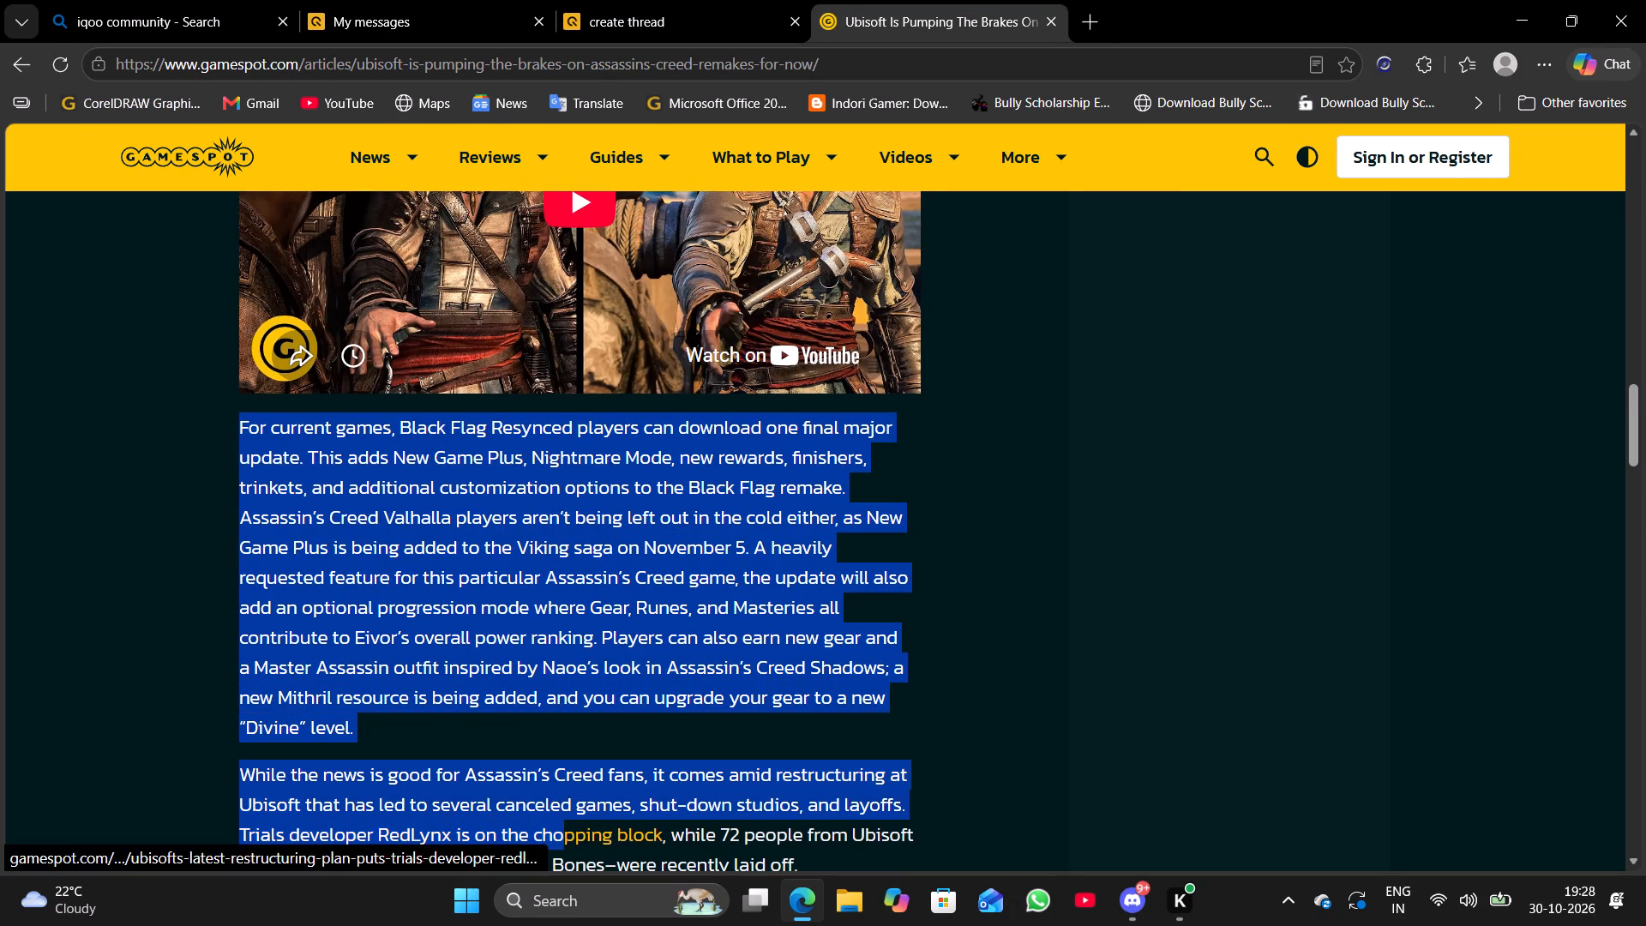
left_click_drag(562, 846, 776, 212)
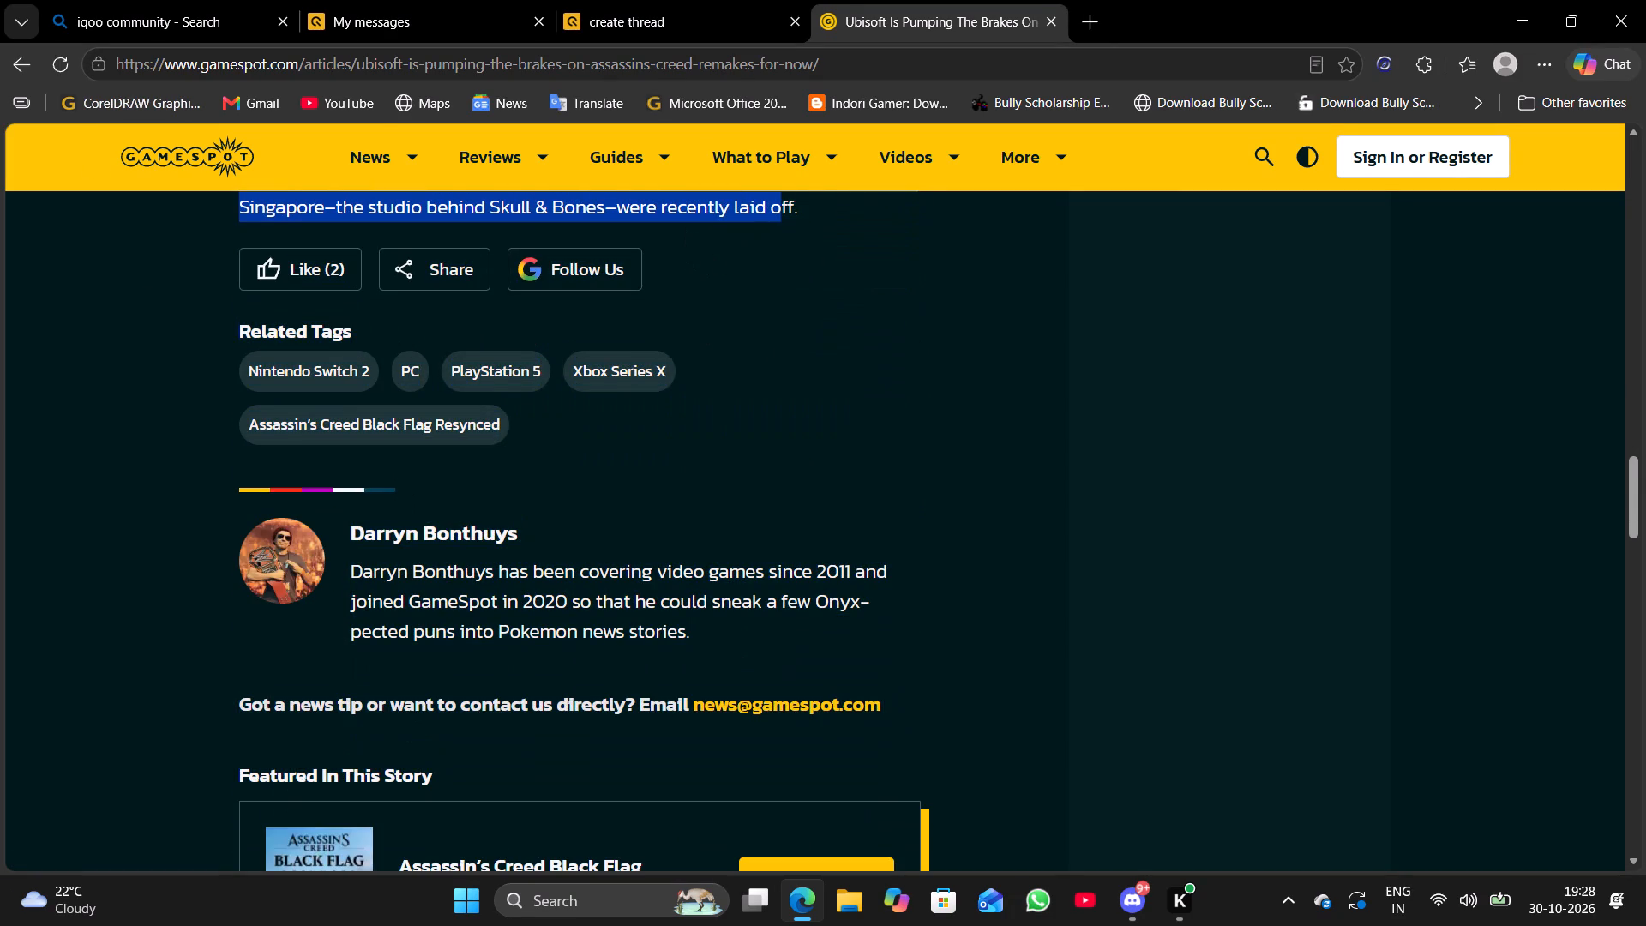
left_click_drag(776, 212, 818, 212)
scroll(818, 212, "up", 5)
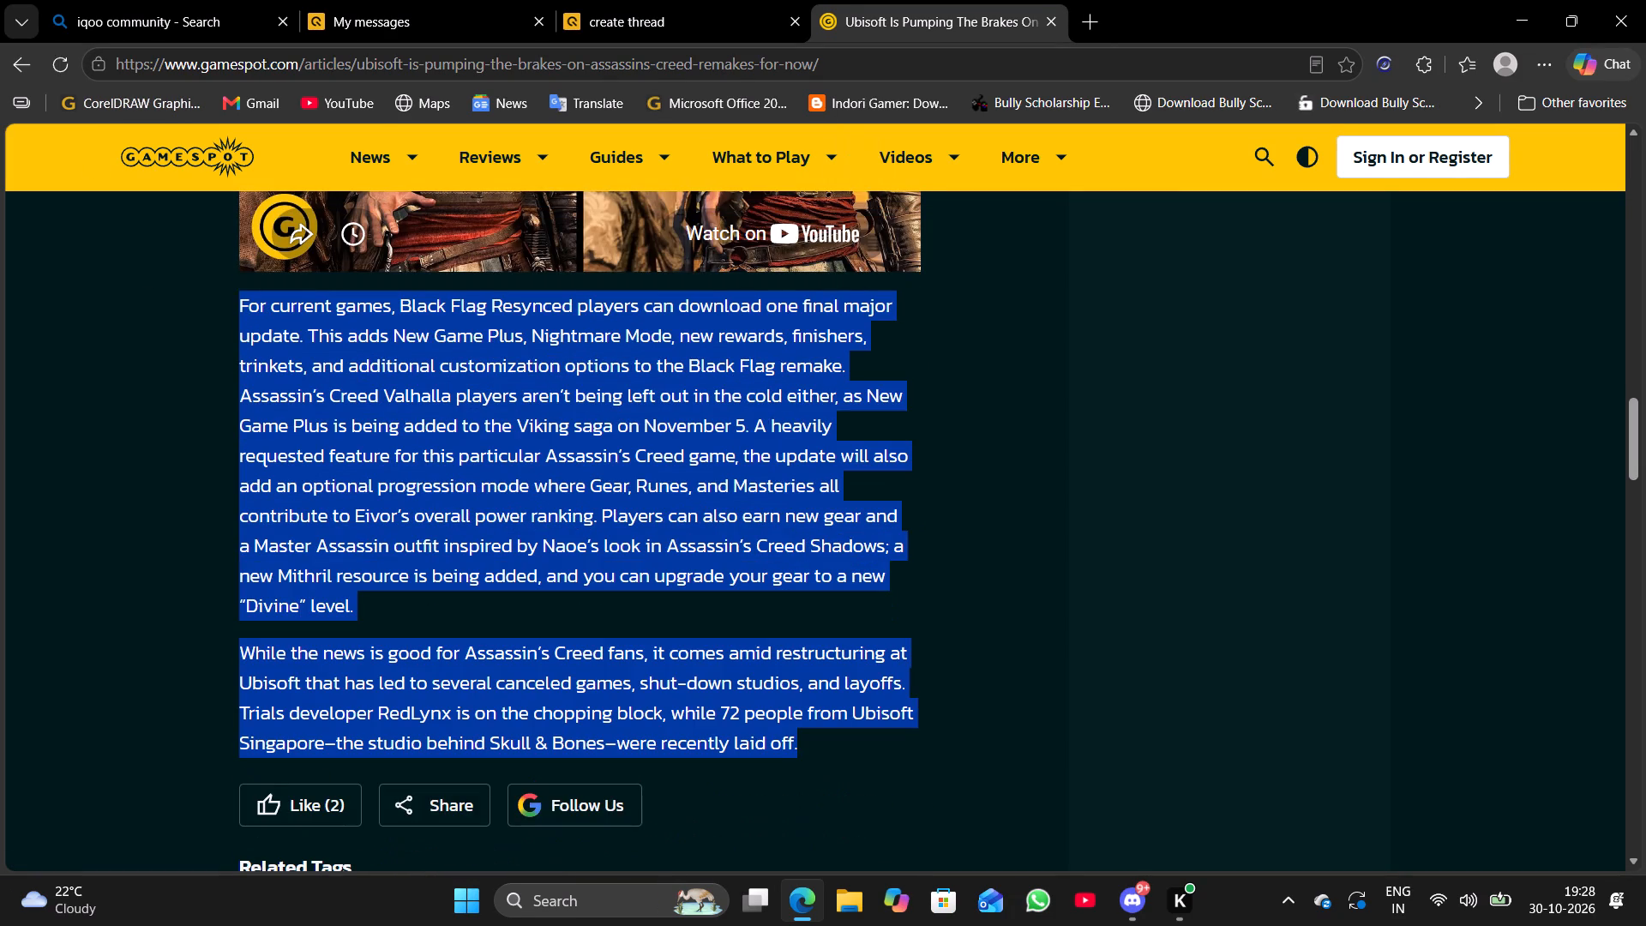
right_click(760, 453)
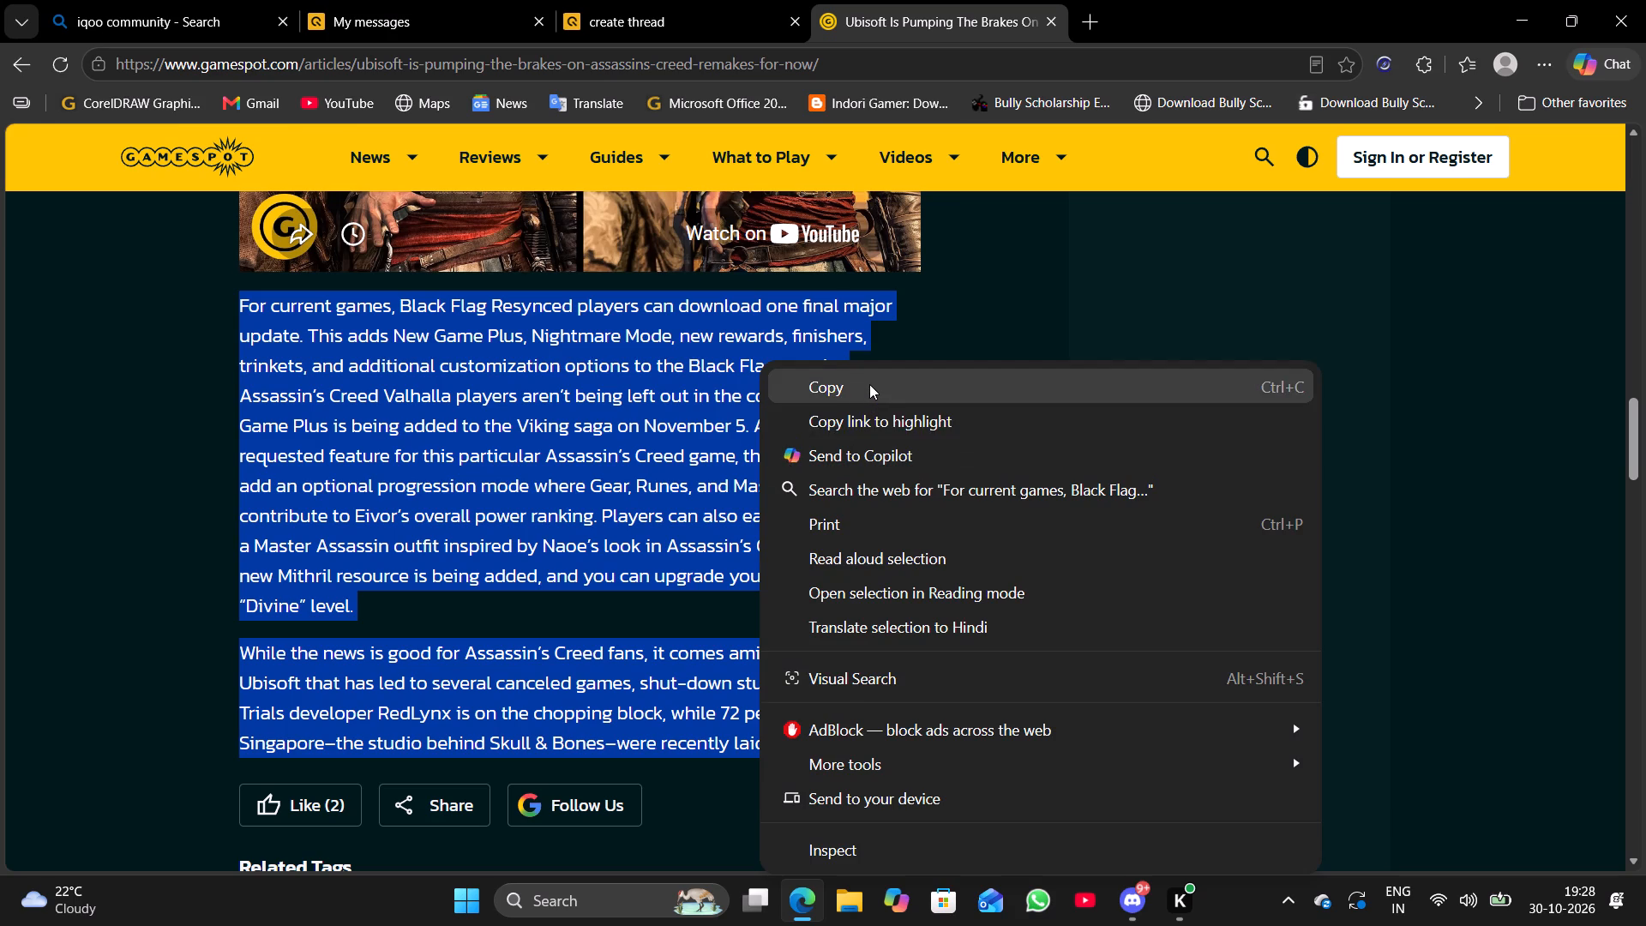
left_click(869, 384)
Paste the copied closing paragraphs on the empty last line of the iQOO thread's Article Content.
left_click(636, 0)
scroll(606, 137, "down", 3)
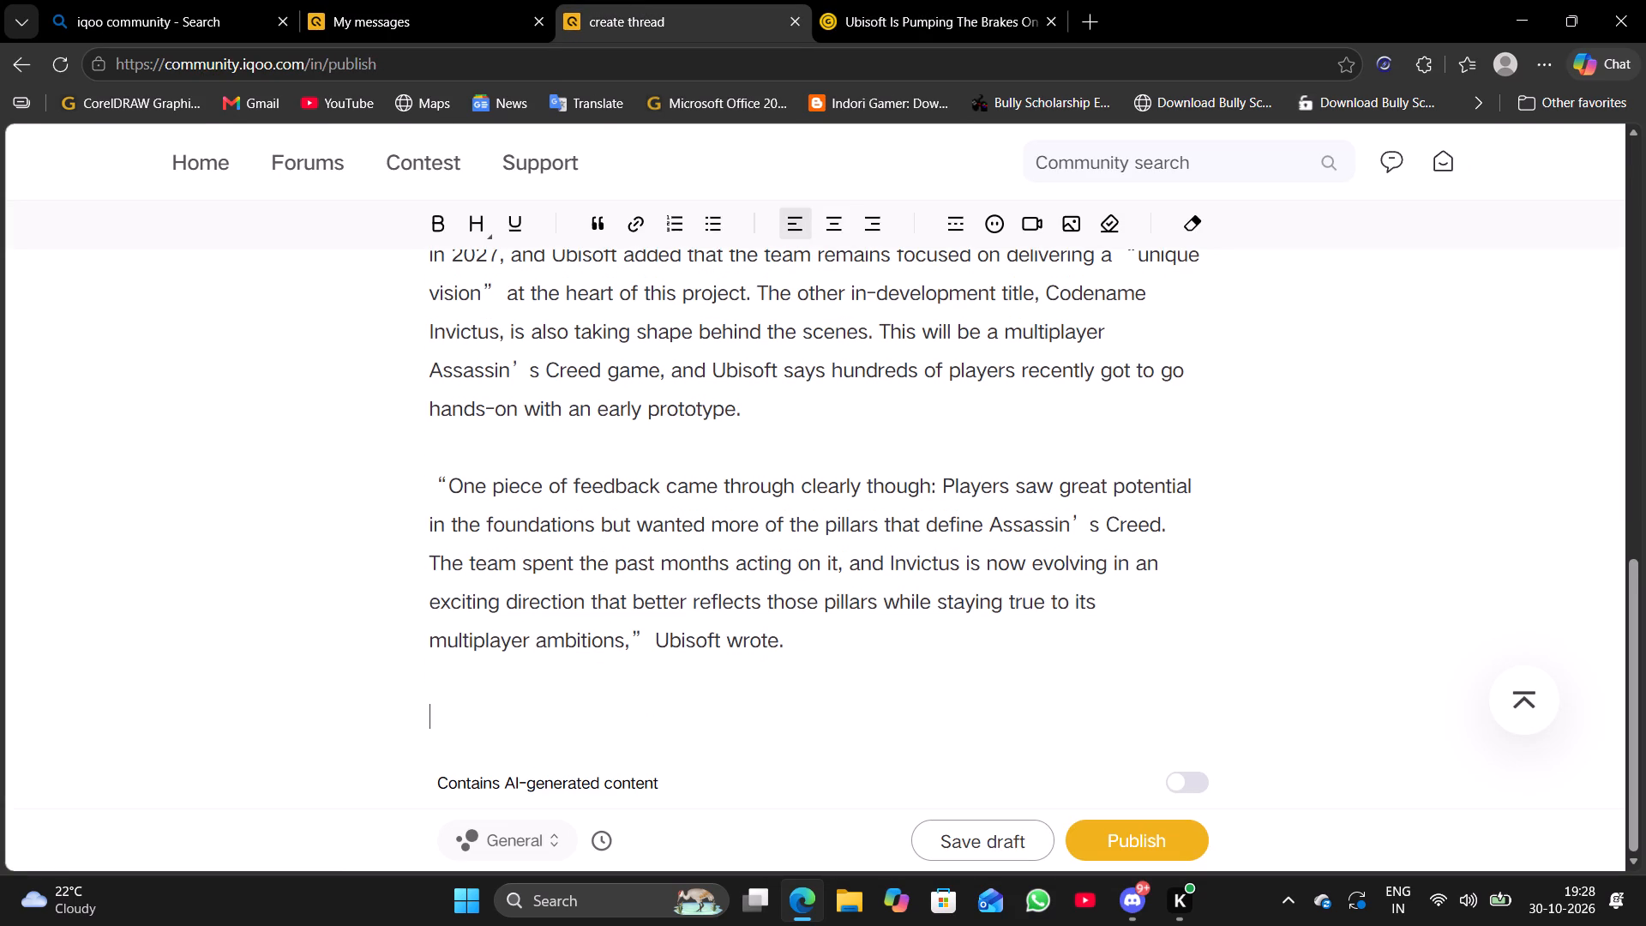
key("ctrl+v")
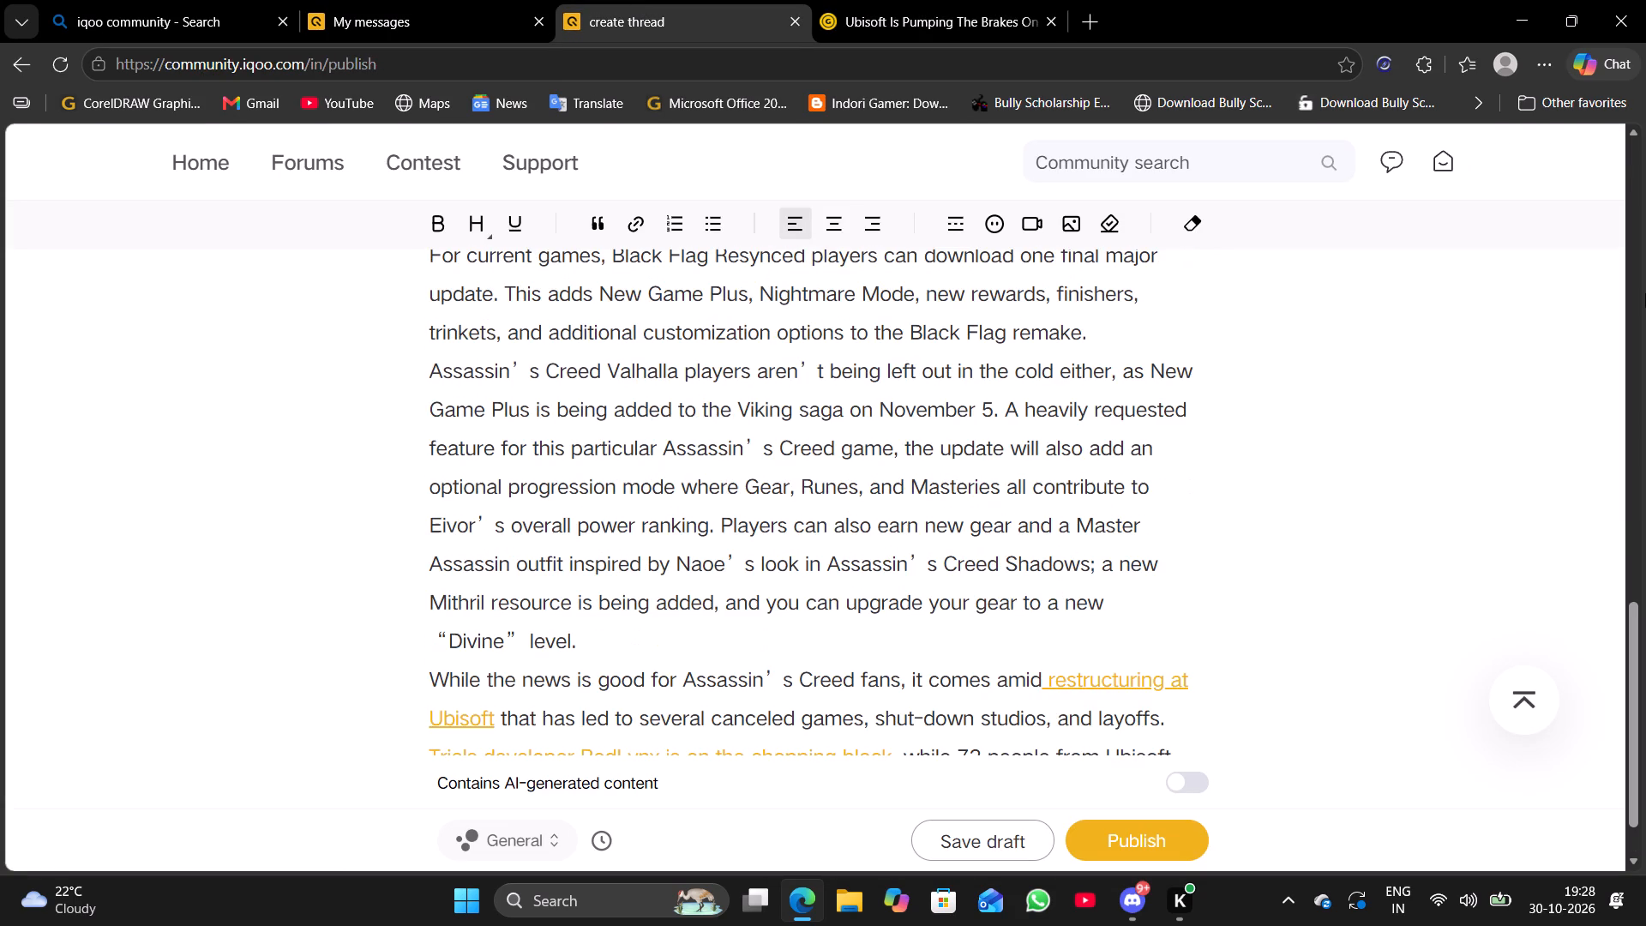
Insert a blank line between the two closing paragraphs, after the sentence ending in "Divine" level.
scroll(1645, 293, "down", 2)
left_click(1635, 129)
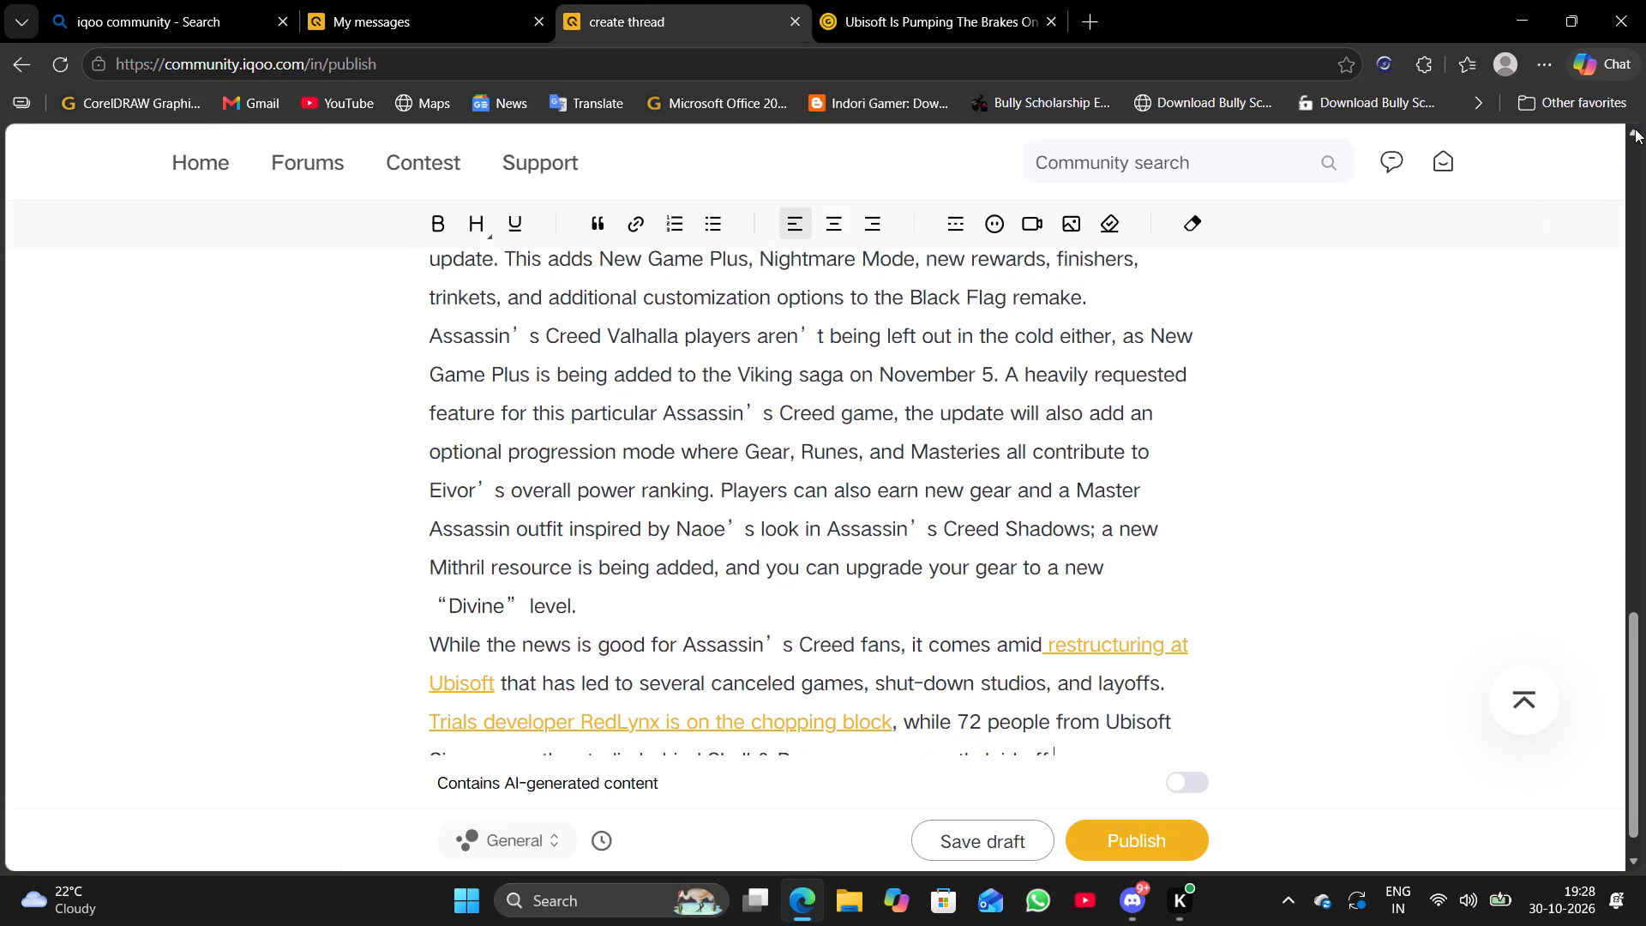
key("Down")
key("Down")
key("Down")
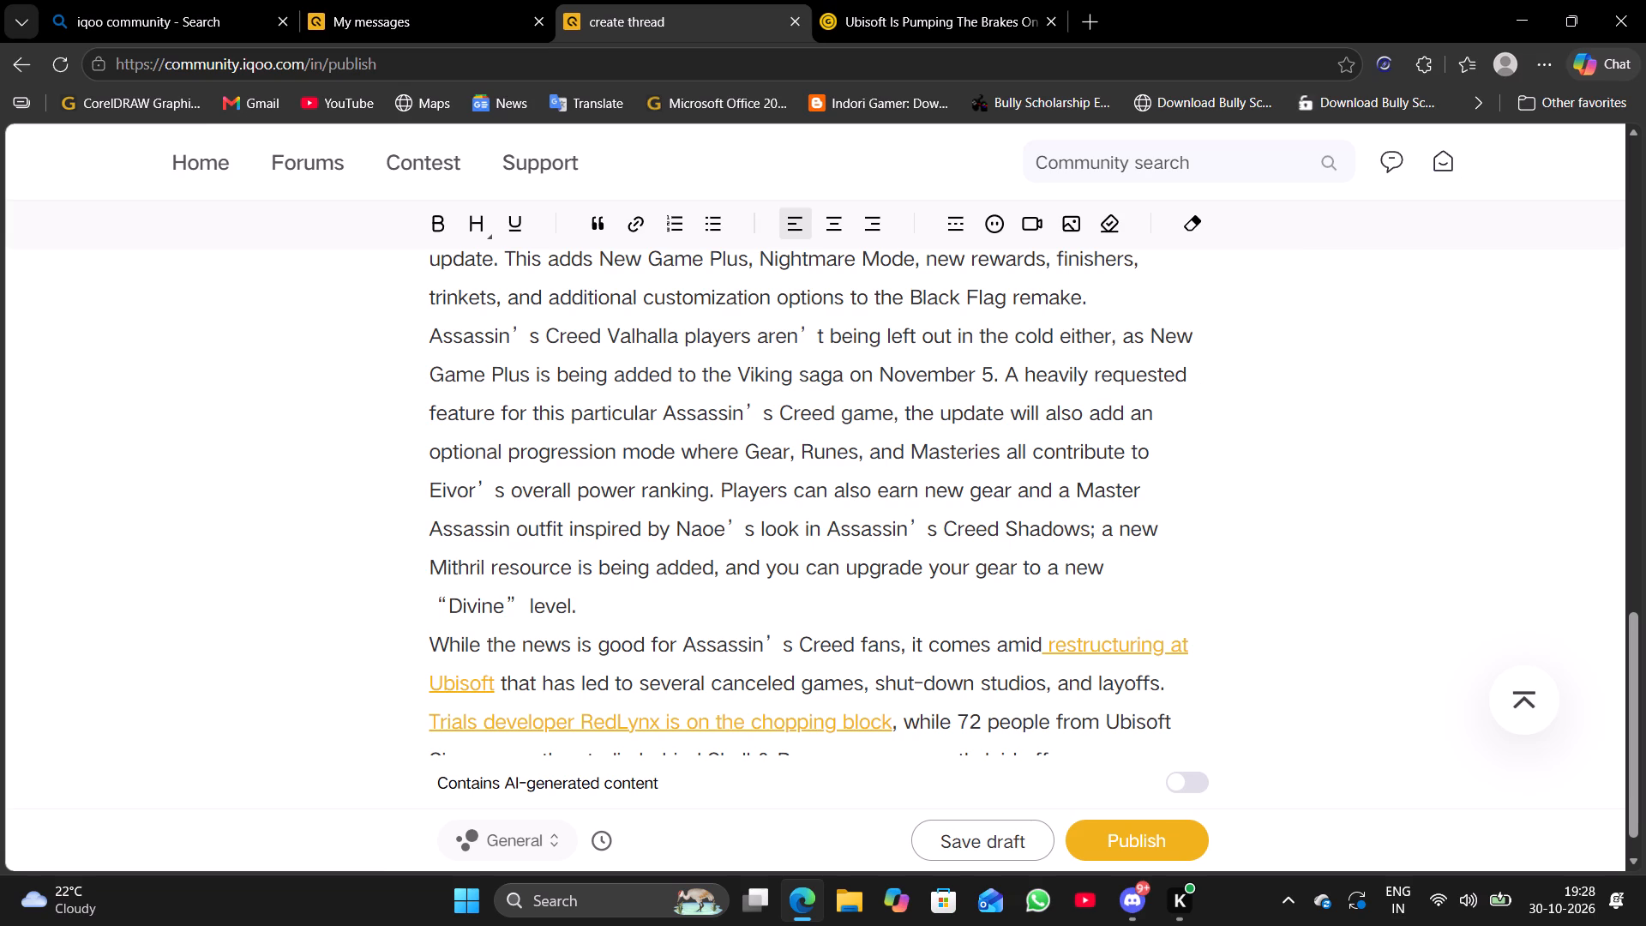
left_click(1017, 595)
key("Return")
scroll(1017, 595, "up", 3)
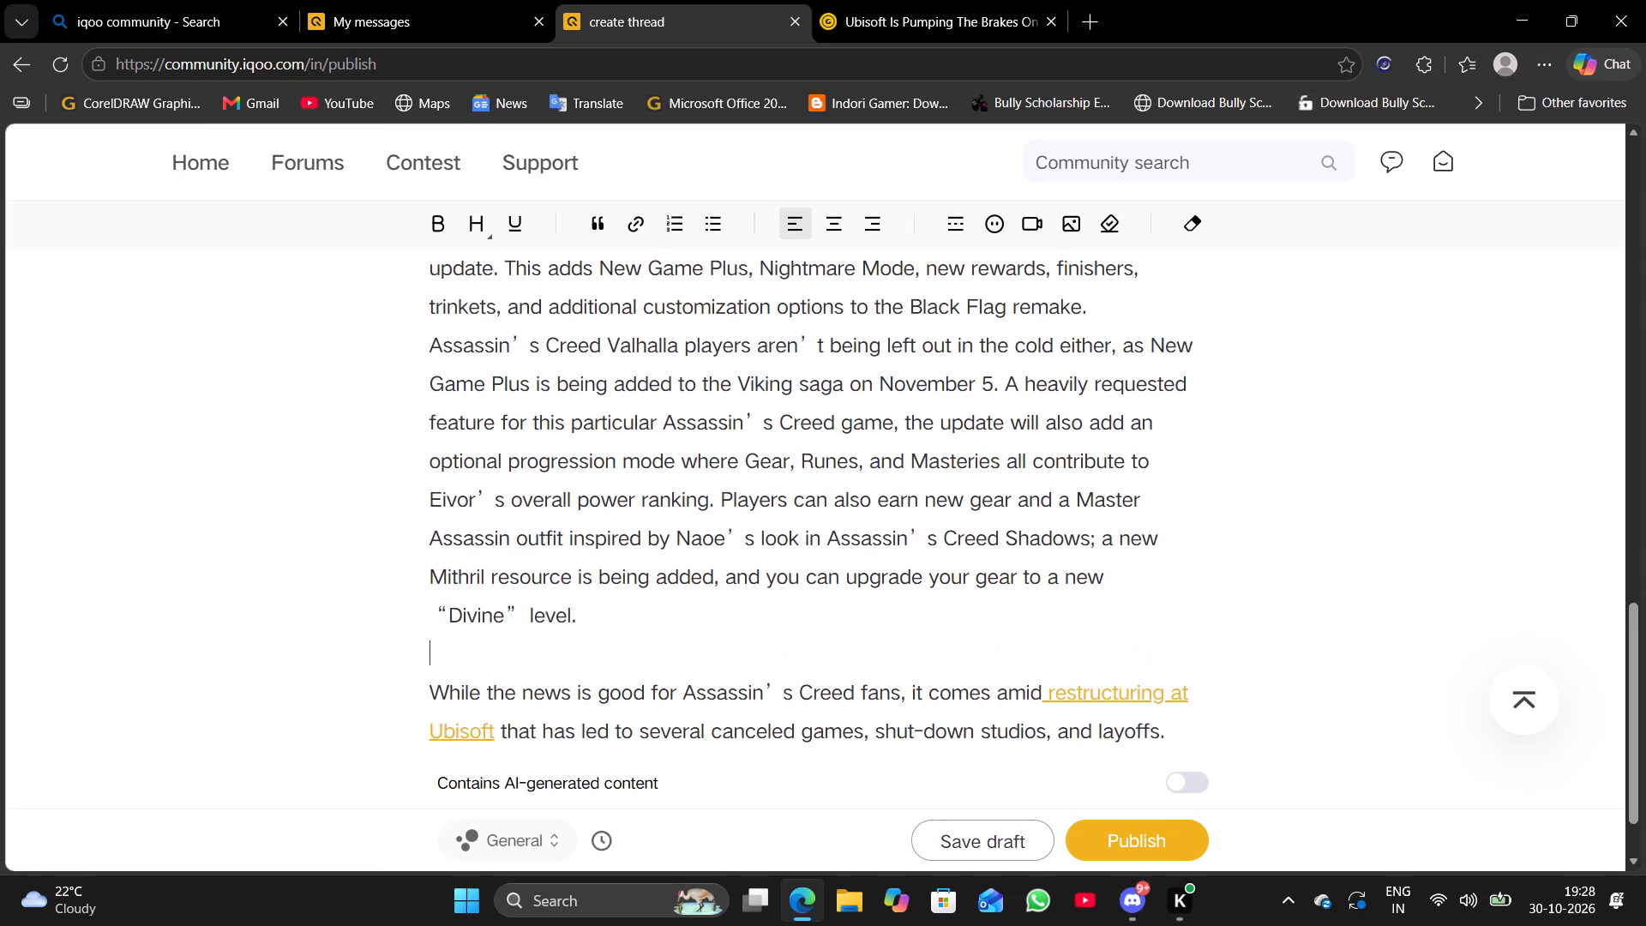
scroll(1017, 595, "up", 4)
scroll(1017, 595, "down", 10)
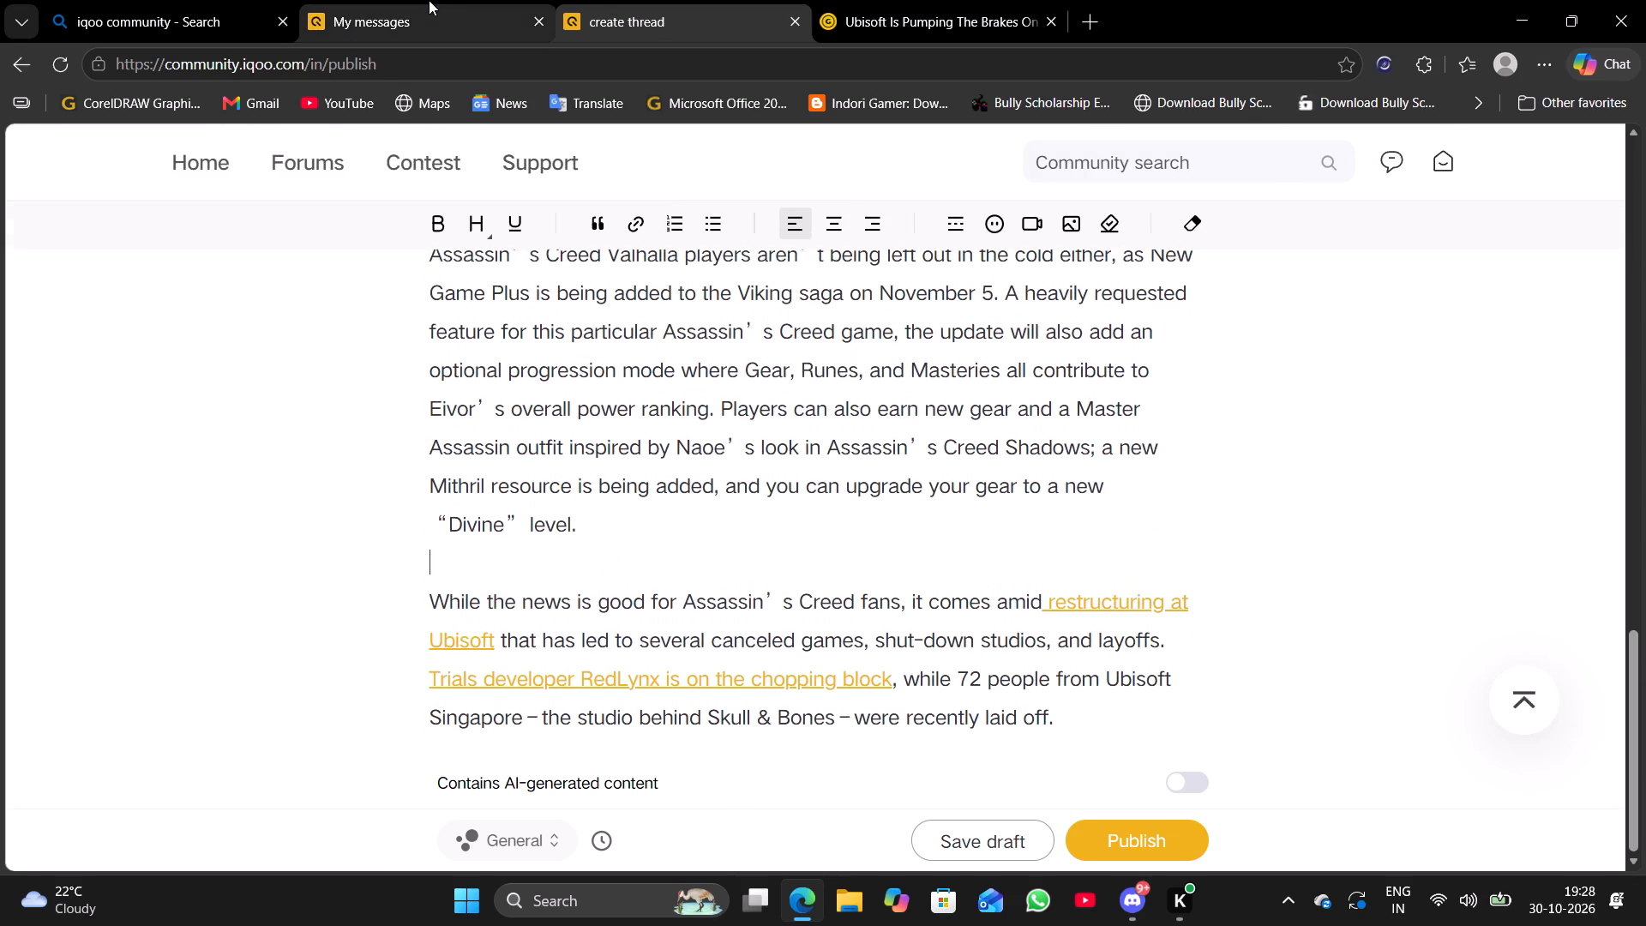
Look through the GameSpot article from its headline to the featured game section for anything else to use in the thread.
left_click(429, 0)
left_click(895, 0)
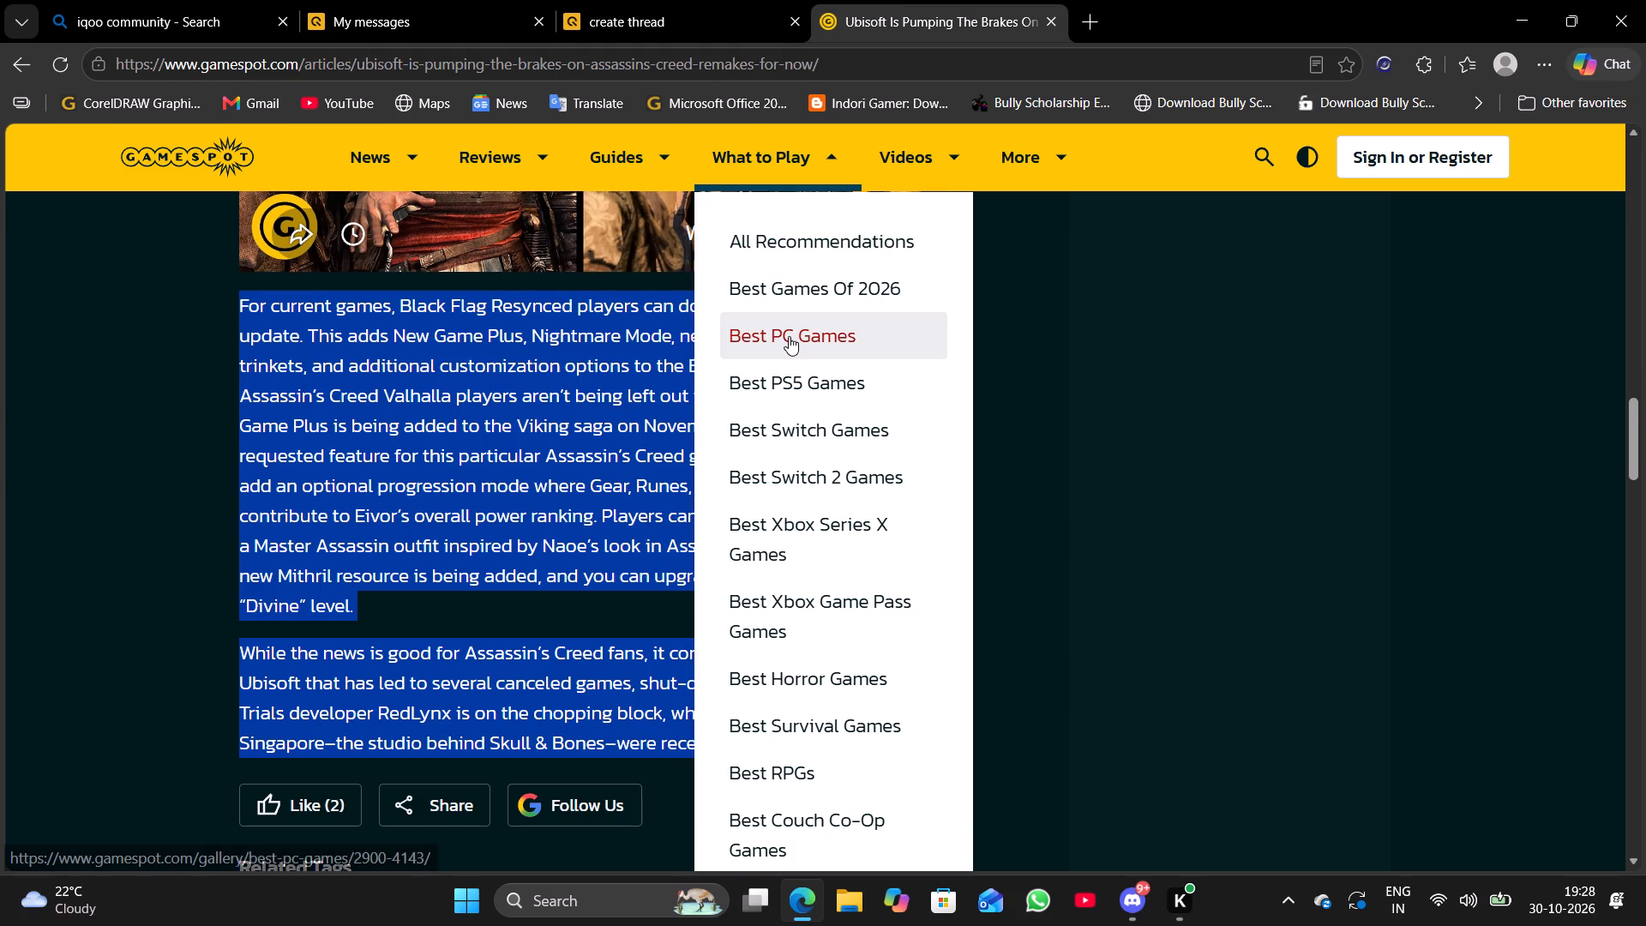
scroll(789, 336, "up", 7)
scroll(201, 406, "up", 6)
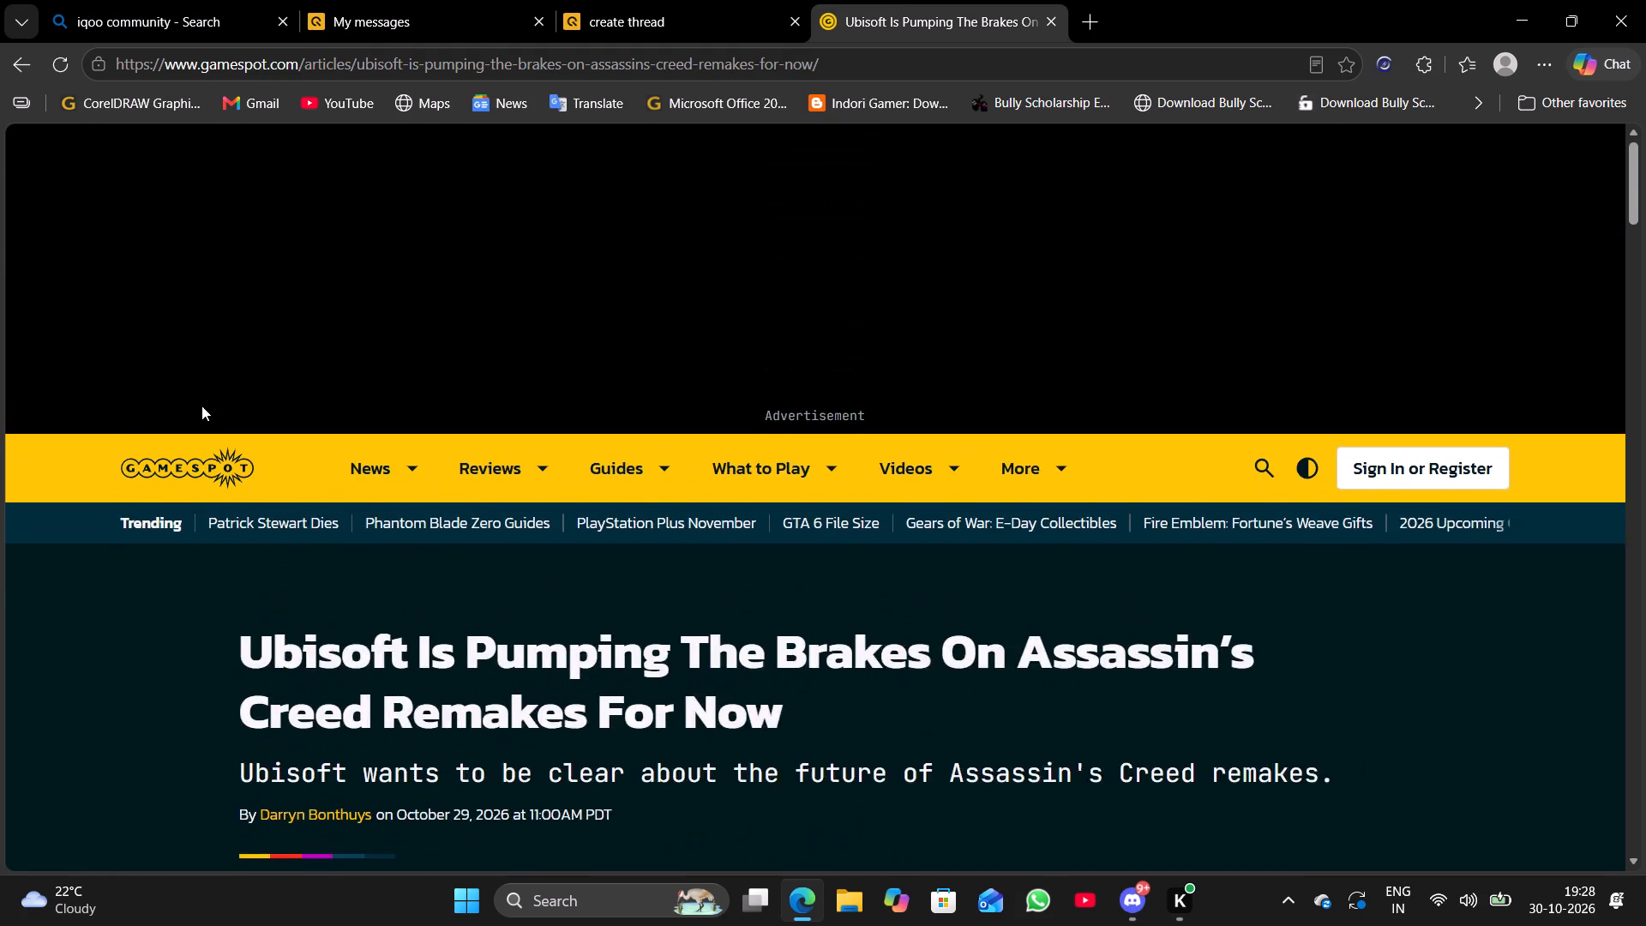
scroll(201, 406, "down", 13)
scroll(201, 406, "up", 1)
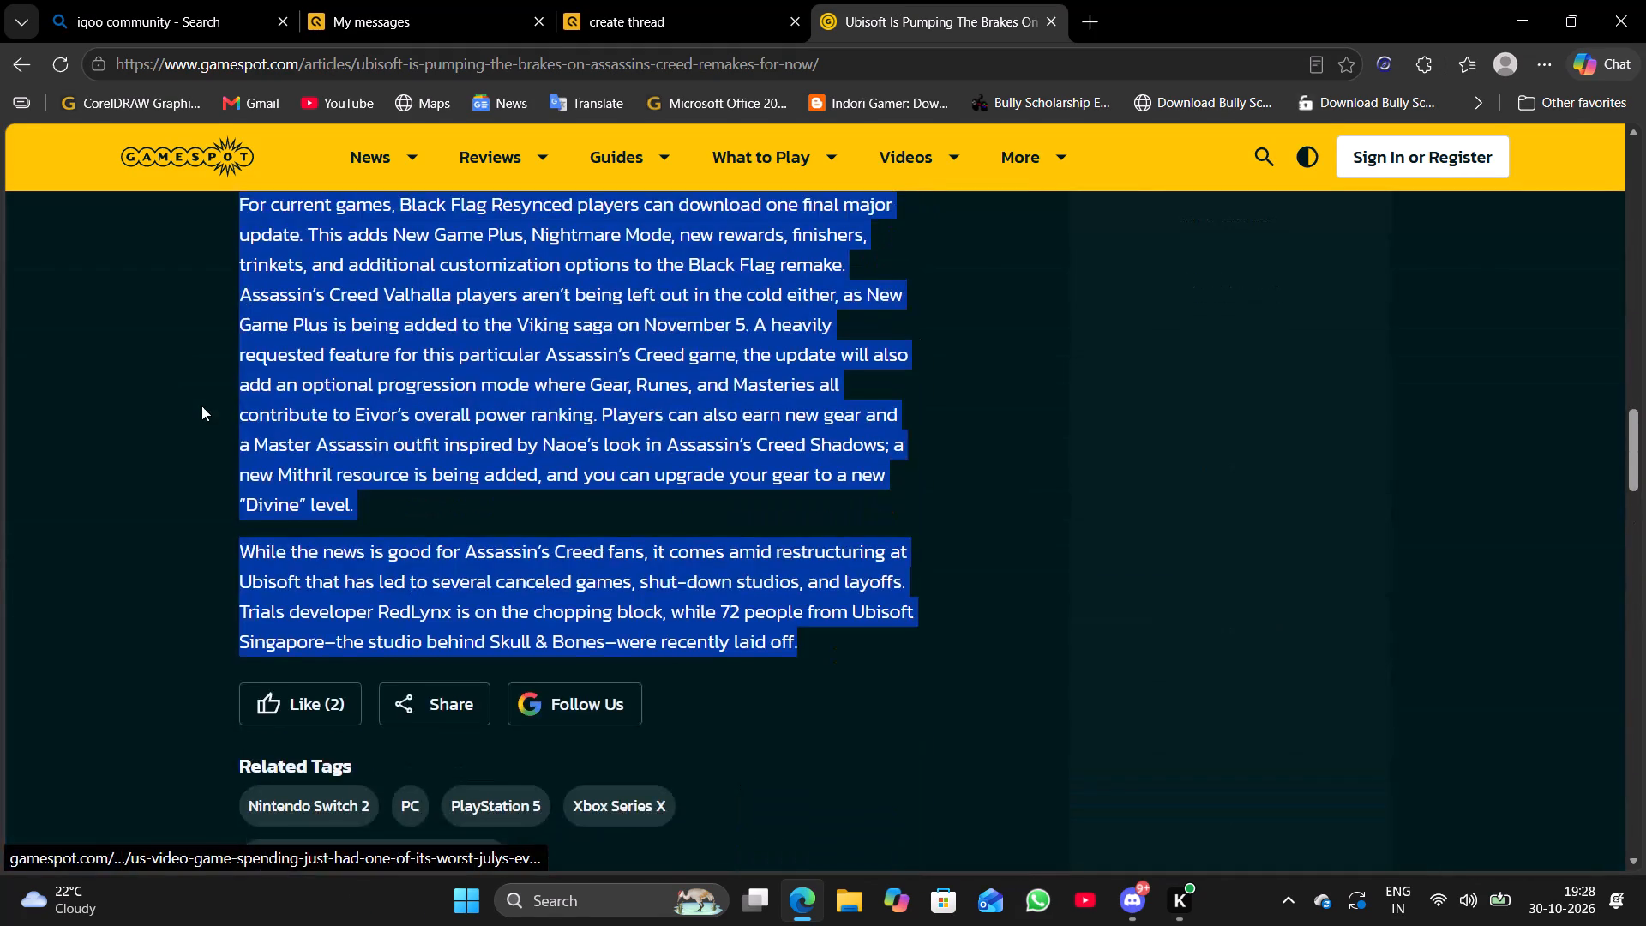
scroll(201, 406, "down", 6)
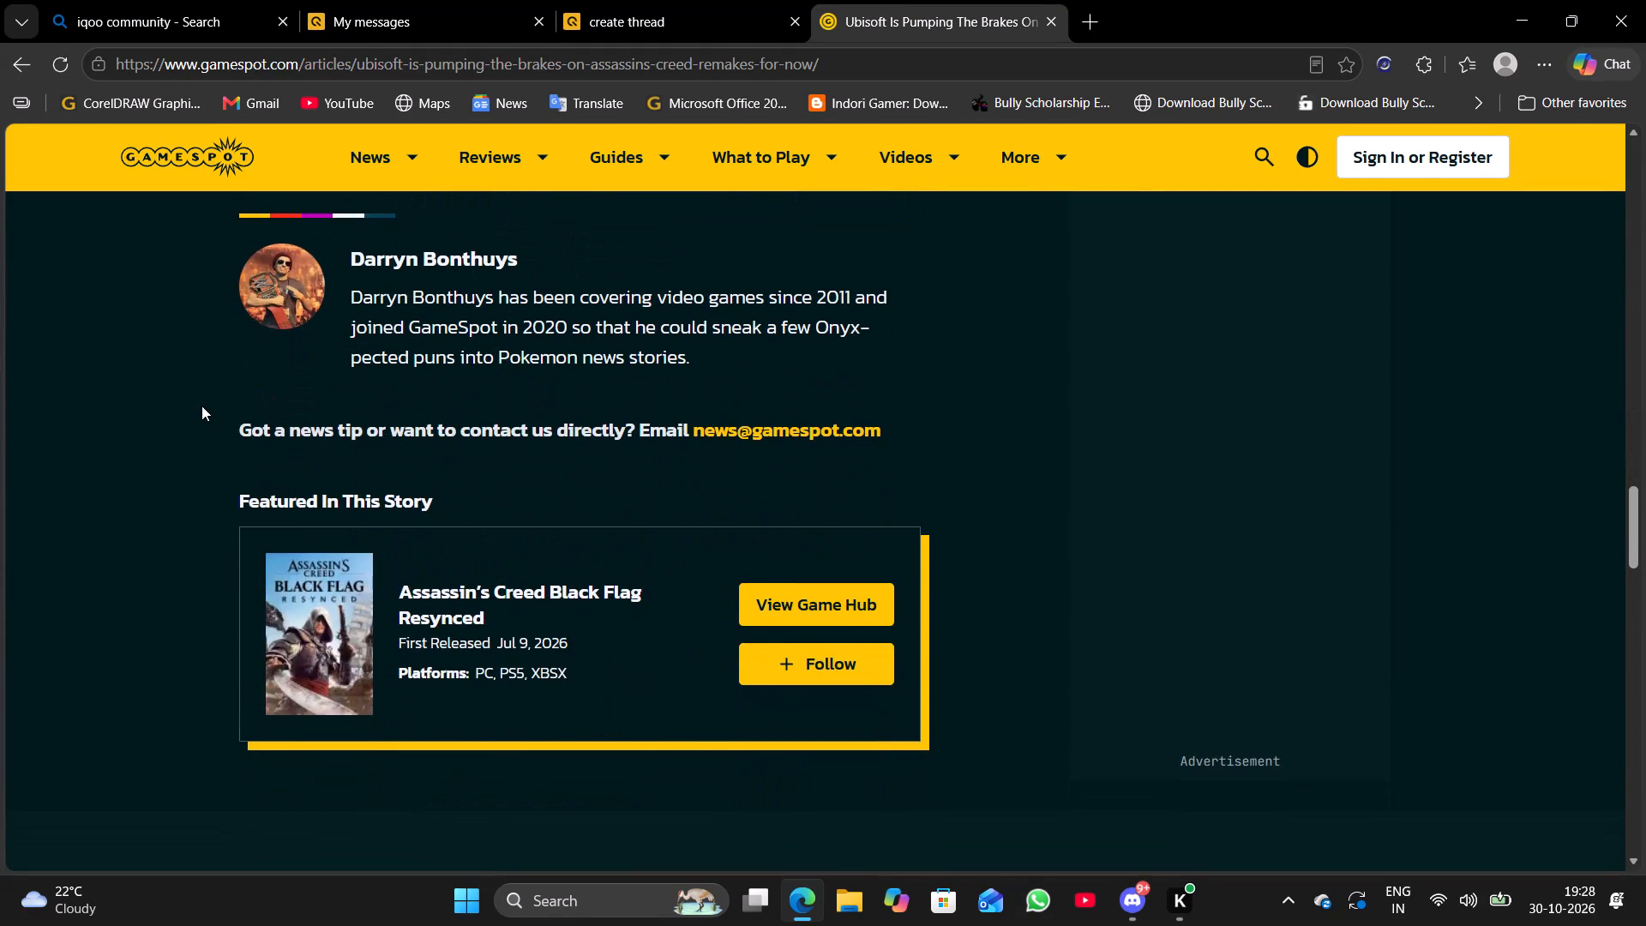
scroll(195, 416, "up", 7)
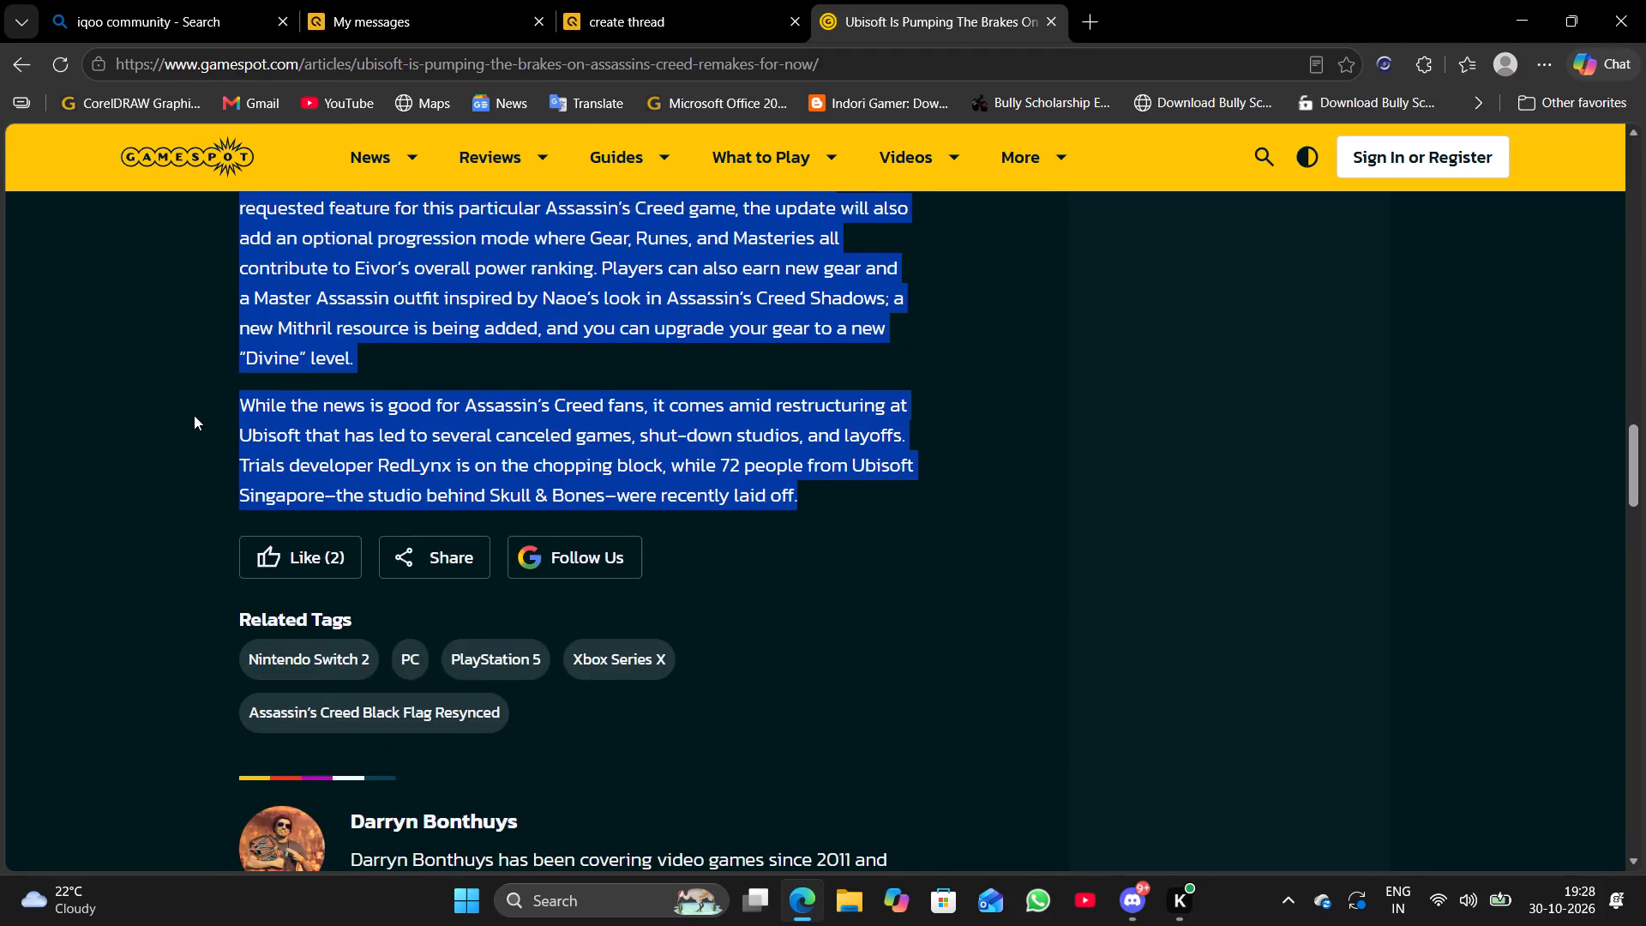
Copy the Assassin's Creed Black Flag Resynced cover image from the GameSpot article's Featured In This Story section.
scroll(194, 415, "up", 19)
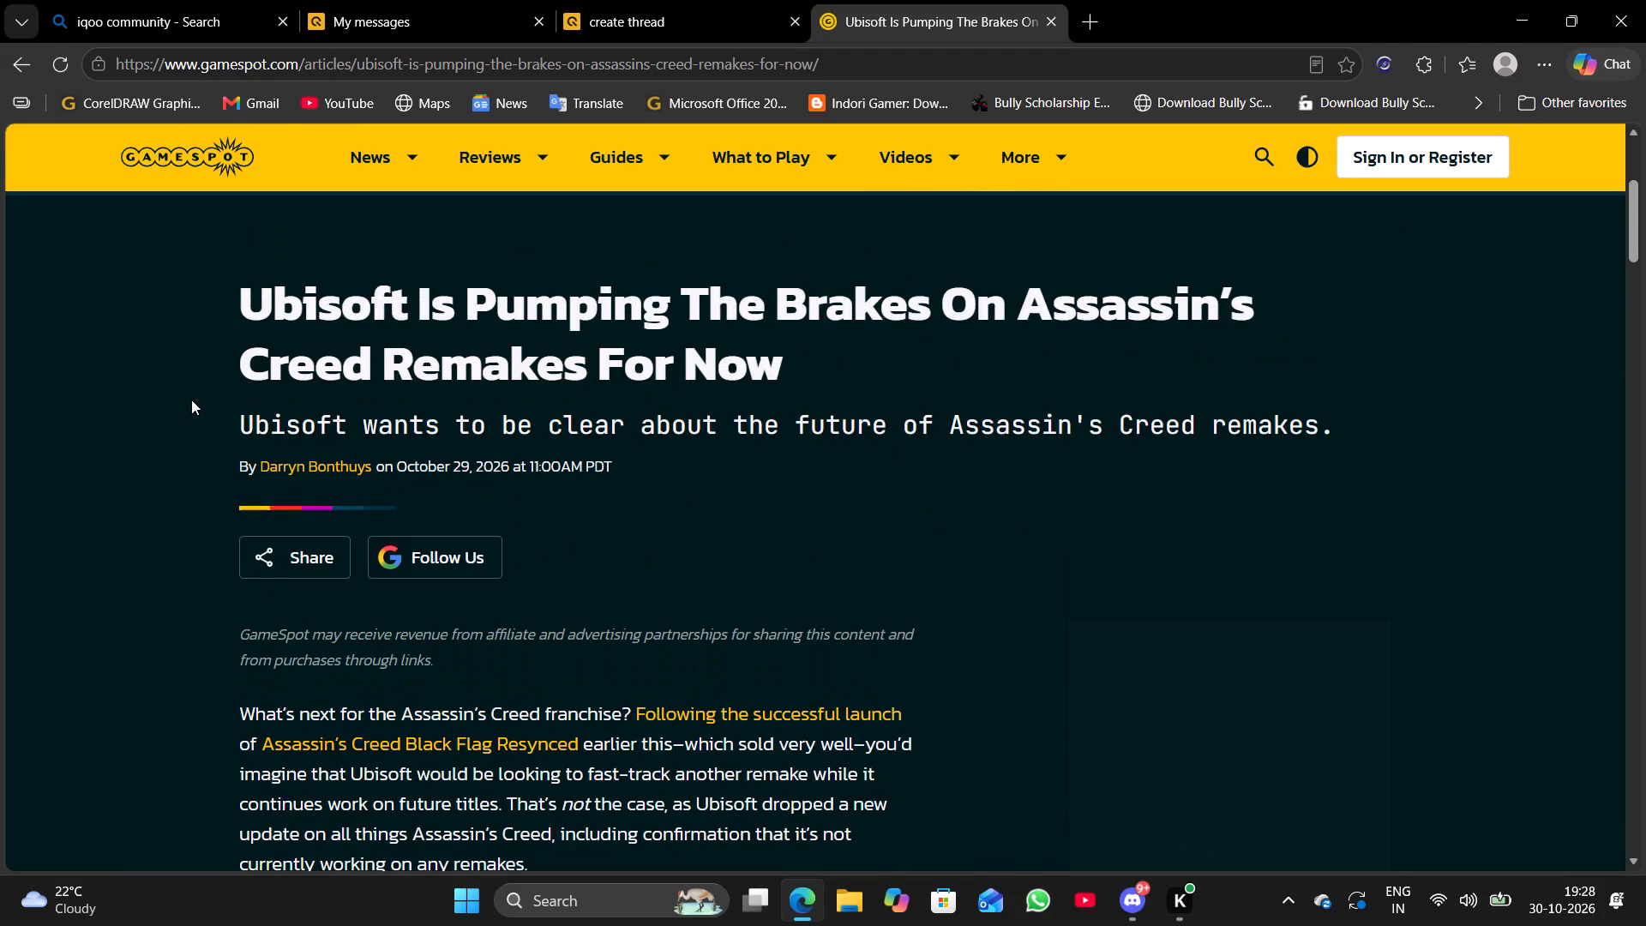
scroll(191, 400, "down", 14)
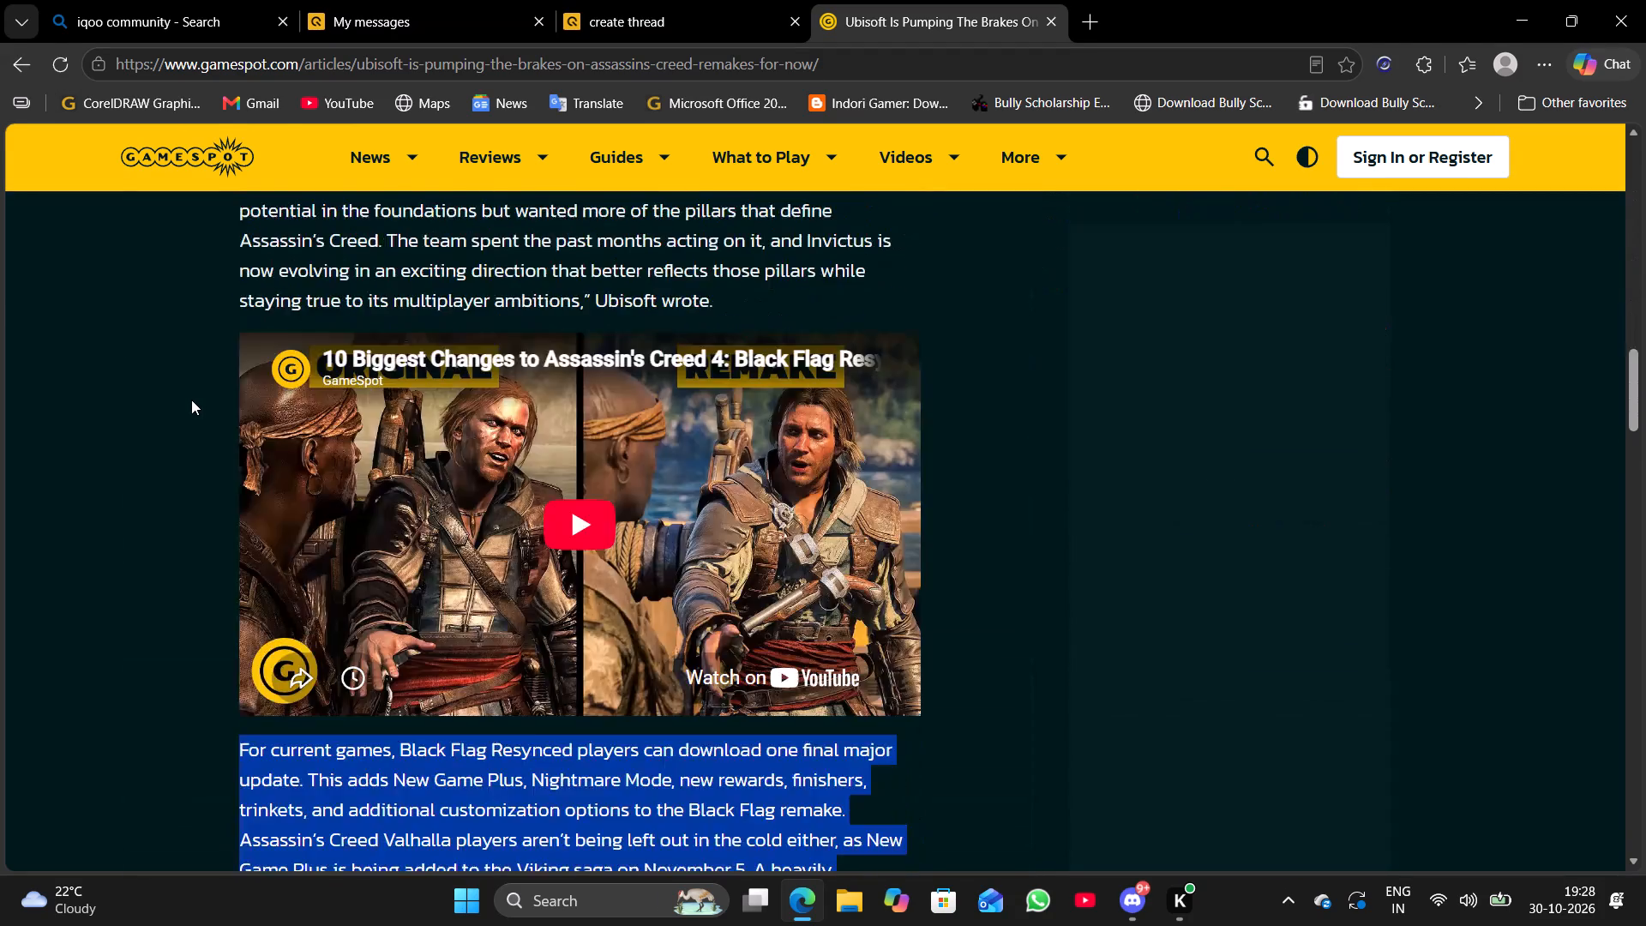
scroll(191, 400, "down", 12)
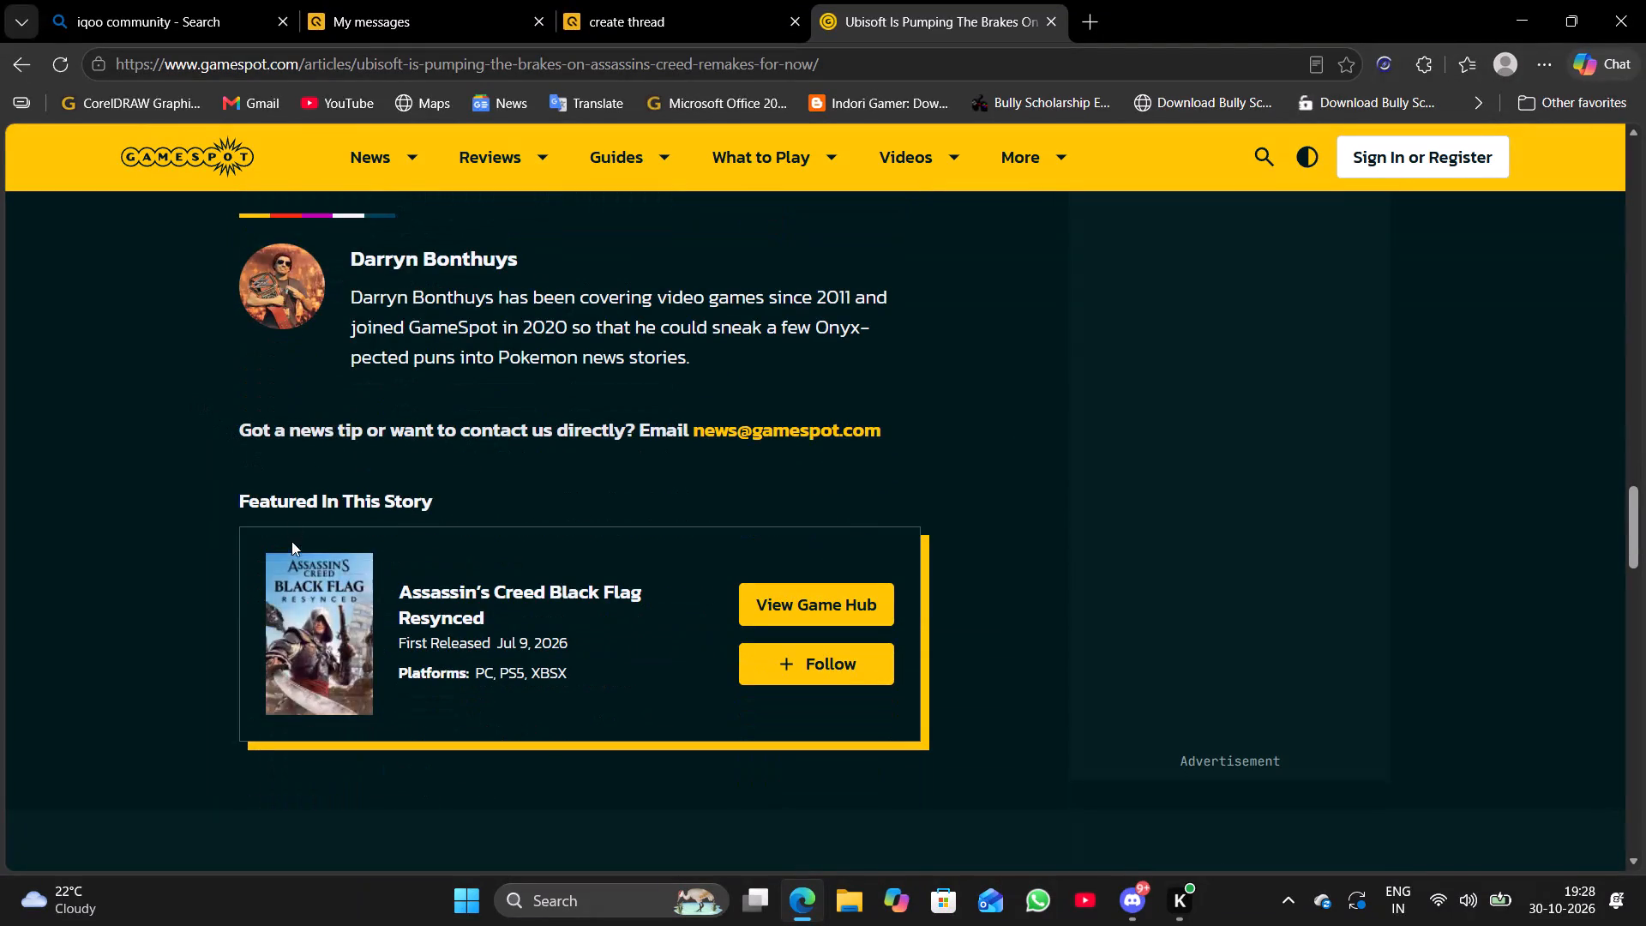
right_click(291, 567)
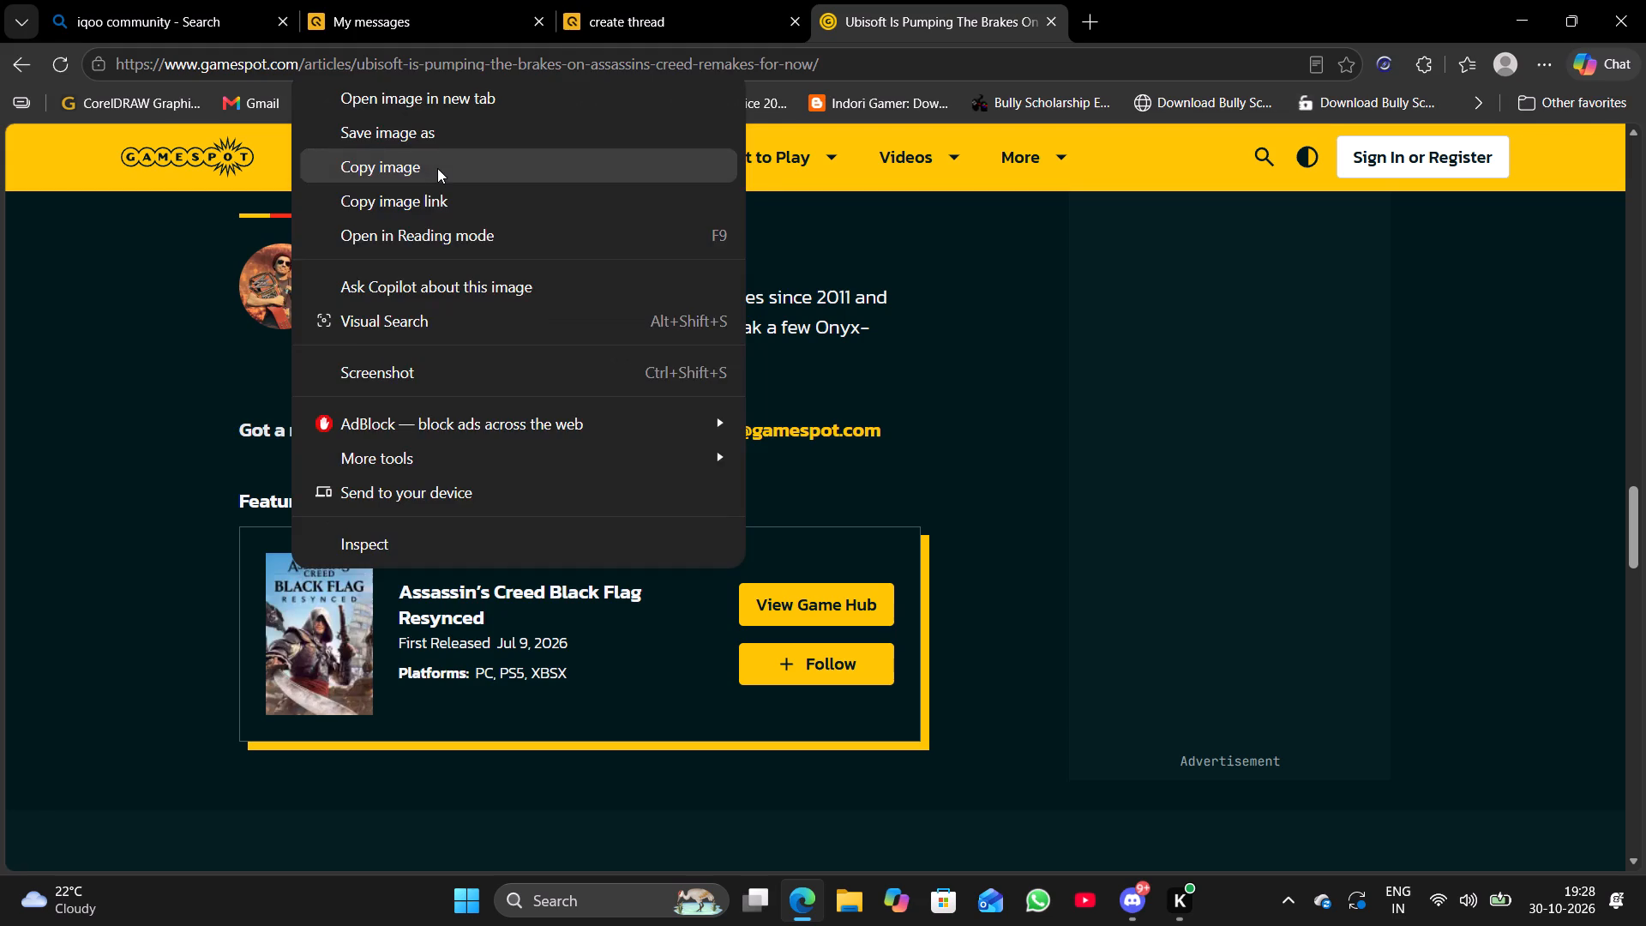
left_click(437, 168)
Paste the copied cover image into the iQOO thread's Article Content after the closing sentence ending in "recently laid off.".
left_click(681, 0)
scroll(921, 702, "down", 7)
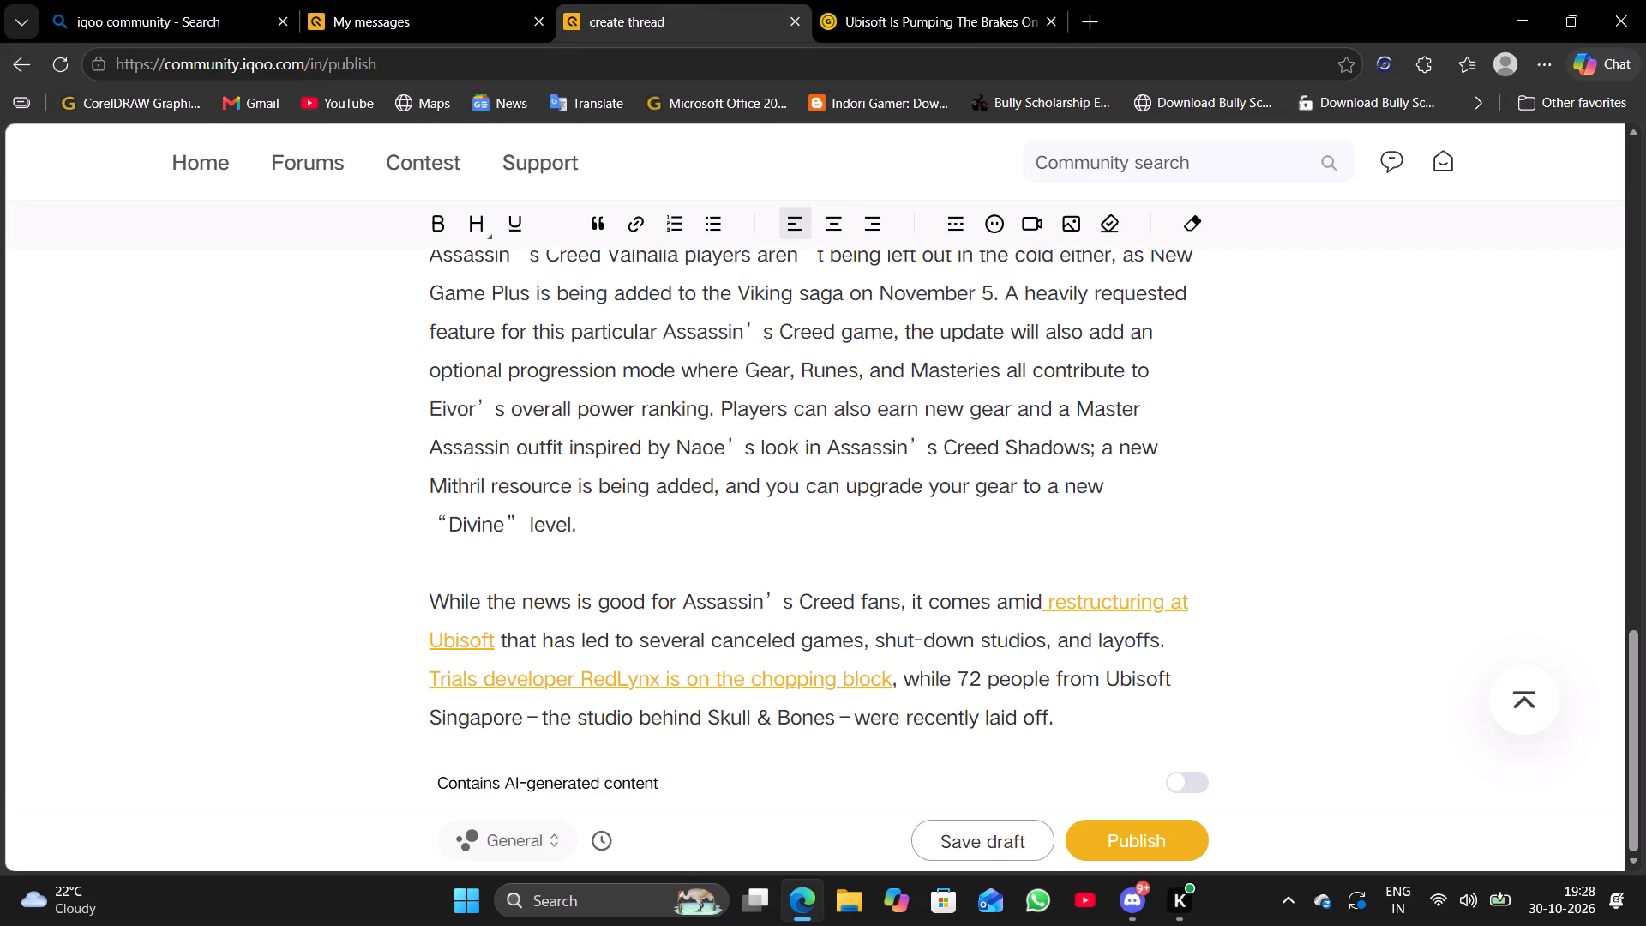
scroll(921, 702, "down", 2)
scroll(933, 590, "down", 3)
left_click(703, 693)
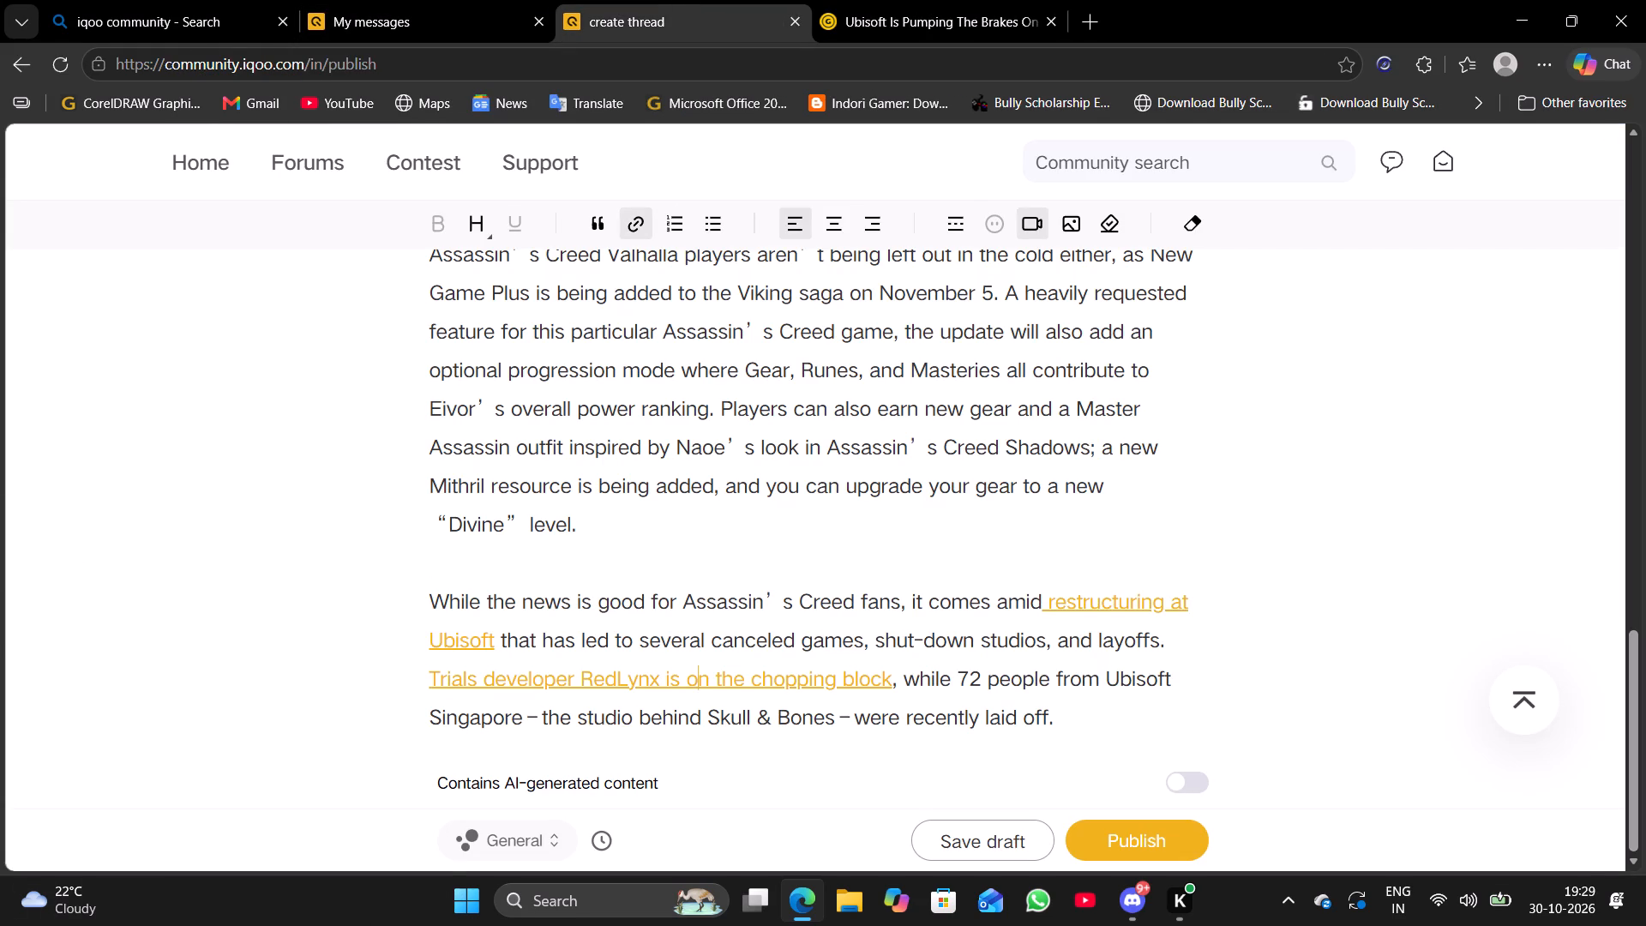
left_click(775, 374)
scroll(772, 372, "down", 6)
scroll(826, 556, "down", 7)
left_click(1079, 714)
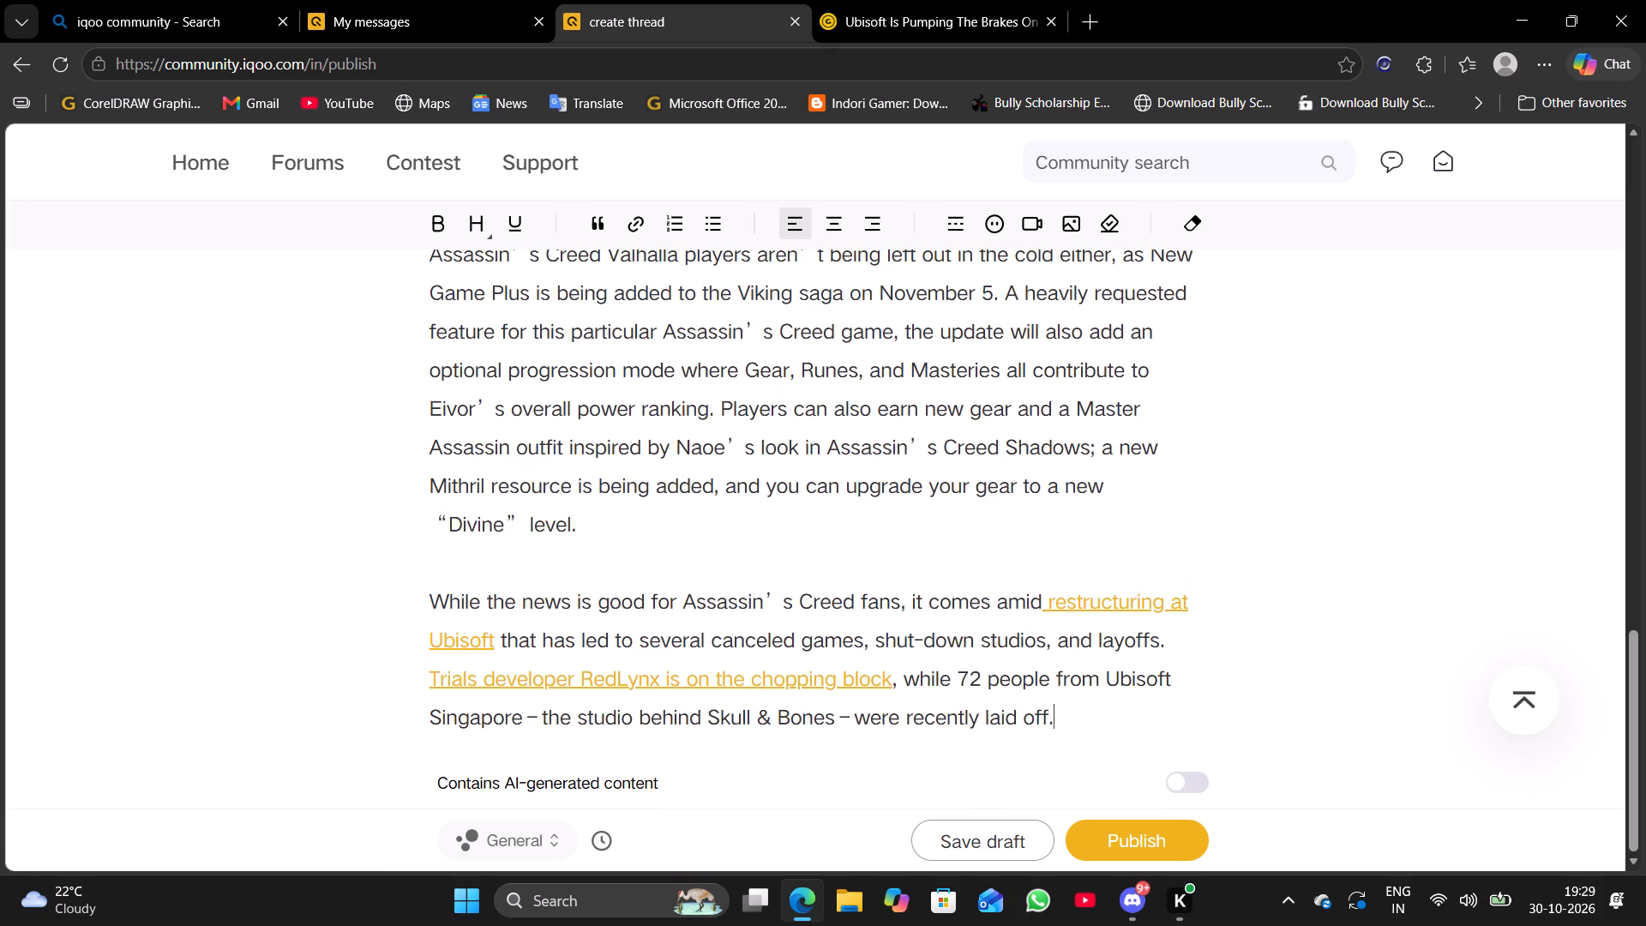
key("ctrl+v")
scroll(1070, 714, "down", 2)
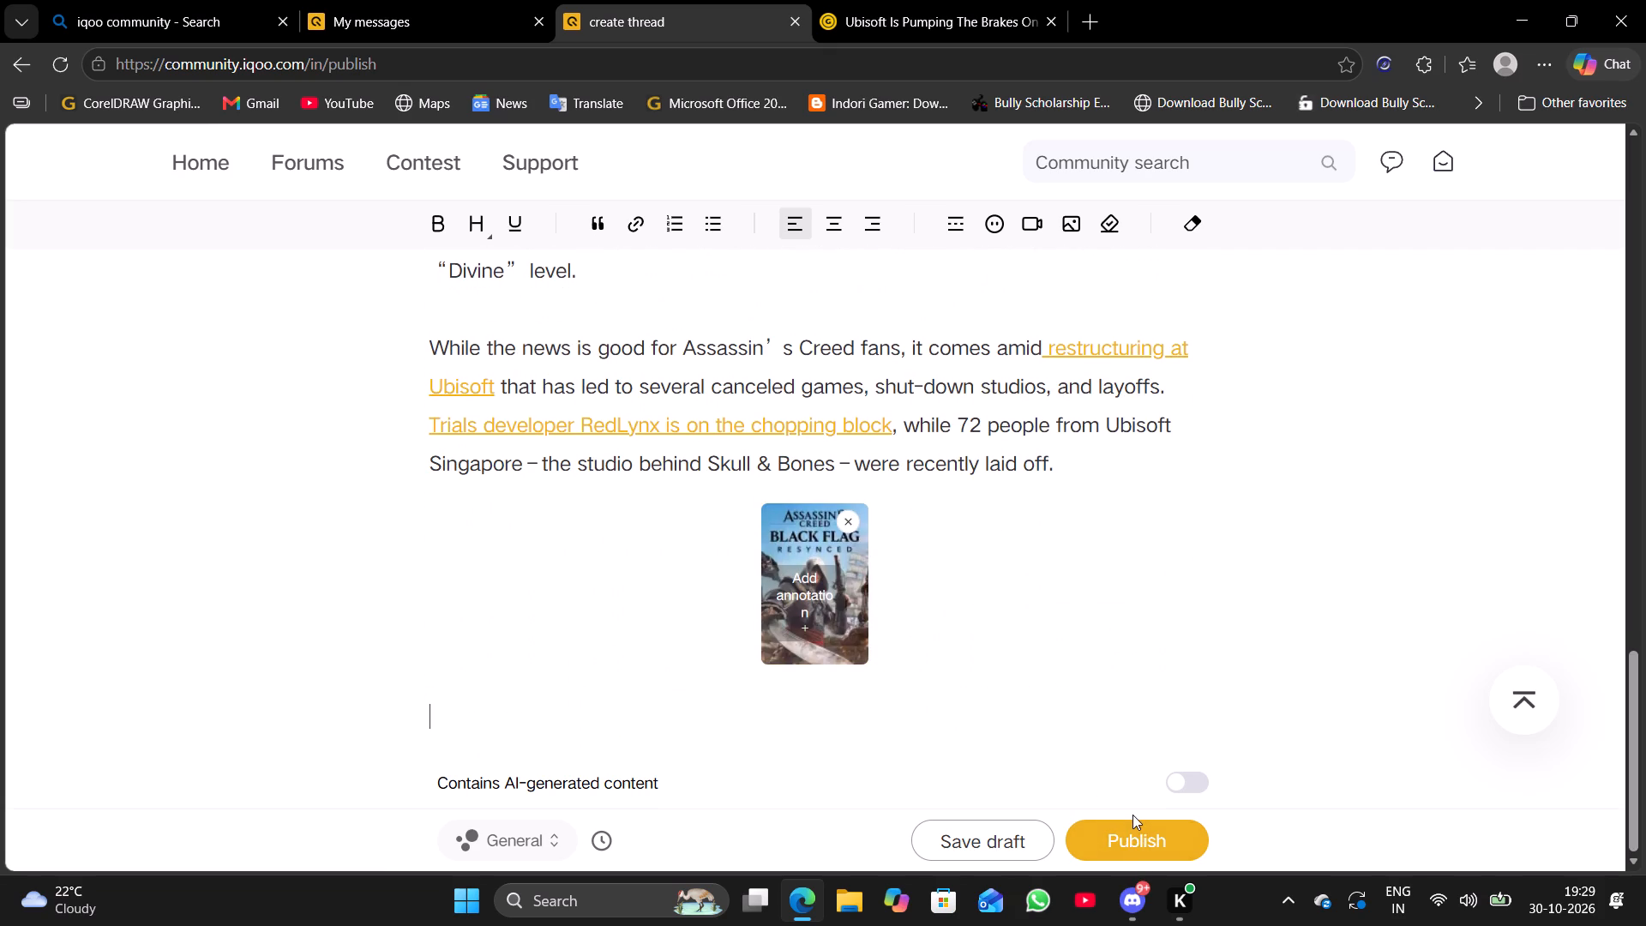
Publish the Assassin's Creed thread and confirm that it conforms to the community rules.
left_click(1121, 834)
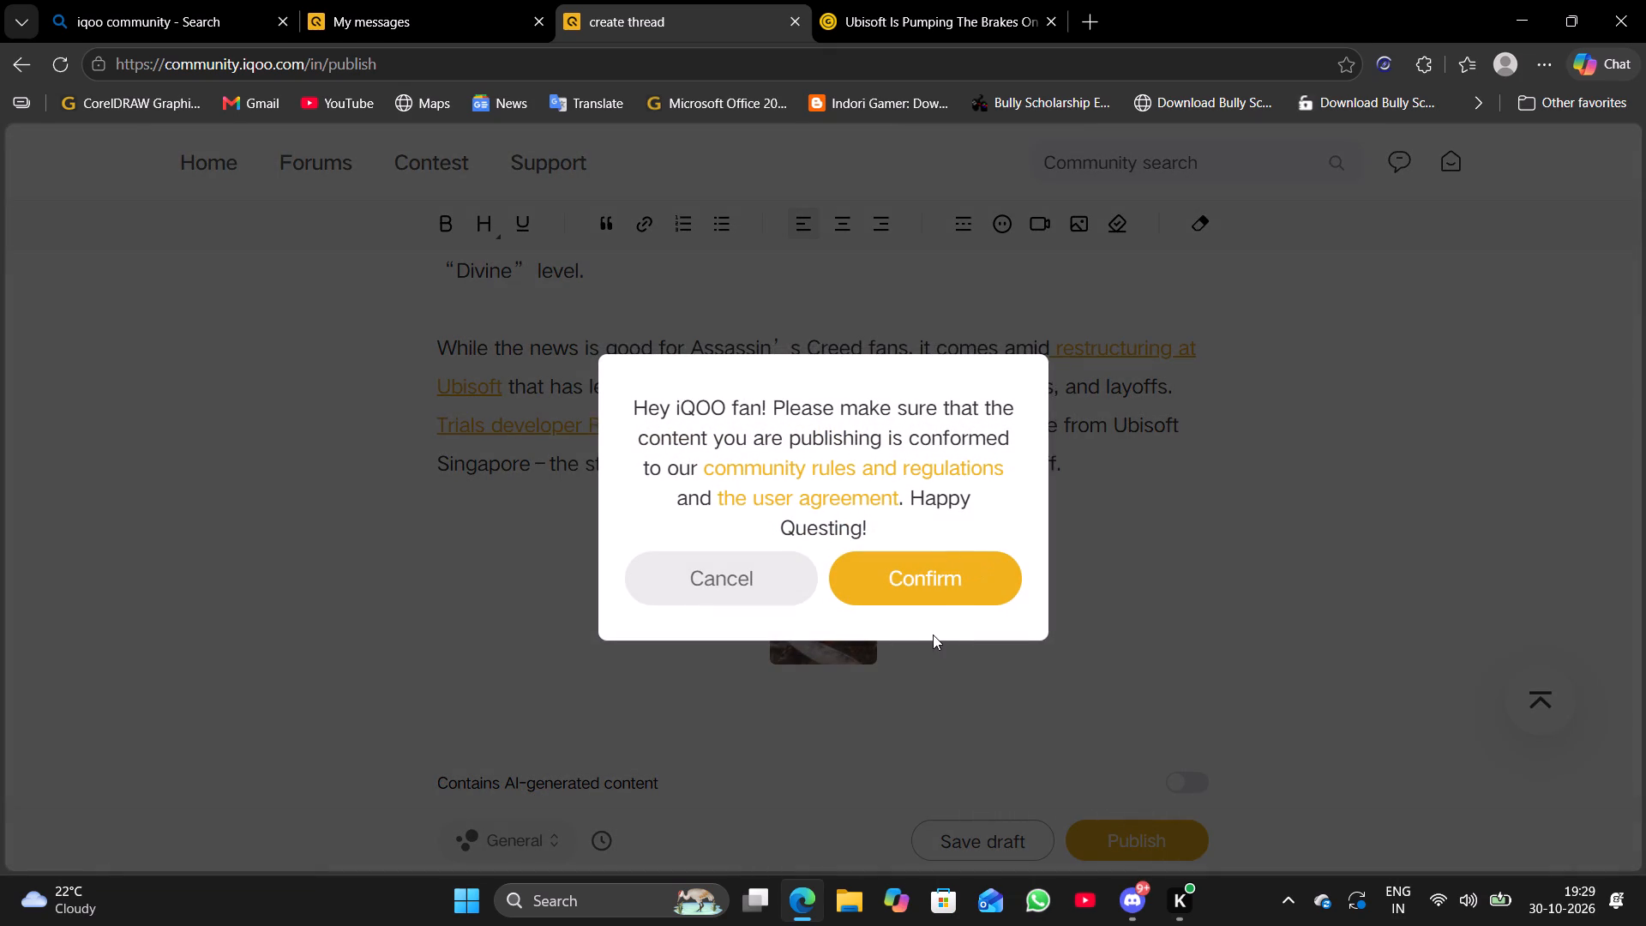
left_click(952, 592)
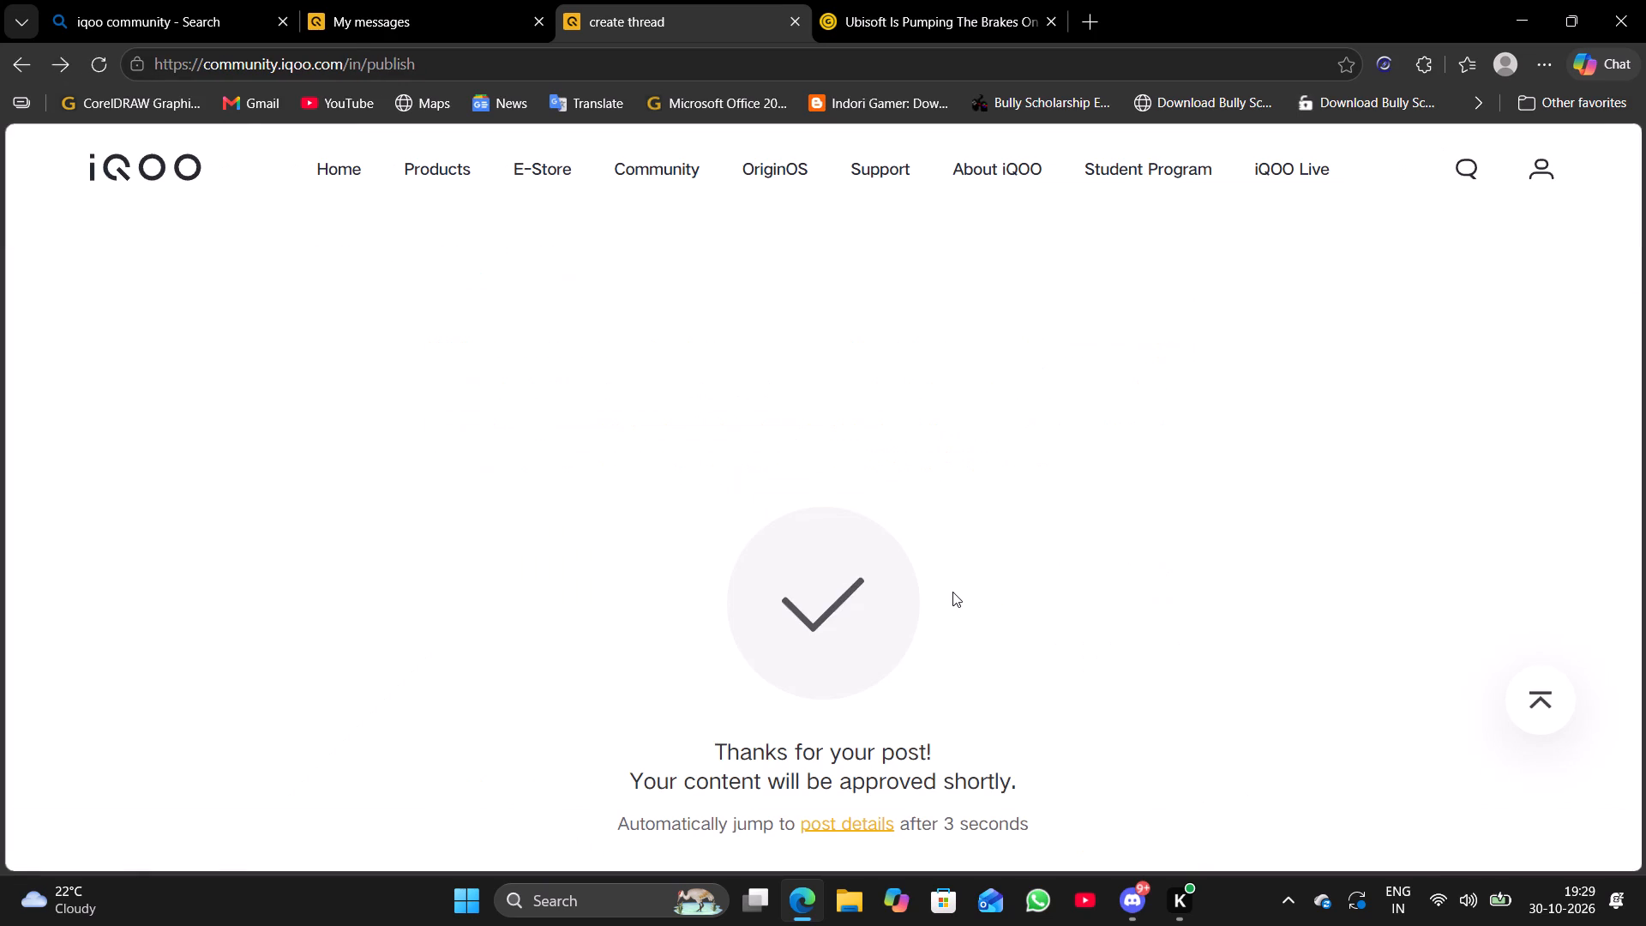
Return to GameSpot's news listing and open the article "WoW: Forever Controller Support Is A First Step To Playing The MMO On 'Whatever You Want'".
left_click(962, 0)
left_click(12, 78)
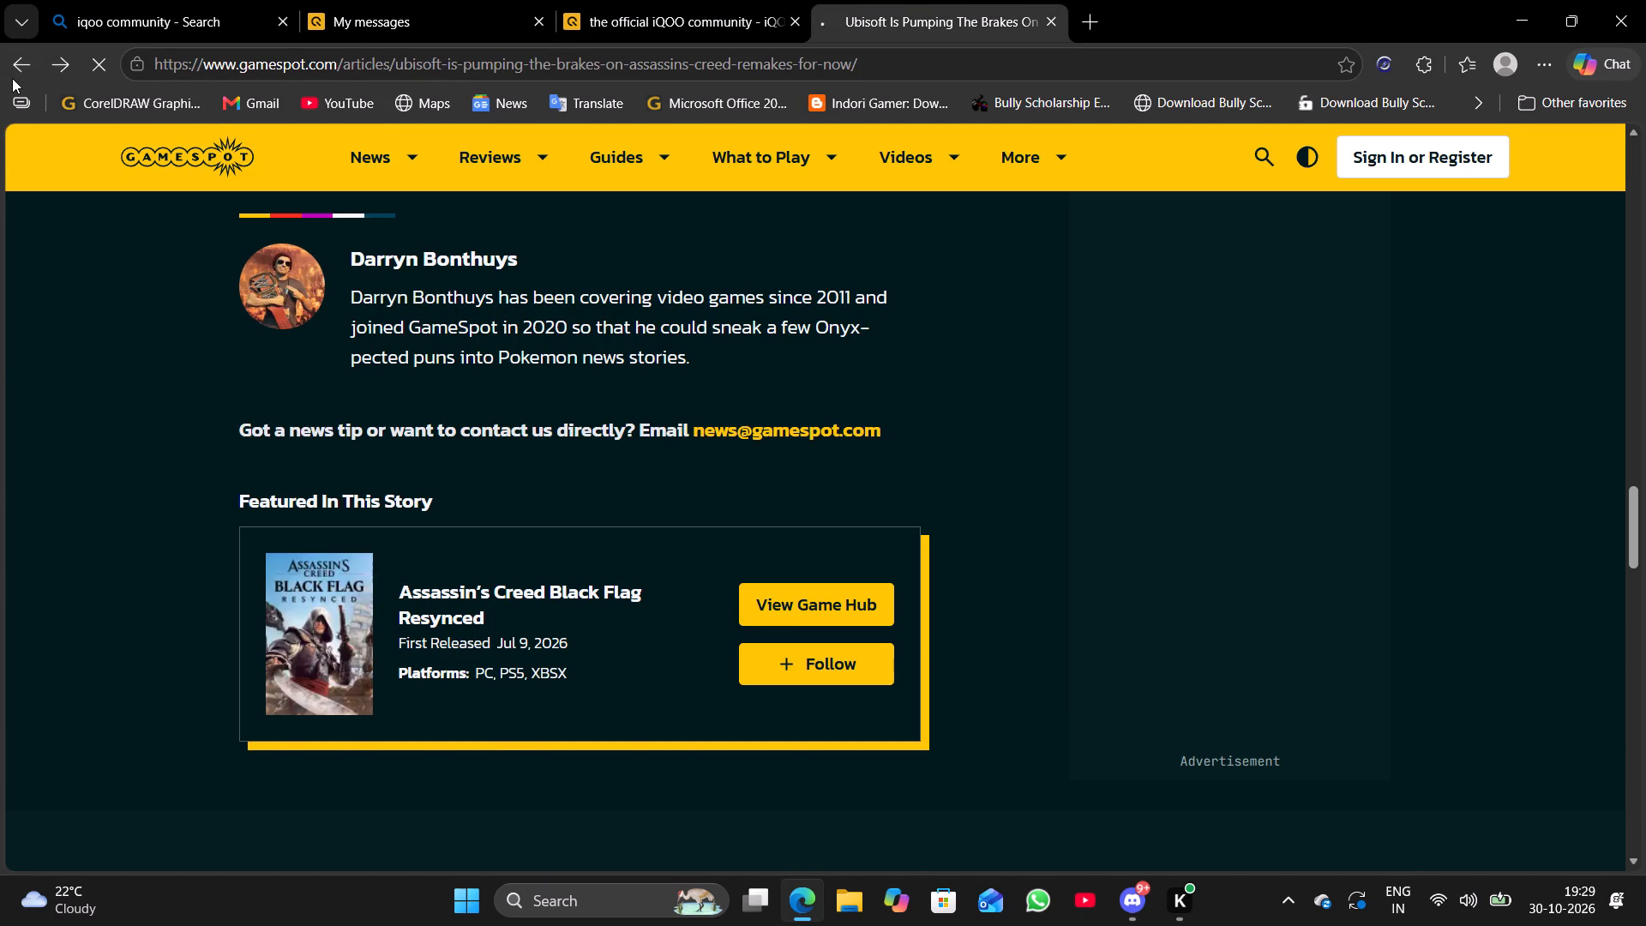
scroll(341, 576, "down", 3)
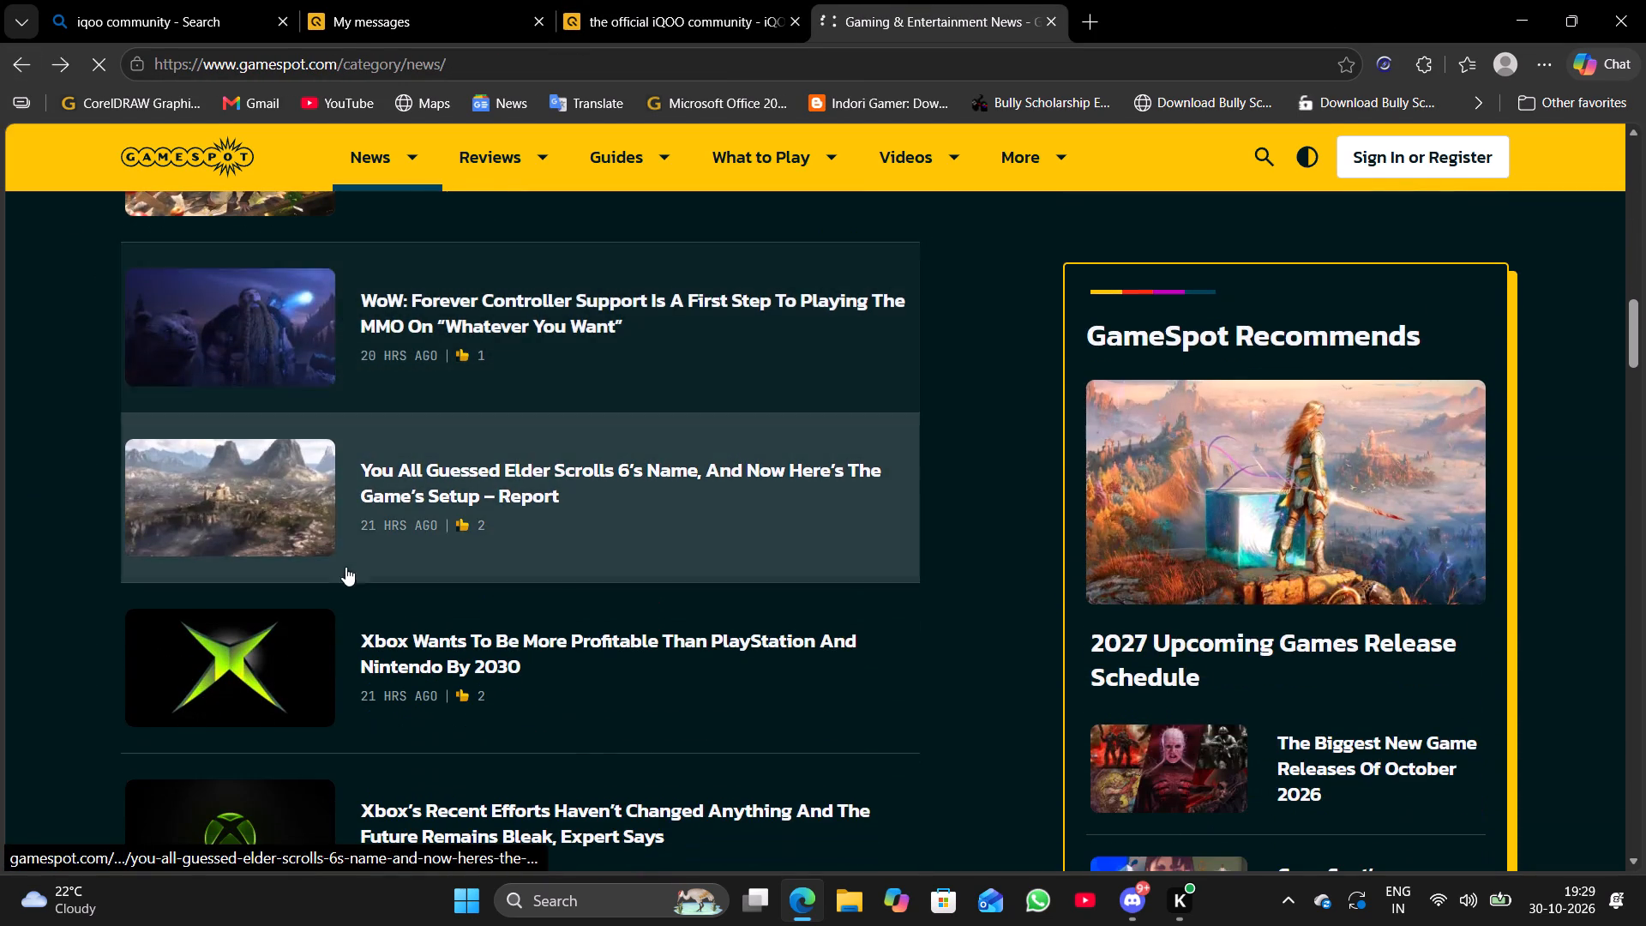
left_click(479, 349)
scroll(481, 349, "down", 4)
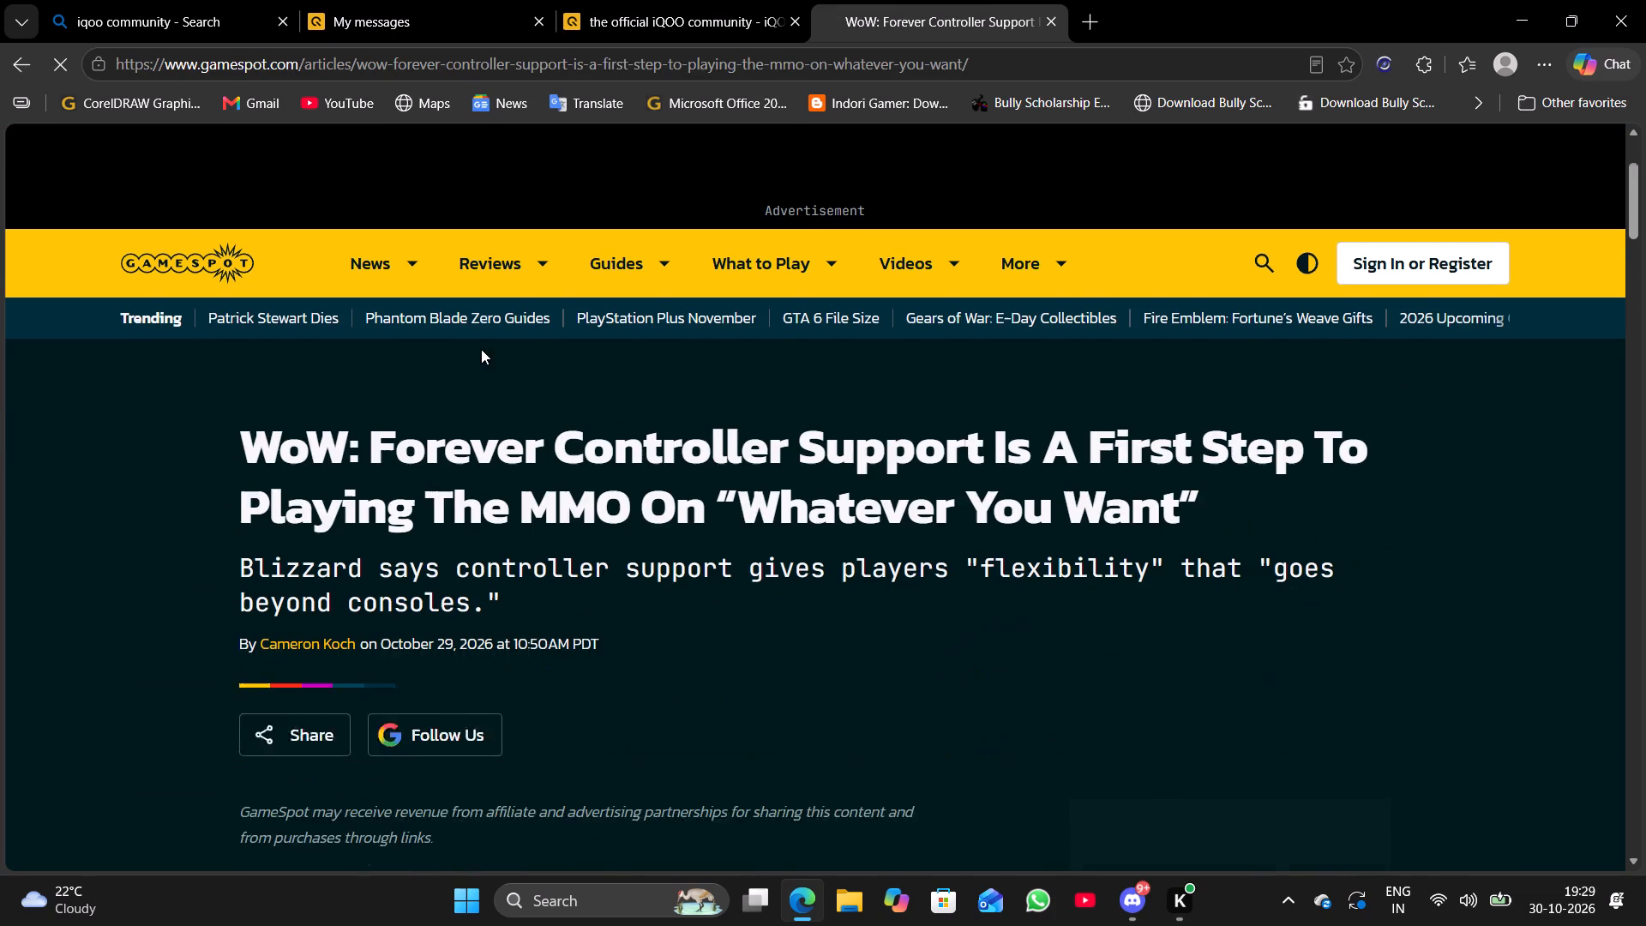
Copy the full two-line headline of the WoW: Forever controller support article.
scroll(422, 368, "up", 3)
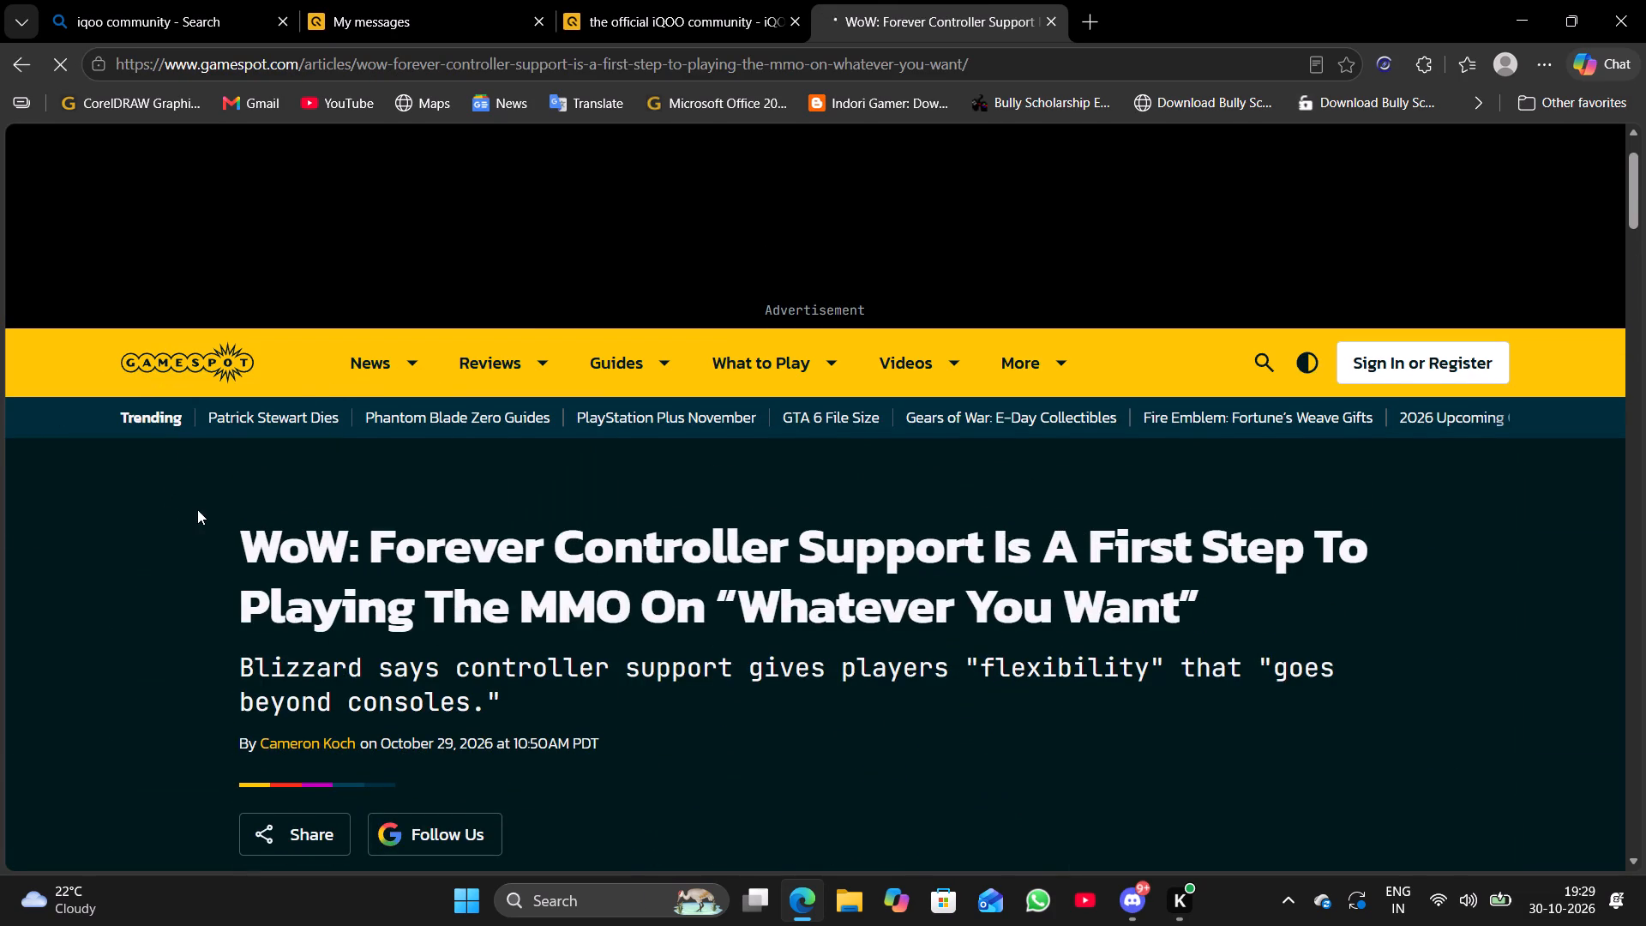
left_click_drag(213, 515, 1243, 580)
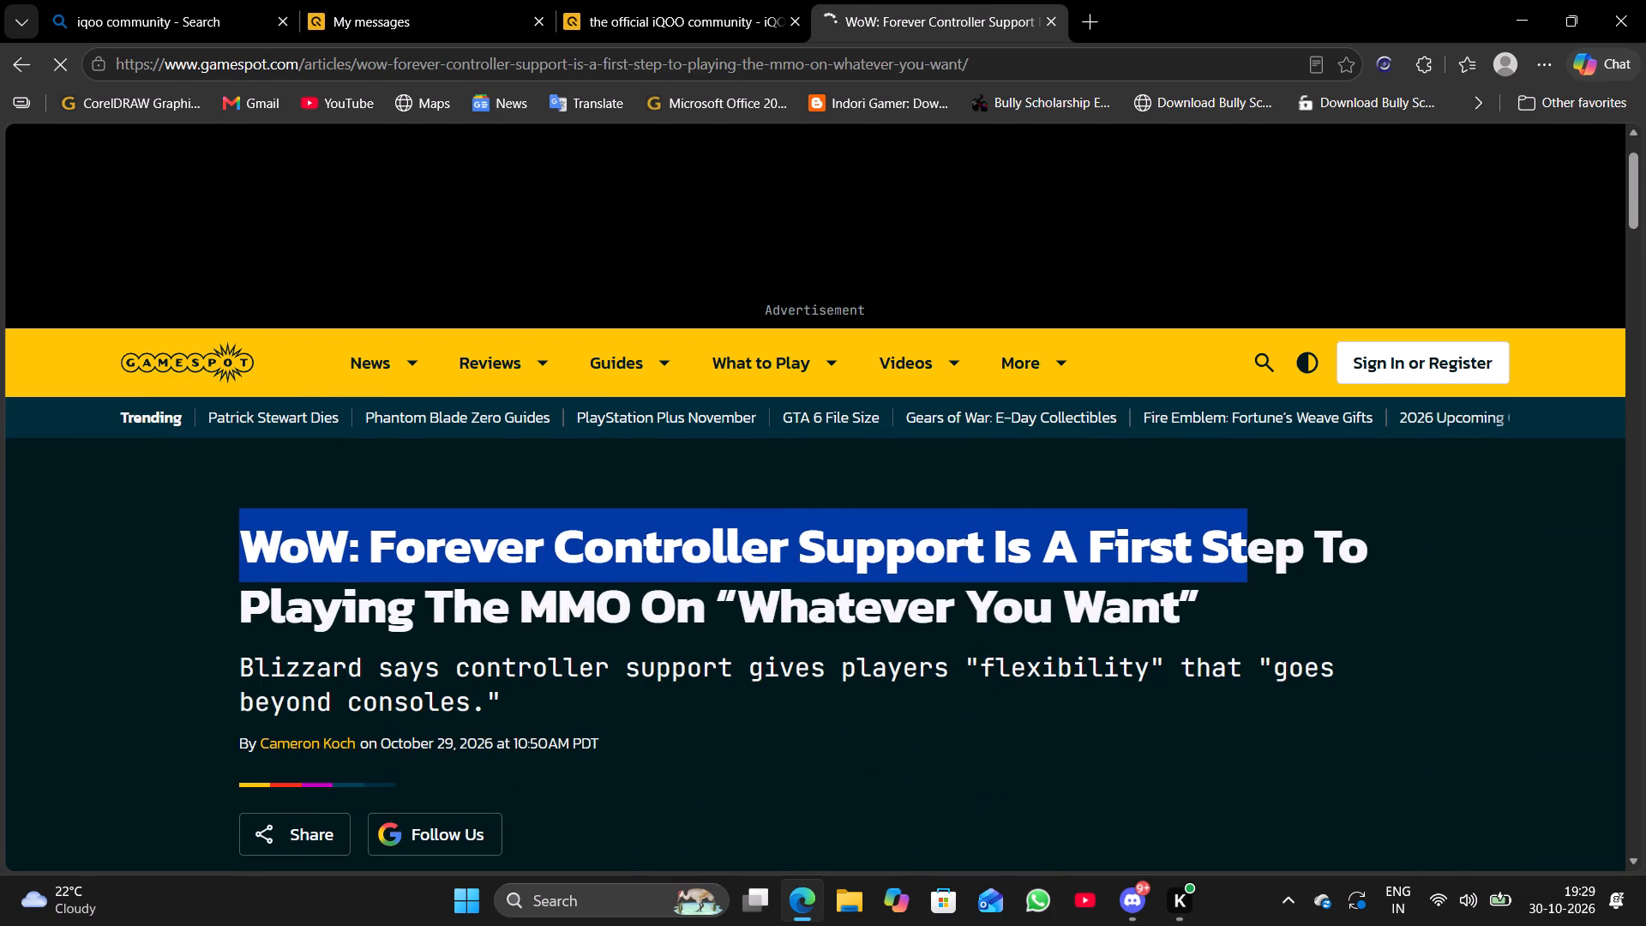
left_click_drag(1243, 580, 1247, 583)
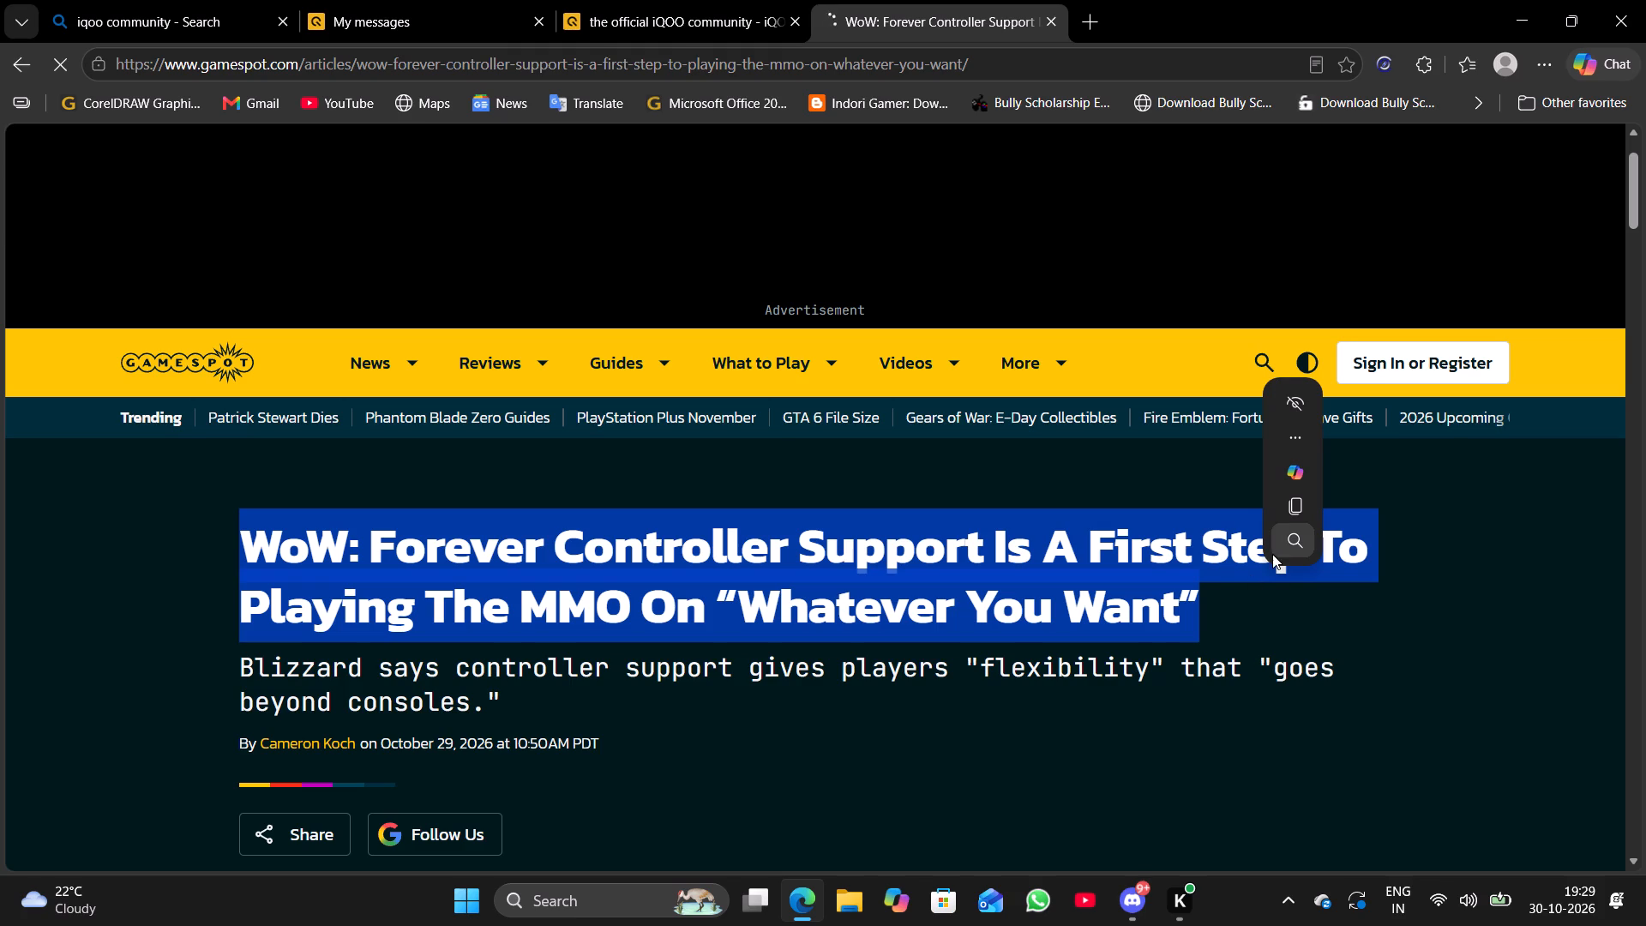
left_click(1282, 511)
Start a new iQOO community thread from the published Assassin's Creed post and close that post's page.
left_click(588, 0)
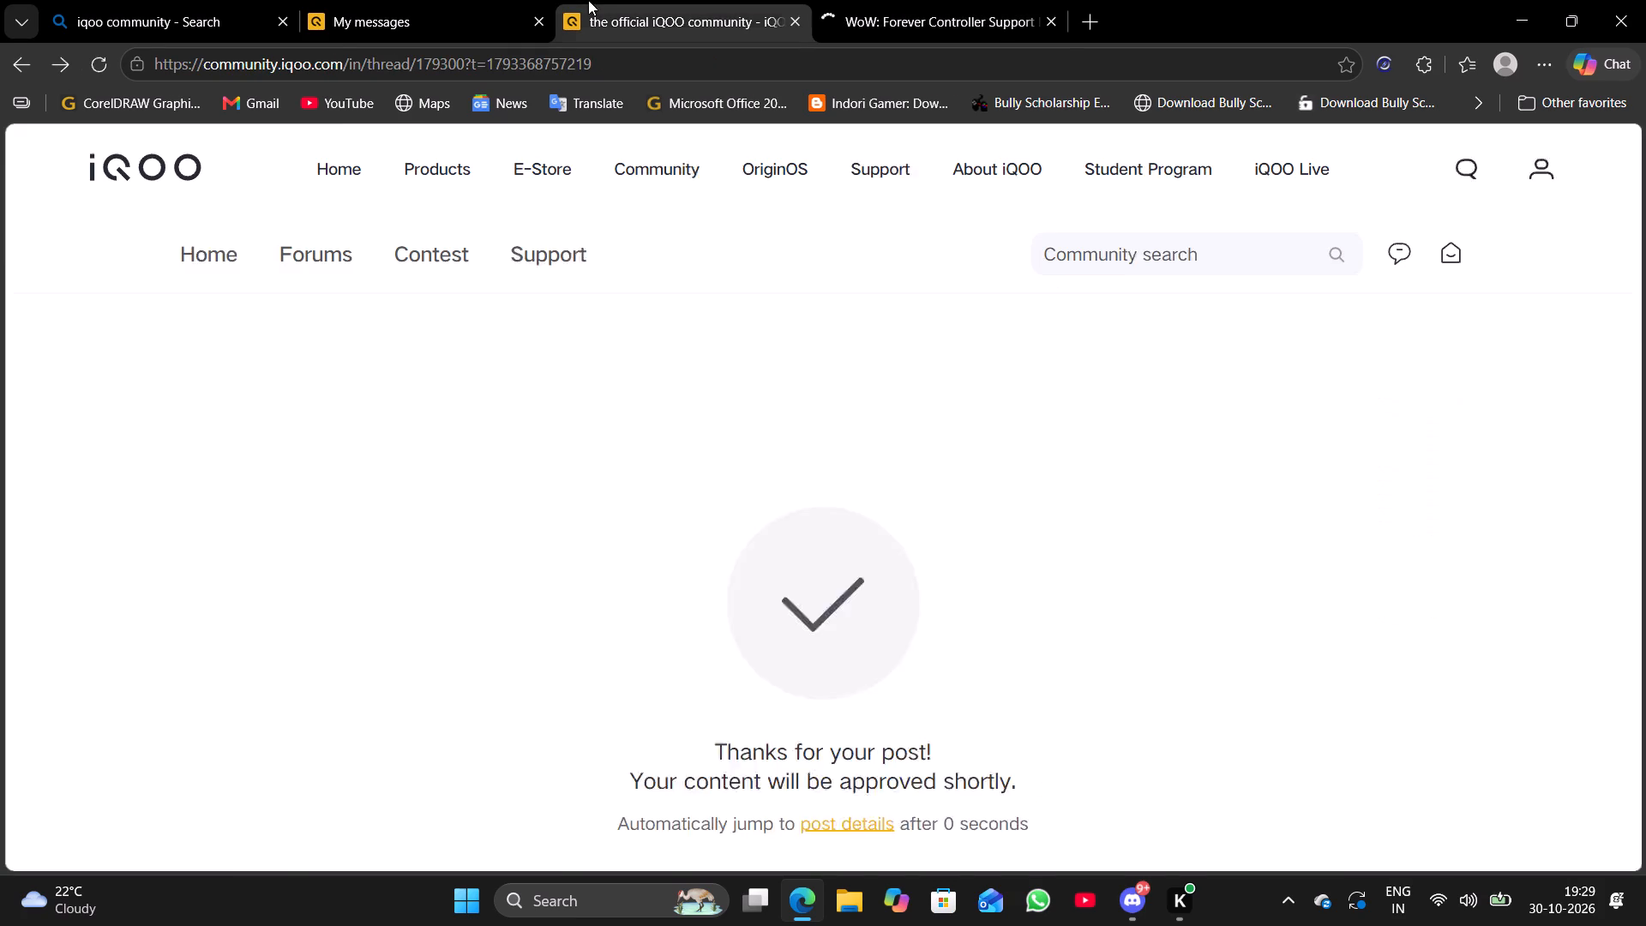
left_click(1143, 583)
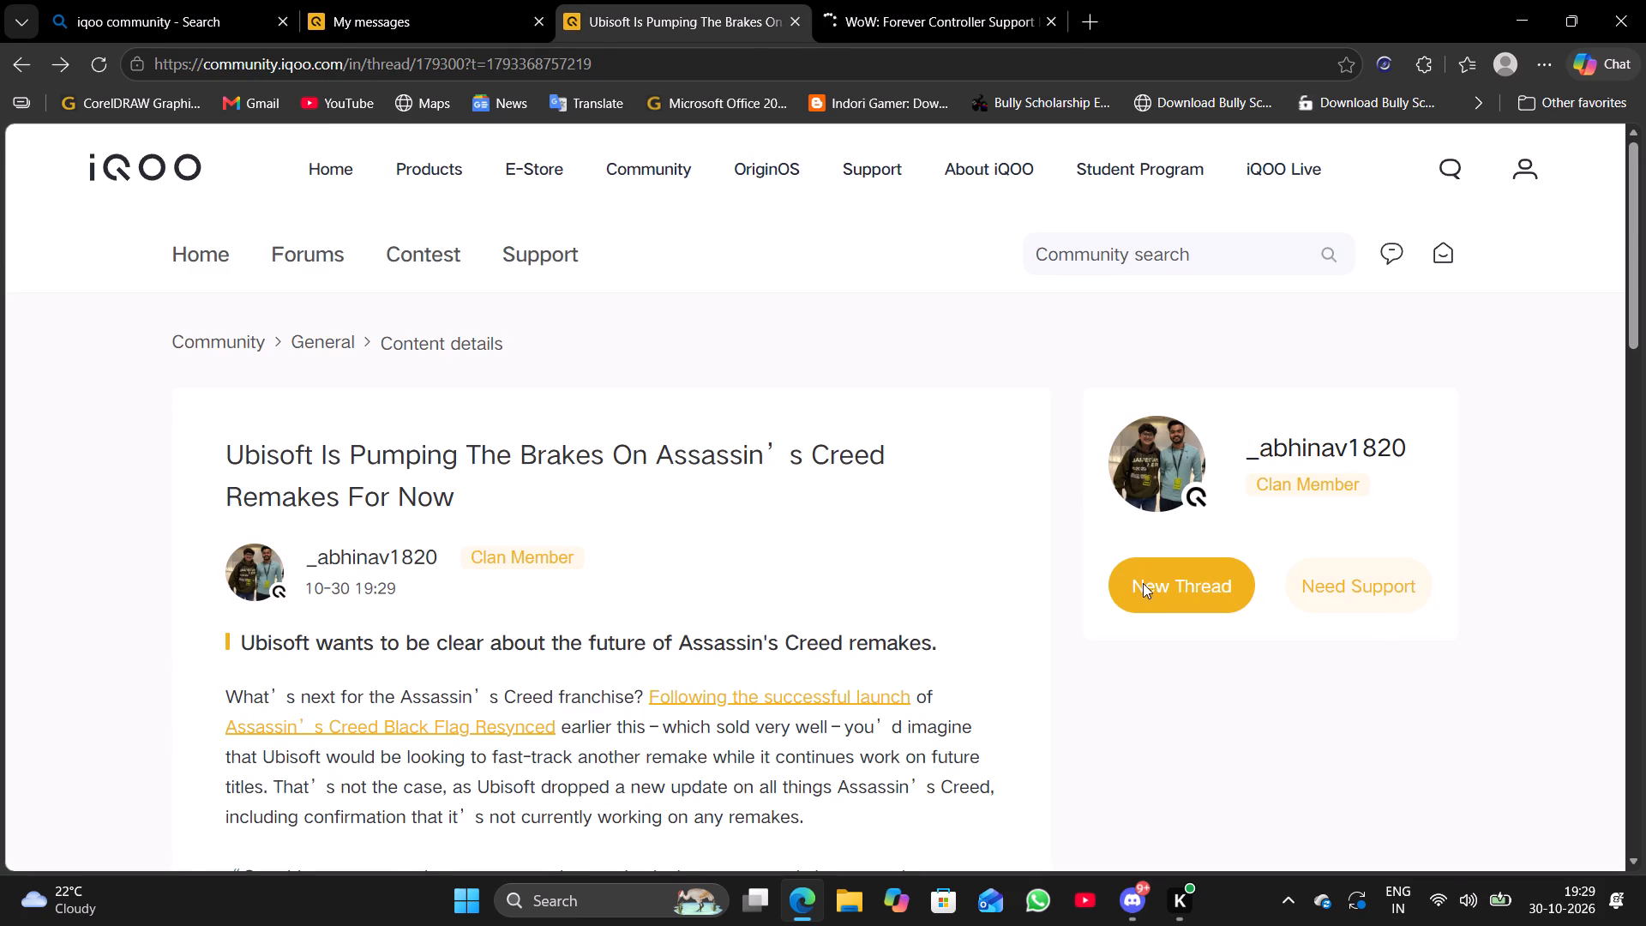
left_click(796, 30)
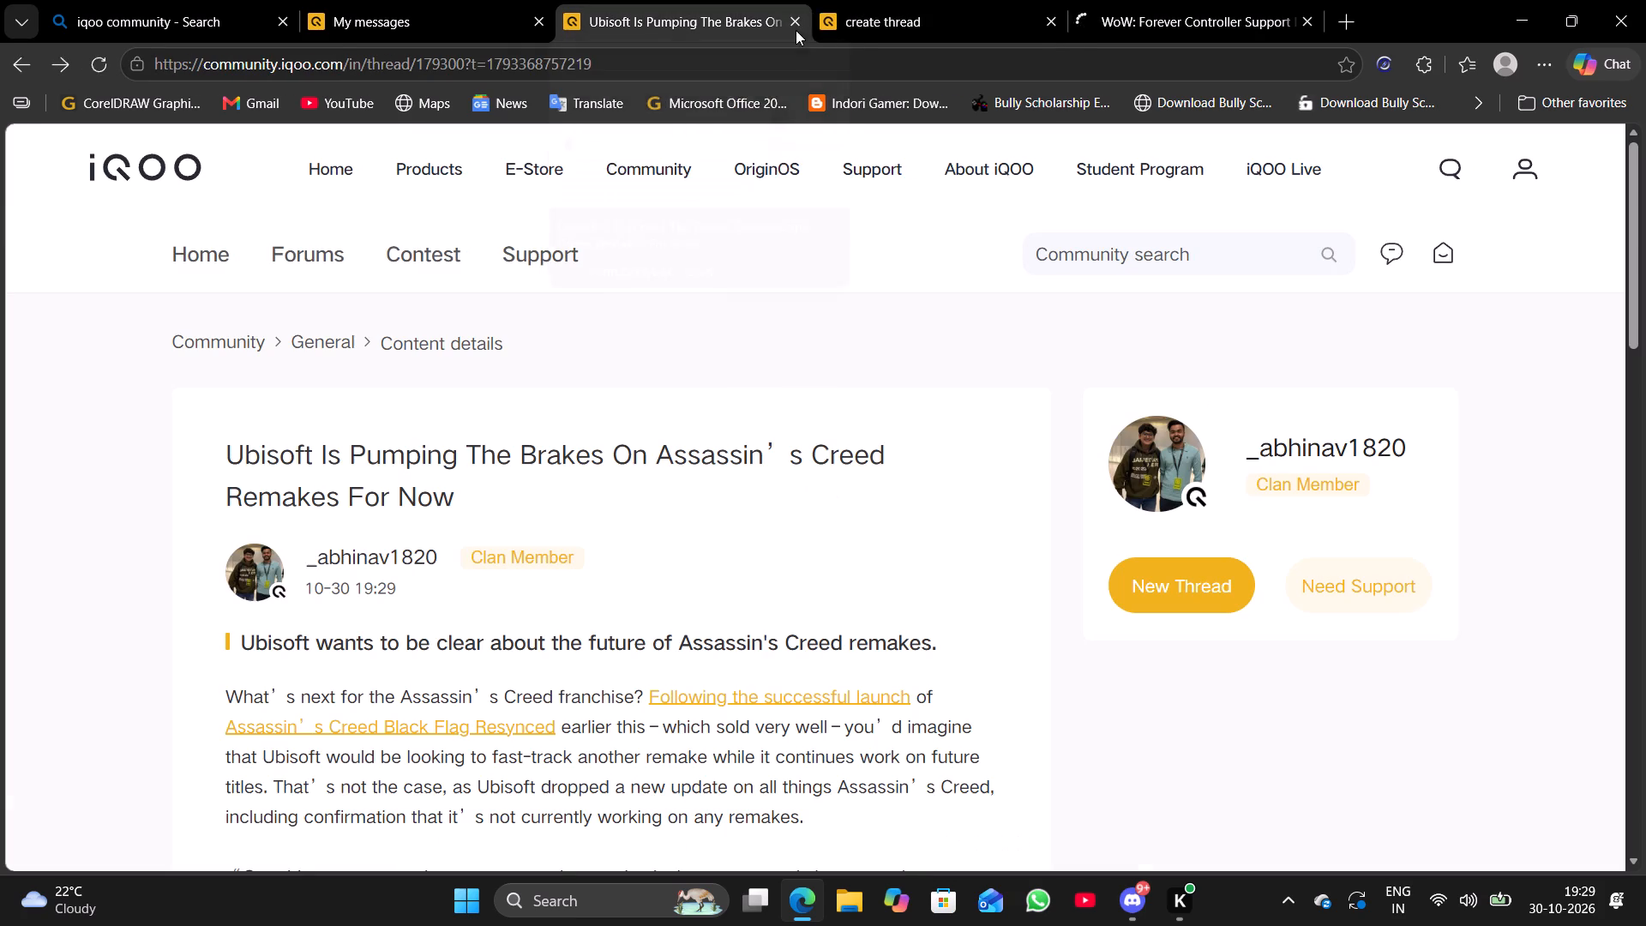
left_click(790, 15)
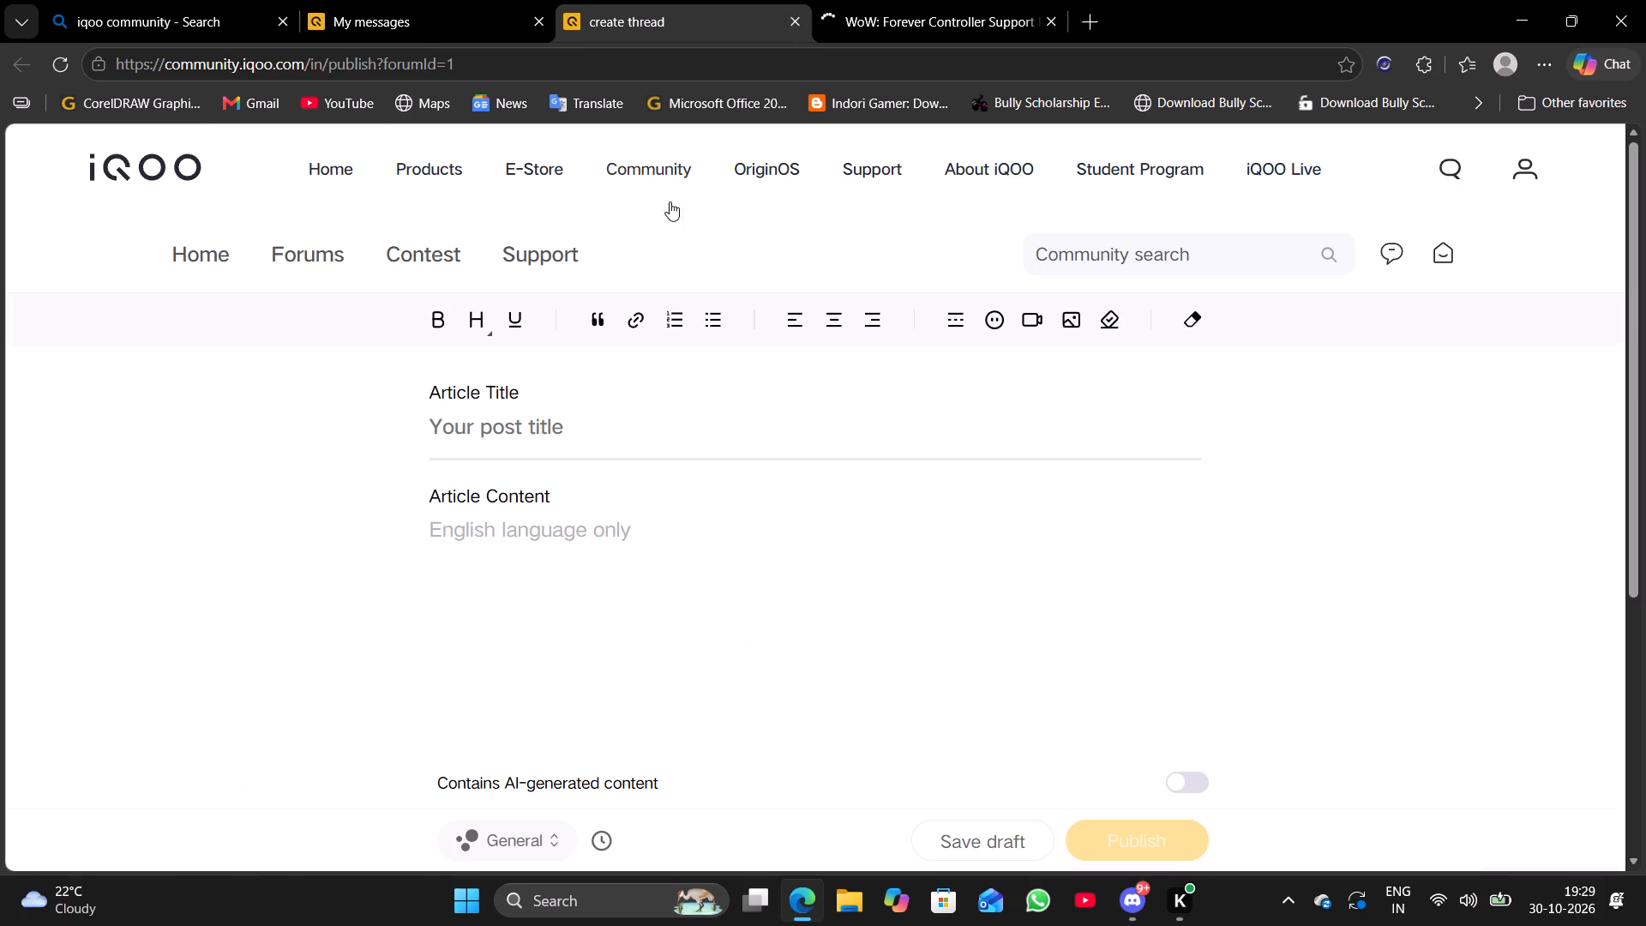
Paste the copied WoW: Forever headline as the new thread's Article Title.
left_click(609, 416)
key("ctrl+v")
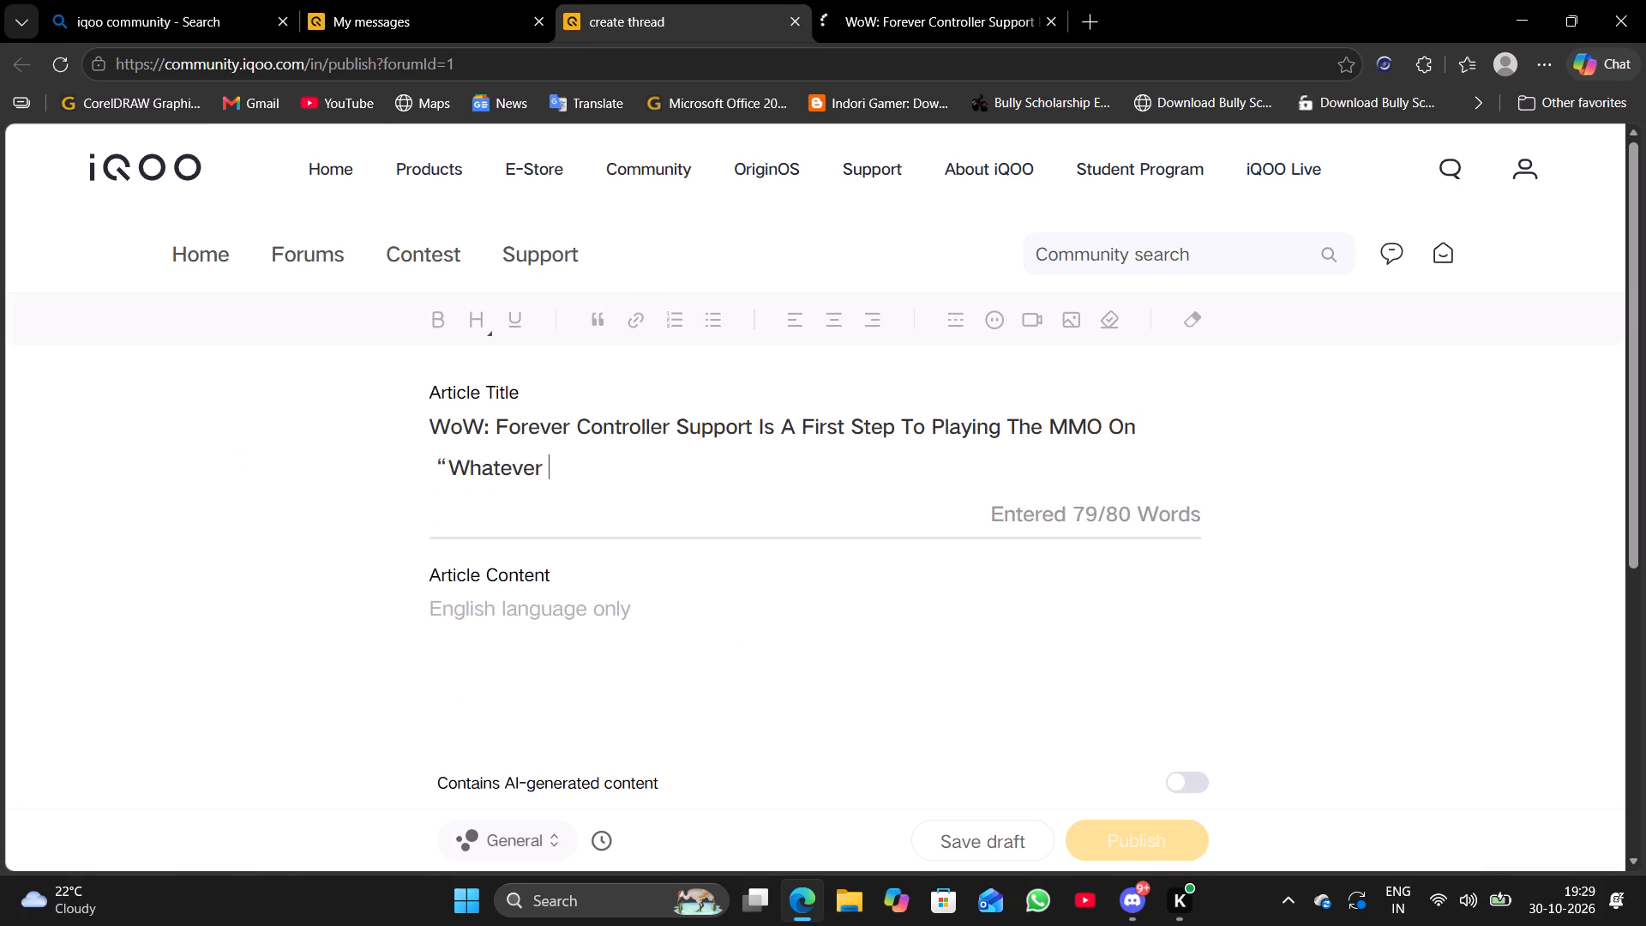
Copy the article's subheading "Blizzard says controller support gives players..." into the thread's Article Content and format it as a heading.
left_click(583, 589)
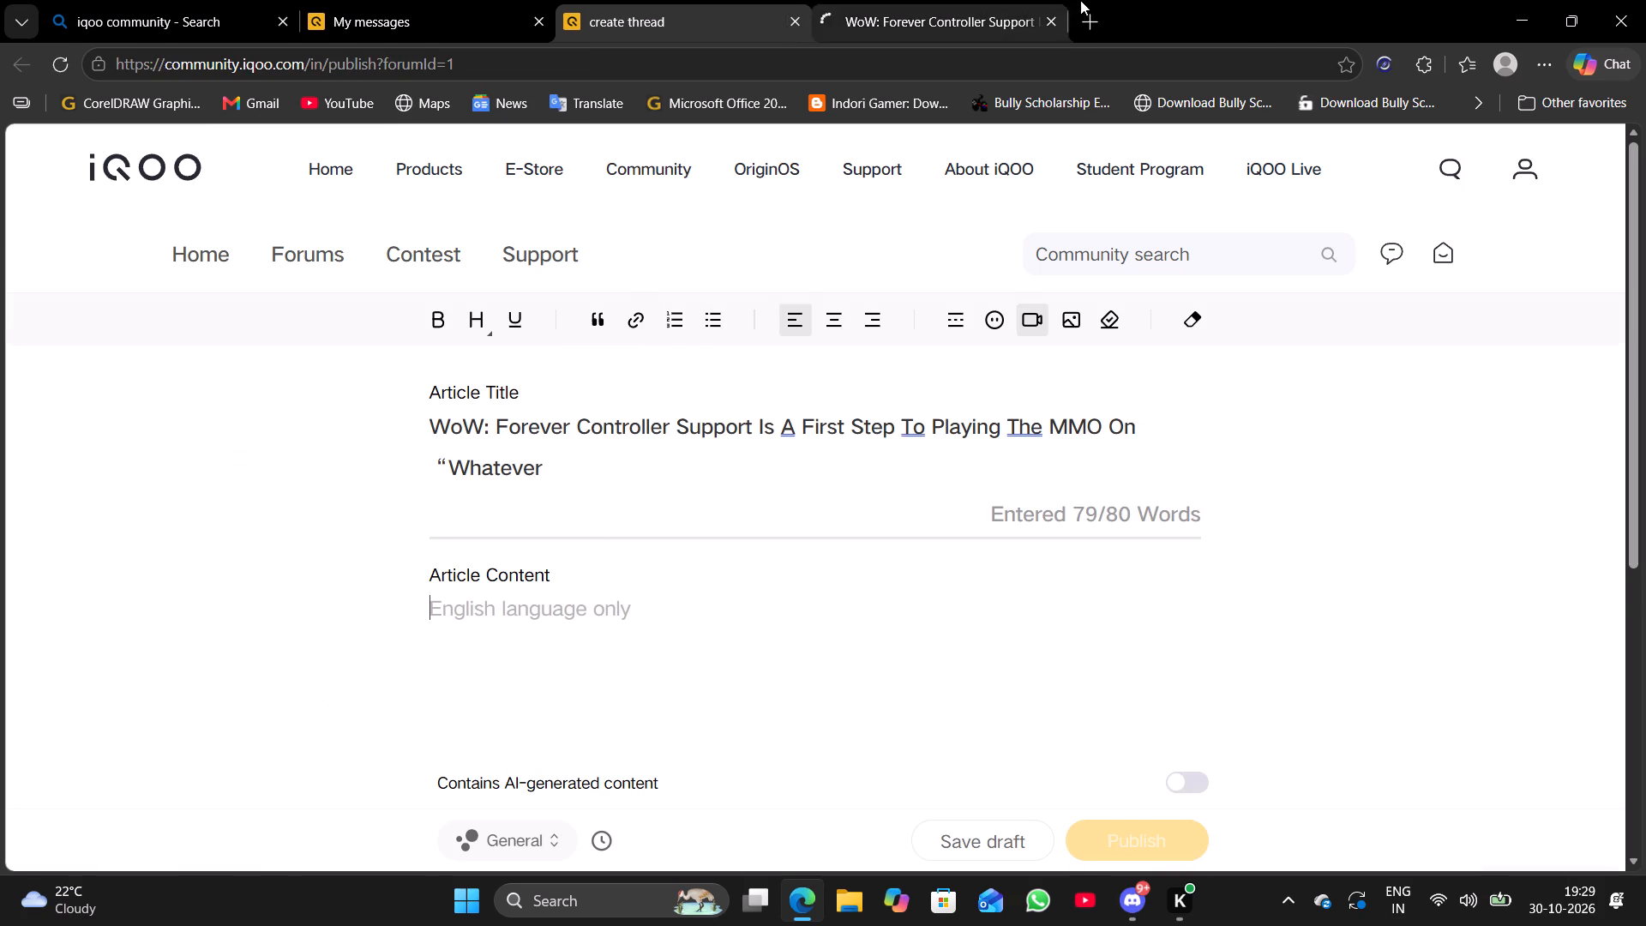
left_click(993, 0)
scroll(526, 440, "down", 2)
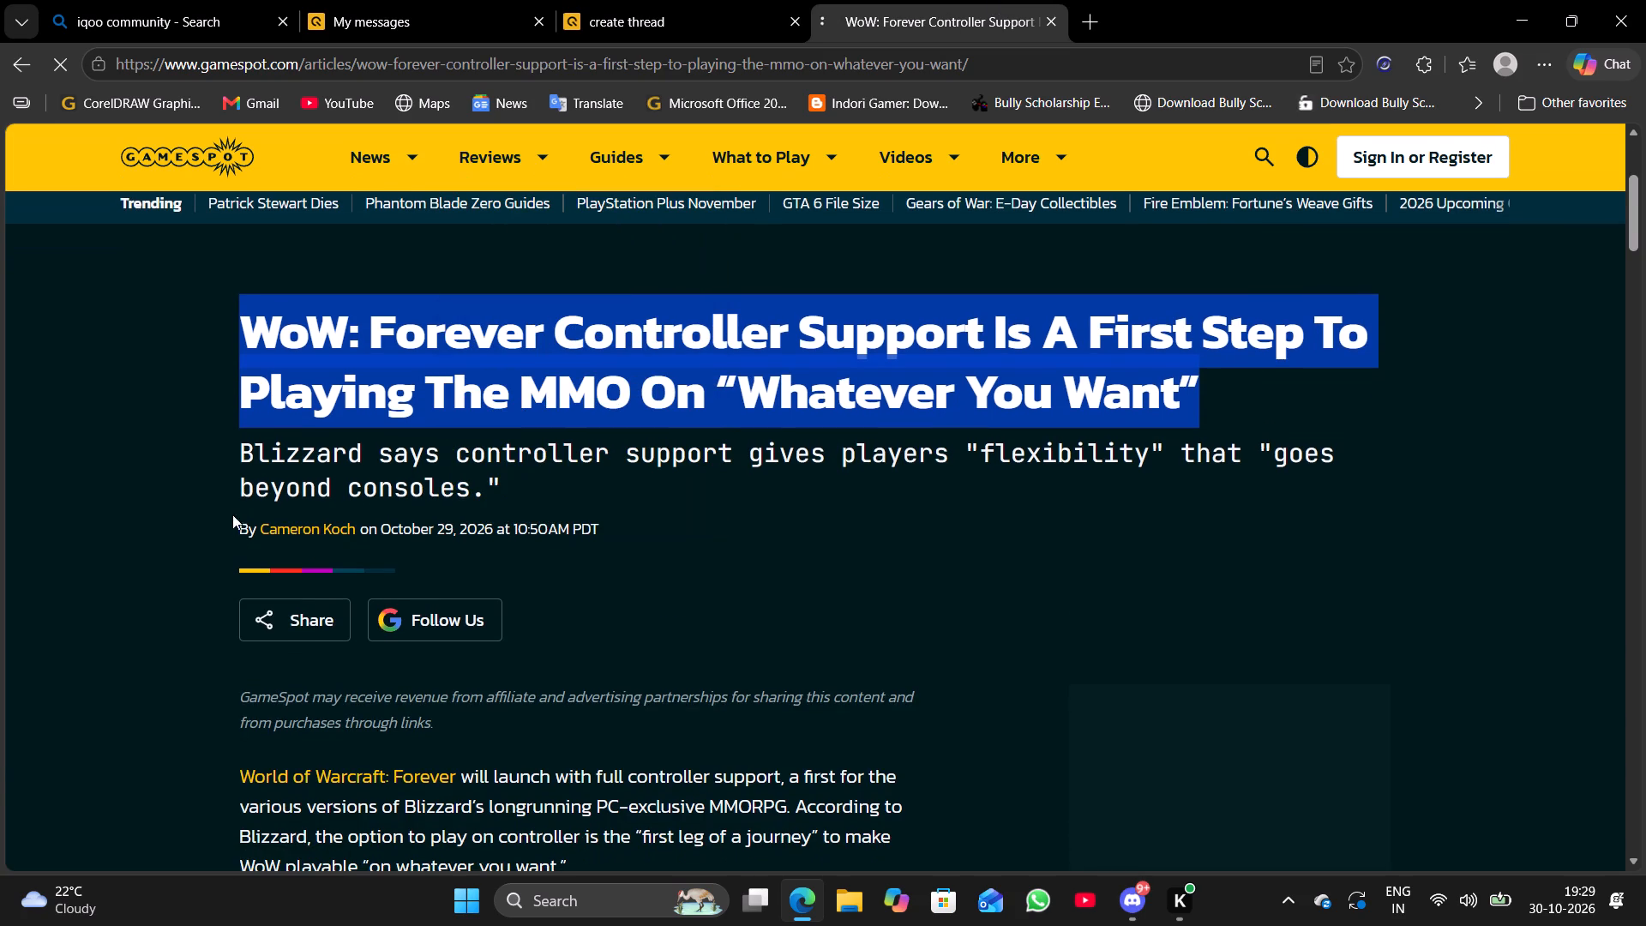
left_click_drag(236, 456, 559, 480)
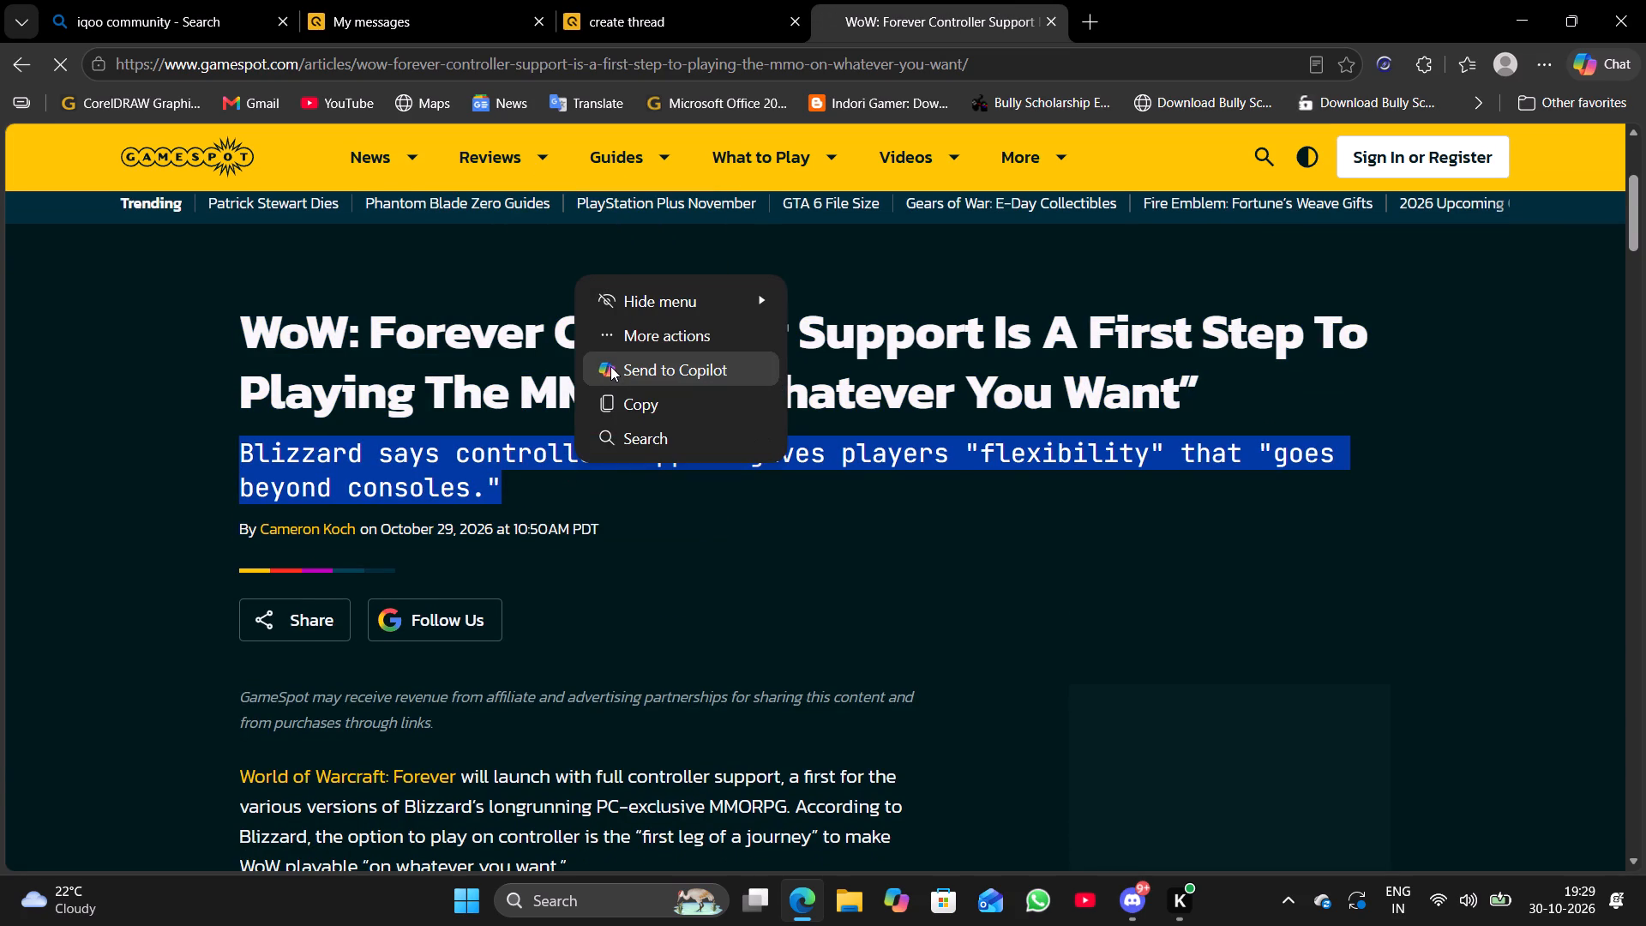
left_click(610, 390)
left_click(621, 0)
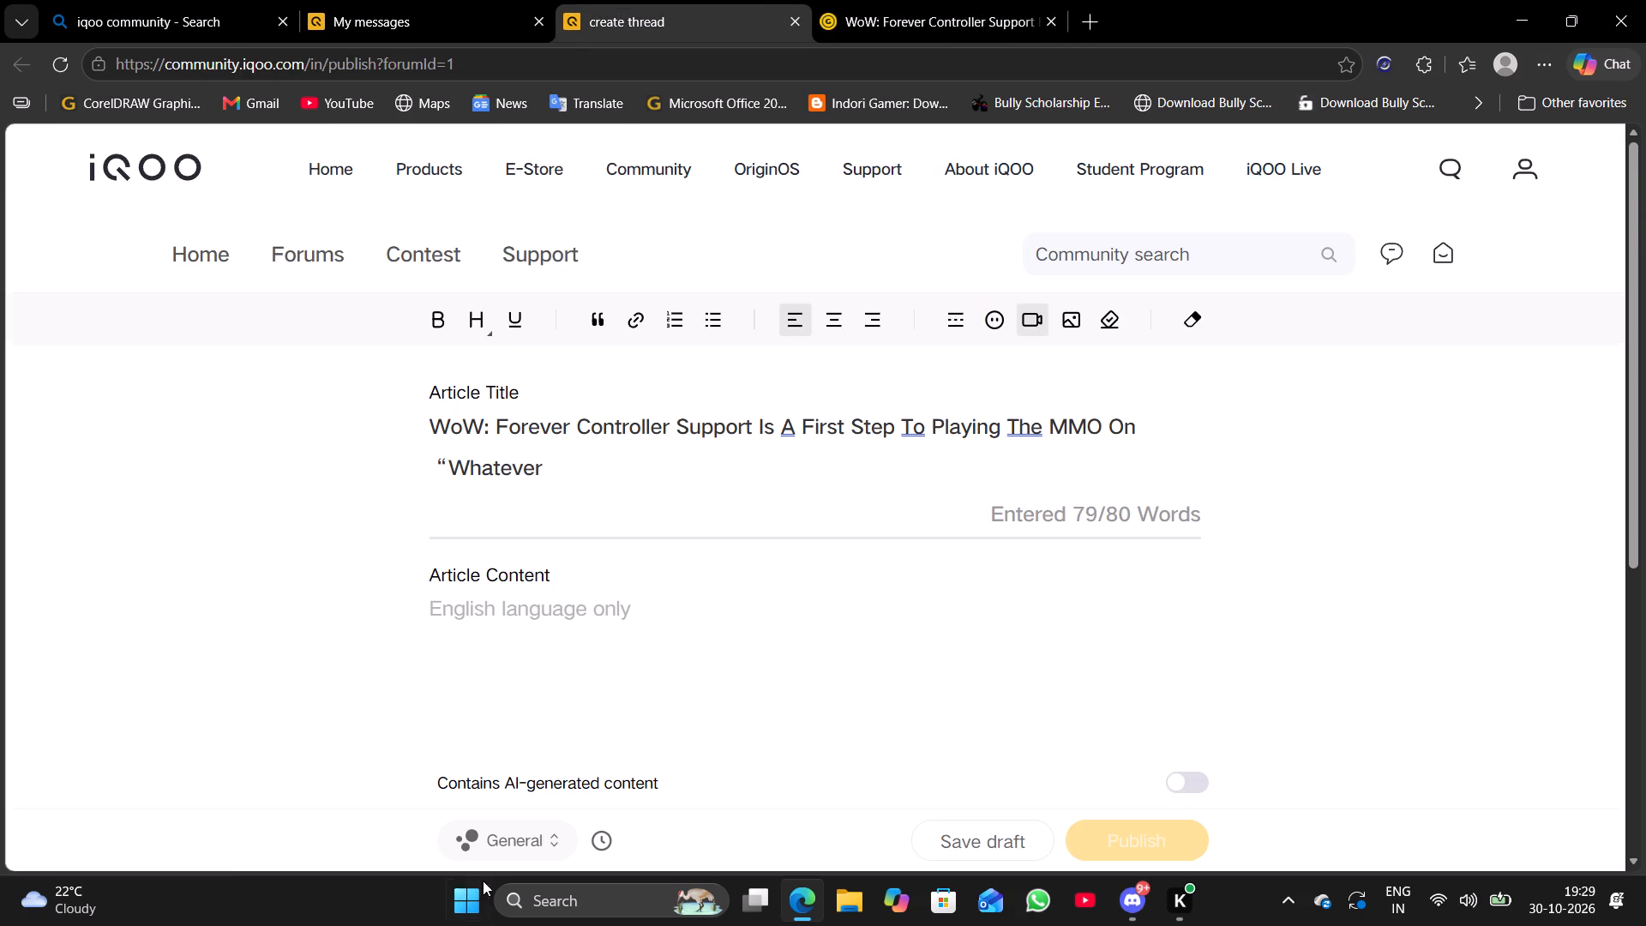
key("ctrl+v")
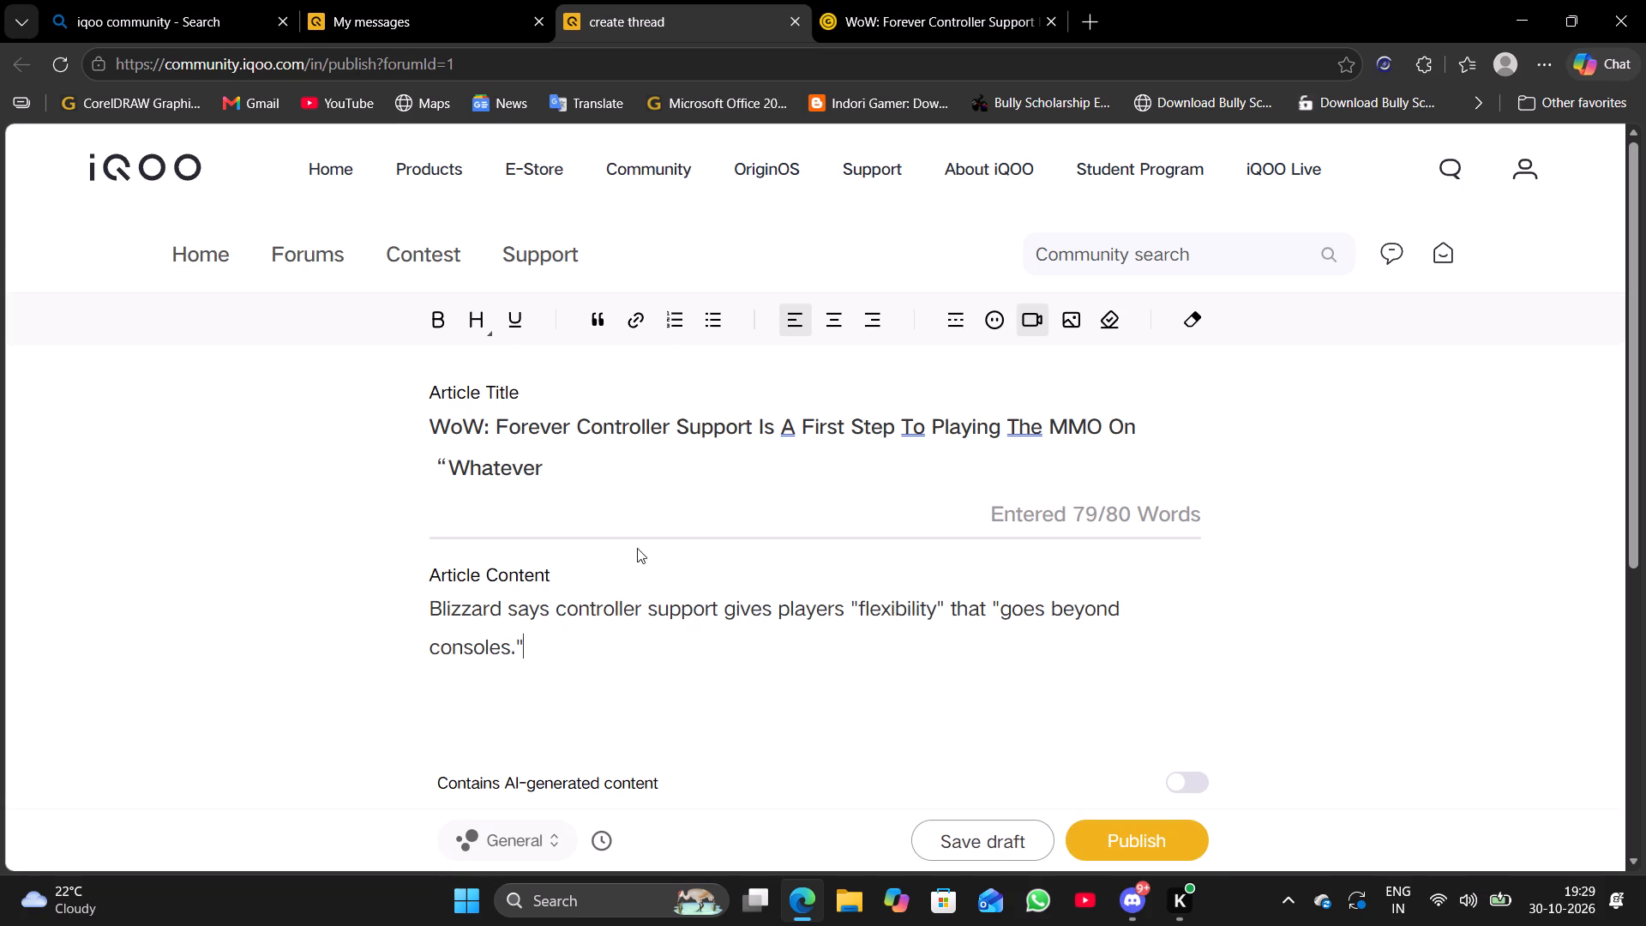
left_click_drag(473, 323, 480, 331)
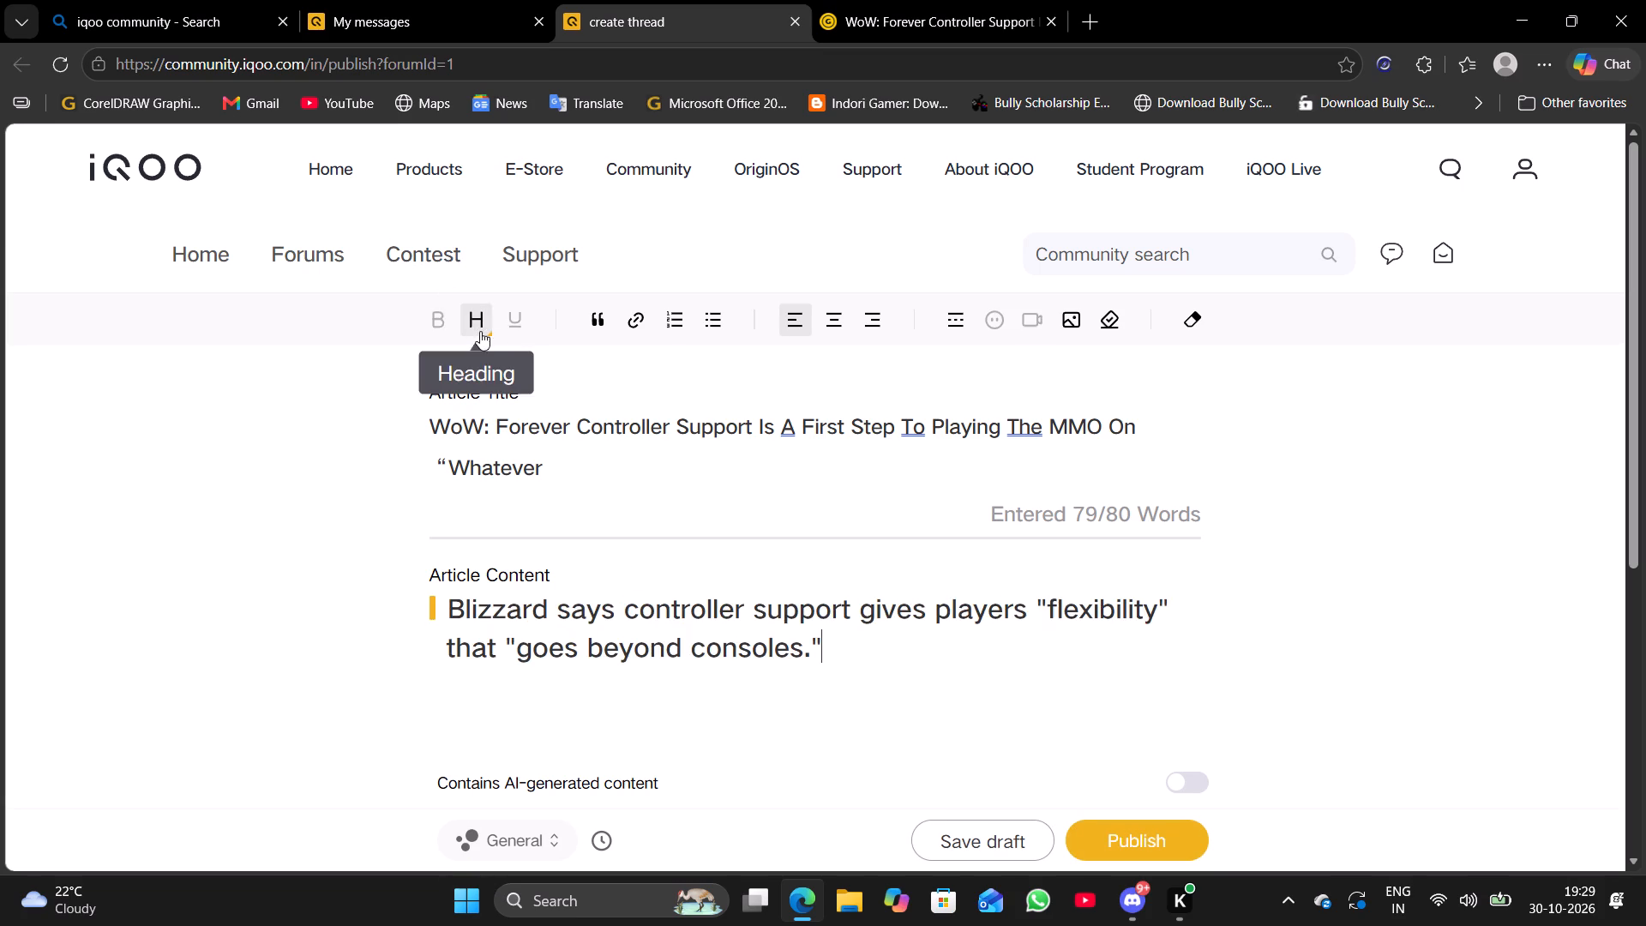
Copy the WoW article's first two paragraphs, from "World of Warcraft: Forever will launch" through "on whatever you want.".
left_click(904, 0)
scroll(497, 841, "down", 3)
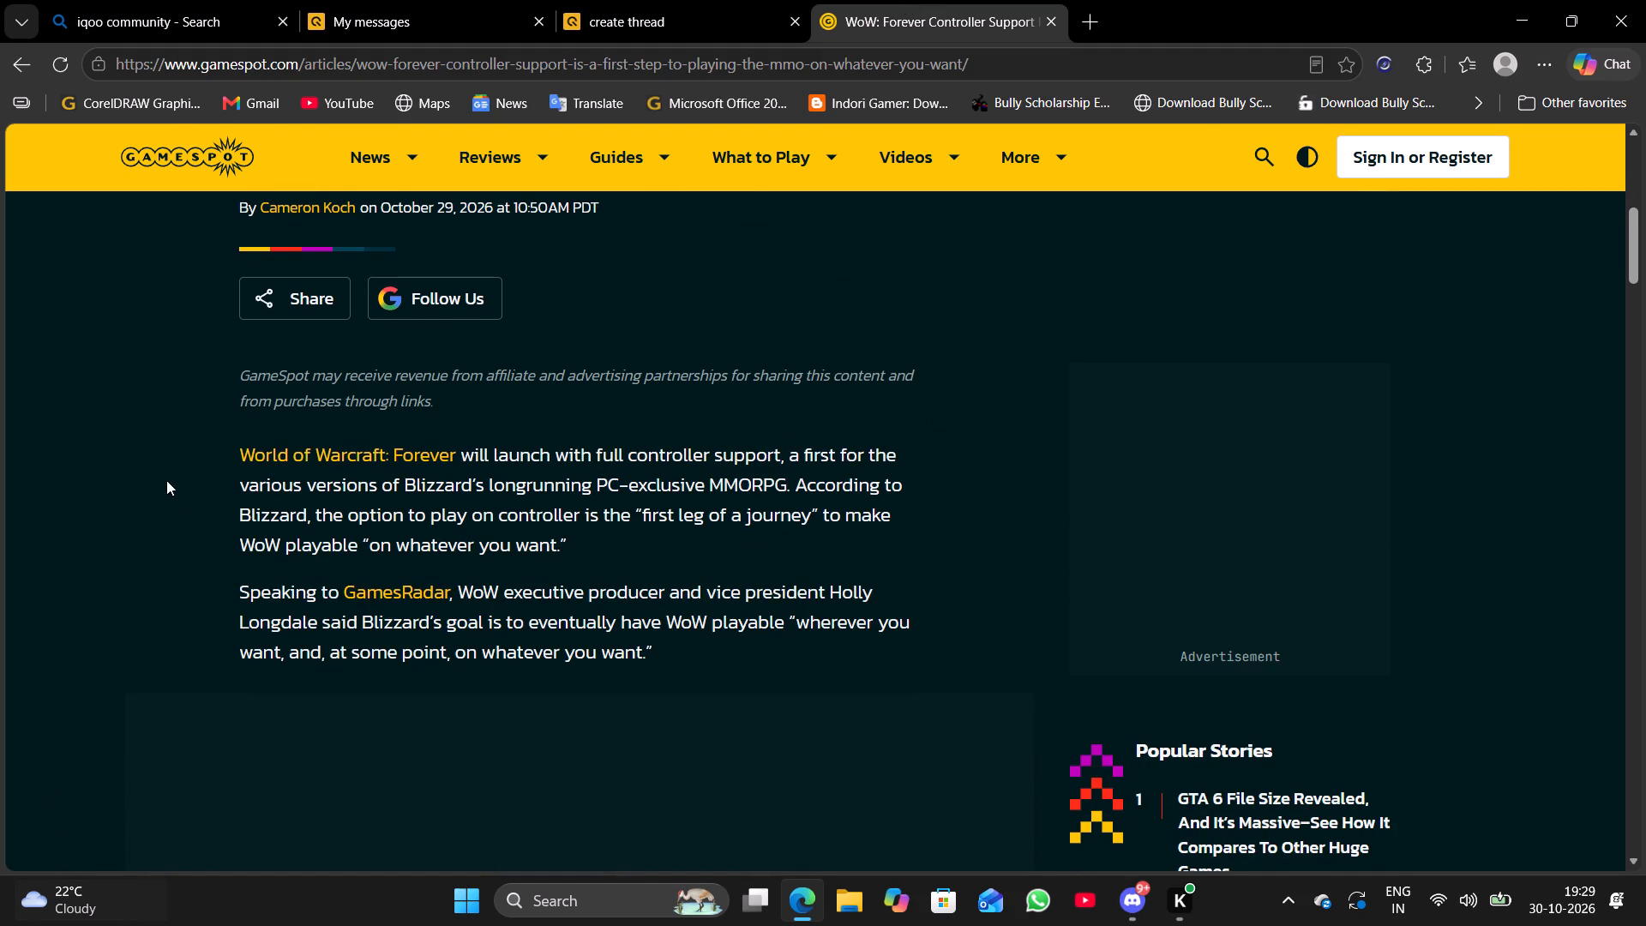
left_click_drag(183, 448, 746, 652)
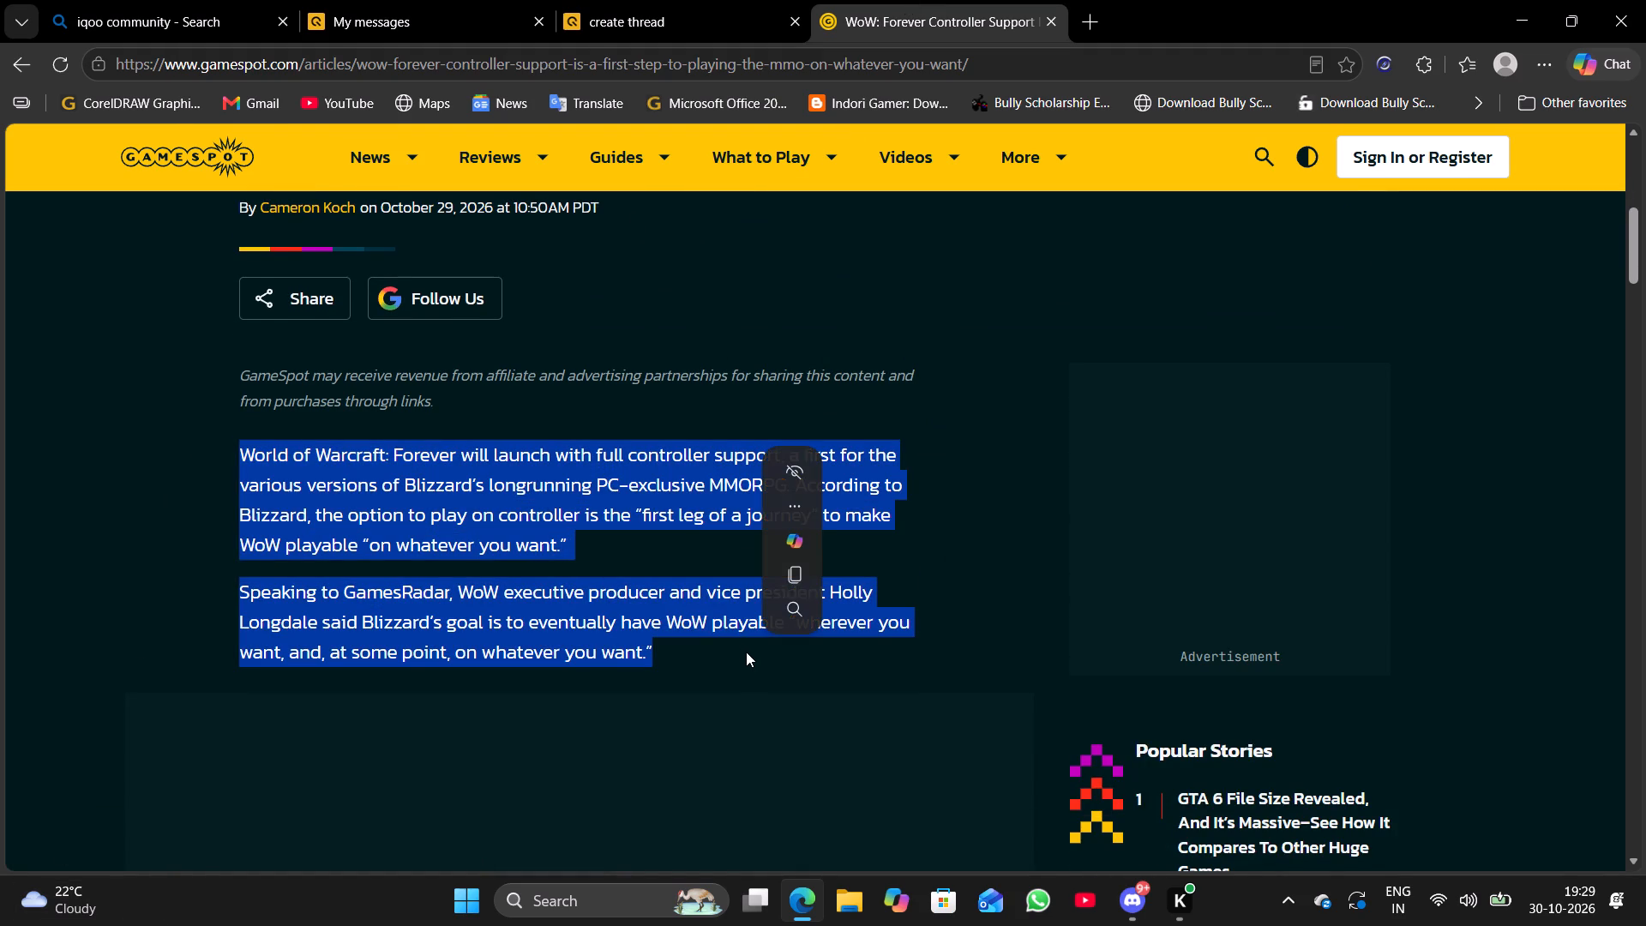
left_click(790, 575)
Paste the two copied paragraphs on a new line directly below the heading in the thread's Article Content.
left_click(706, 0)
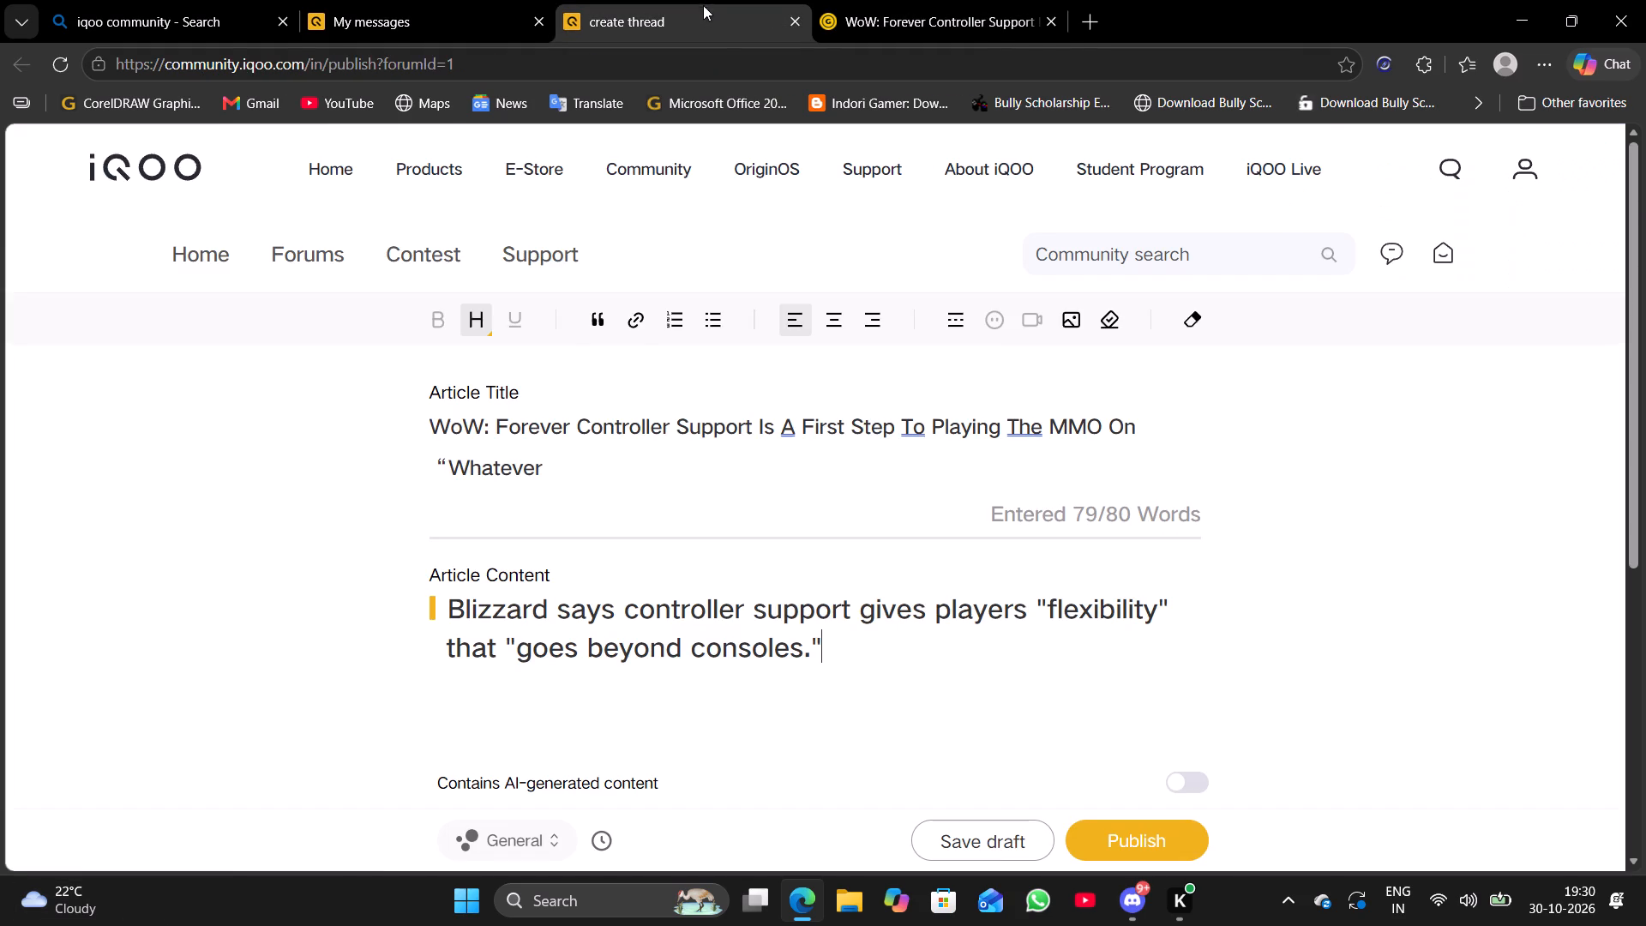
scroll(548, 589, "down", 2)
key("Return")
key("Return")
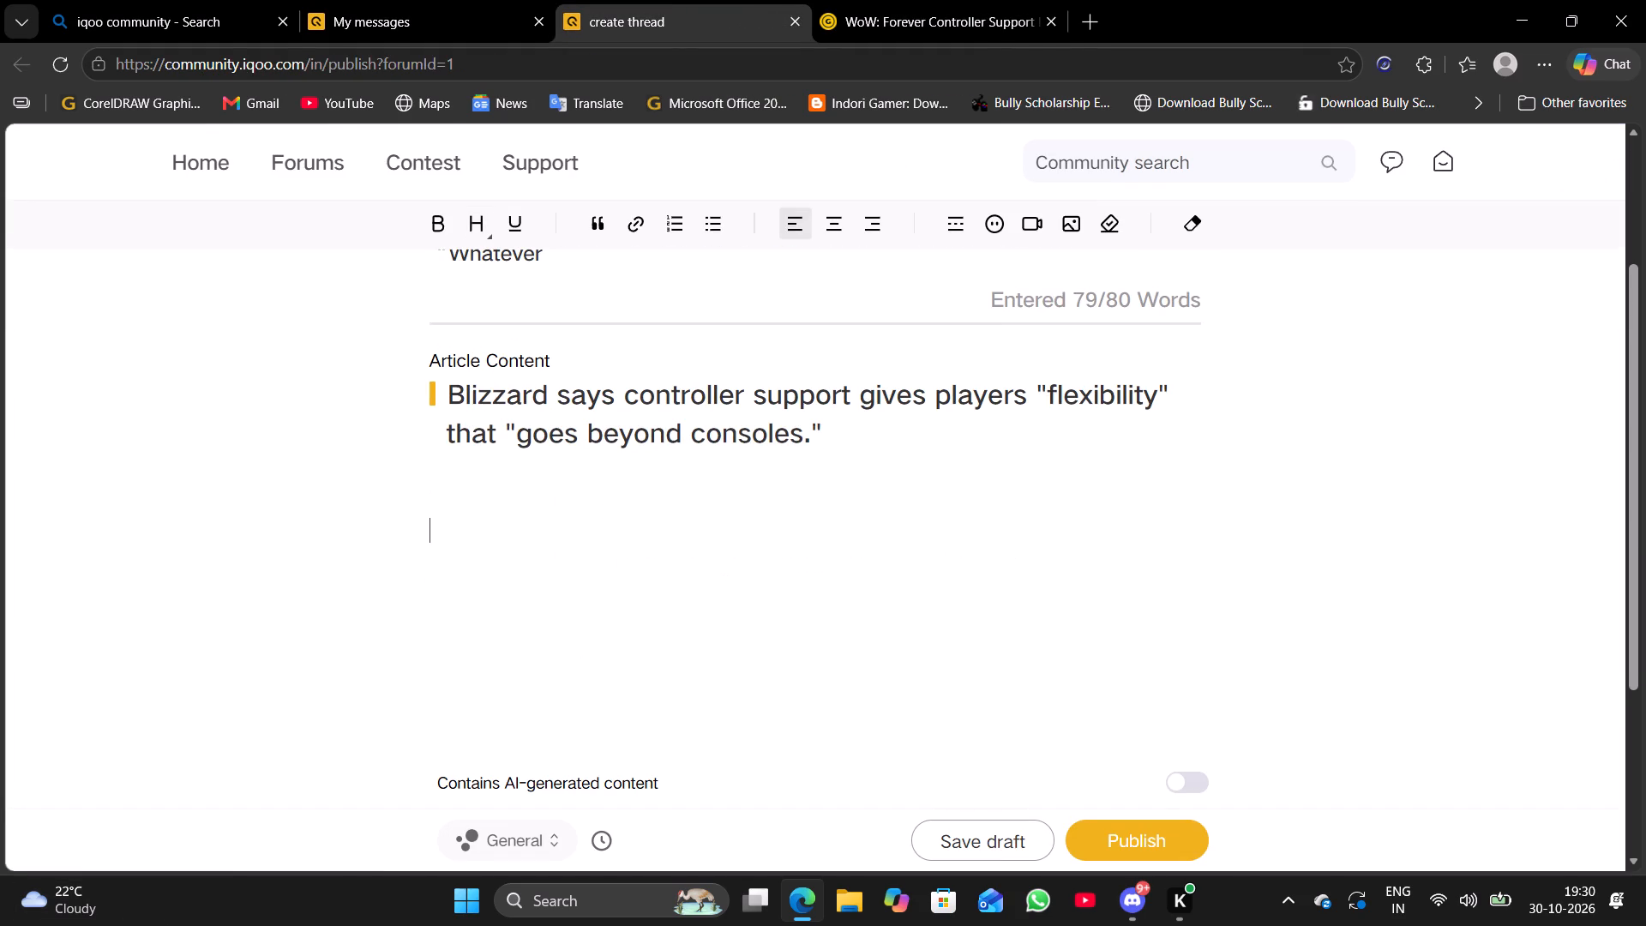
key("BackSpace")
key("ctrl+v")
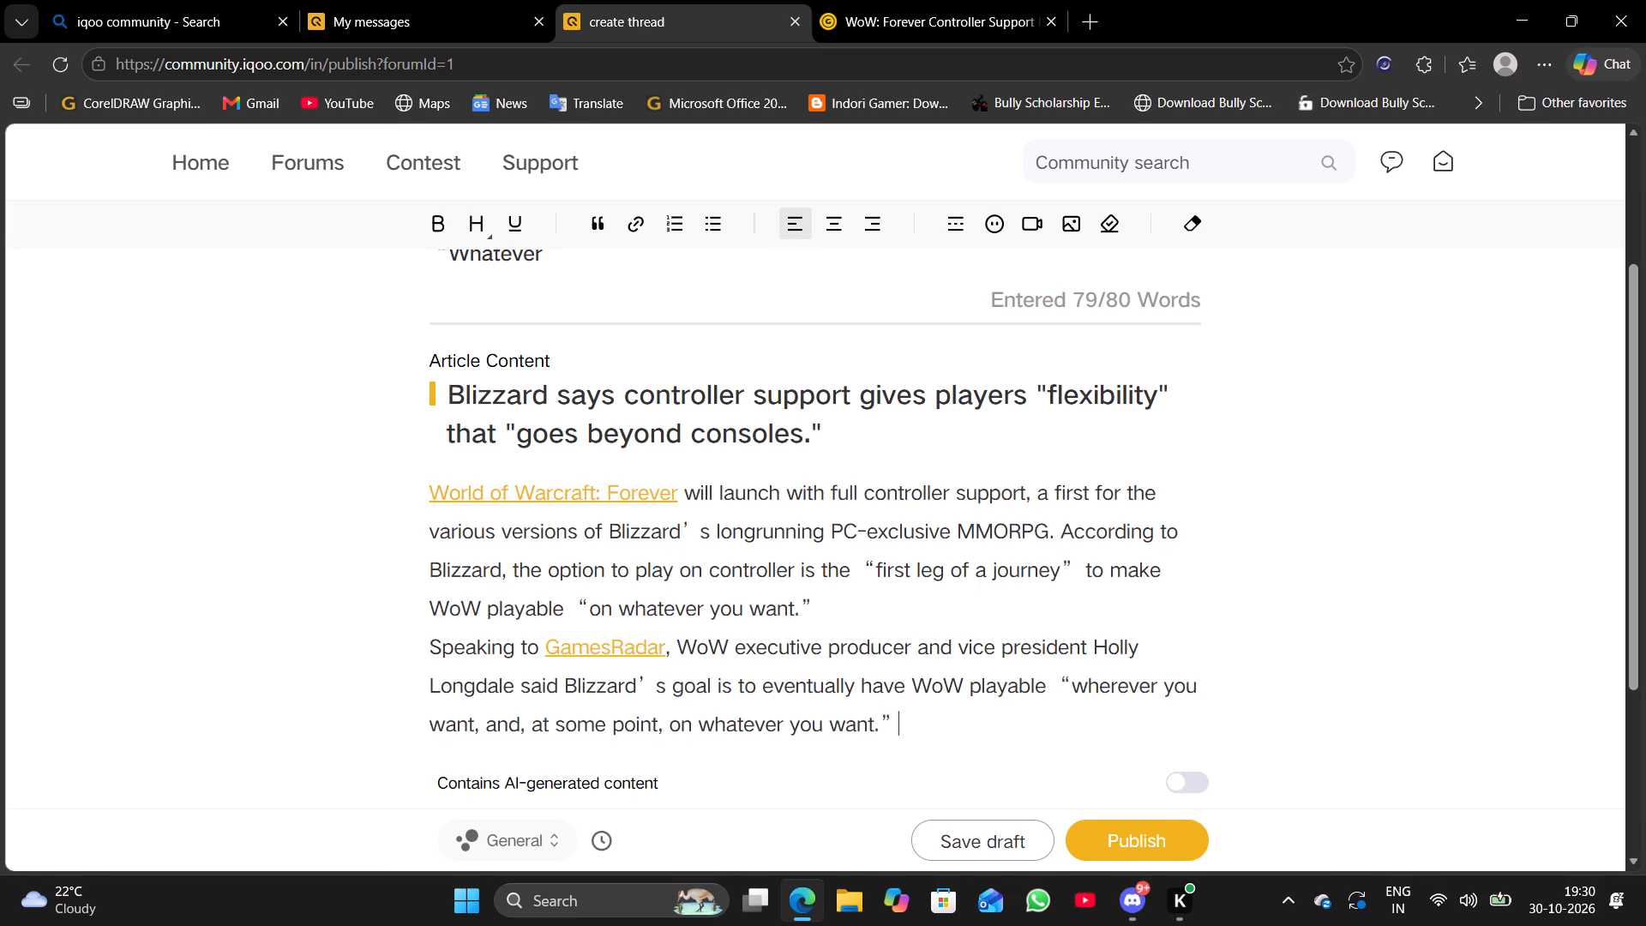
Separate the two pasted paragraphs with a blank line and add empty lines after the "Speaking to GamesRadar" paragraph.
scroll(671, 736, "down", 1)
left_click(859, 427)
left_click(831, 511)
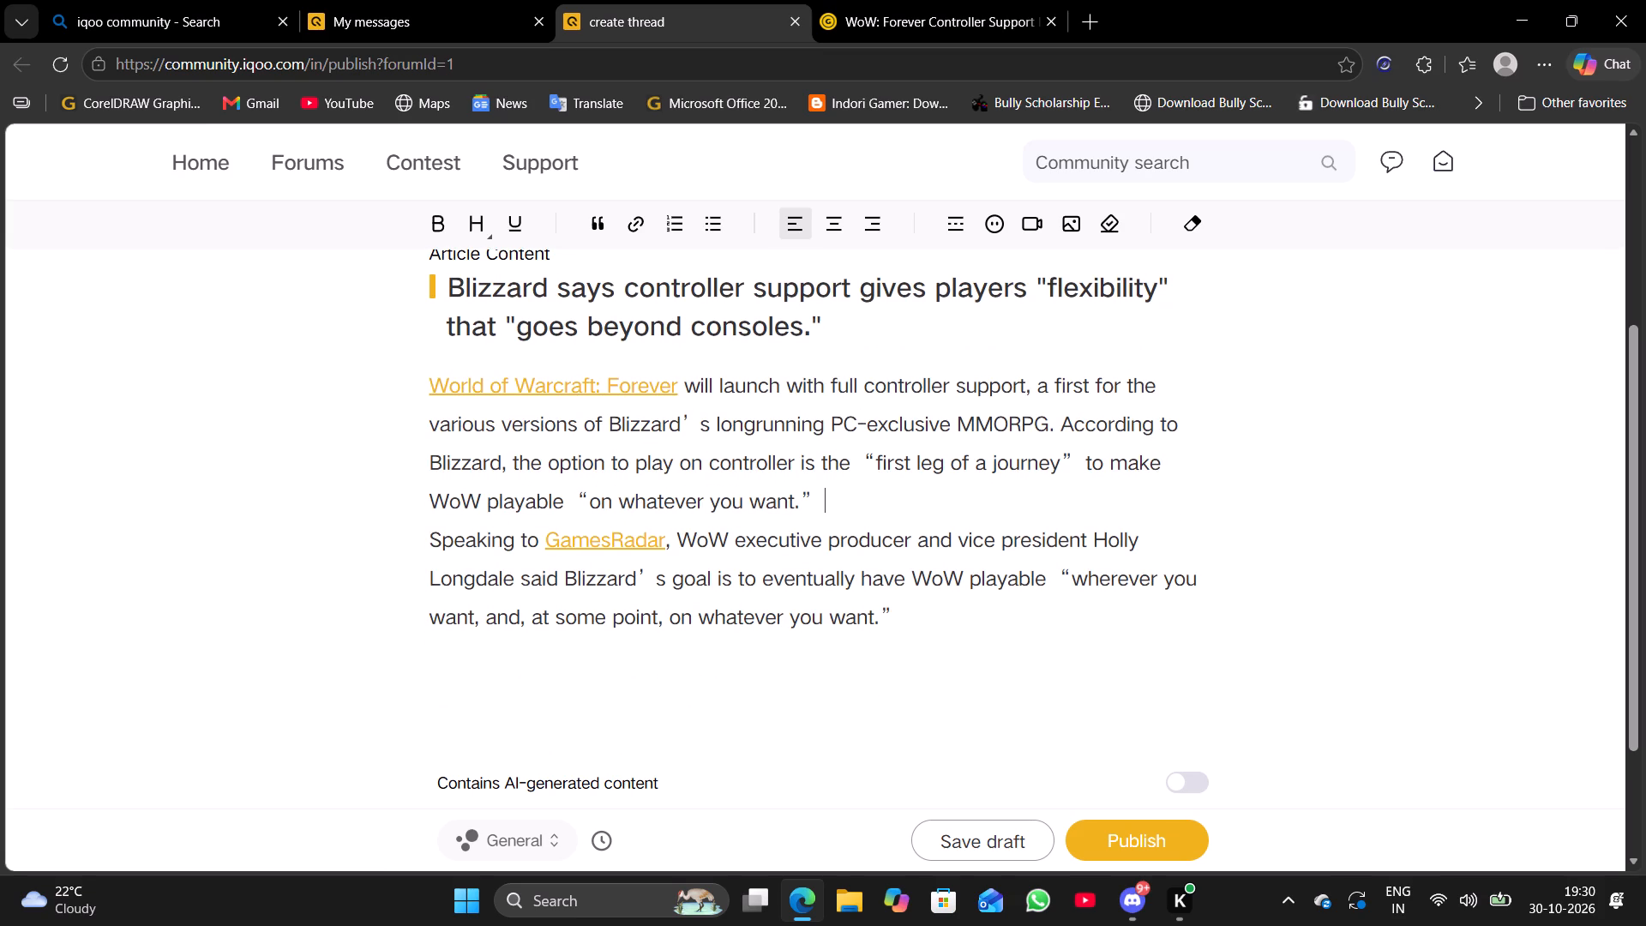
key("Return")
scroll(830, 520, "down", 3)
left_click(915, 472)
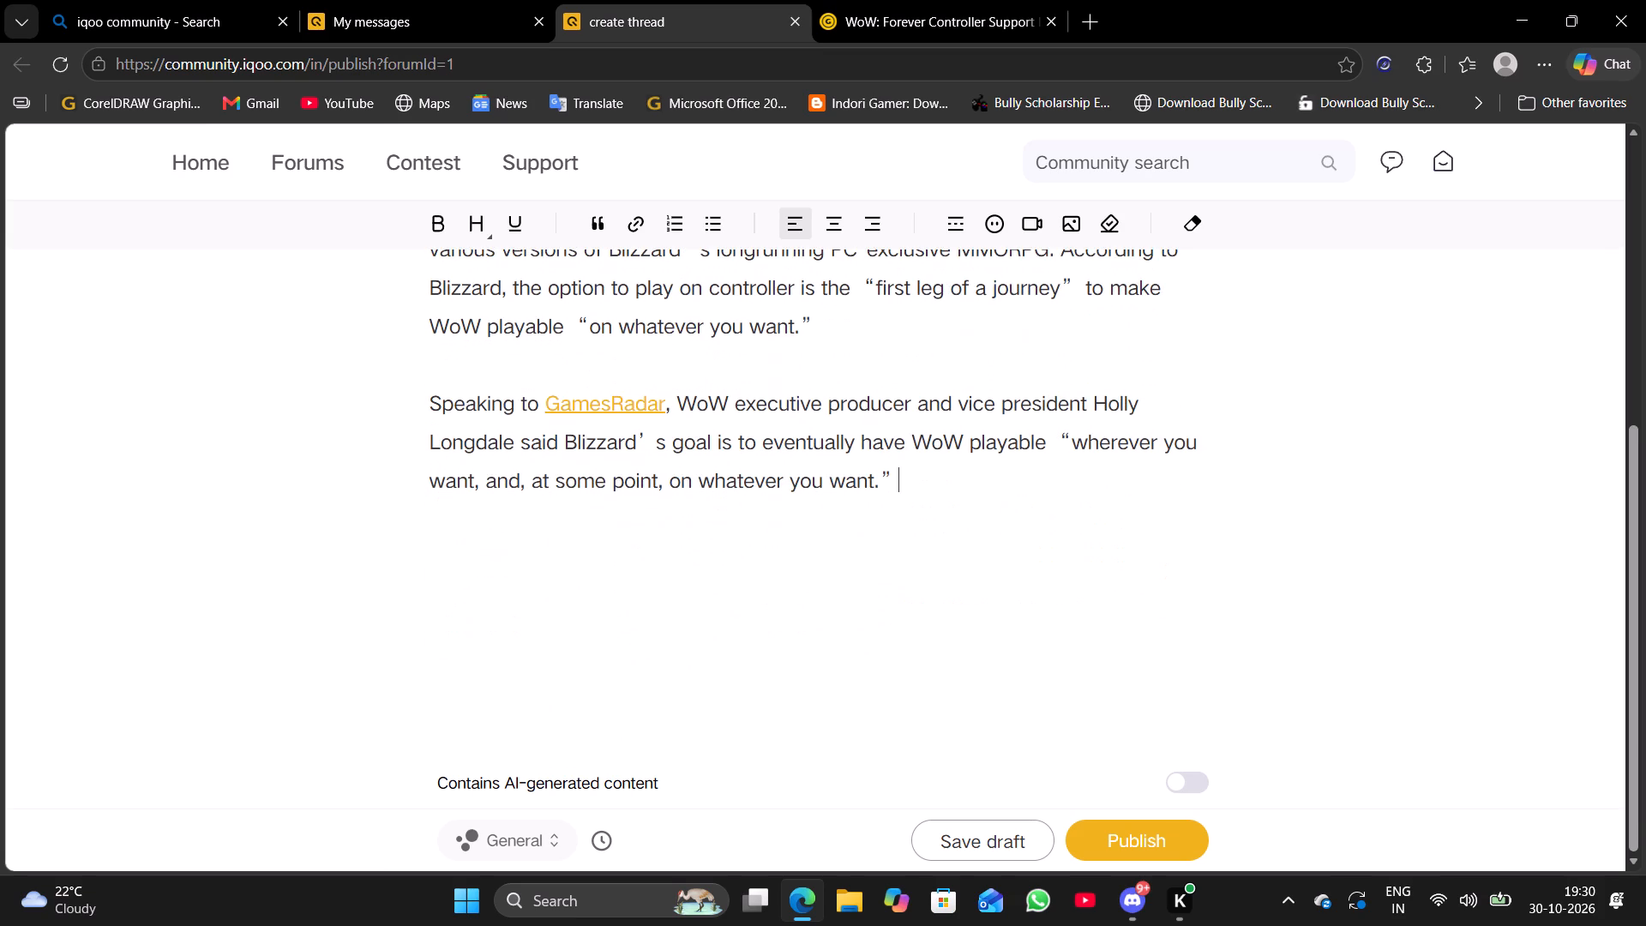
key("Return")
key("Return")
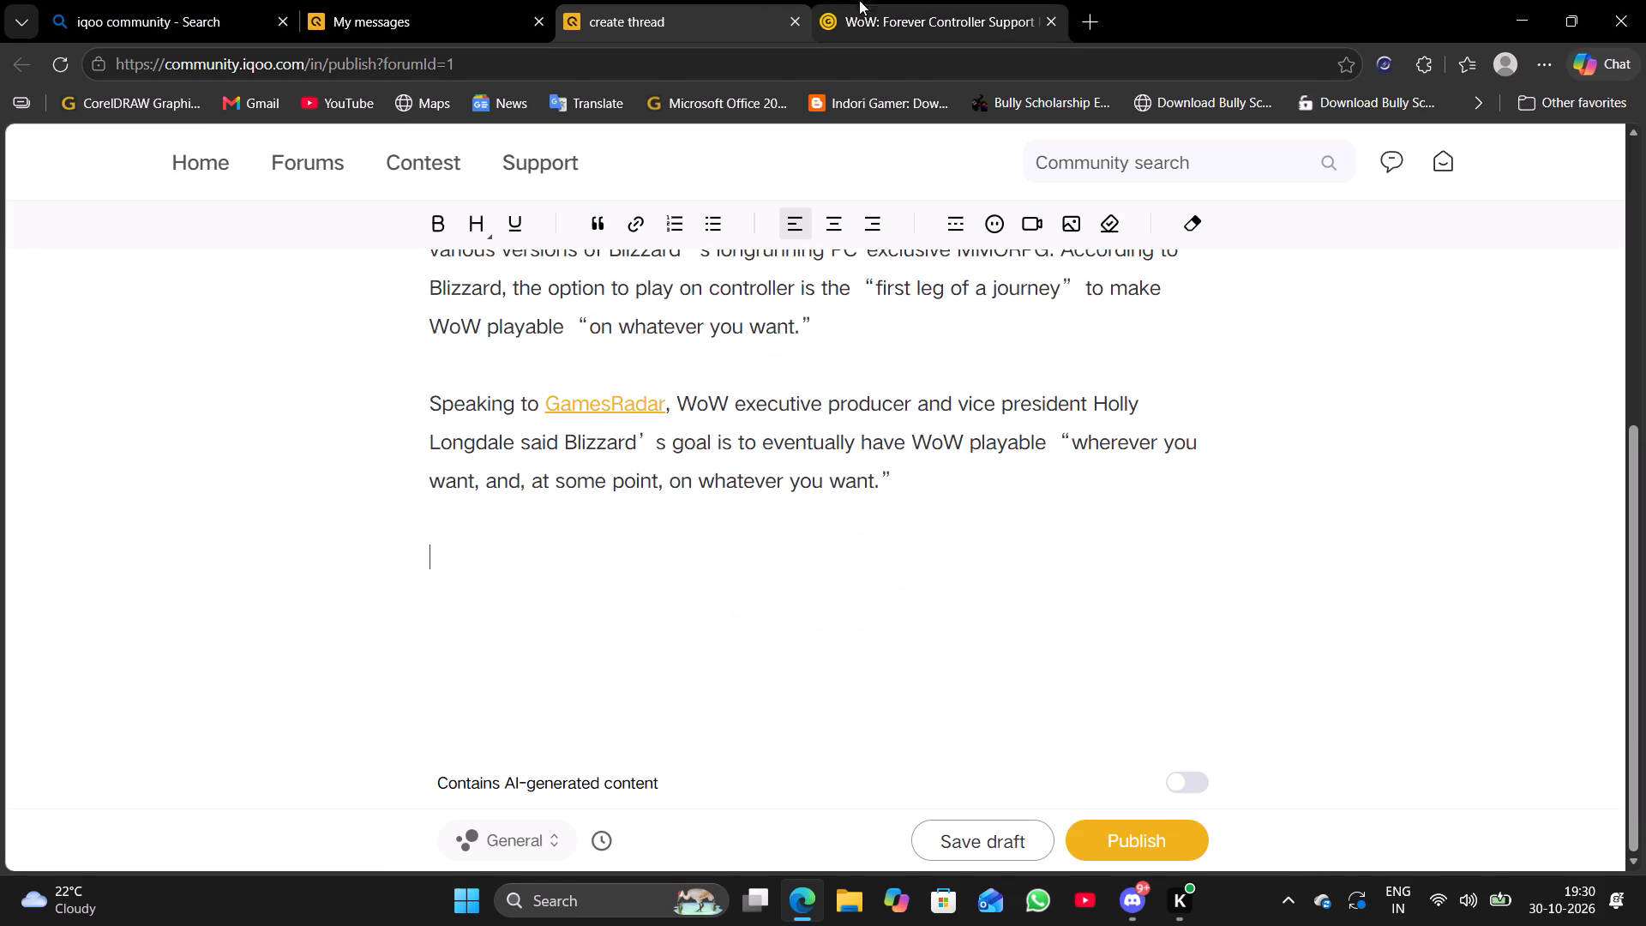
Copy the WoW article's next three paragraphs, from "The first step on that road" through "goes beyond consoles.".
left_click(866, 0)
scroll(596, 773, "down", 6)
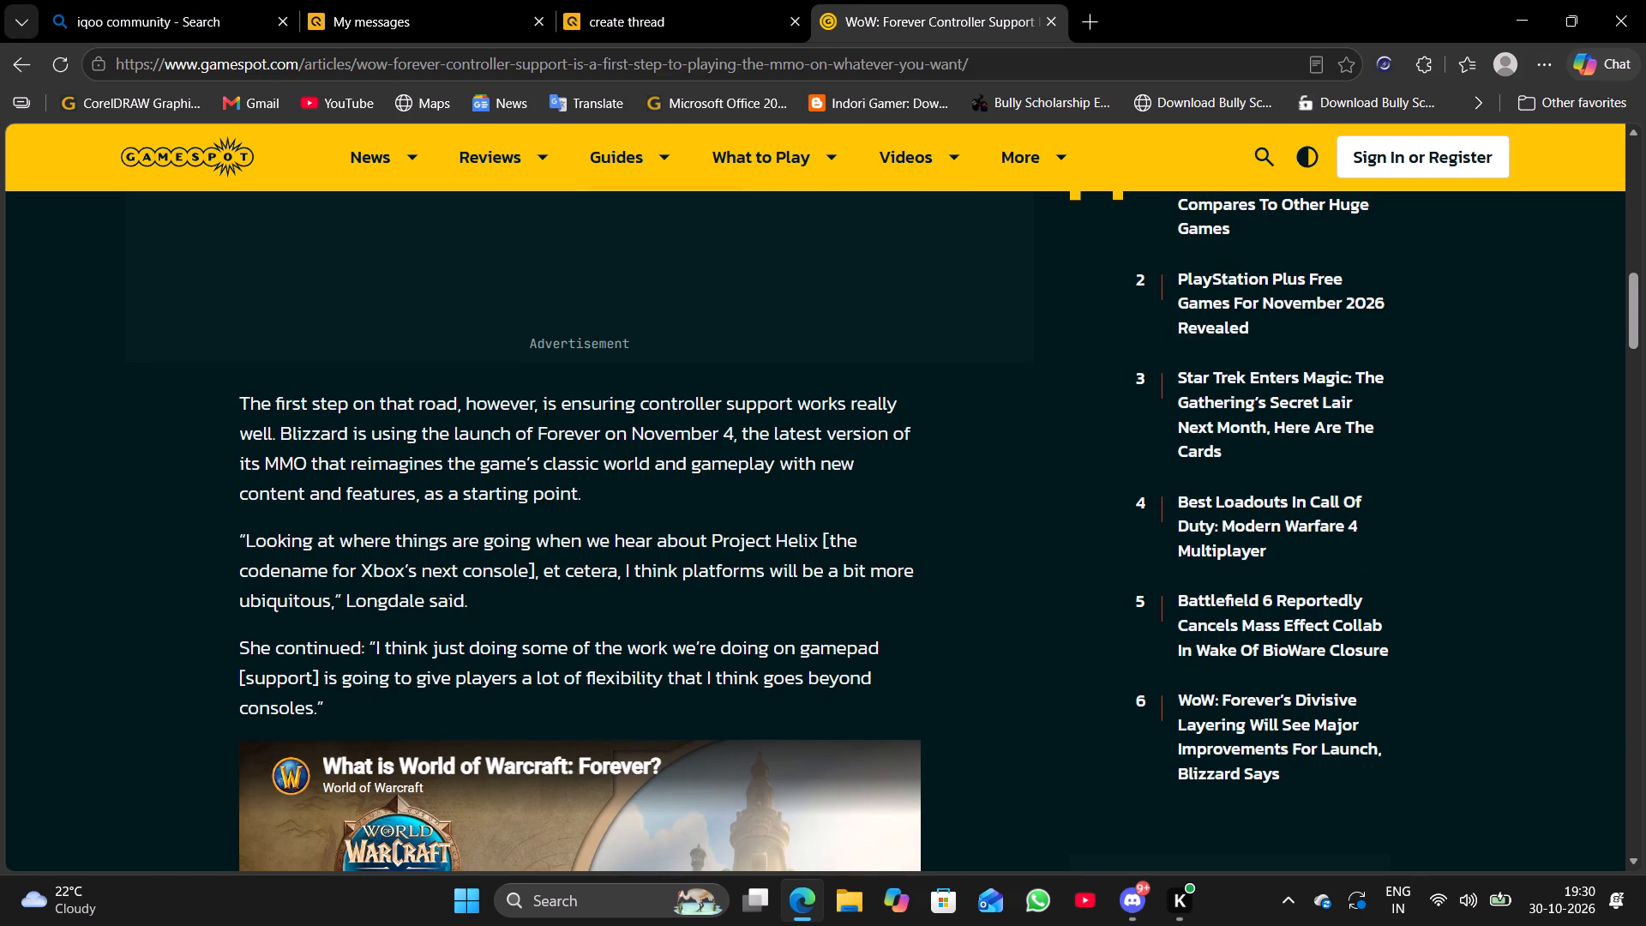
left_click_drag(189, 386, 668, 743)
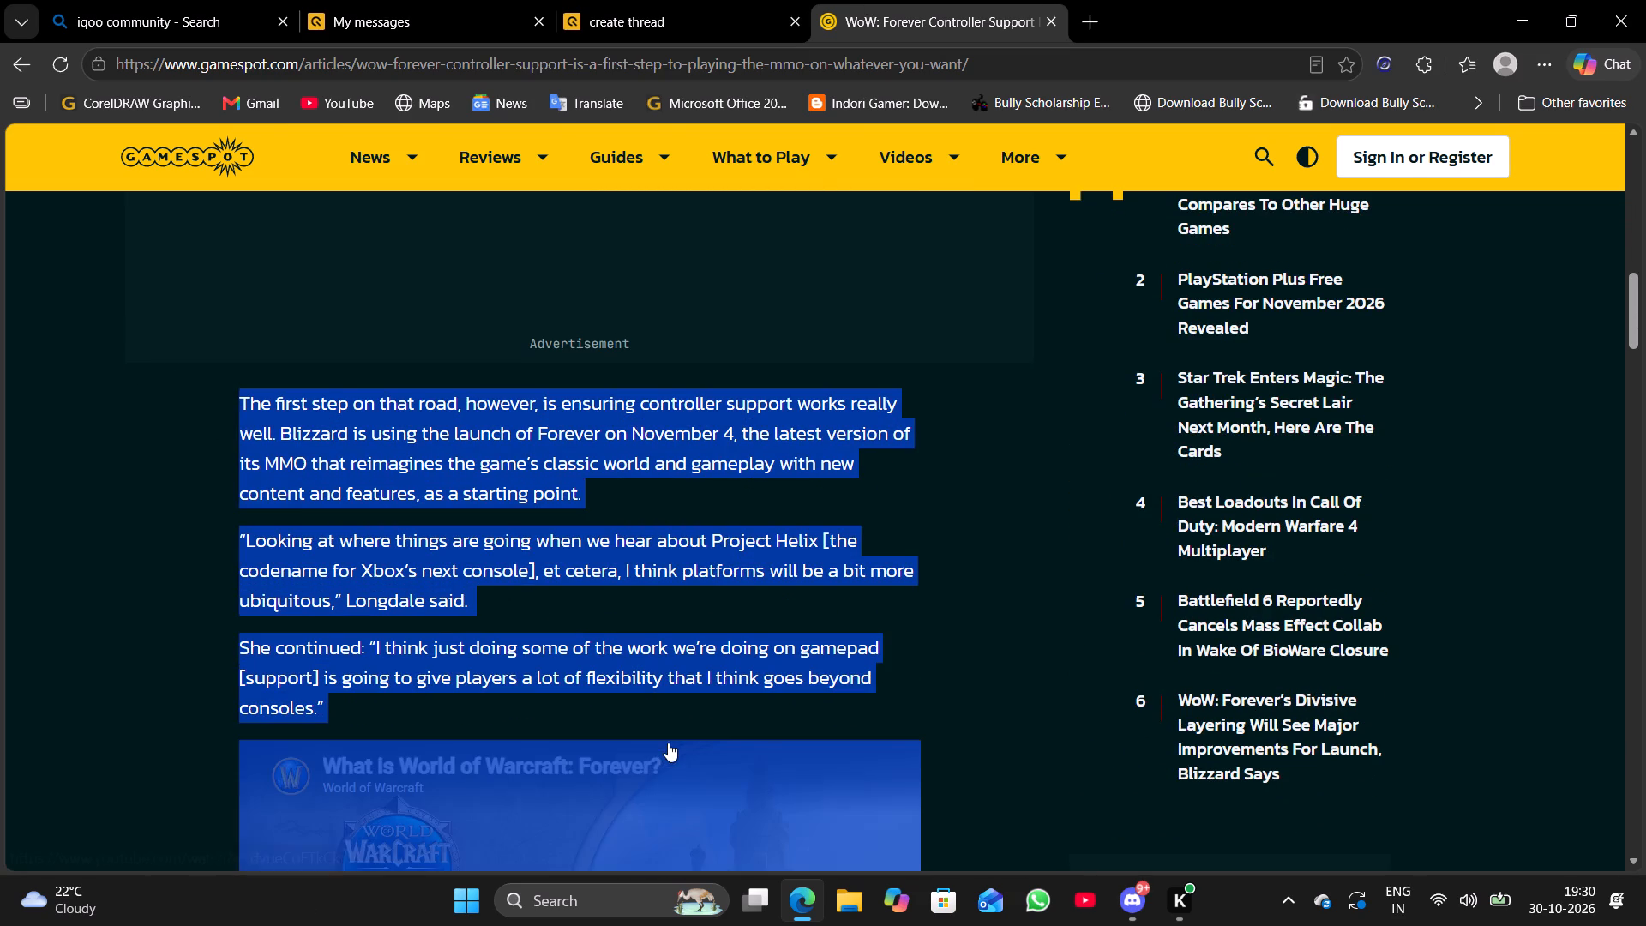
left_click_drag(668, 743, 674, 723)
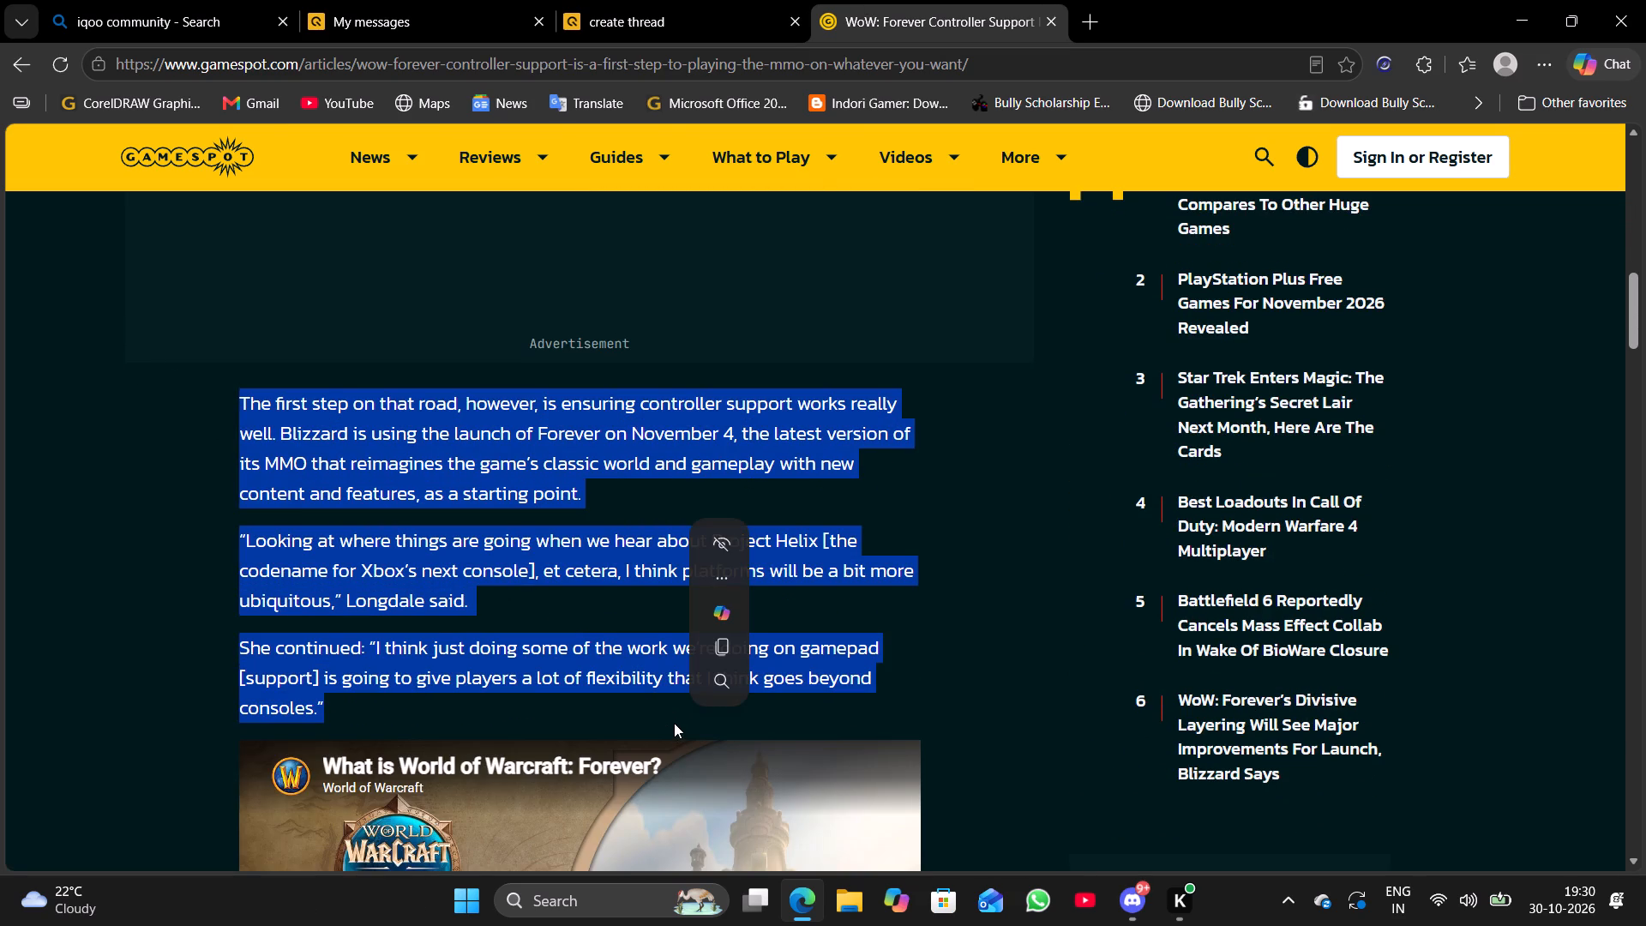
left_click(707, 644)
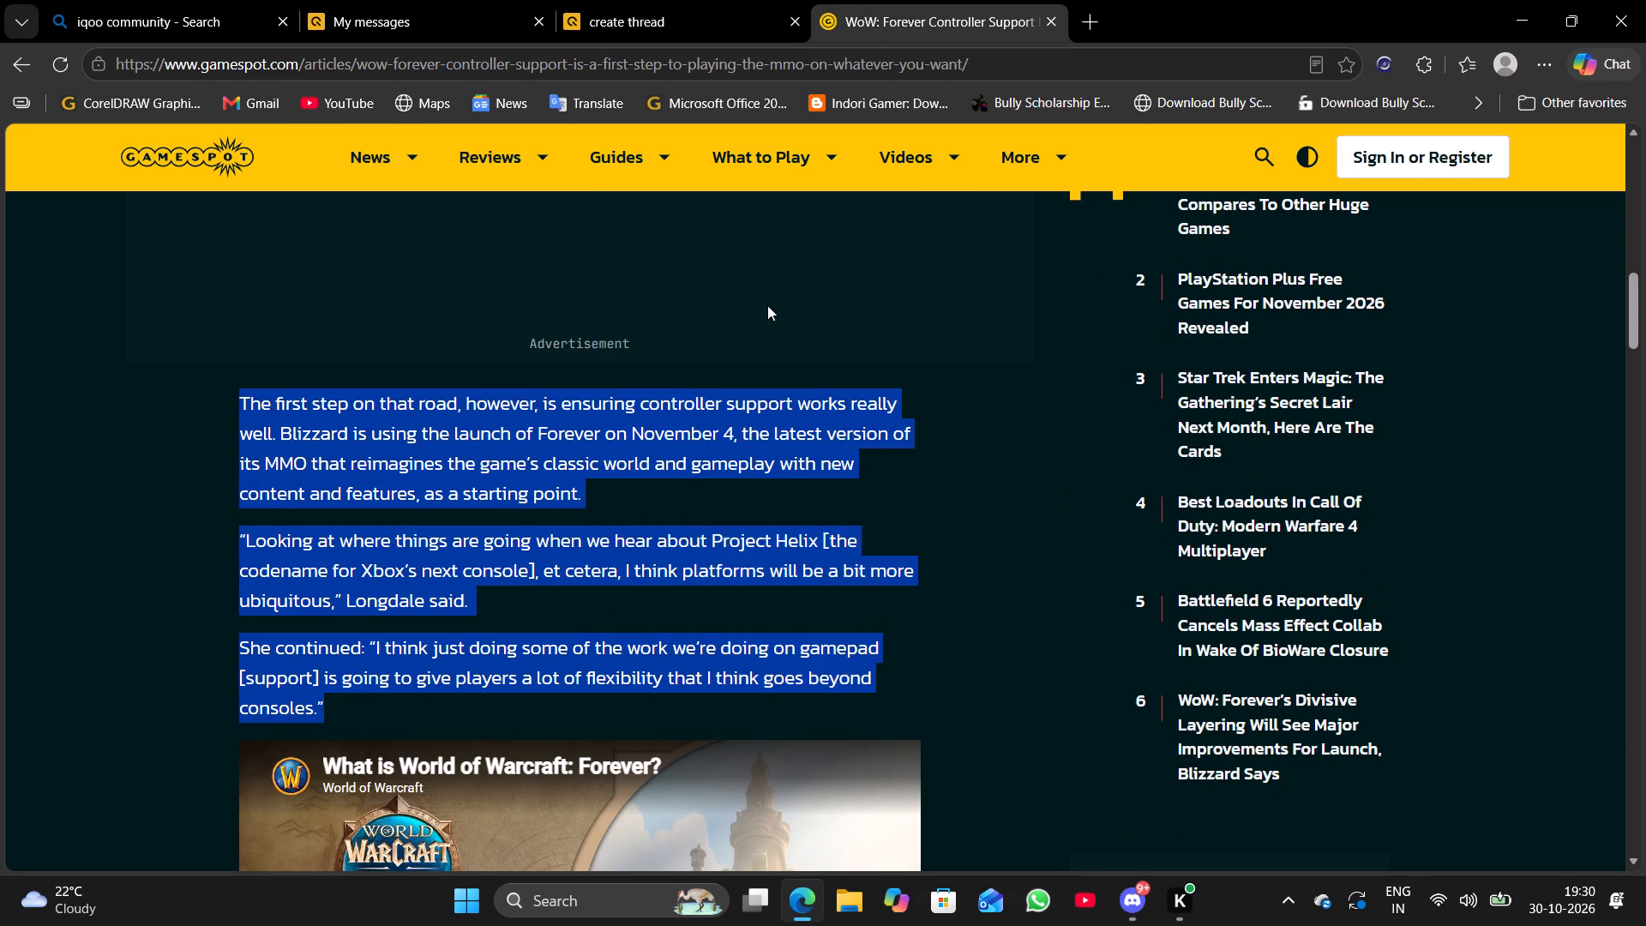
Paste the three copied paragraphs at the end of the thread's Article Content and separate them with blank lines.
left_click(751, 0)
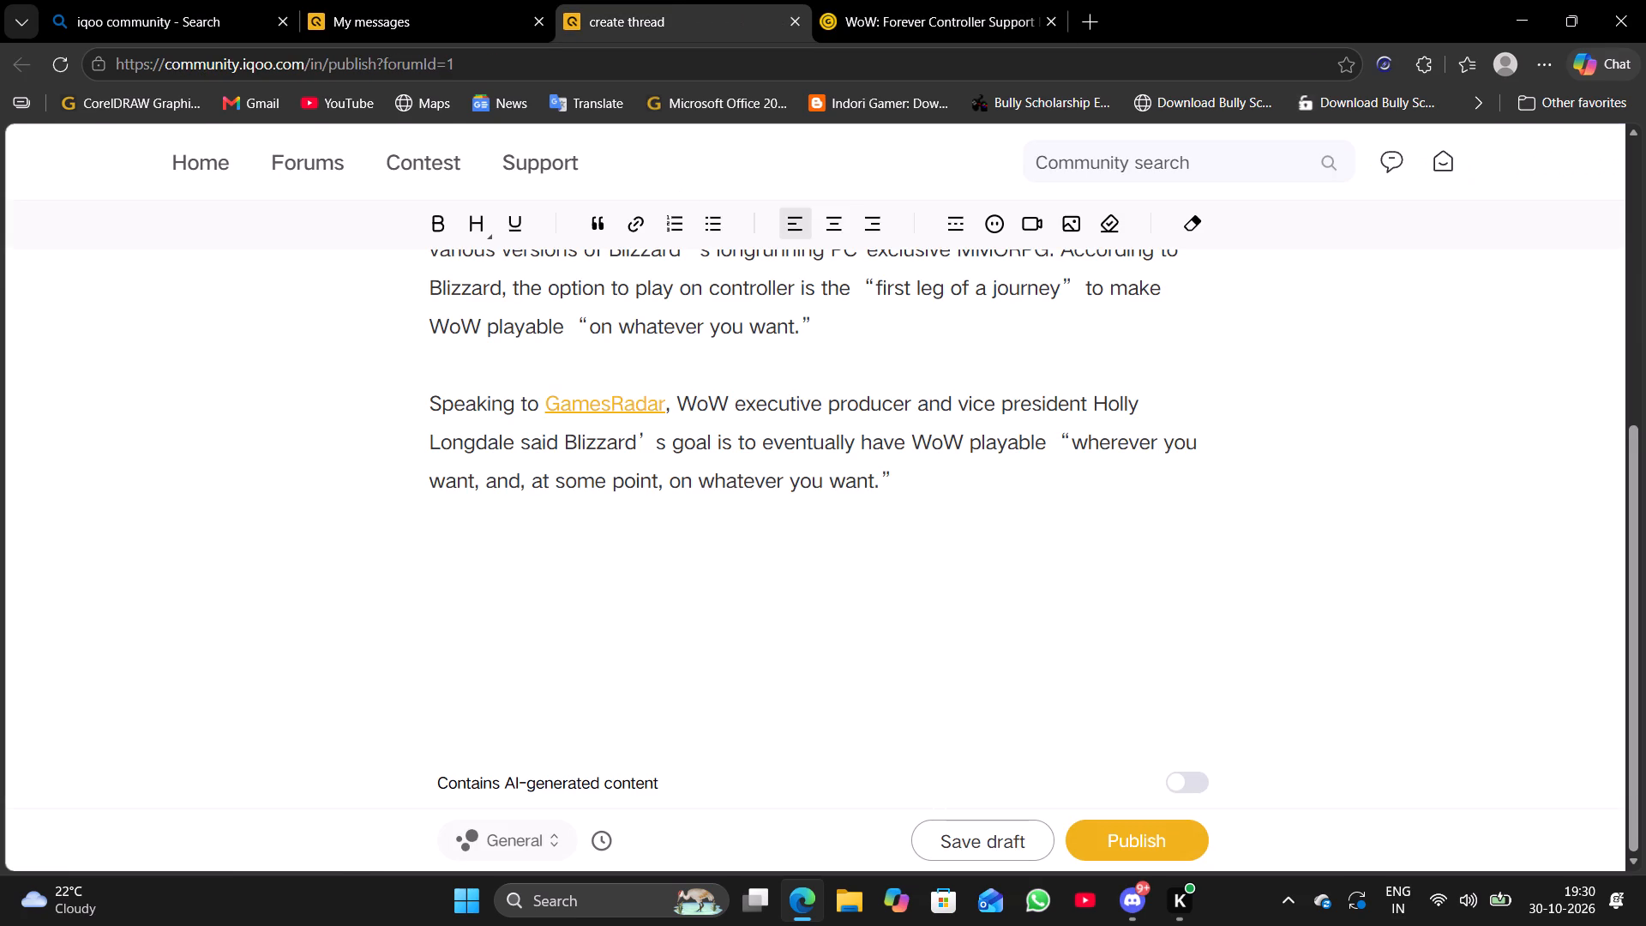
key("ctrl+v")
left_click(797, 561)
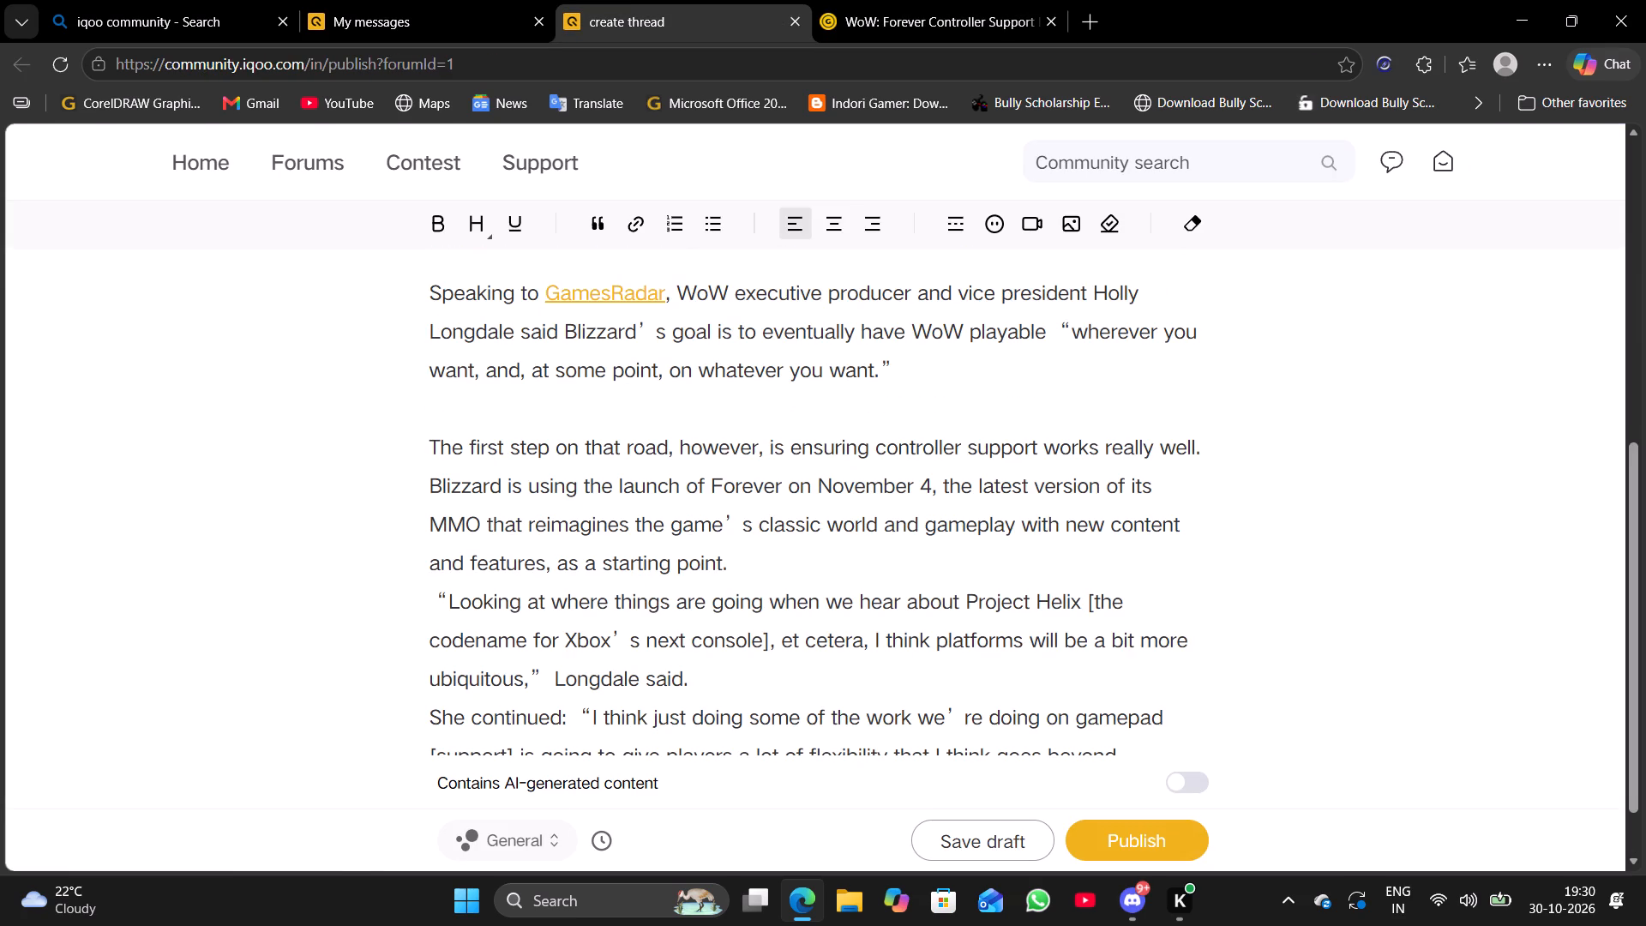
key("Return")
scroll(797, 561, "up", 2)
scroll(797, 561, "down", 3)
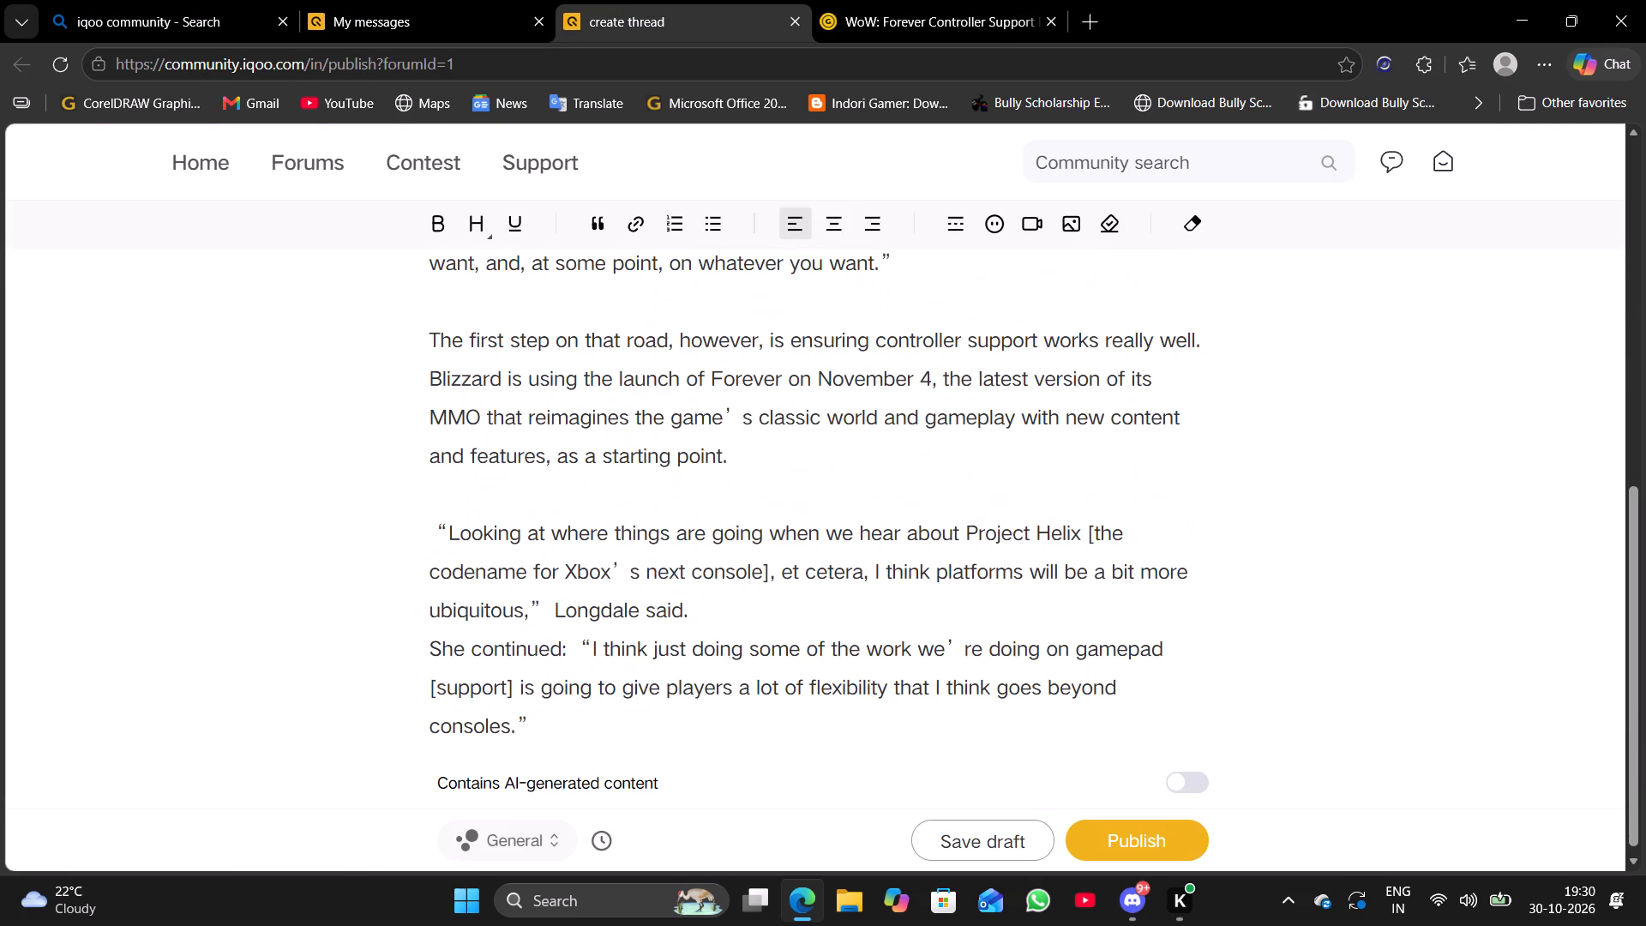
left_click(802, 615)
key("Return")
scroll(803, 615, "down", 3)
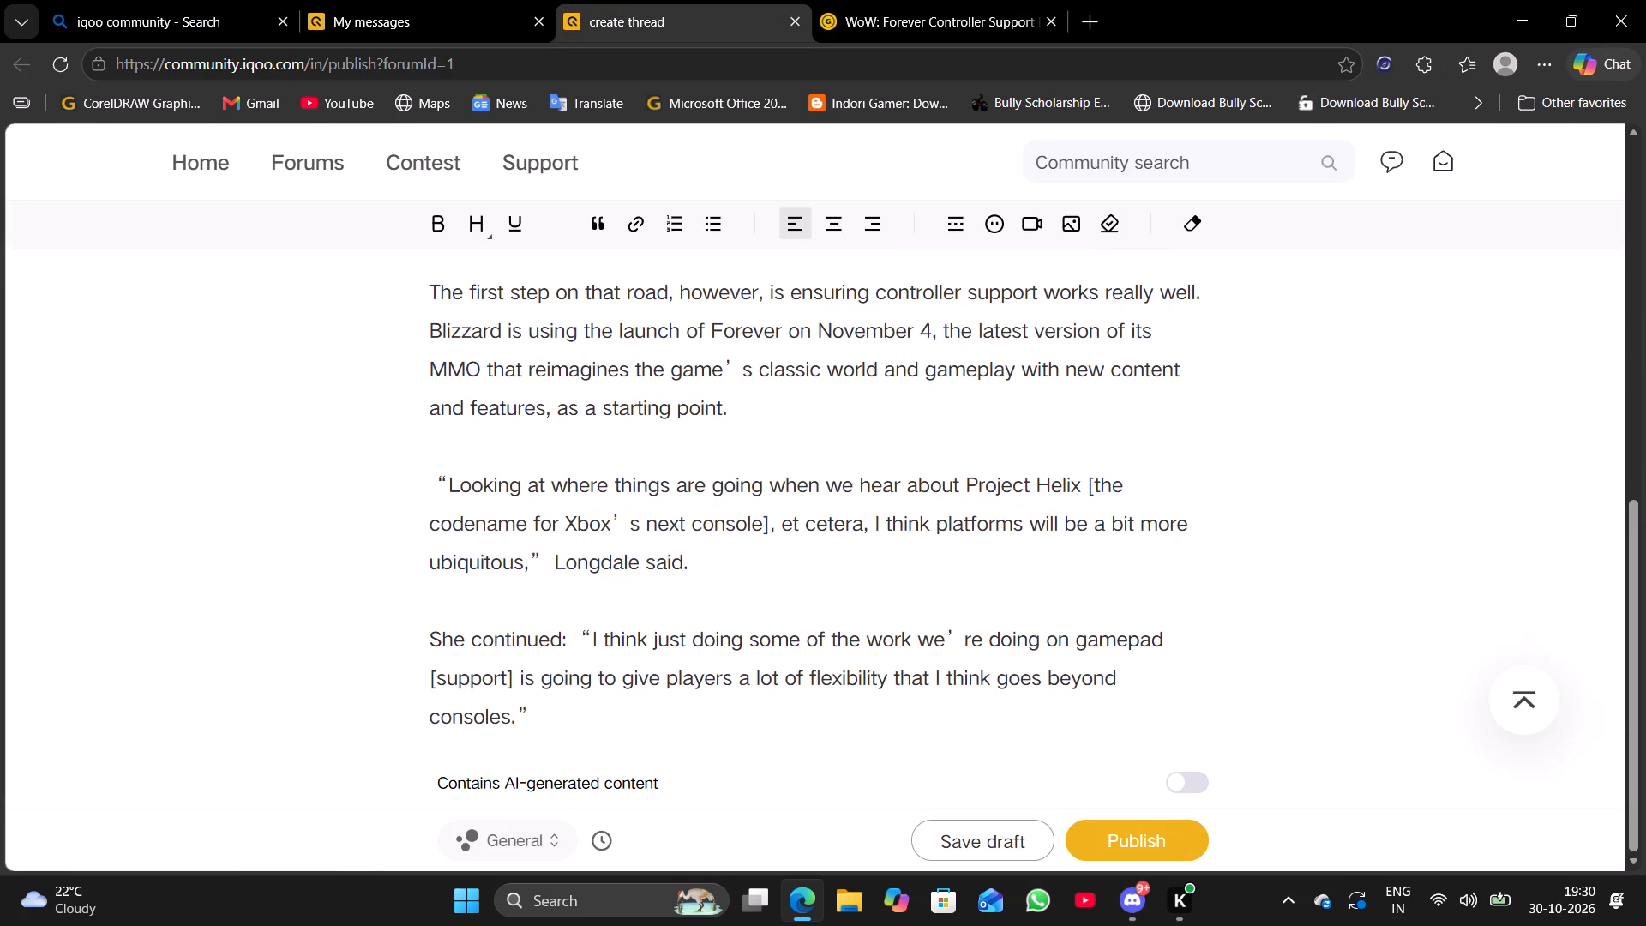
left_click(722, 730)
Copy the two article paragraphs below the embedded video, from "Having gone hands-on" through "the Xbox ROG Ally X.".
left_click(914, 0)
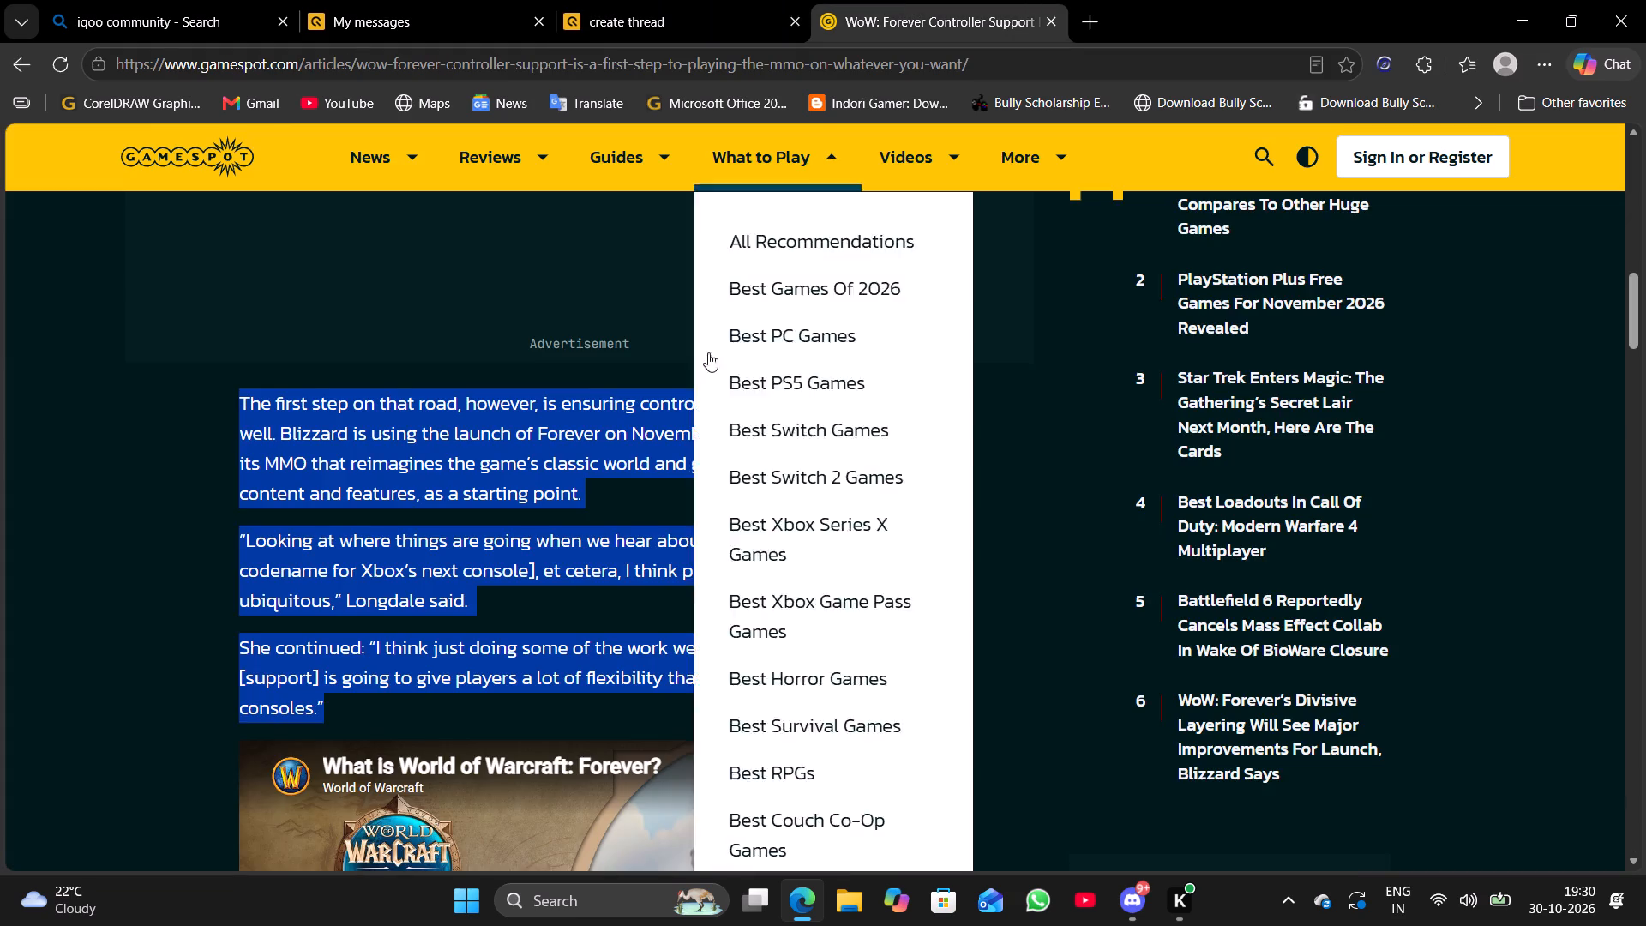
scroll(605, 617, "down", 10)
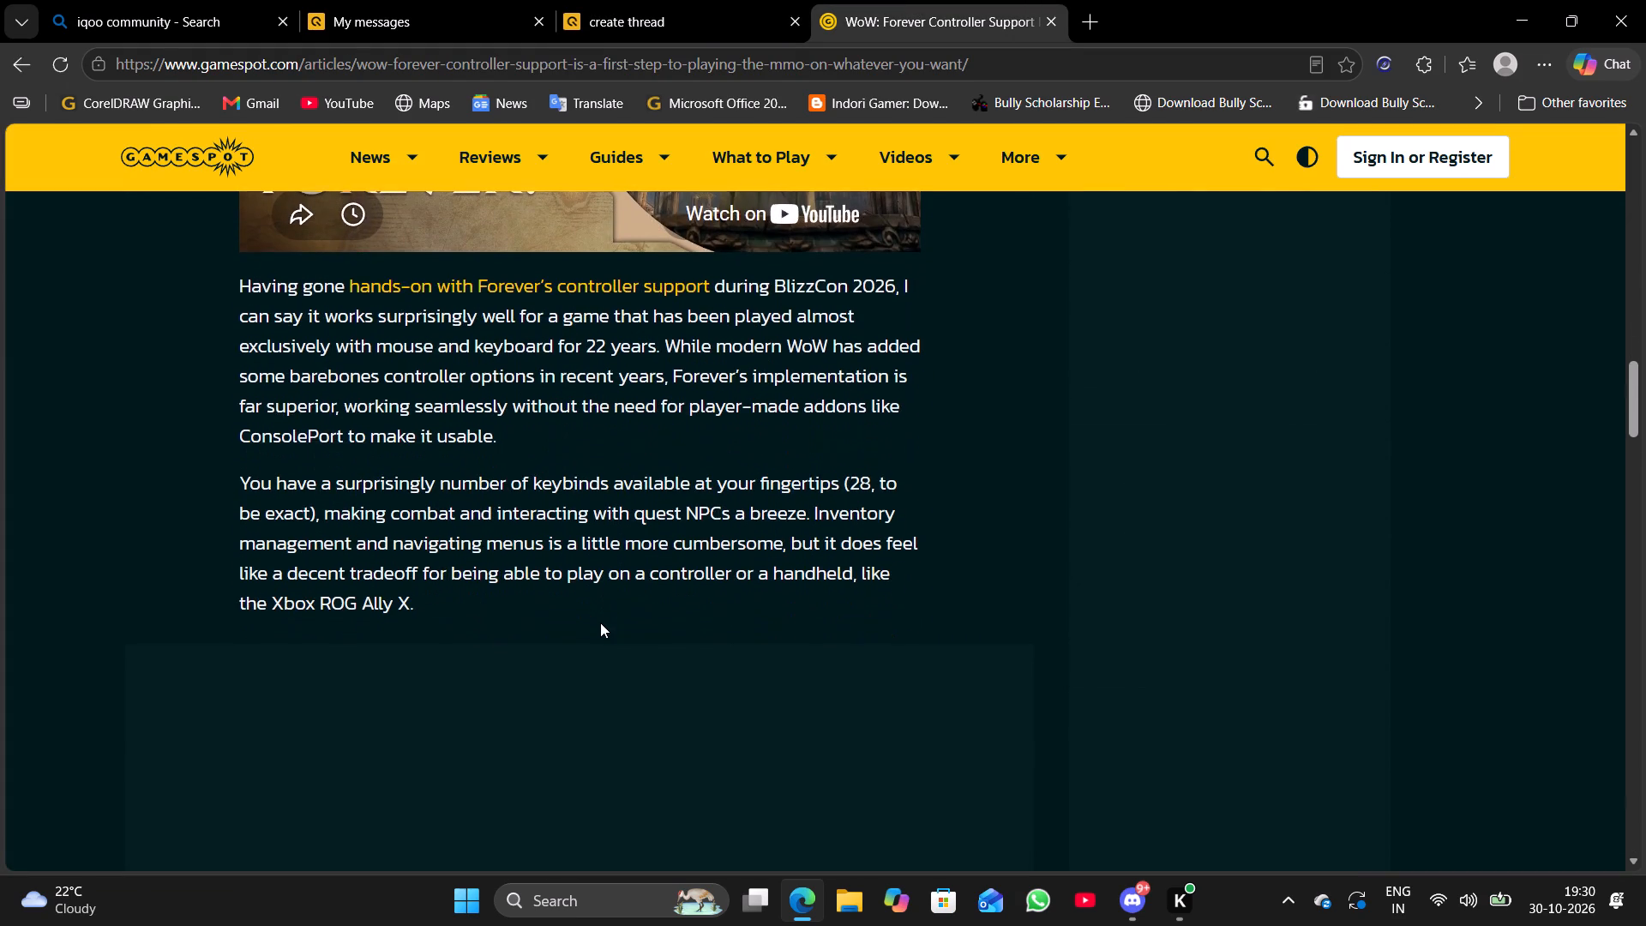
scroll(600, 622, "down", 1)
scroll(600, 622, "up", 5)
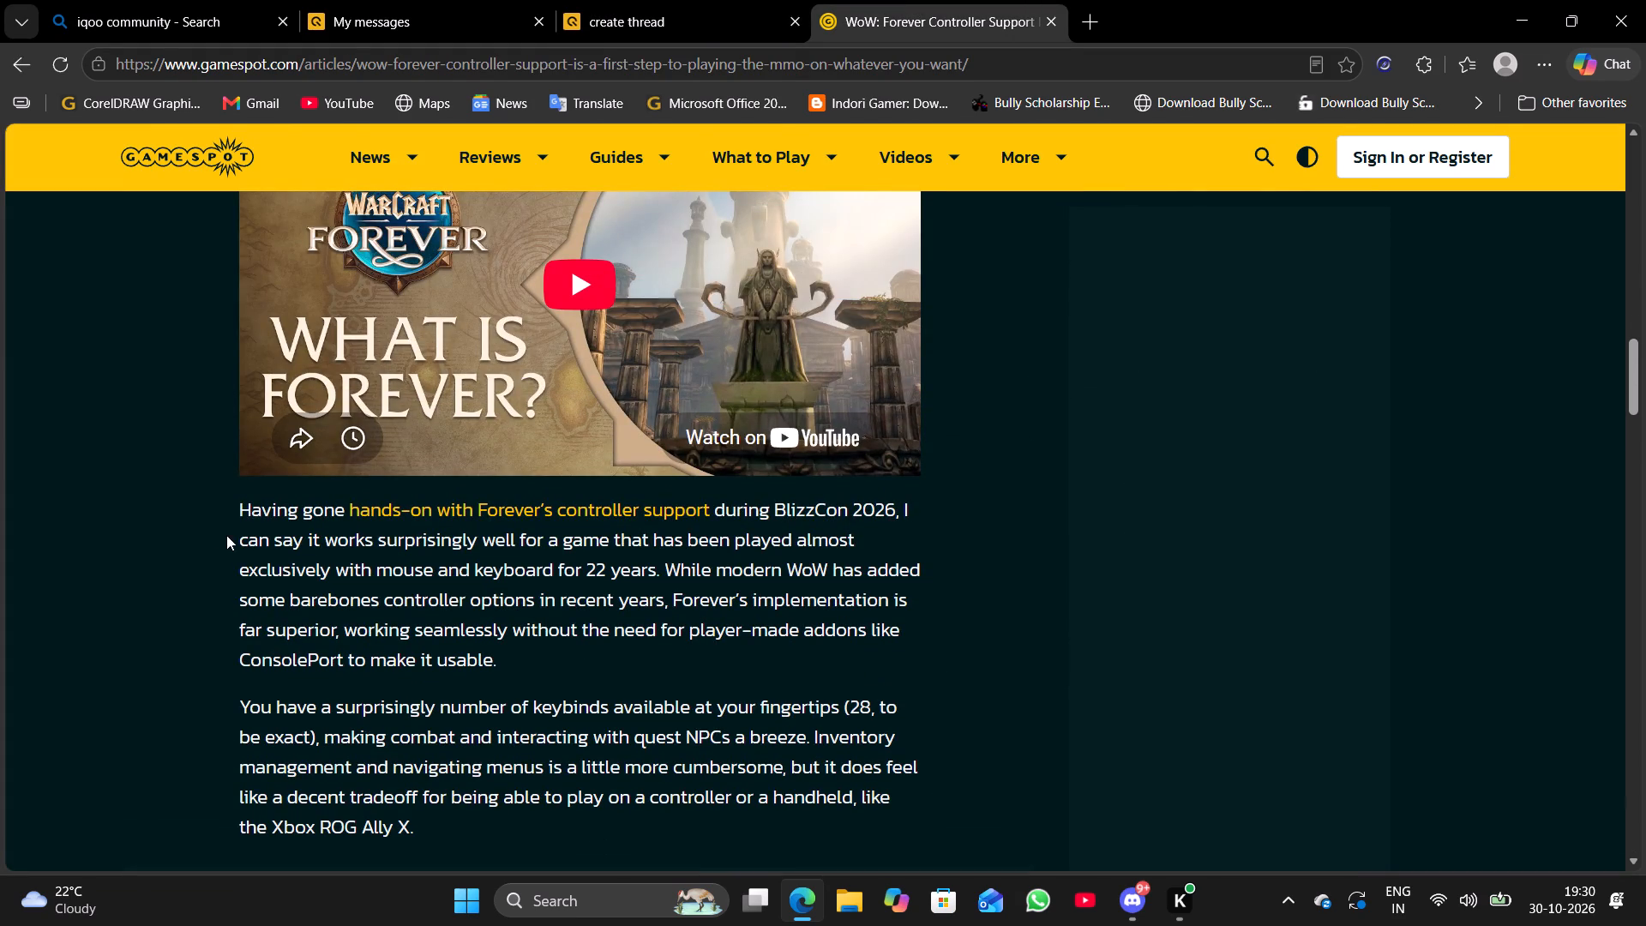
left_click_drag(210, 523, 604, 829)
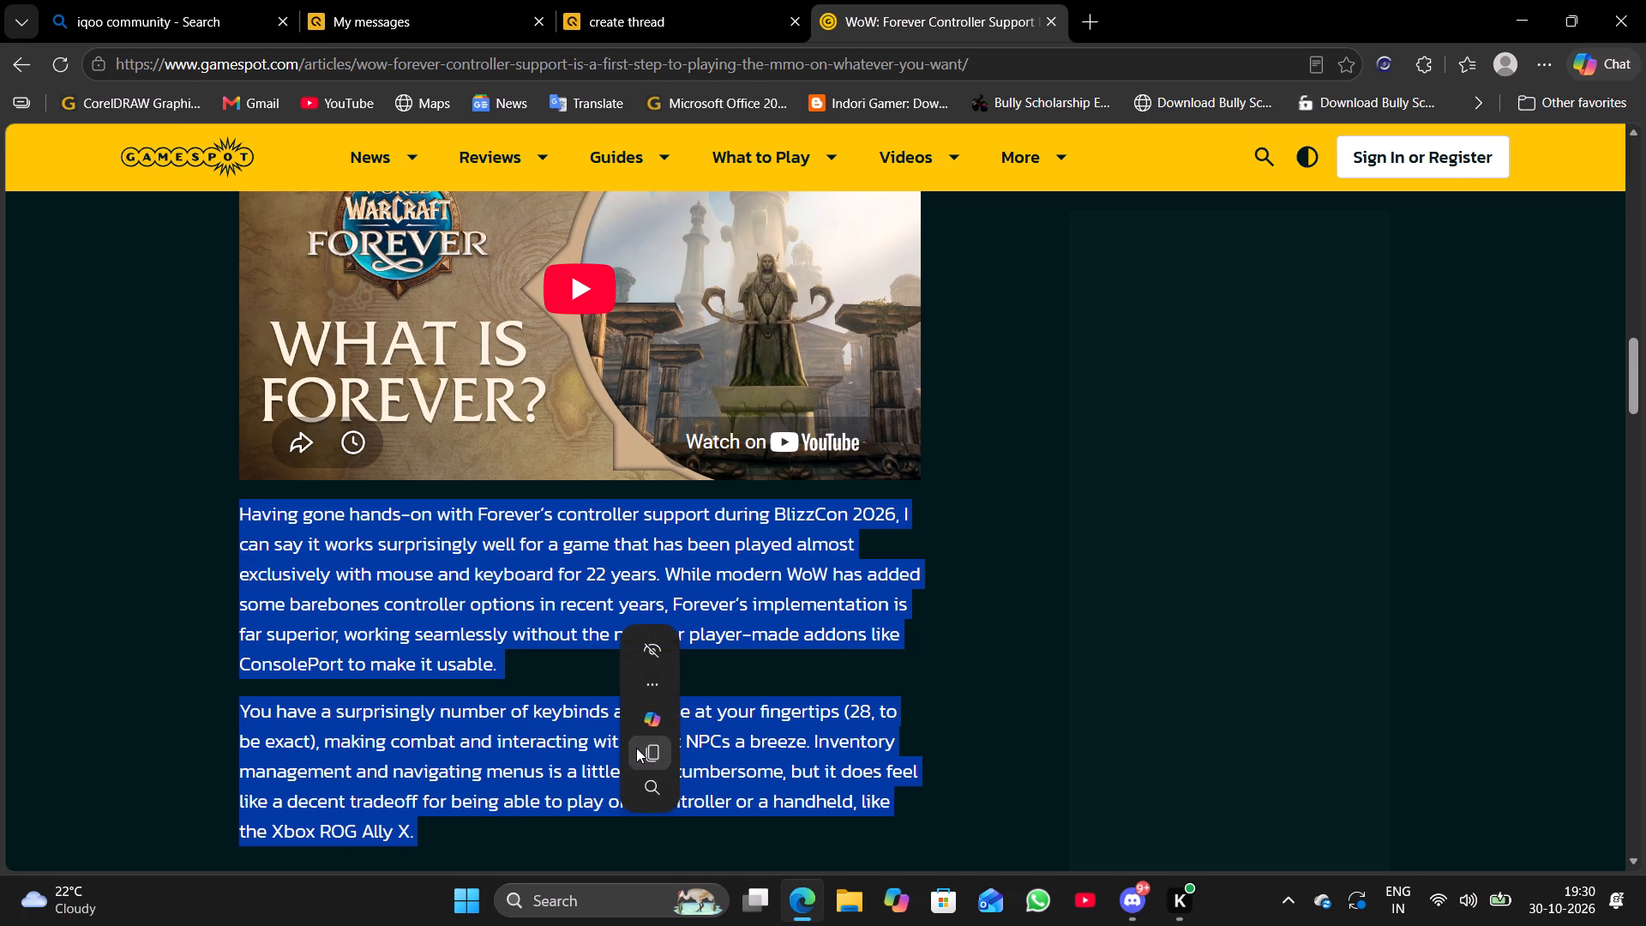
left_click(636, 748)
scroll(640, 749, "down", 2)
scroll(640, 749, "up", 3)
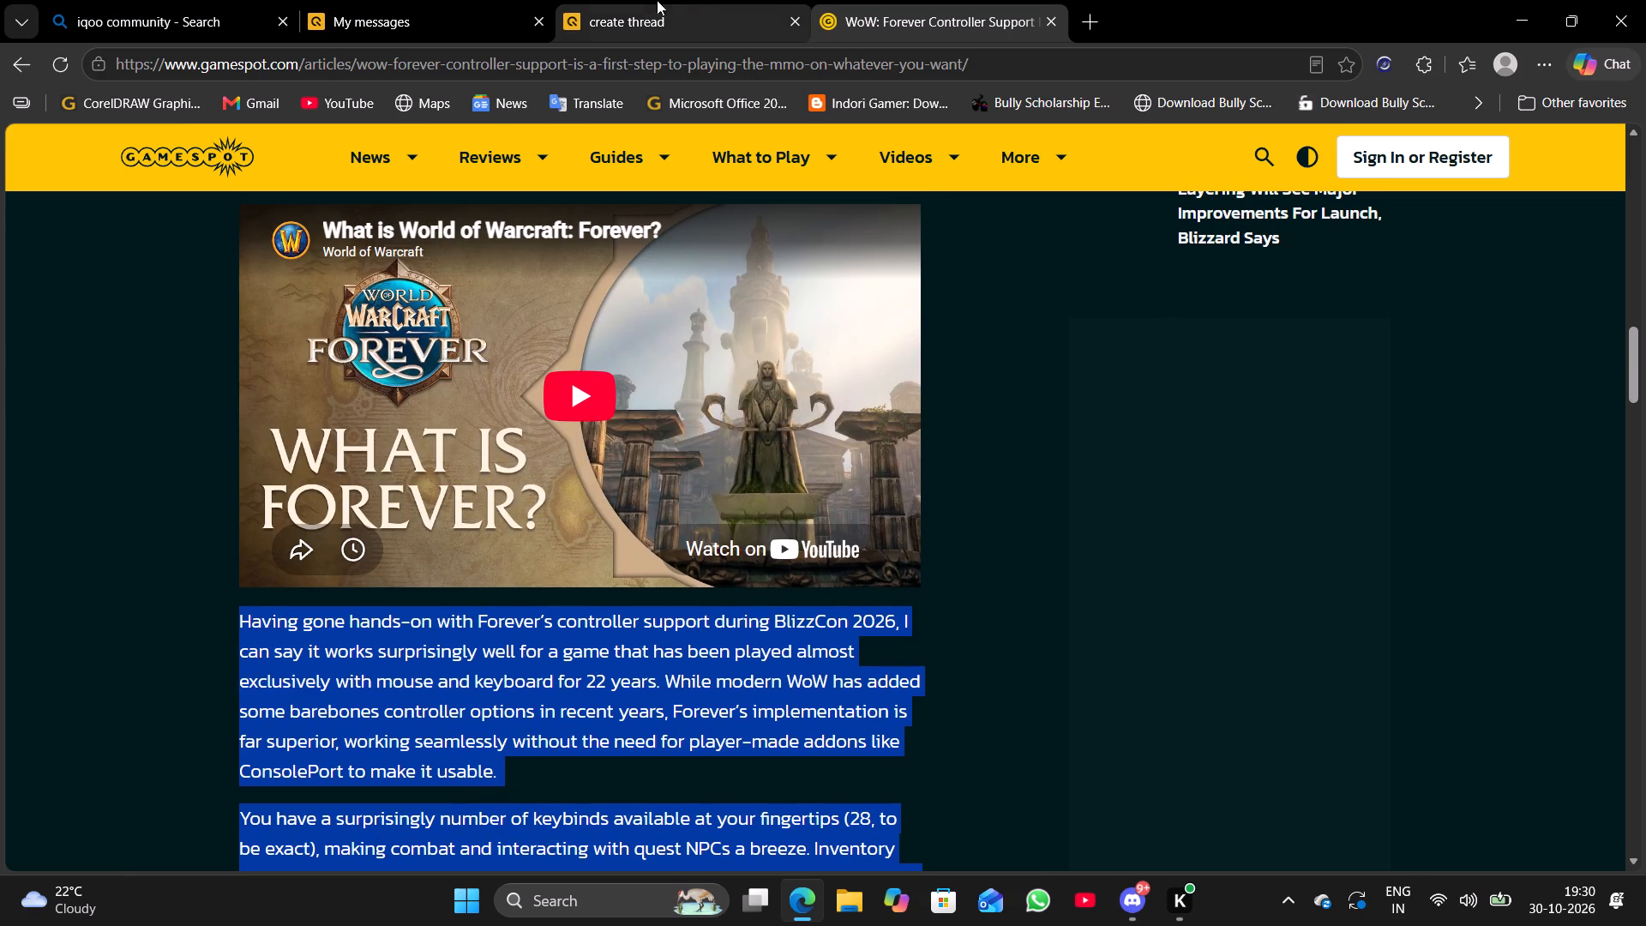
Paste the two copied paragraphs after a blank line at the thread's end, separate them, and leave empty lines below.
left_click(700, 0)
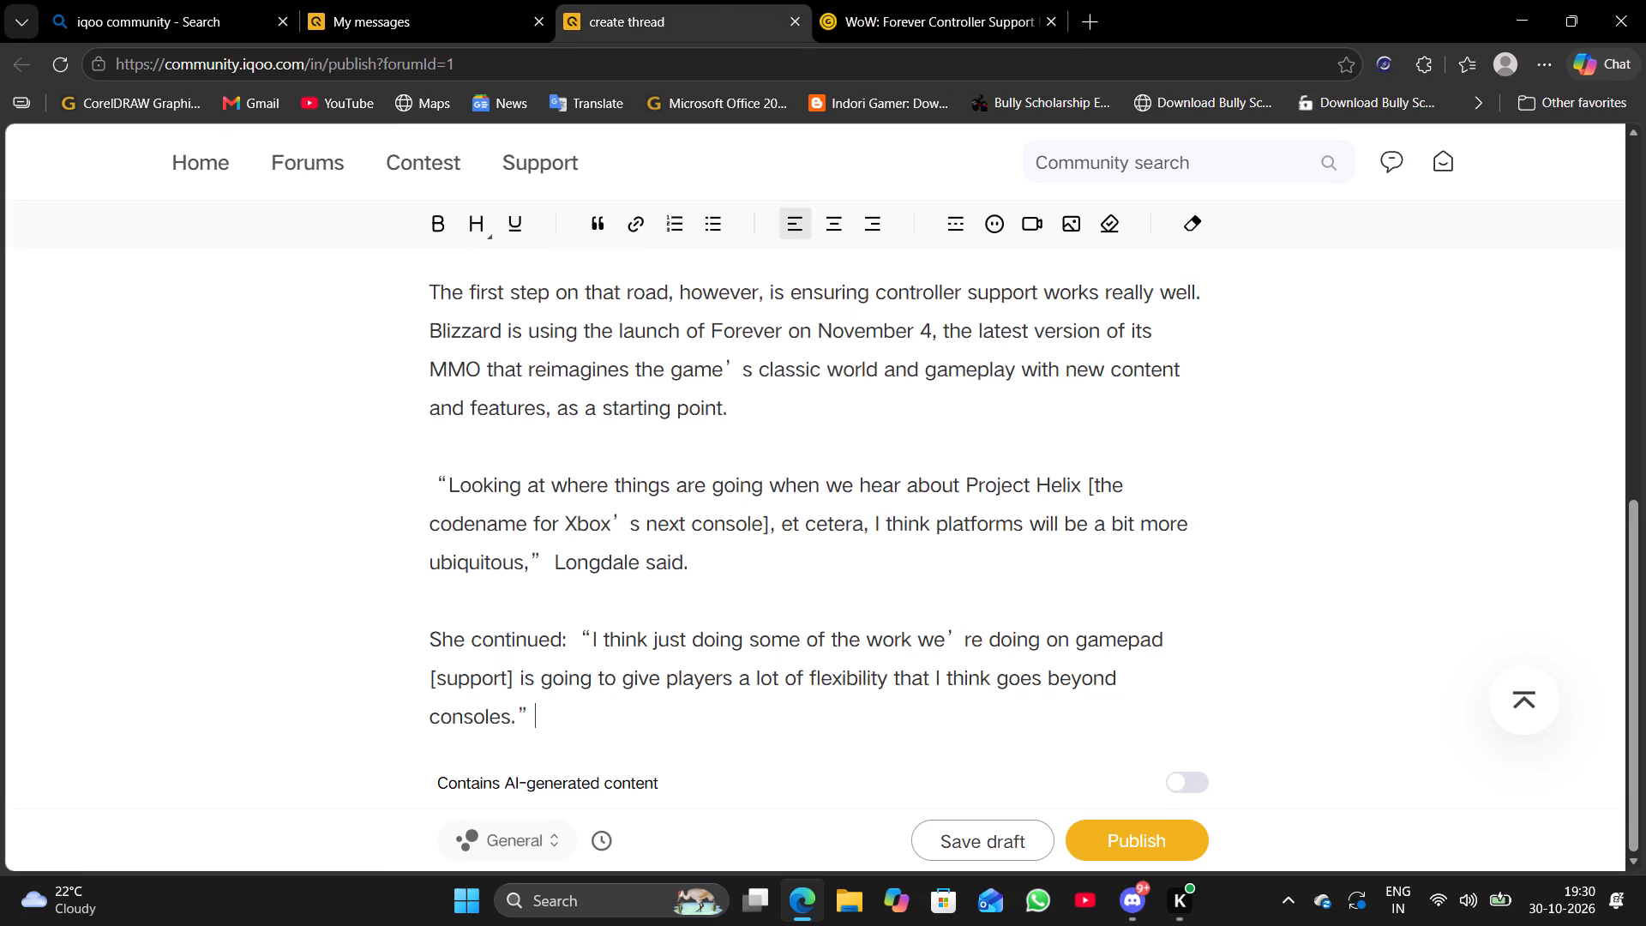
key("Return")
key("Return")
key("ctrl+v")
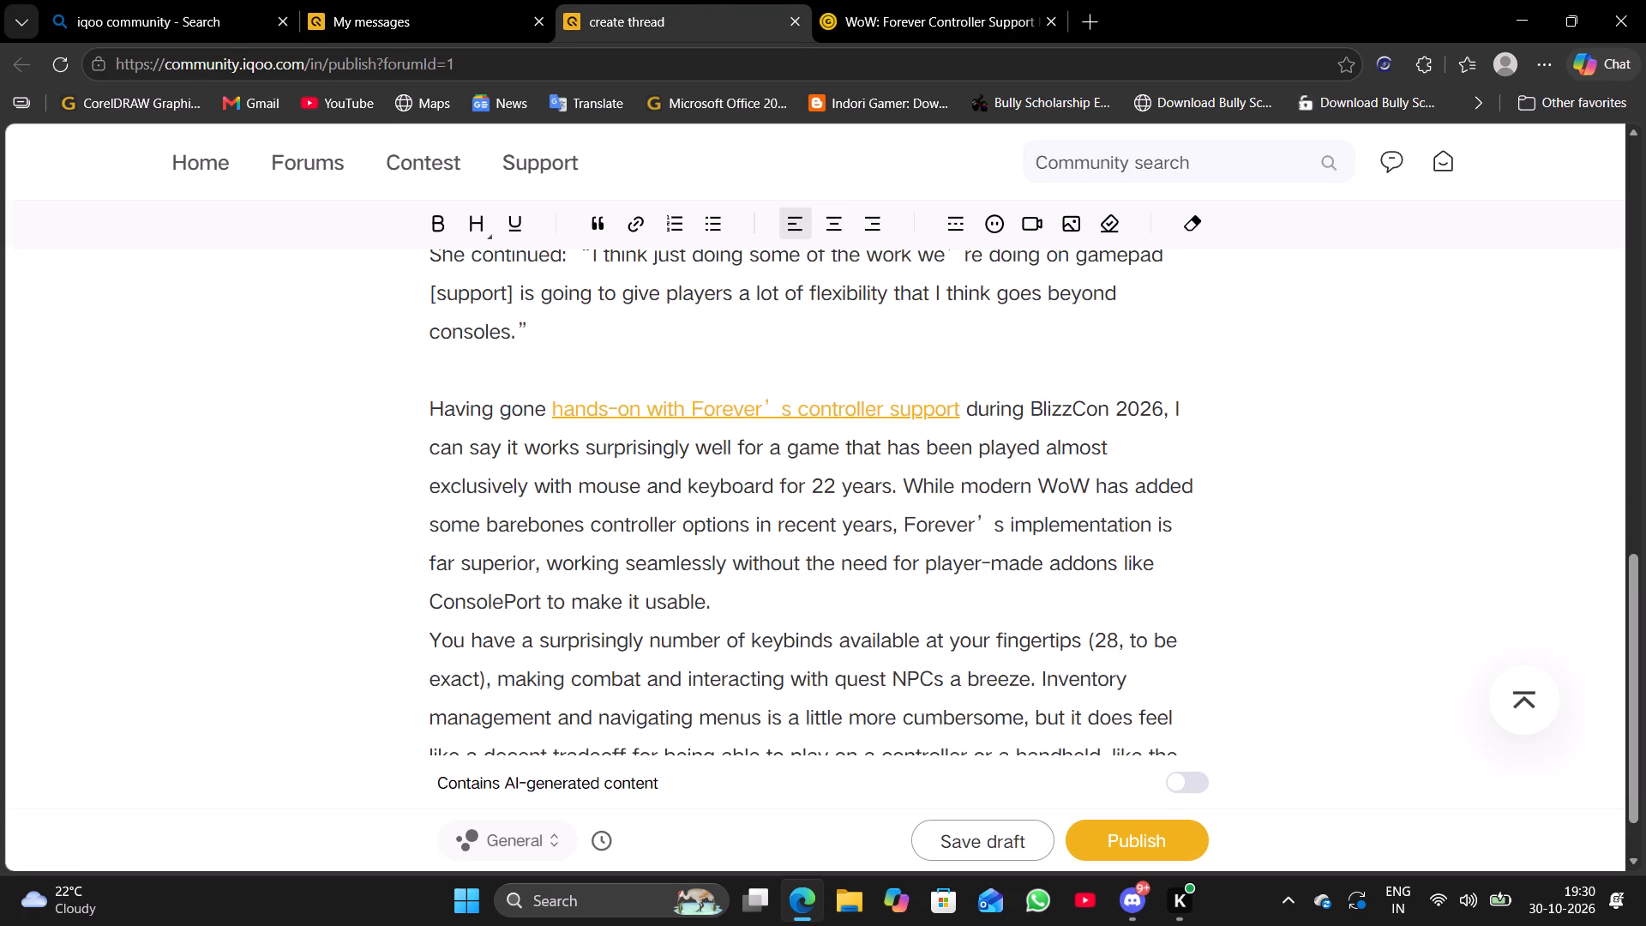
left_click(862, 613)
key("Return")
scroll(861, 616, "down", 3)
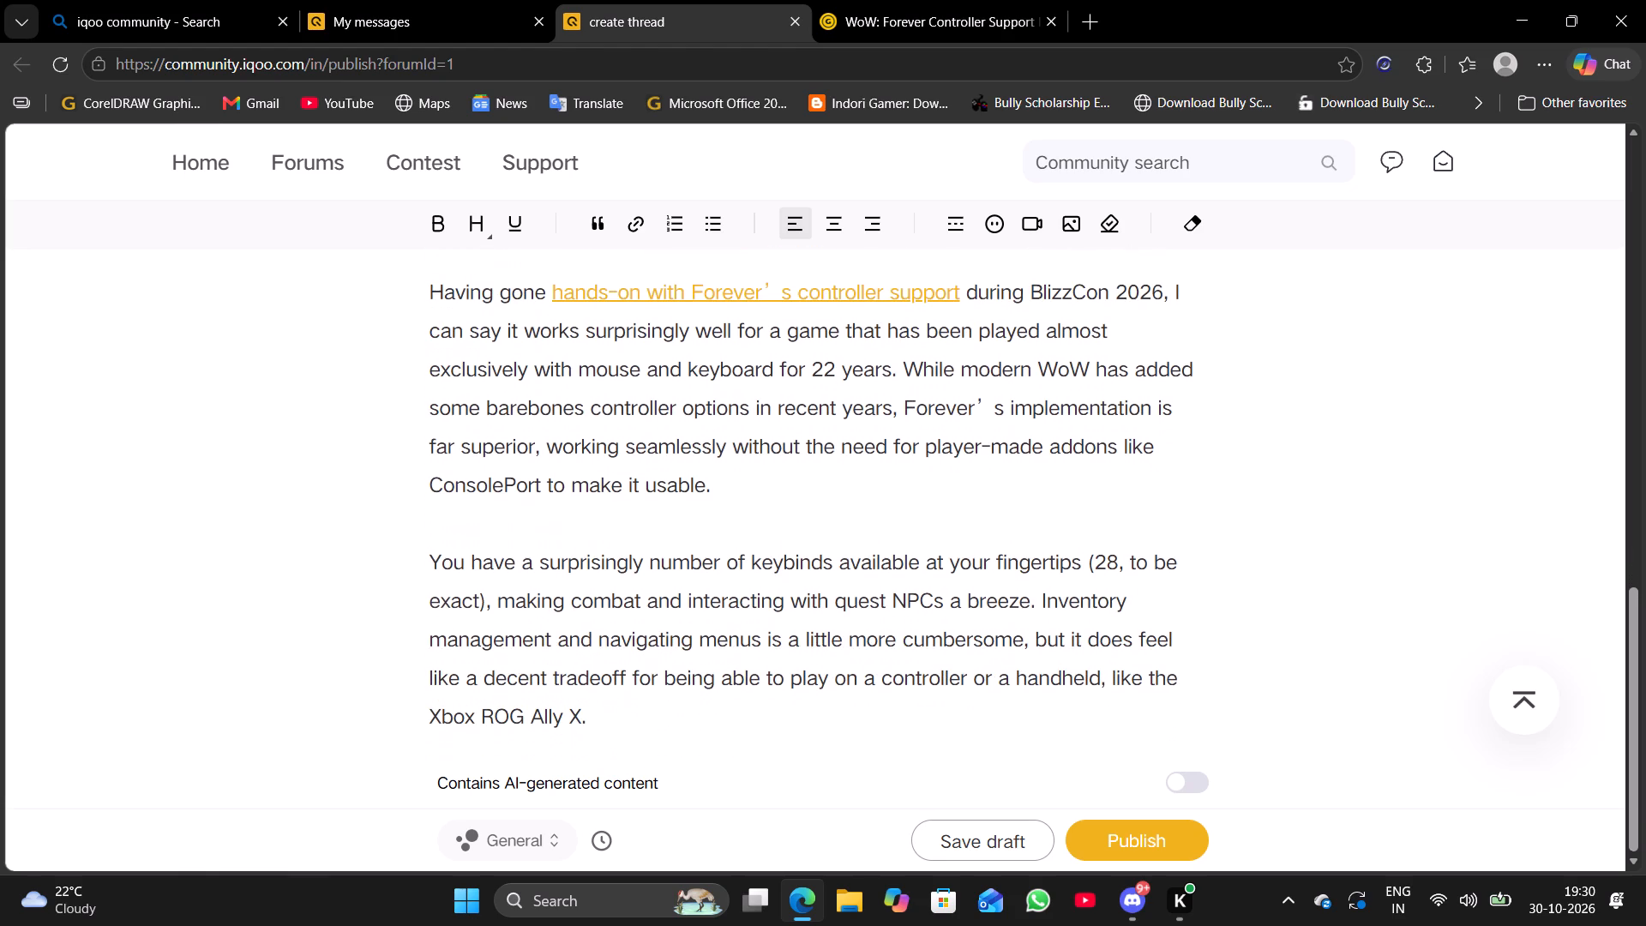
left_click(839, 719)
key("Return")
key("Return")
Copy the article's last three paragraphs, from "When WoW might be playable" through "WoW: Forever launches November 4.".
left_click(1000, 0)
scroll(639, 851, "down", 3)
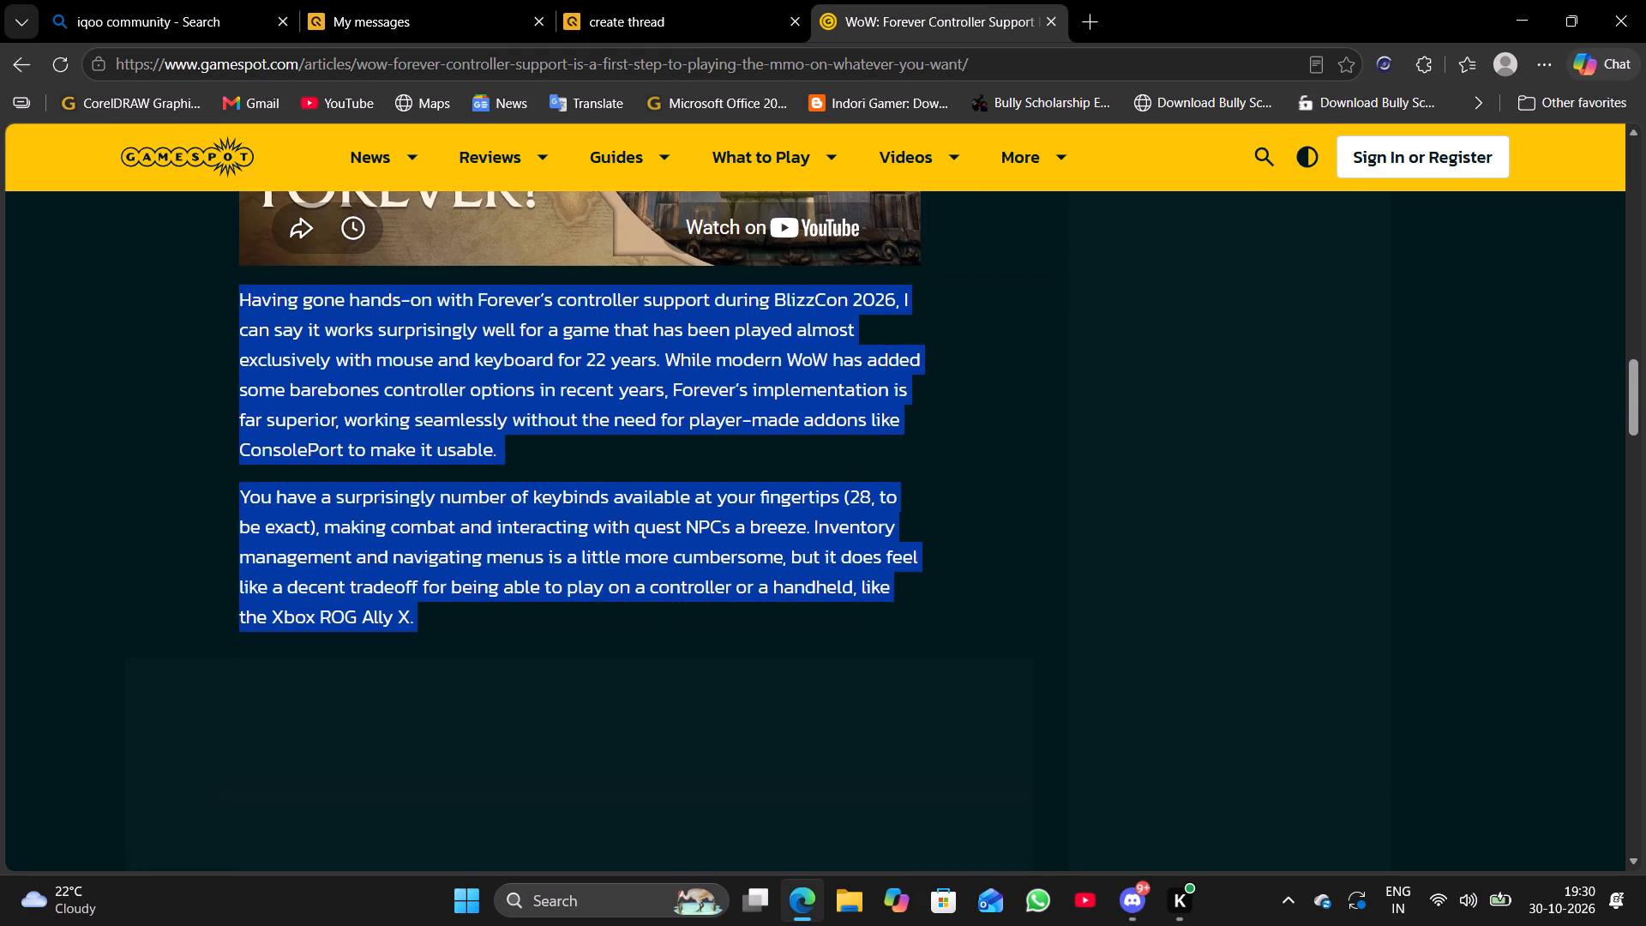
scroll(639, 851, "down", 5)
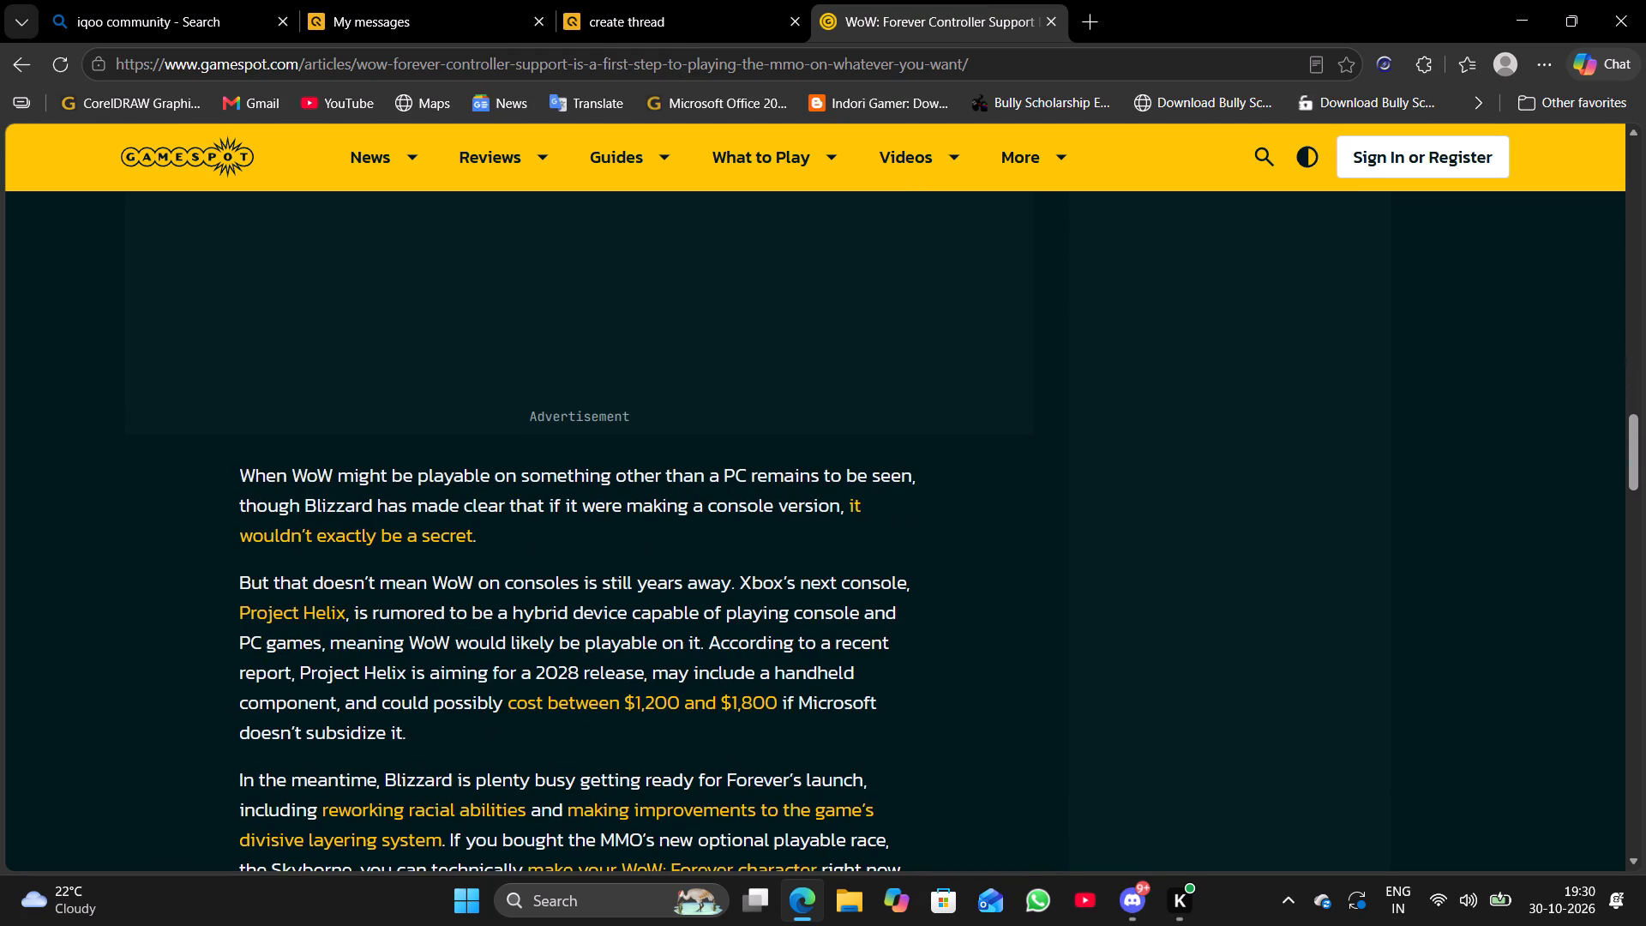
left_click_drag(239, 491, 606, 766)
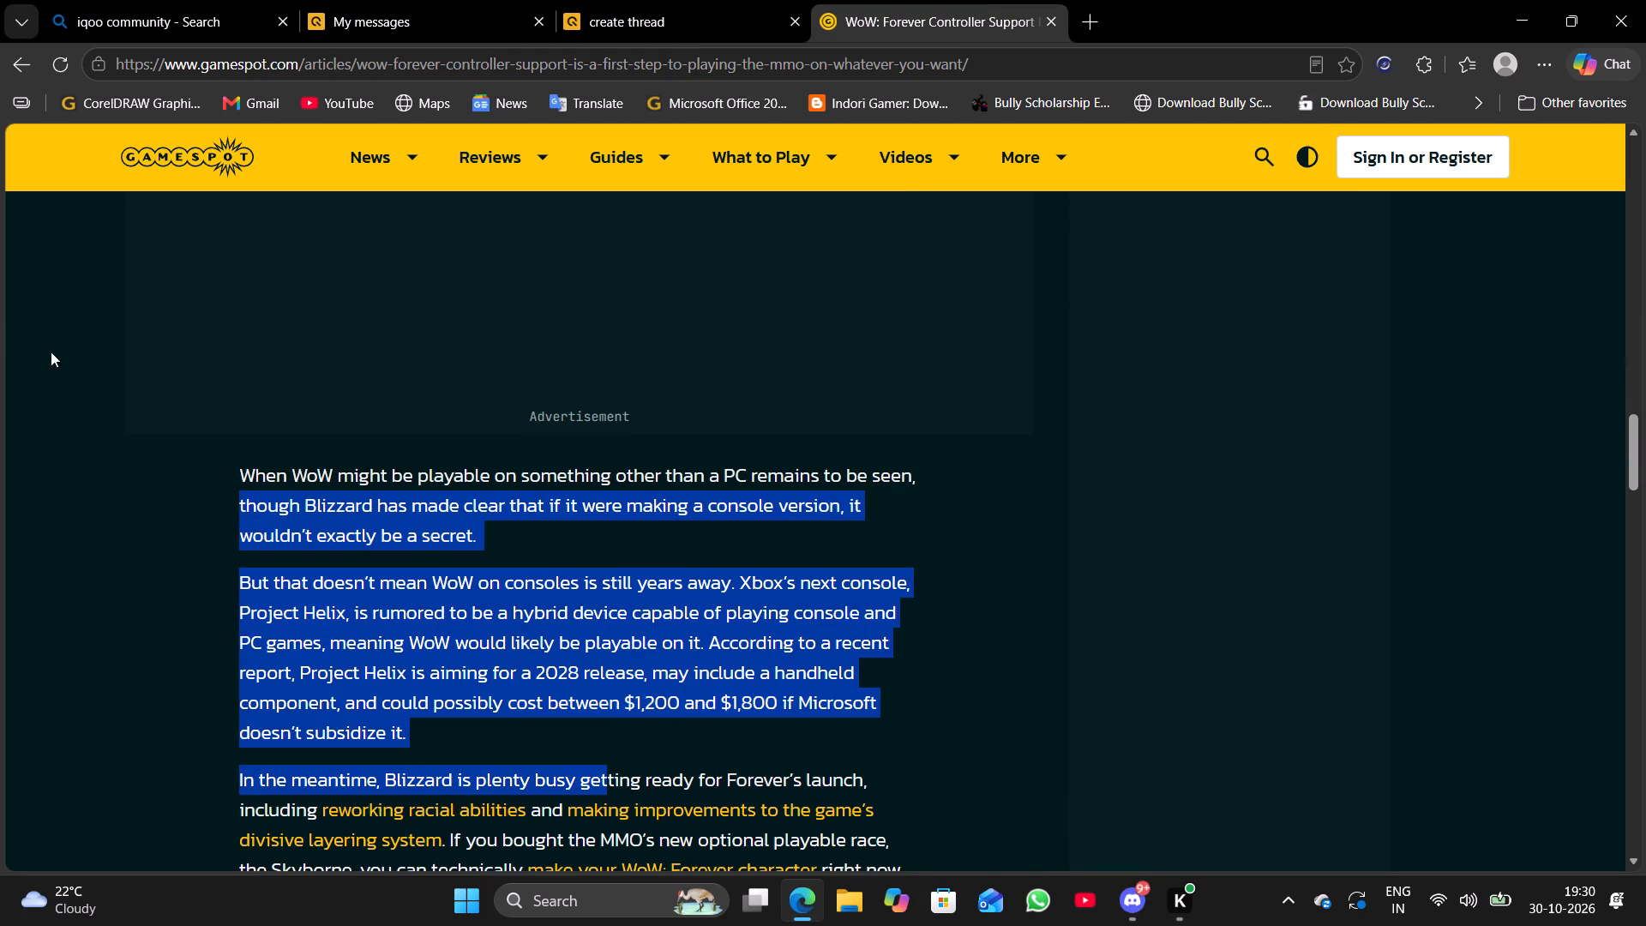
left_click(124, 463)
left_click_drag(225, 470, 616, 487)
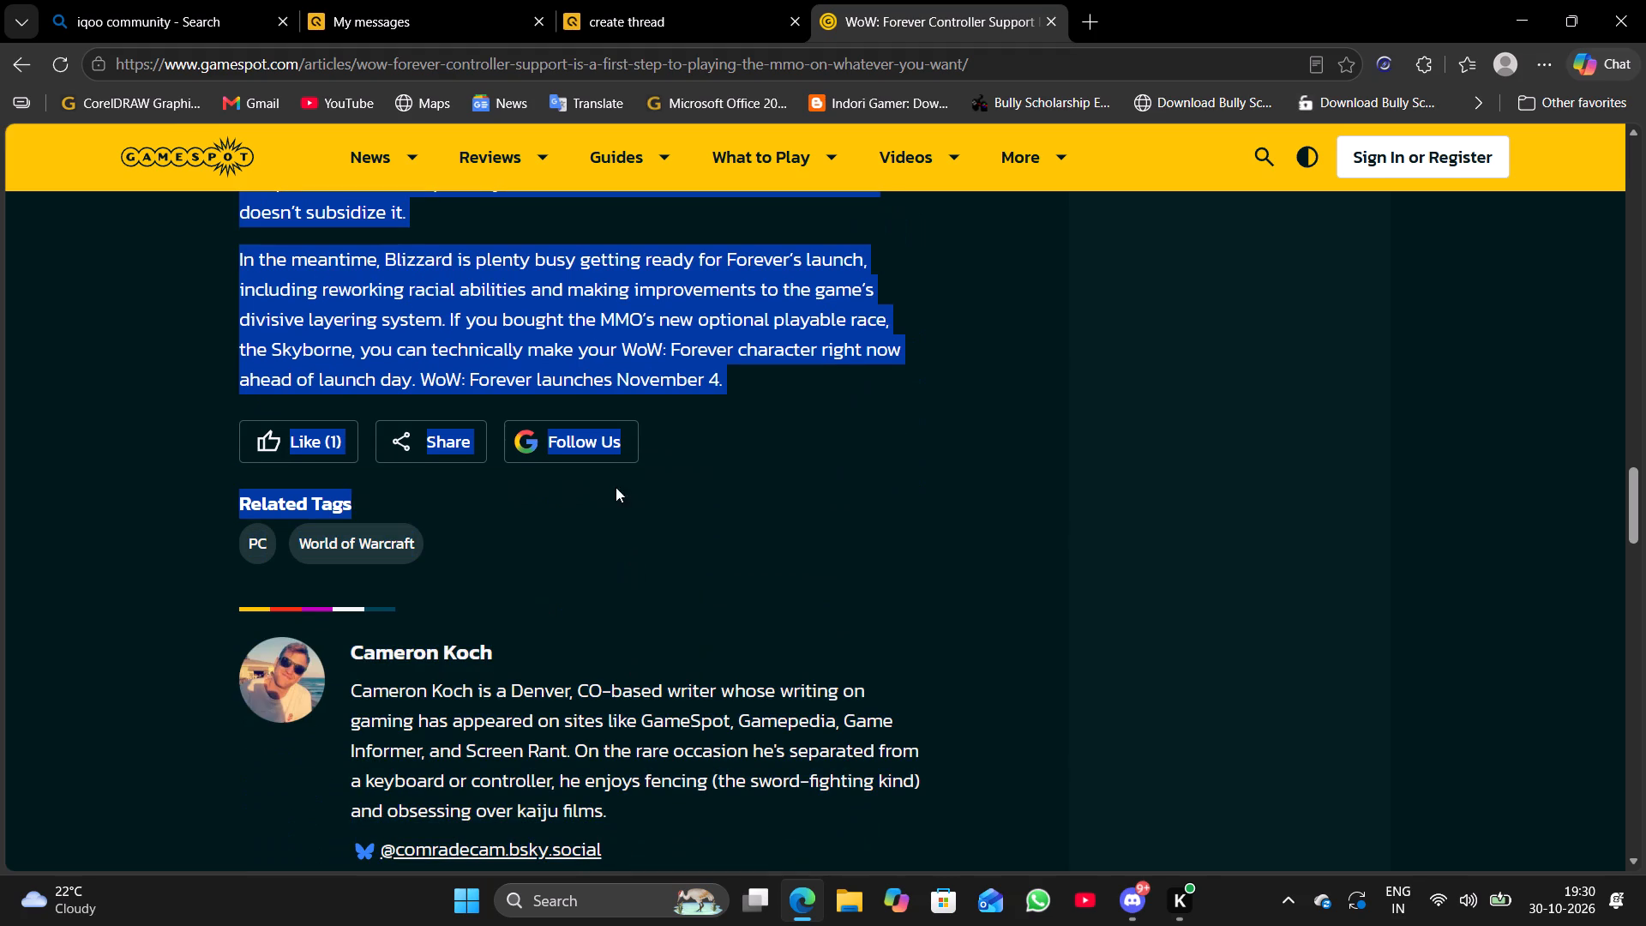
left_click_drag(616, 487, 783, 390)
scroll(783, 390, "down", 2)
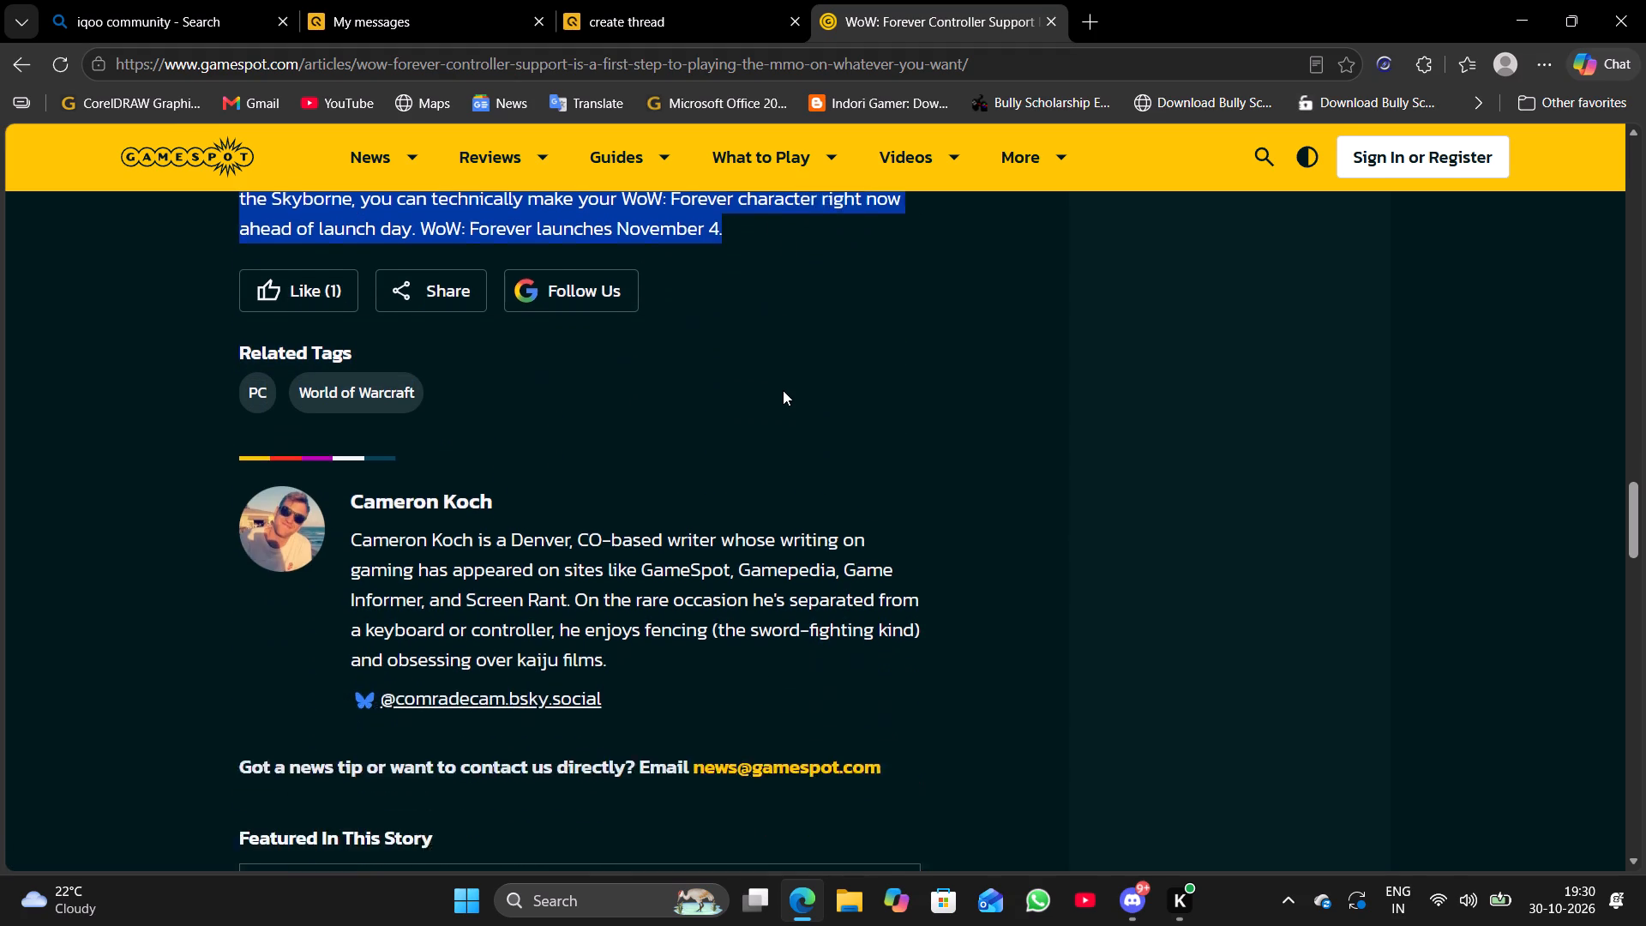
scroll(784, 394, "up", 6)
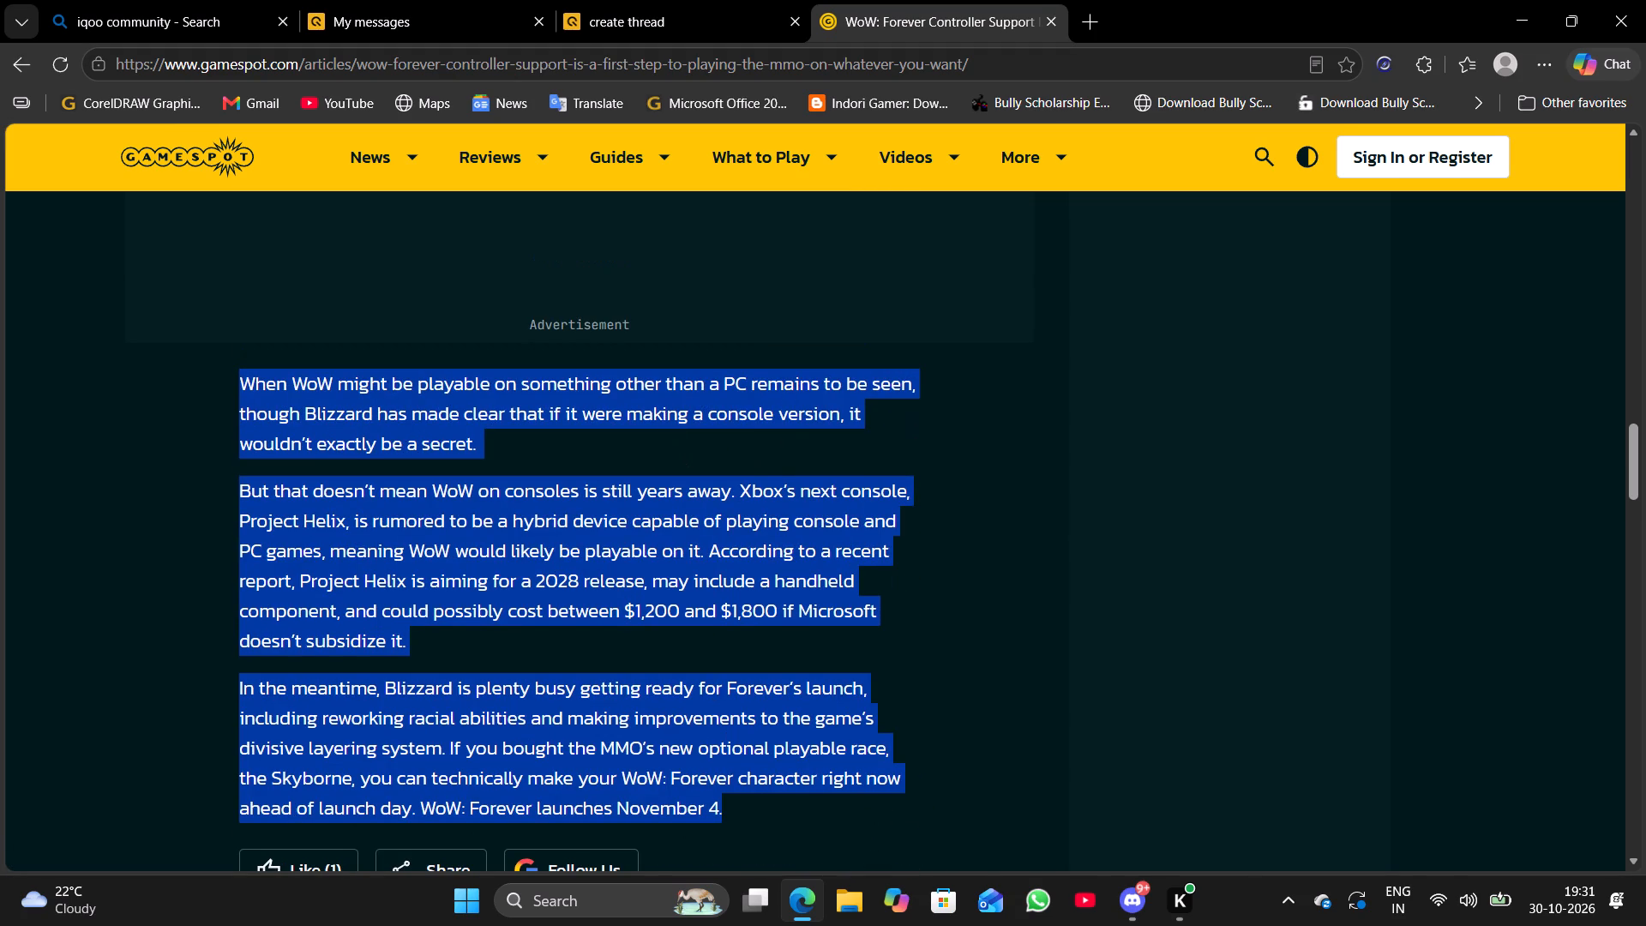
right_click(662, 400)
left_click(694, 391)
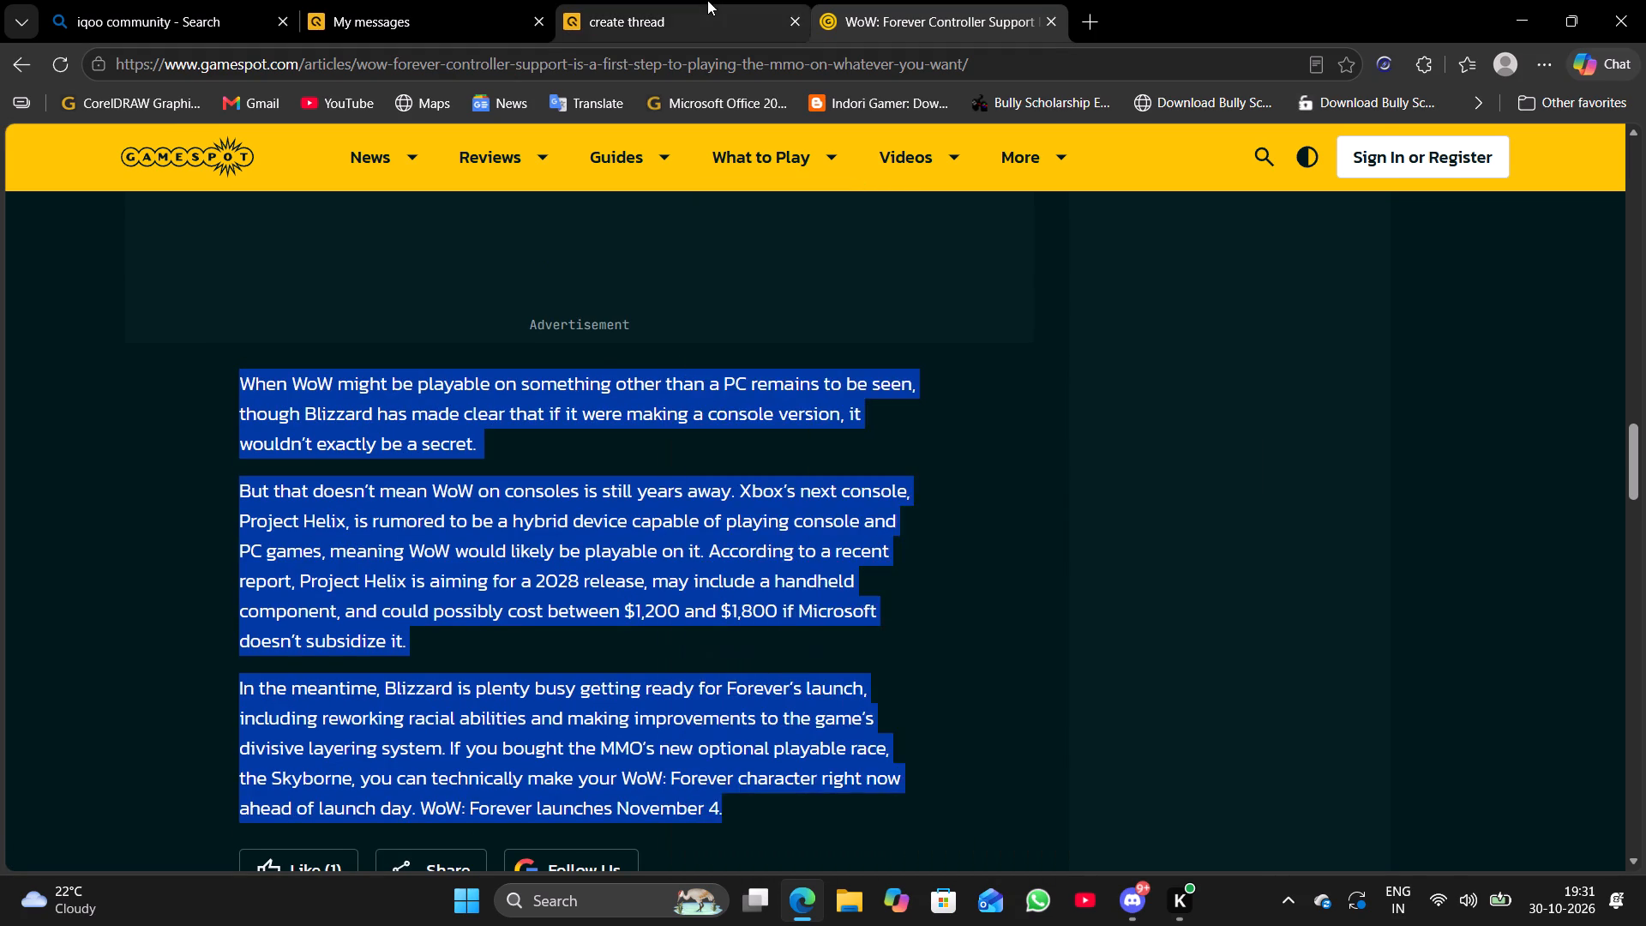
Paste the three closing paragraphs at the end of the thread's Article Content and separate them with blank lines.
left_click(707, 0)
scroll(673, 375, "down", 2)
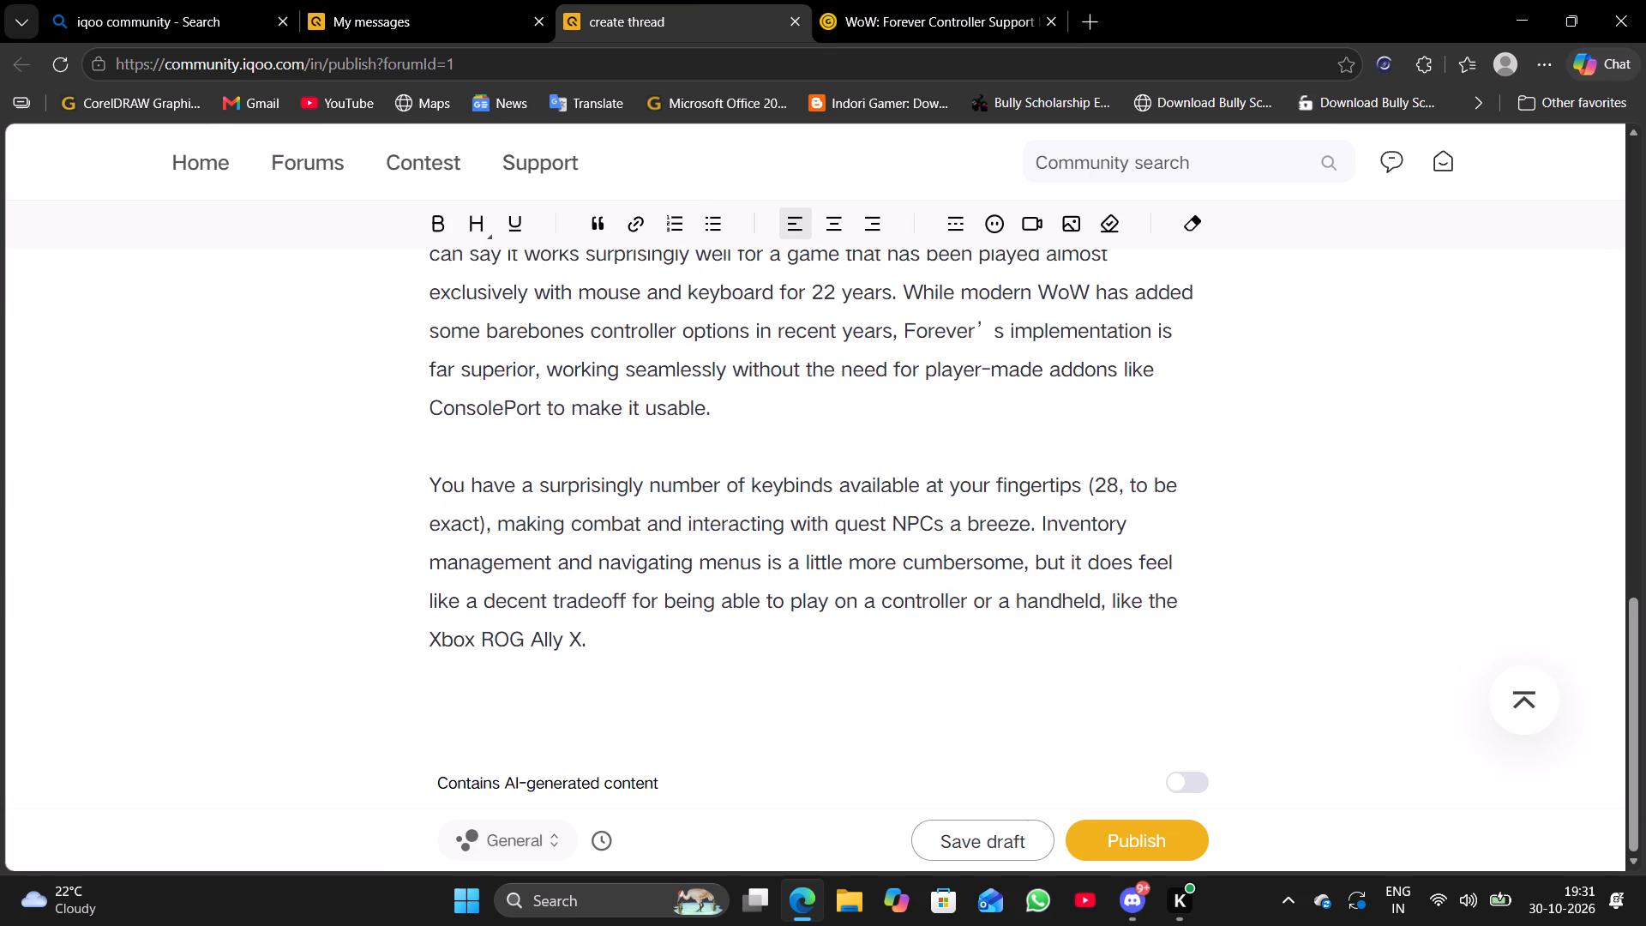
key("ctrl+v")
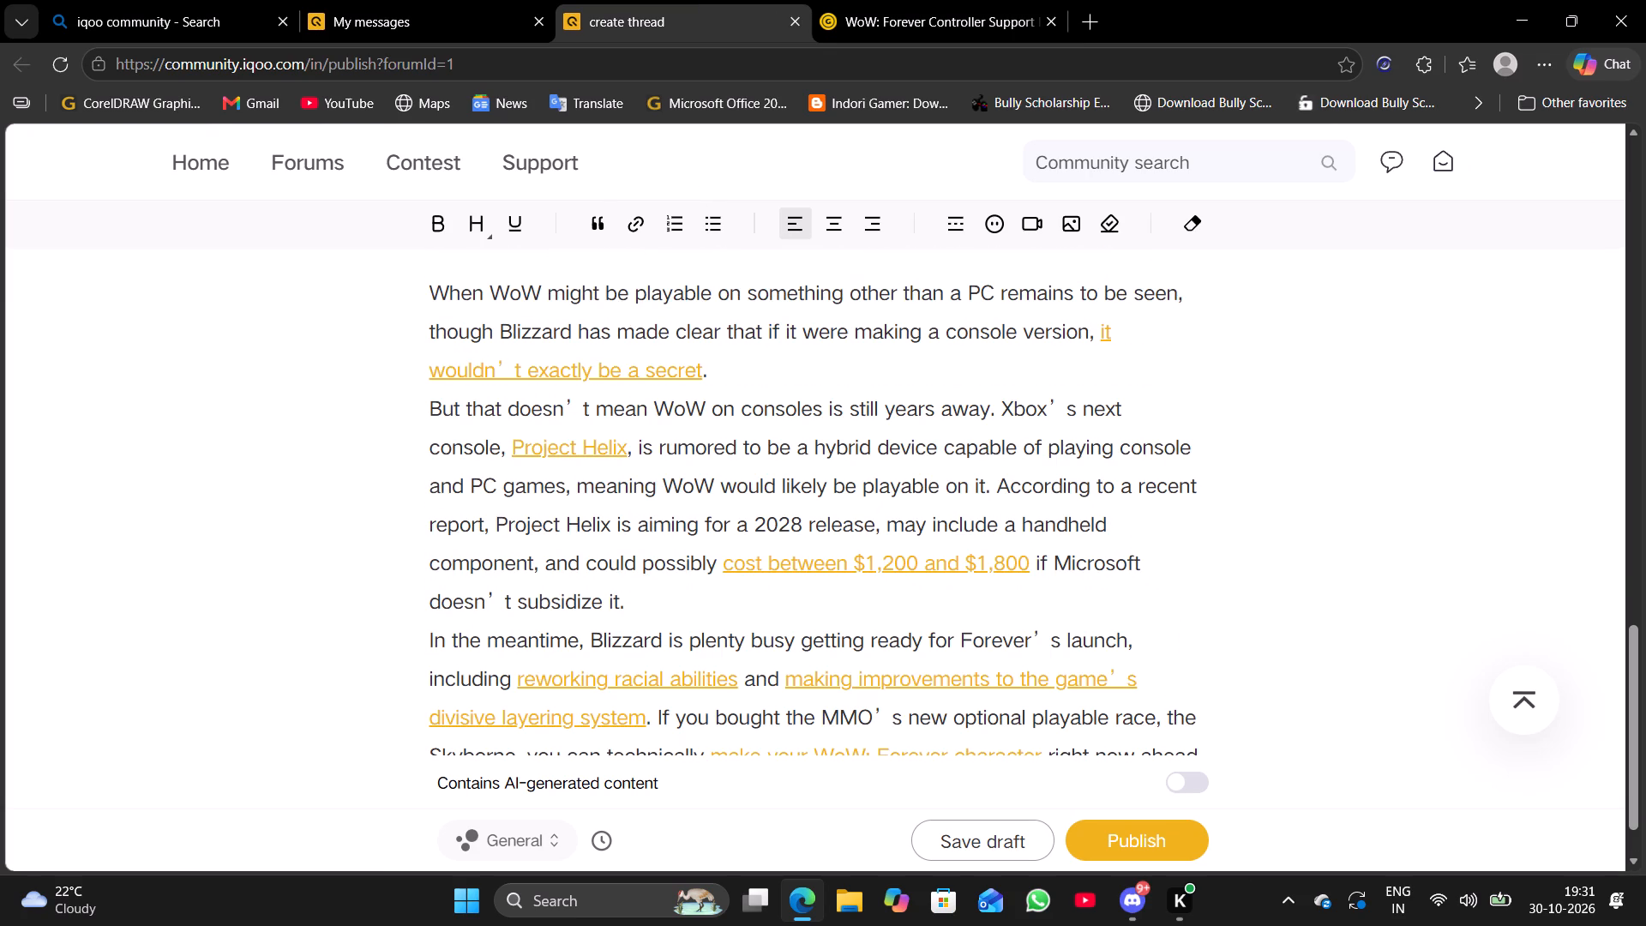
left_click(797, 381)
key("Return")
scroll(794, 388, "down", 2)
left_click(712, 524)
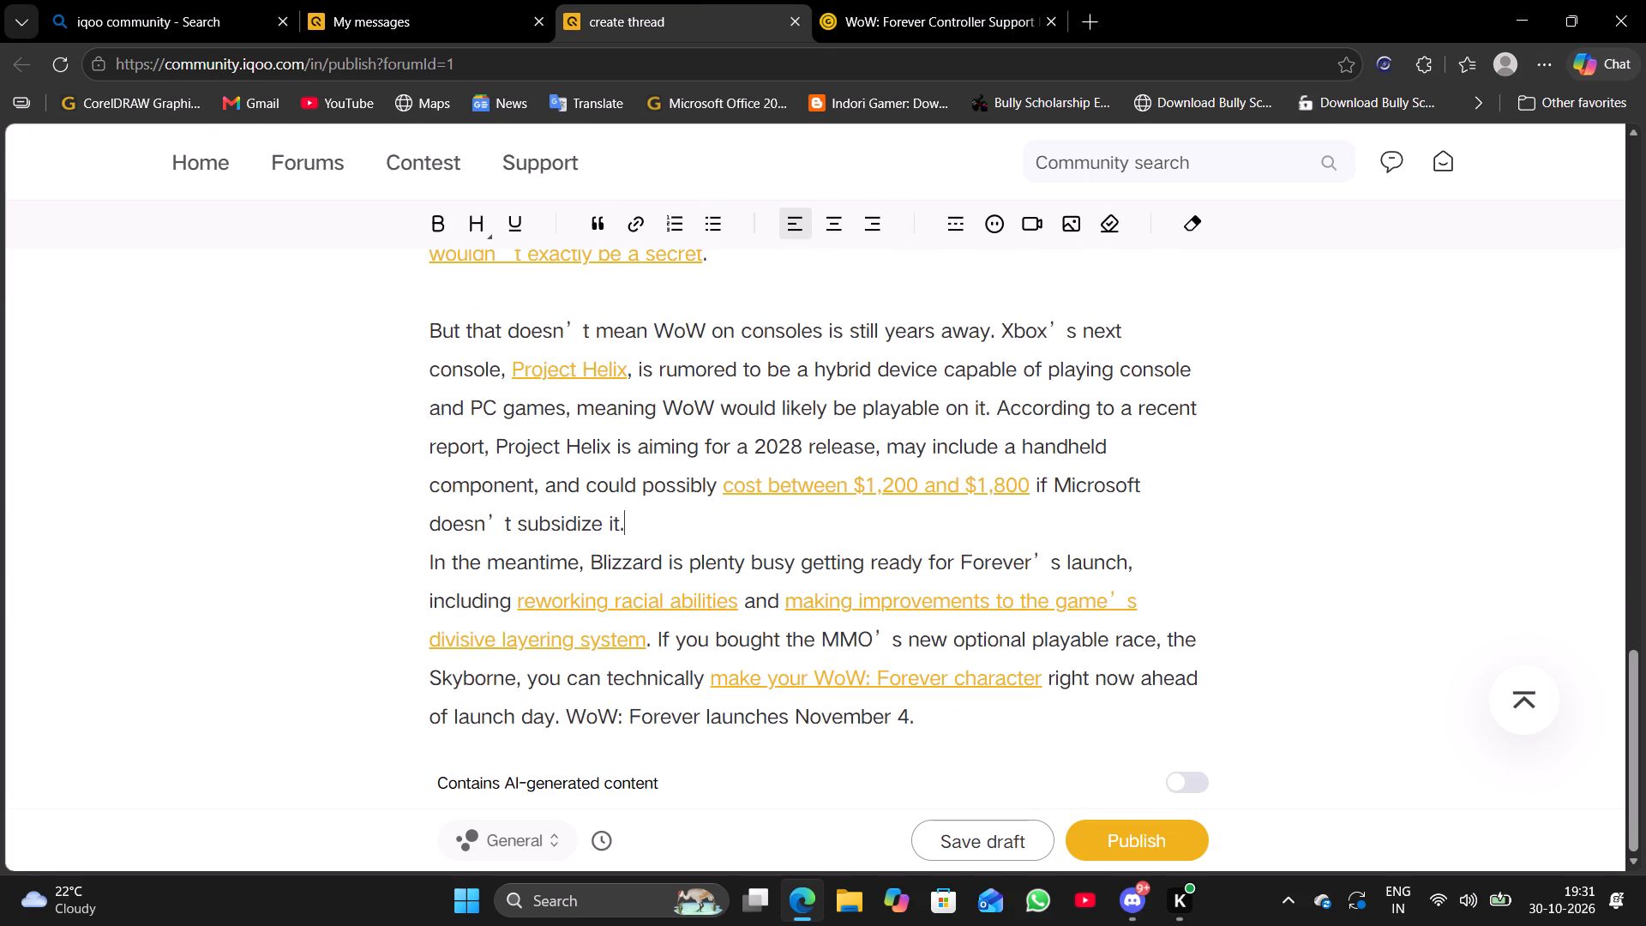
key("Return")
scroll(711, 526, "down", 2)
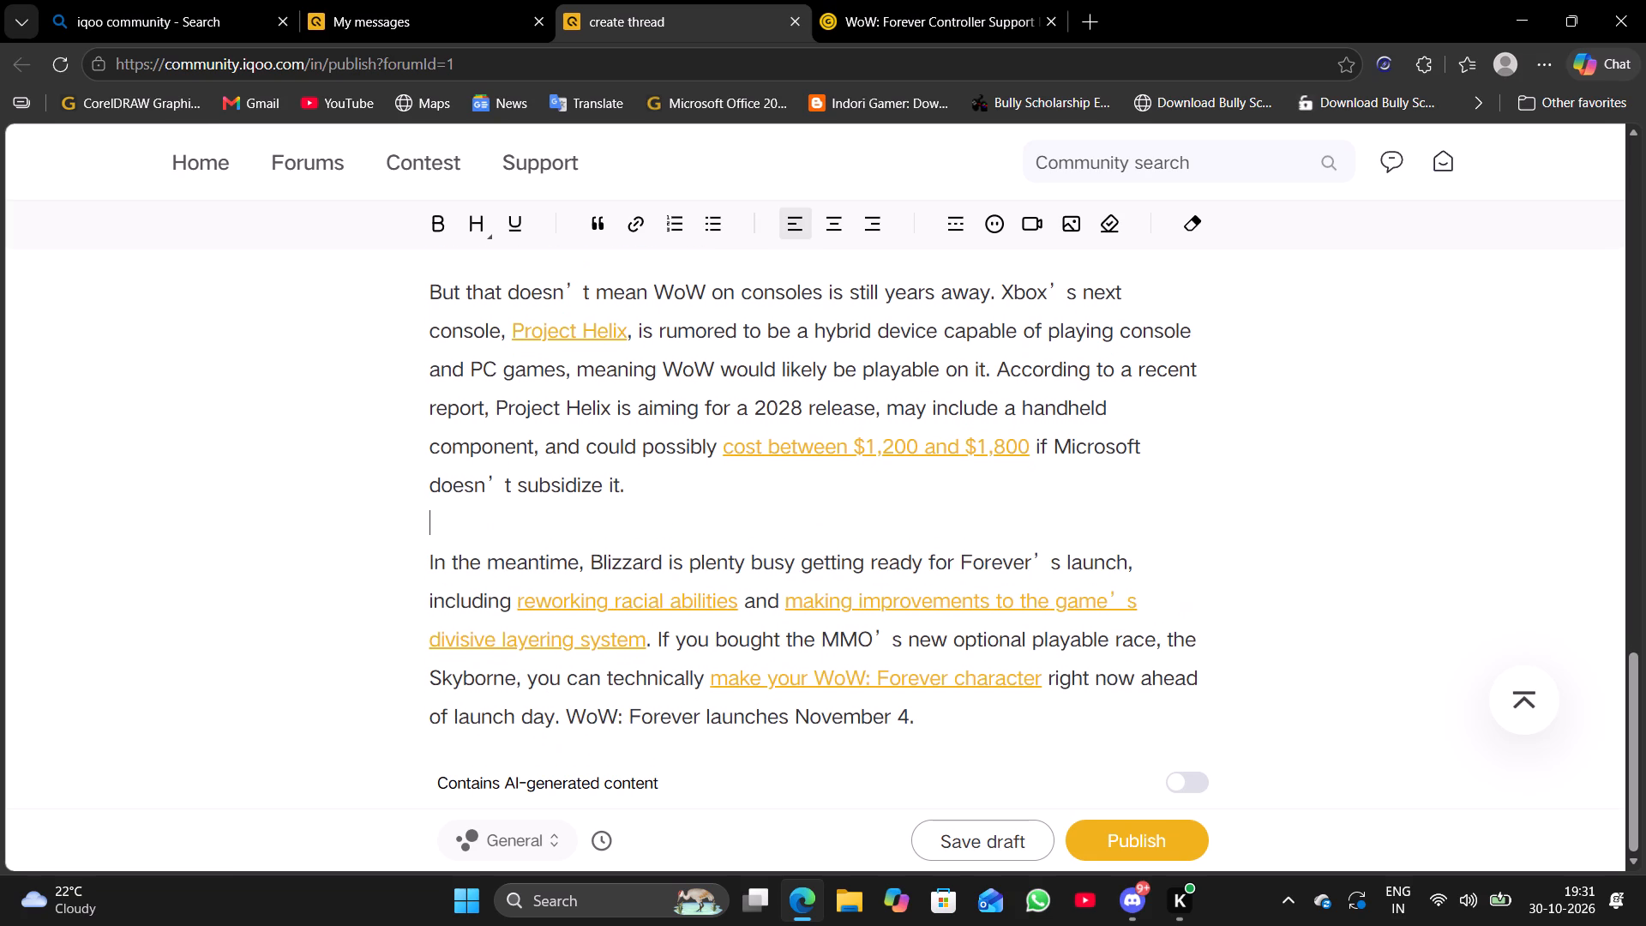
Set the thread's forum category to E-sports & Gaming.
scroll(620, 658, "up", 12)
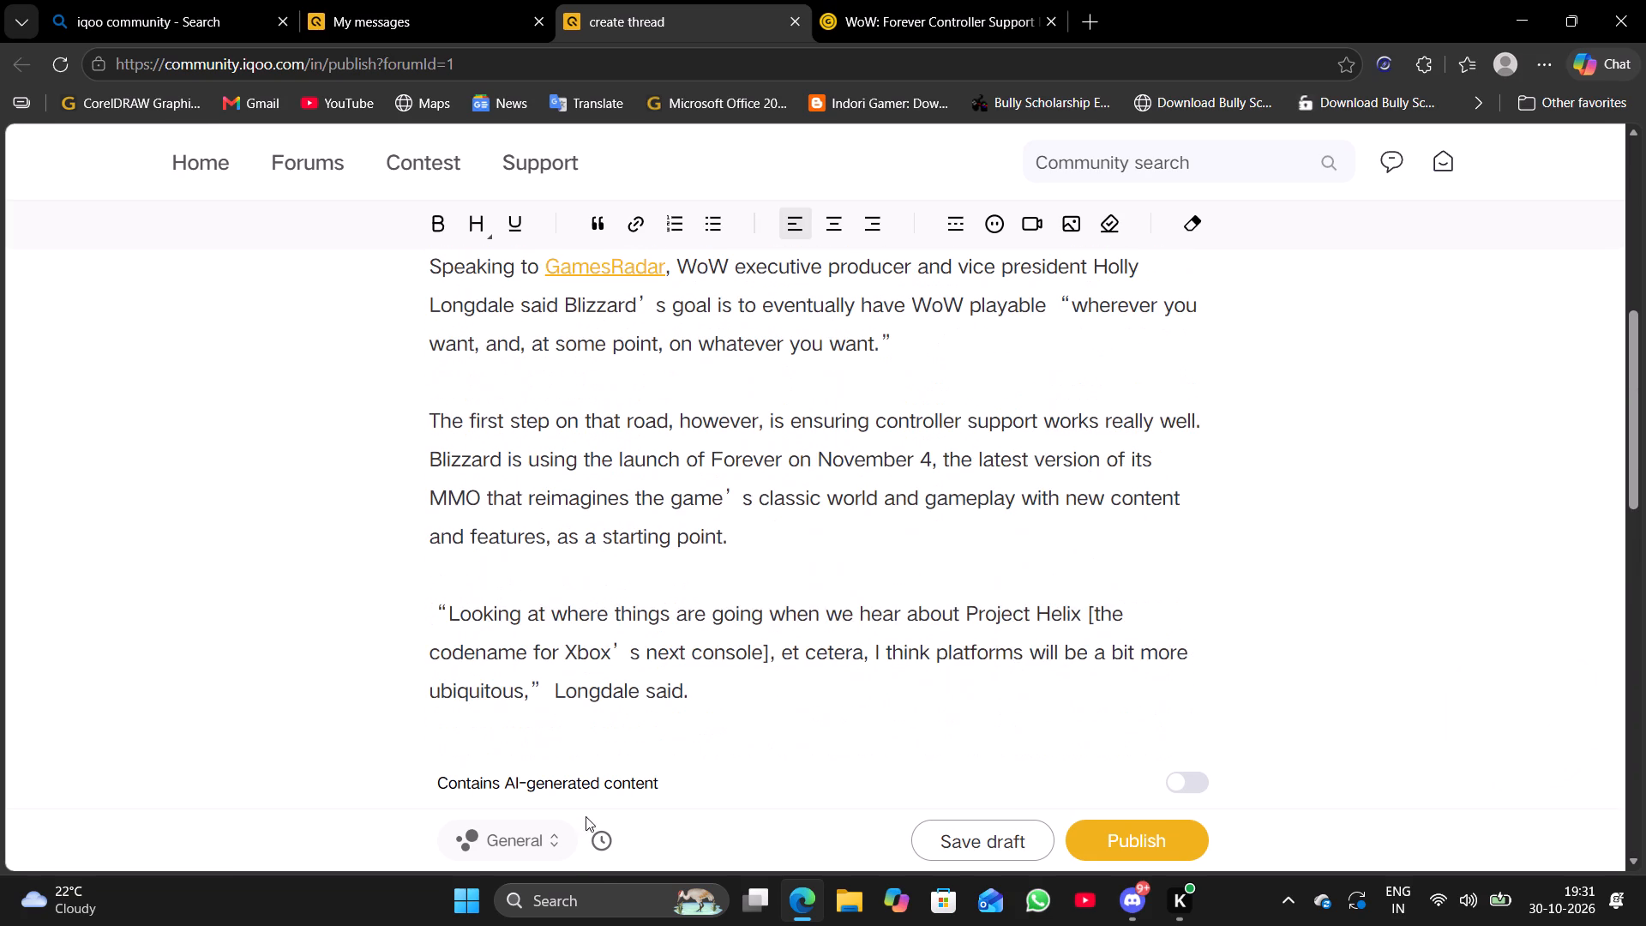
left_click(557, 849)
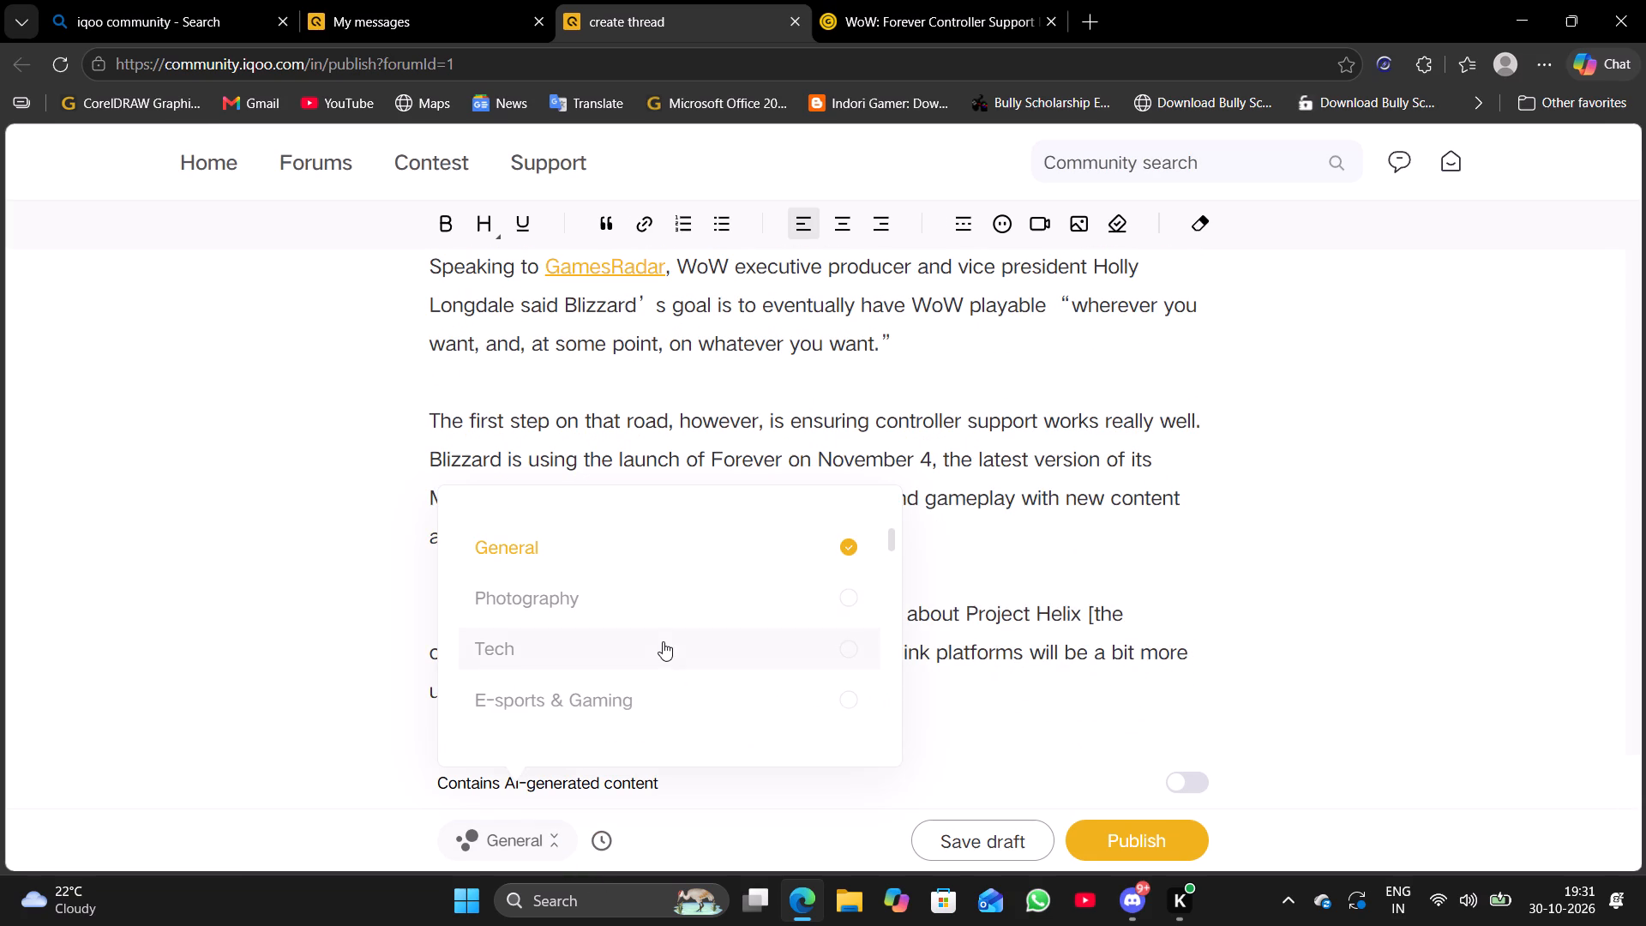
left_click(670, 694)
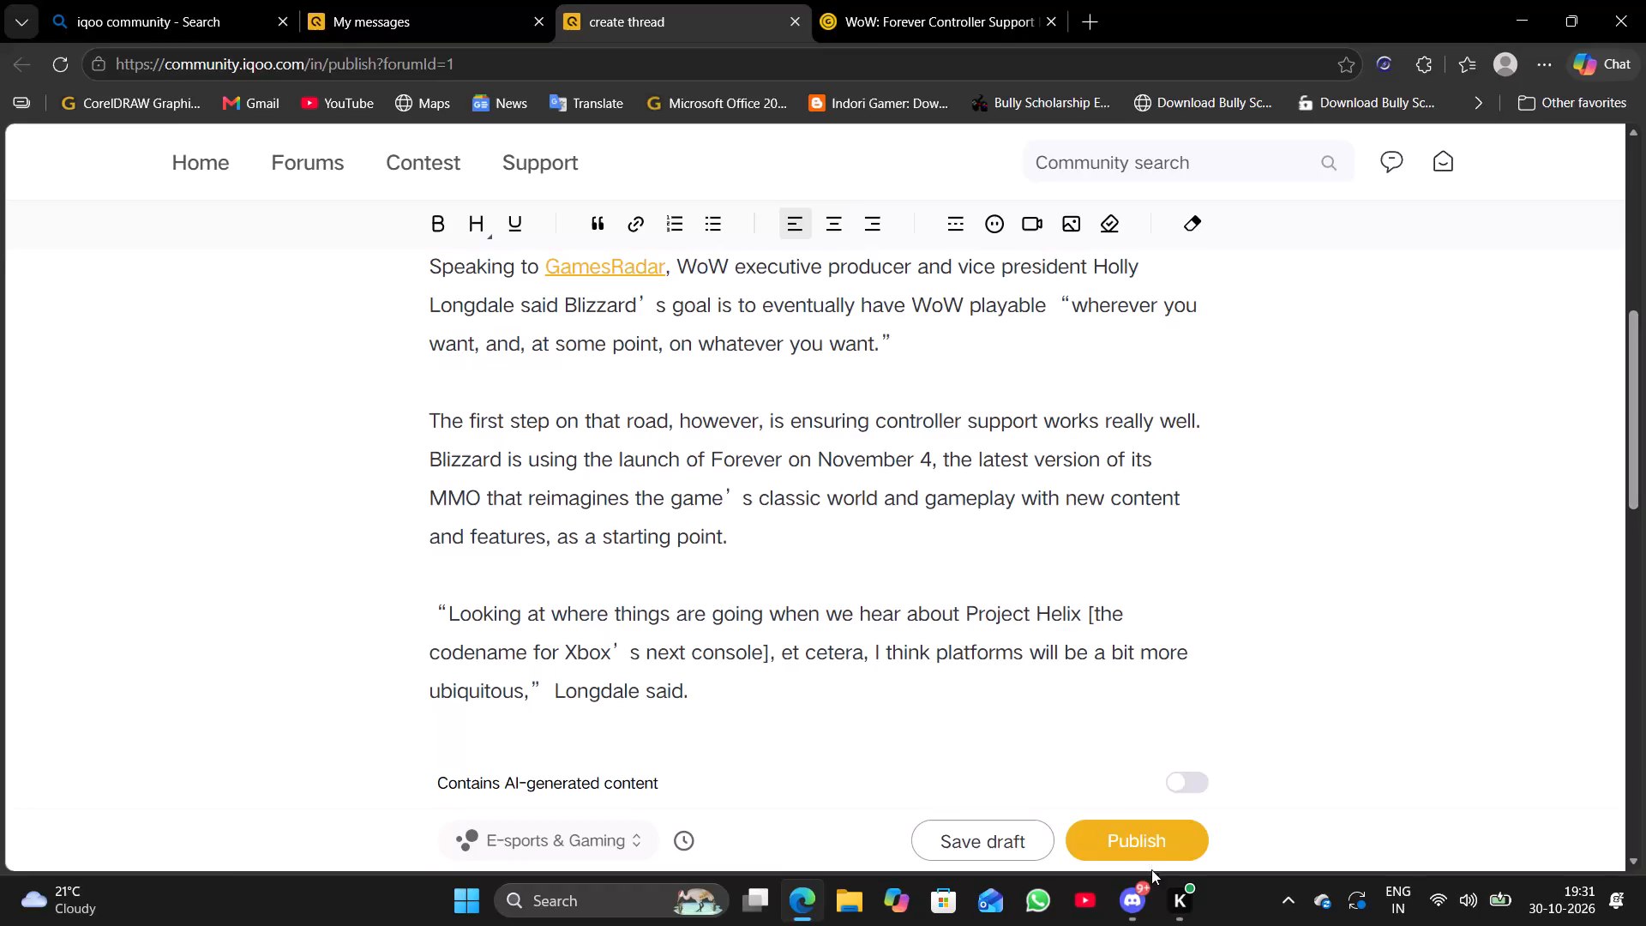
Publish the WoW: Forever controller support thread and view its post details.
left_click(1151, 851)
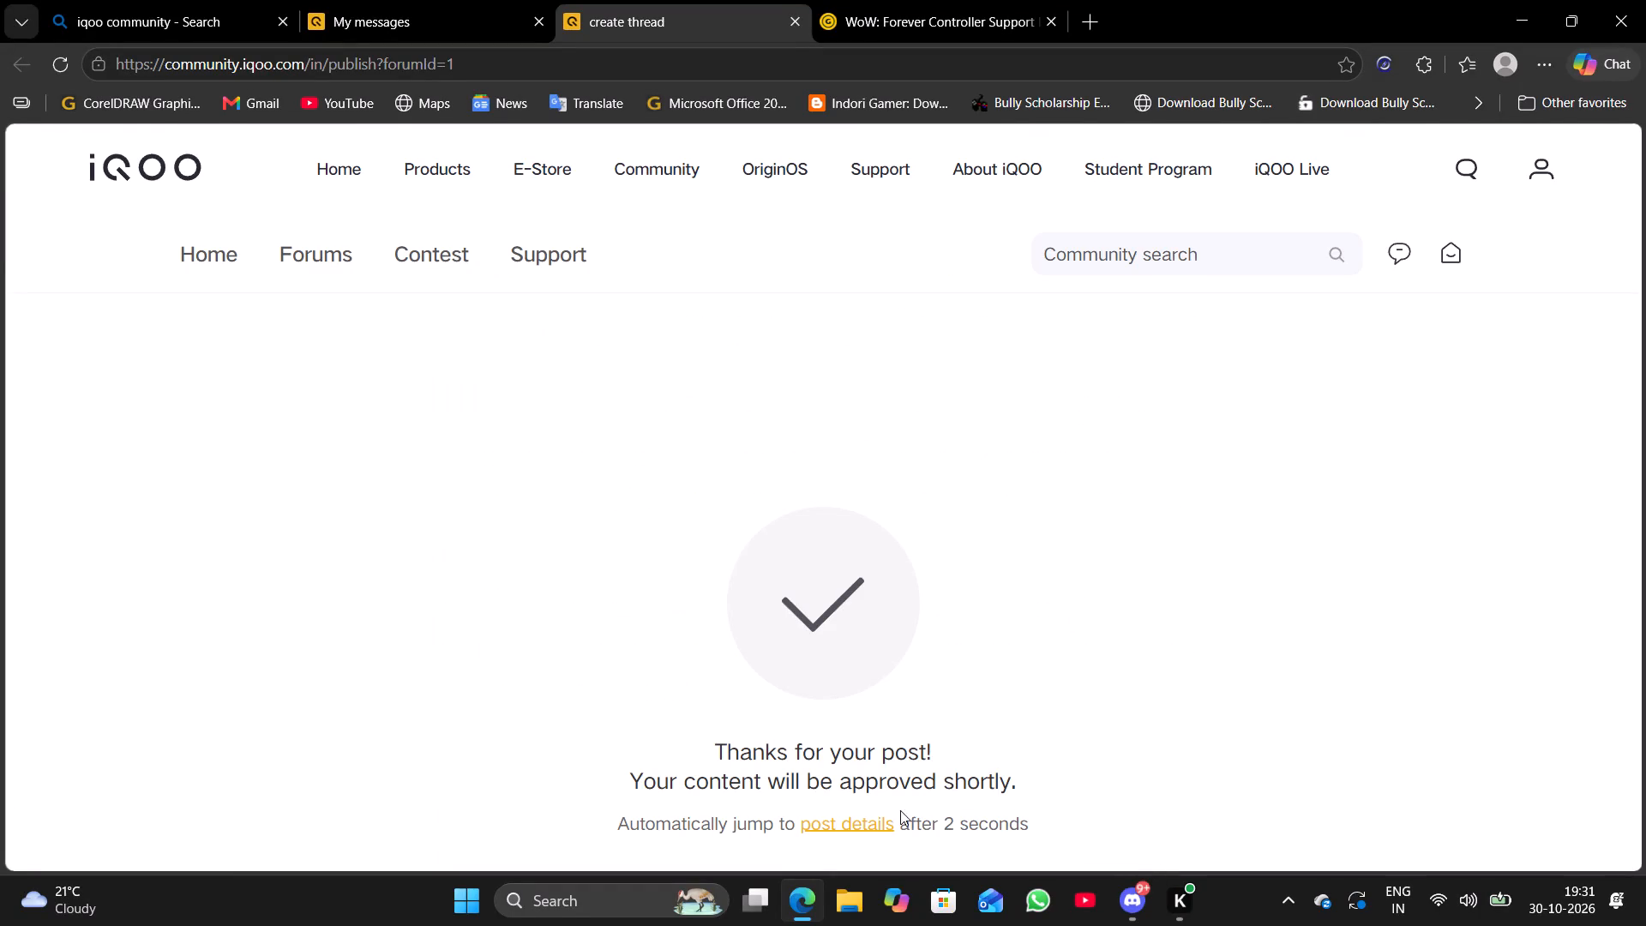
left_click(897, 813)
scroll(814, 537, "down", 3)
scroll(814, 537, "up", 6)
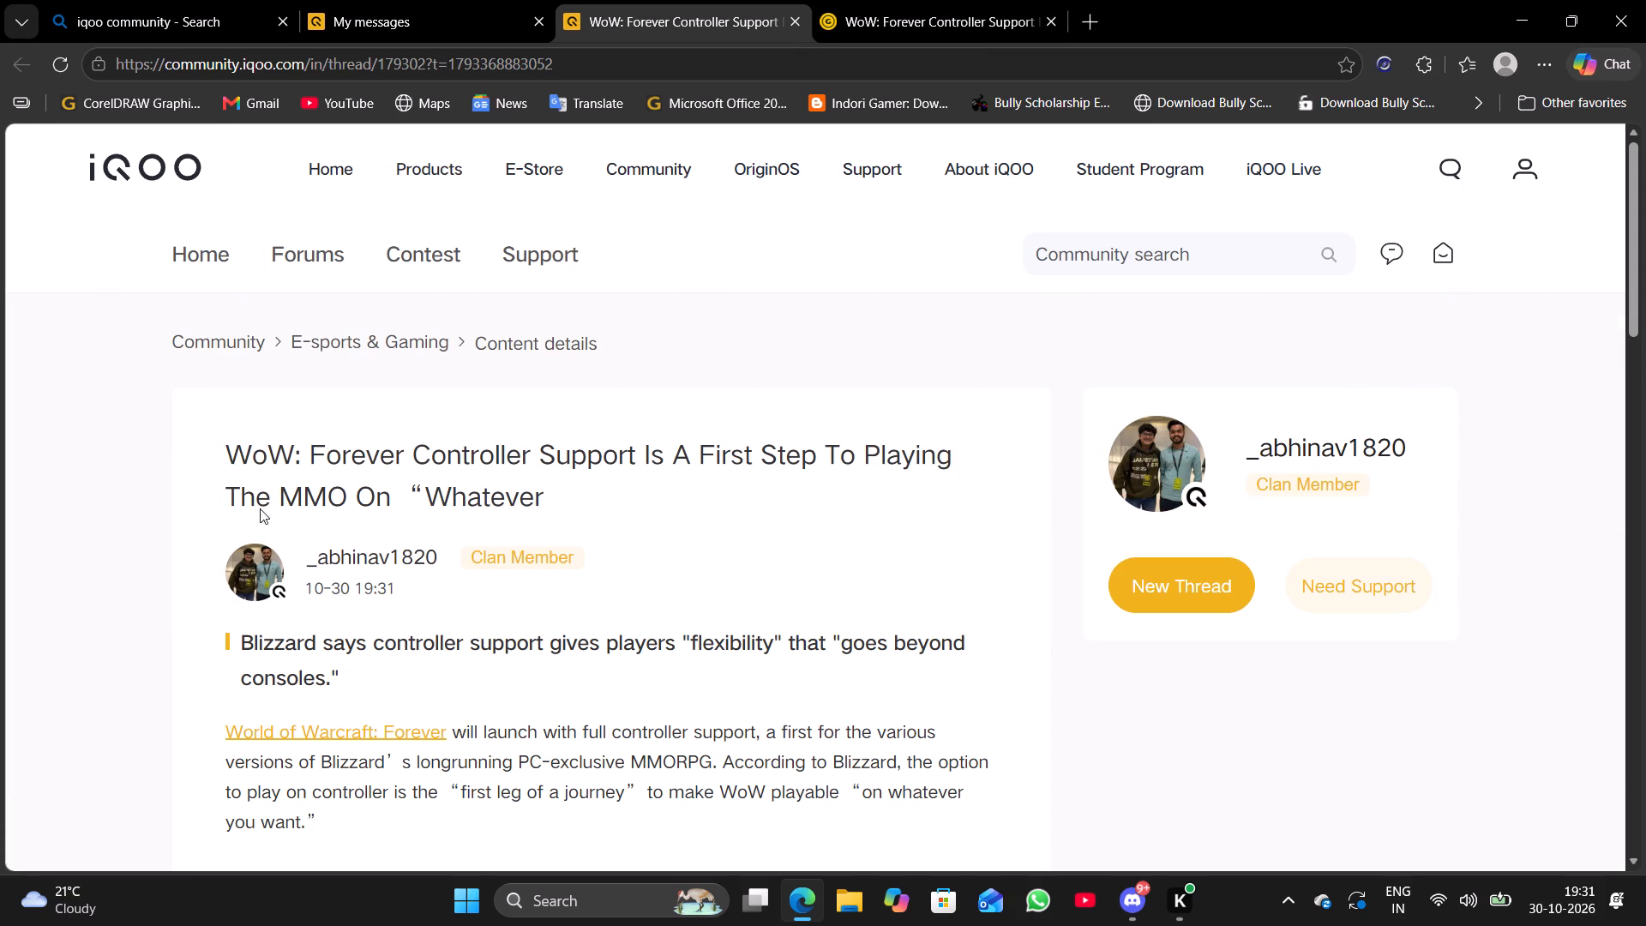
Go from the thread to the community home and open the account's My posts list.
left_click(232, 348)
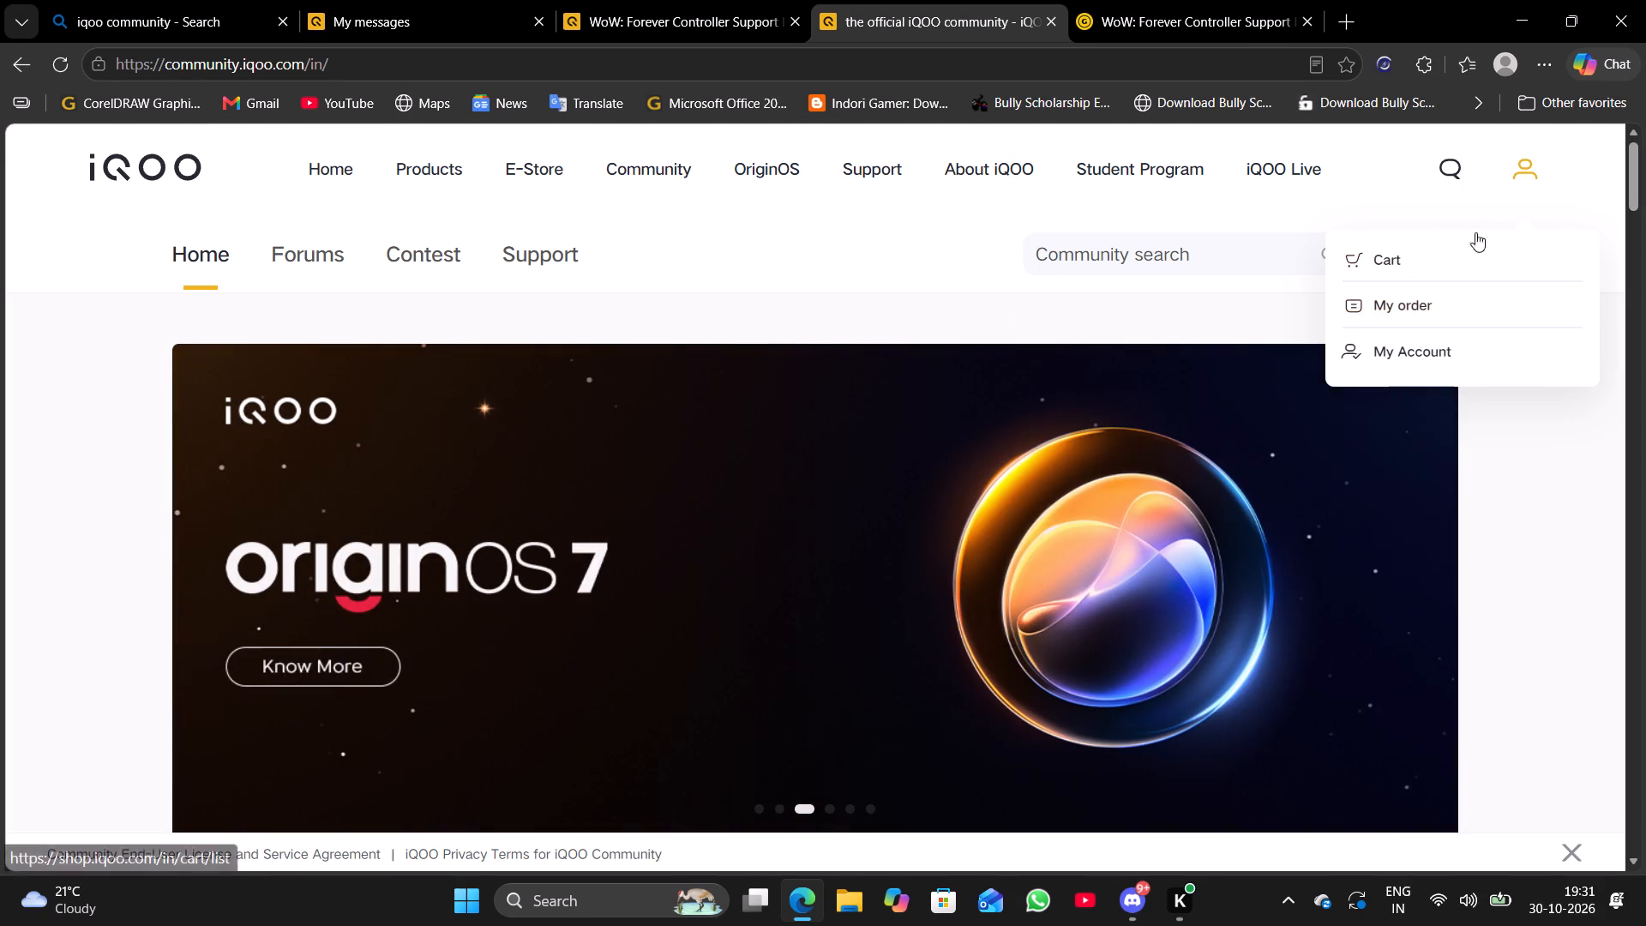
left_click(1423, 257)
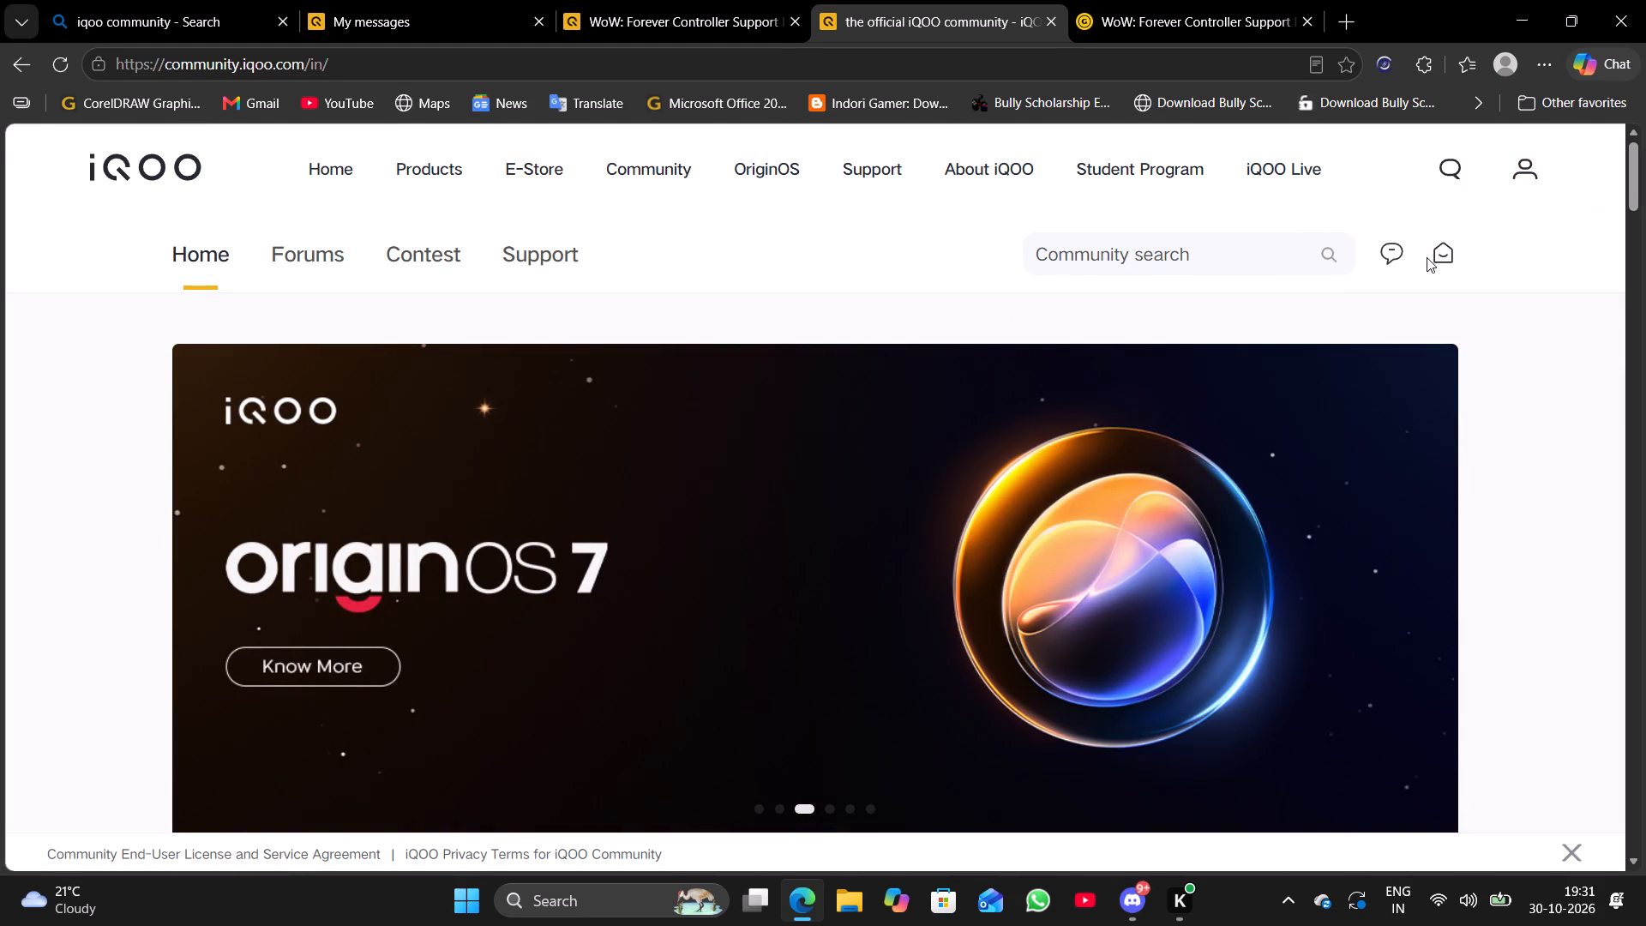
left_click(1427, 257)
left_click(1433, 257)
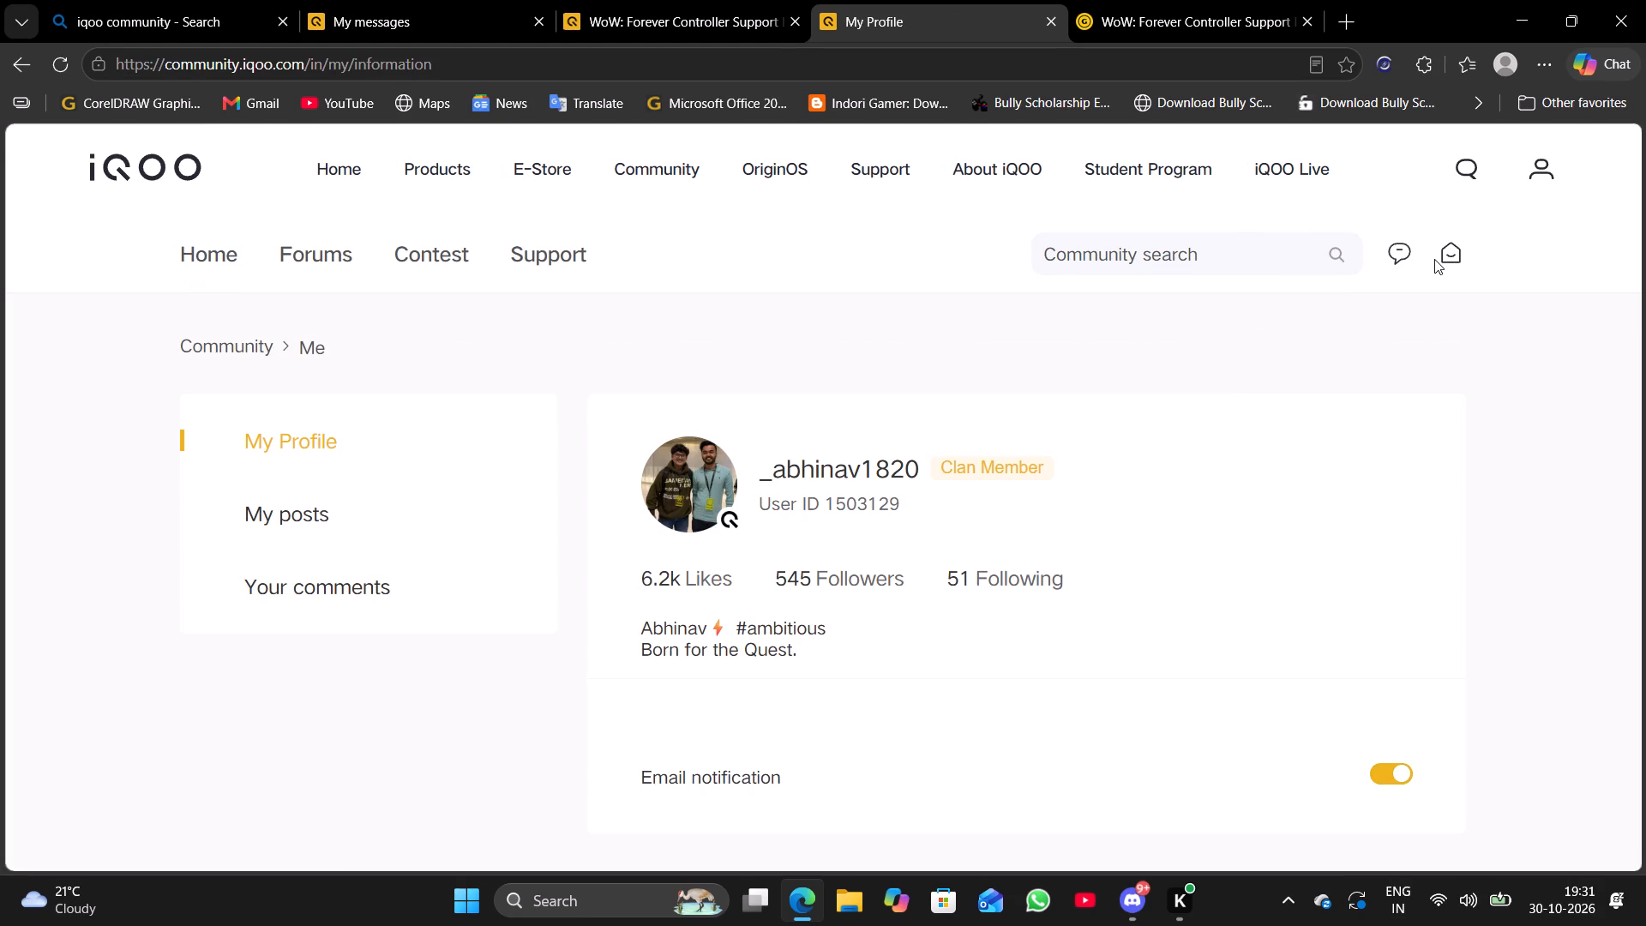
scroll(1008, 485, "down", 6)
left_click(307, 515)
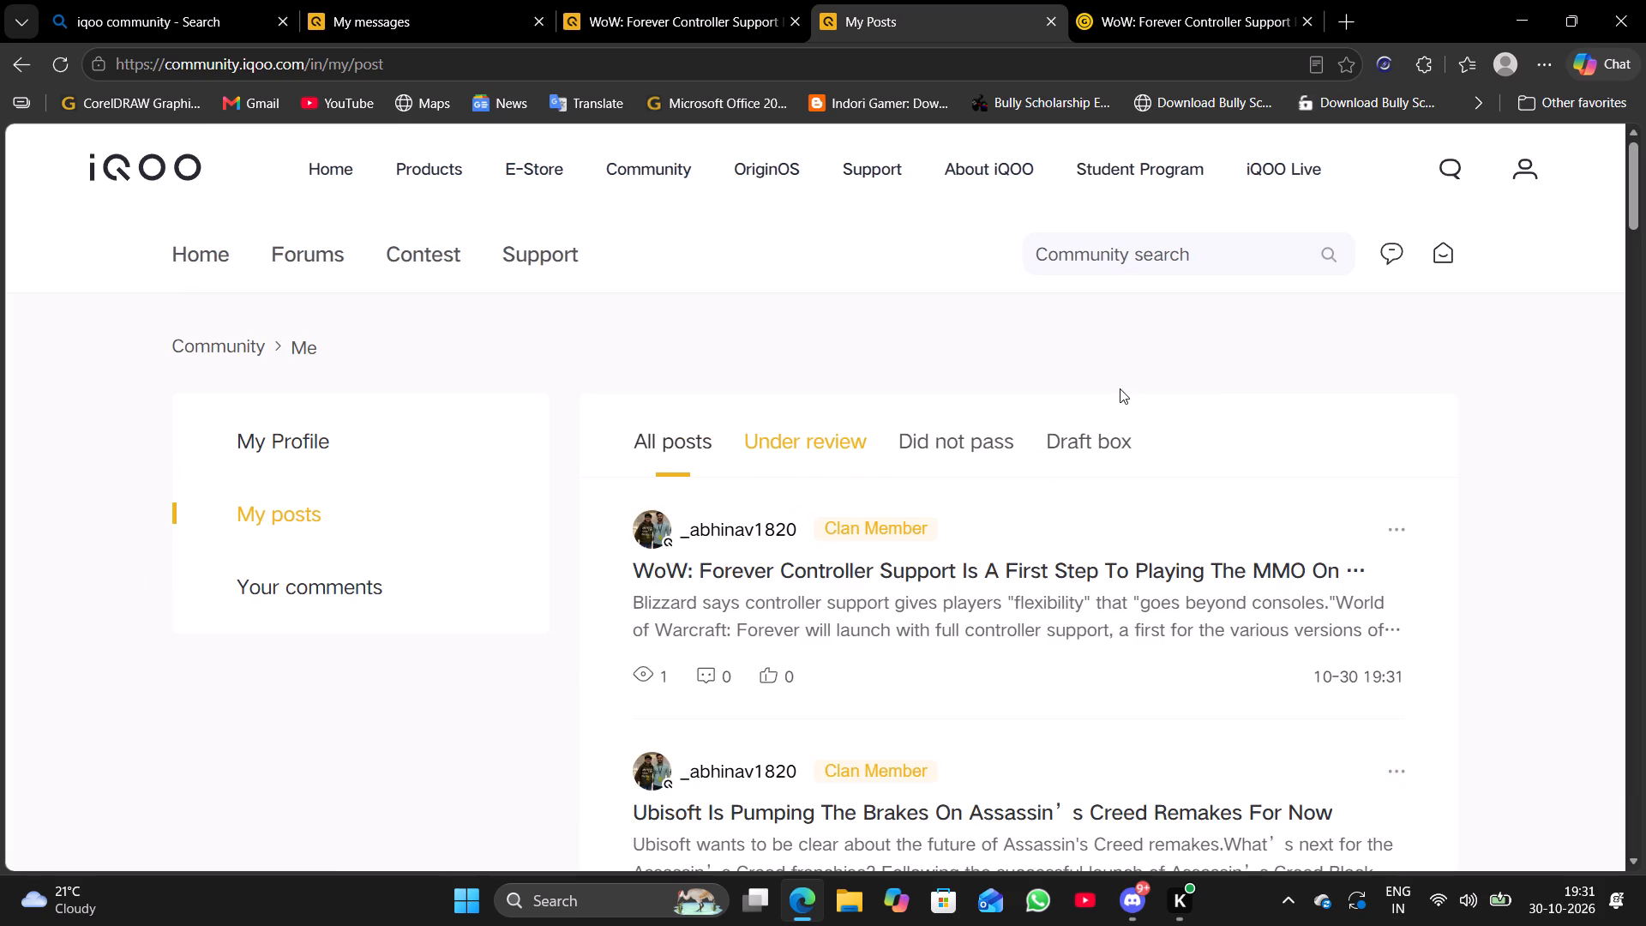
Edit the "Ubisoft Is Pumping The Brakes On Assassin's Creed Remakes For Now" thread, change its category to E-sports & Gaming, and republish it.
scroll(1120, 388, "down", 2)
scroll(1063, 549, "down", 3)
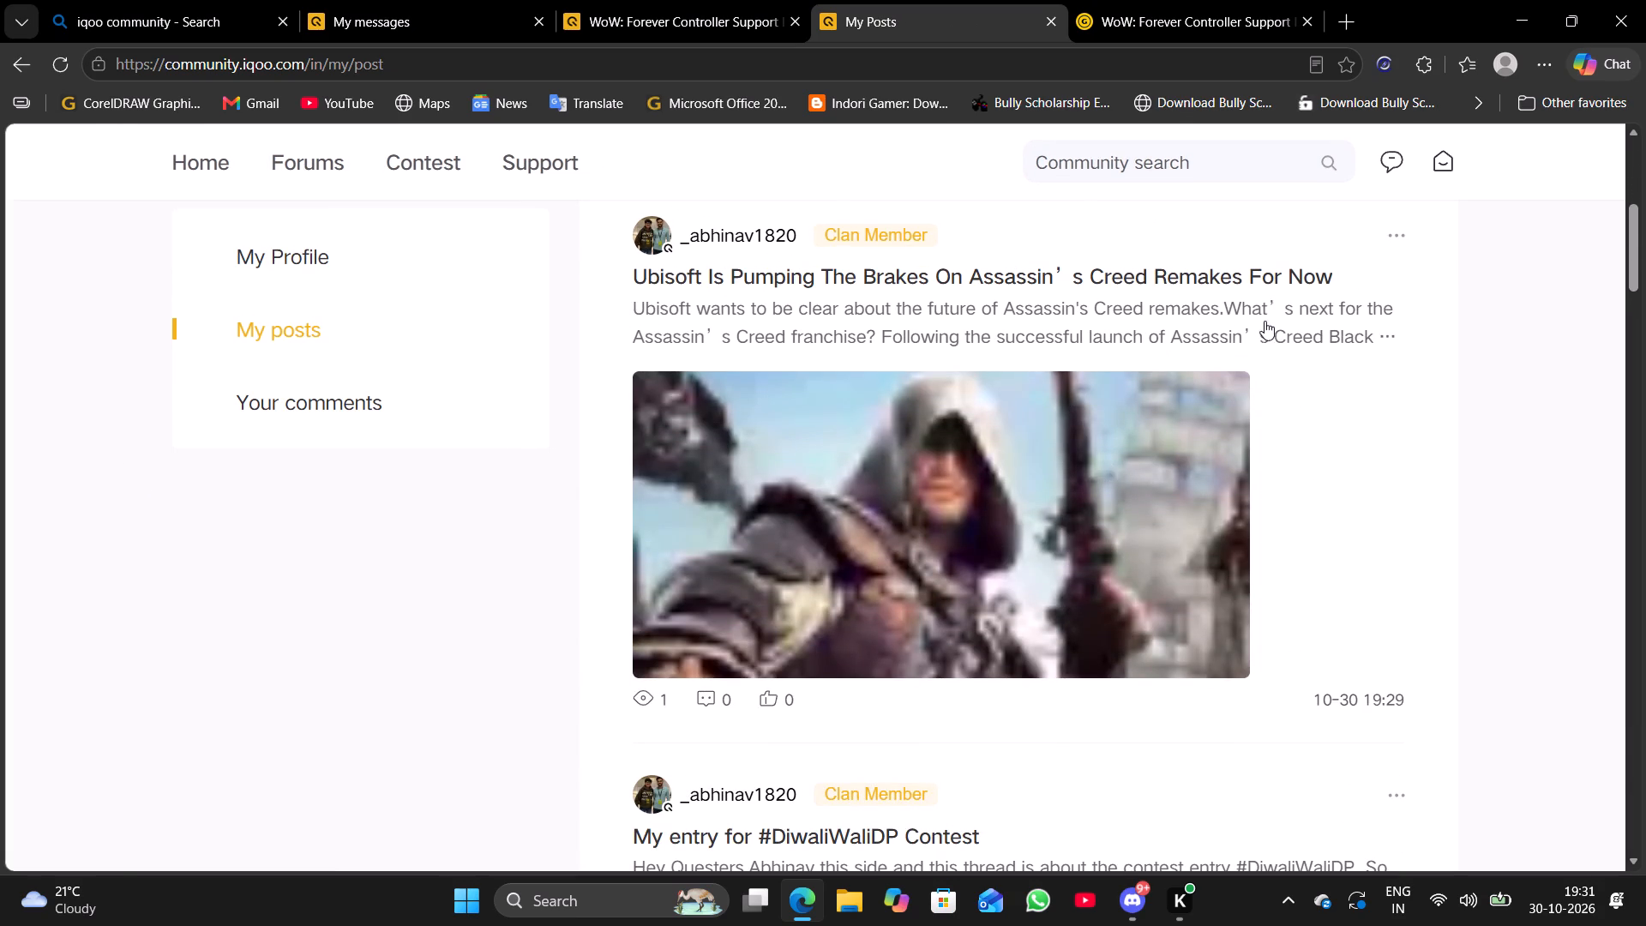
left_click(1387, 234)
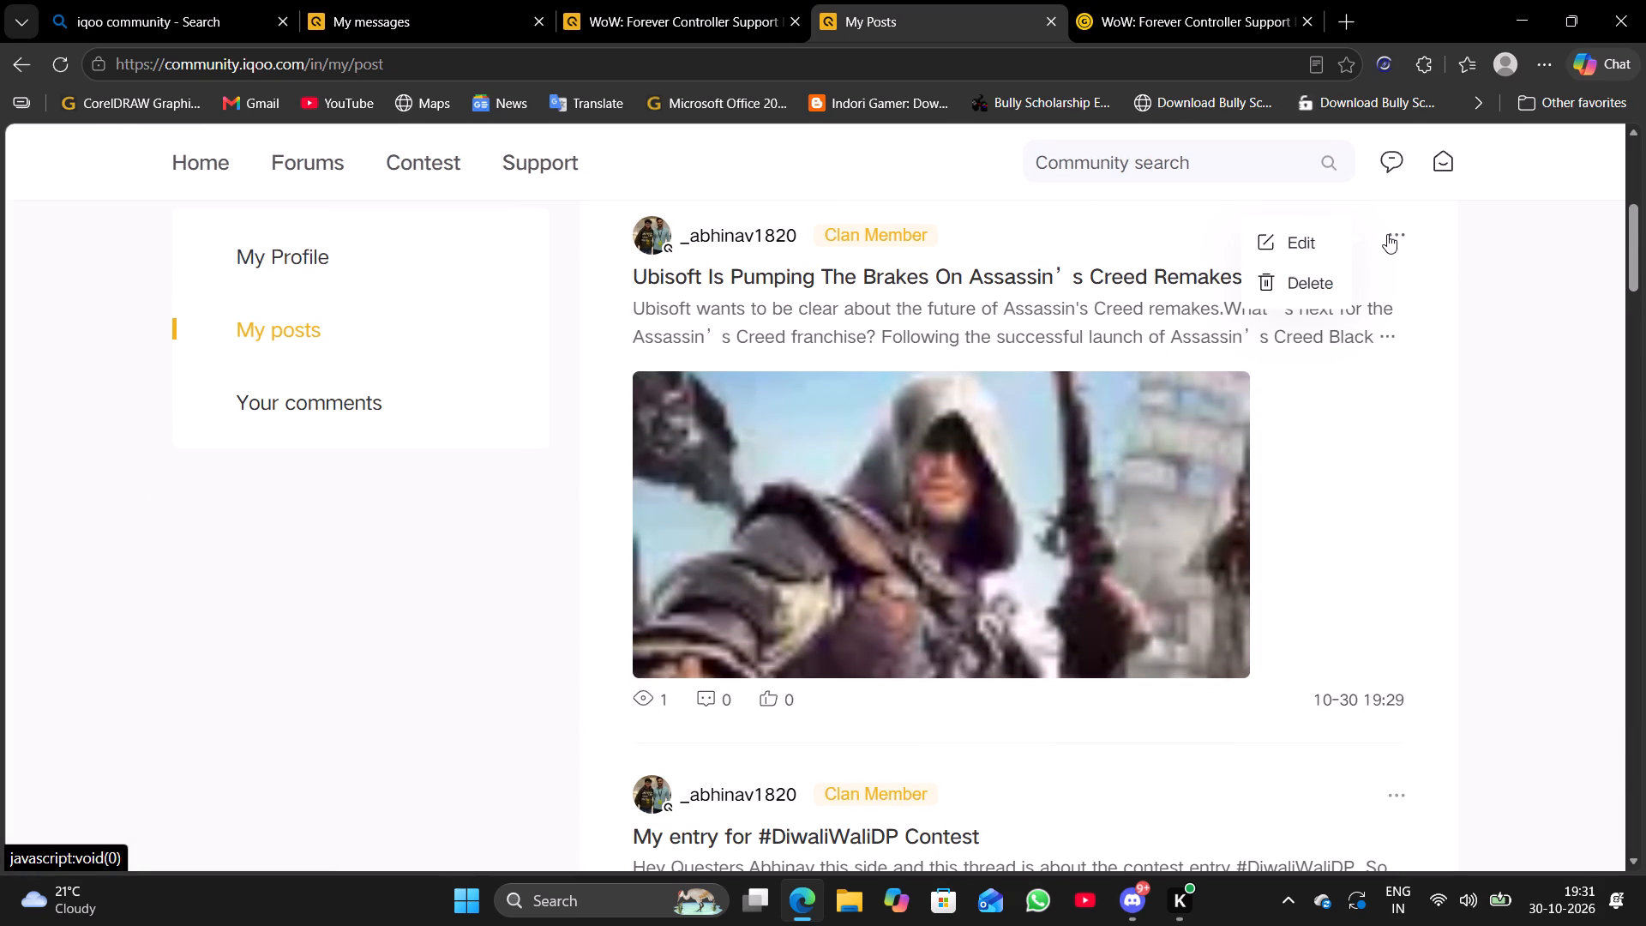
left_click(1330, 252)
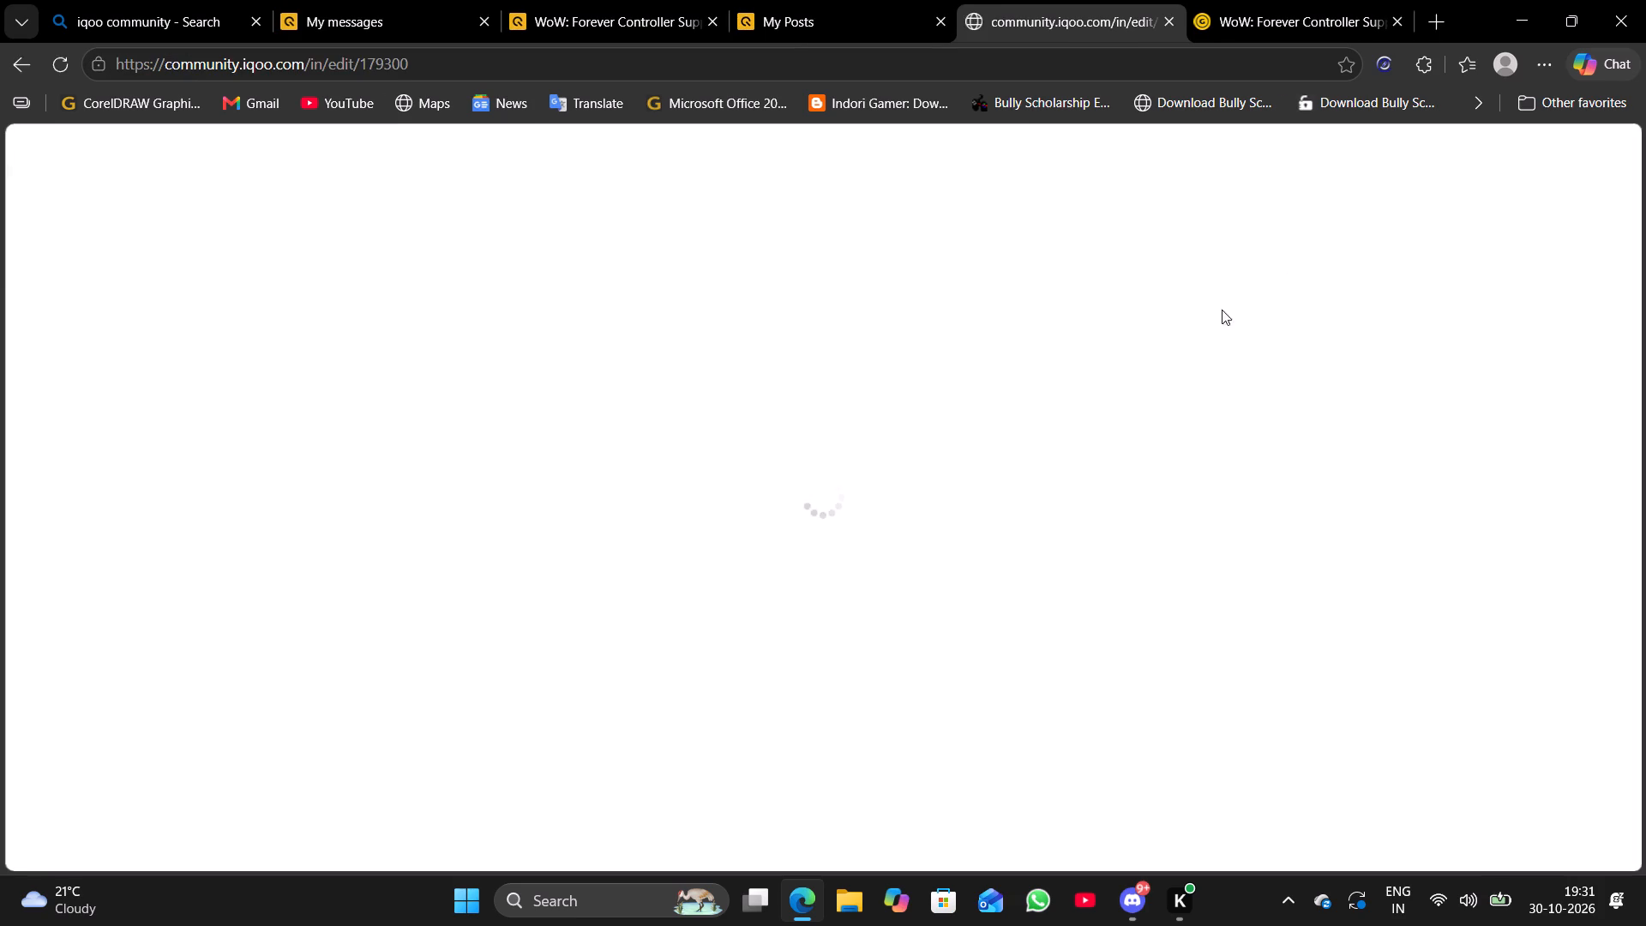
scroll(824, 458, "down", 5)
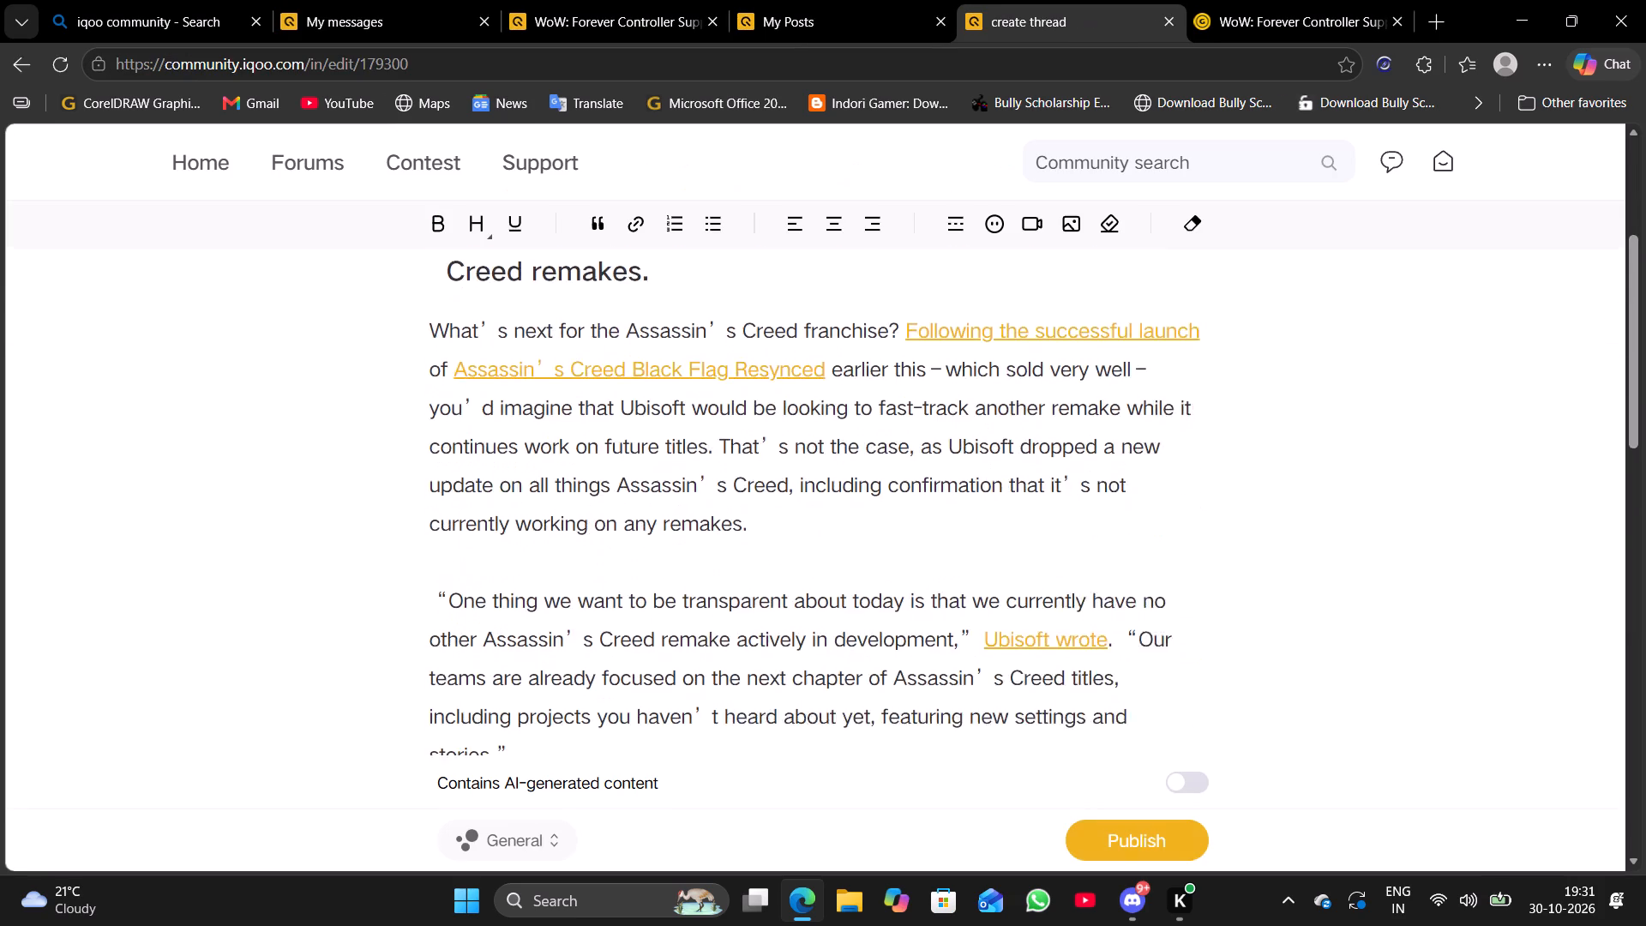
scroll(824, 458, "down", 4)
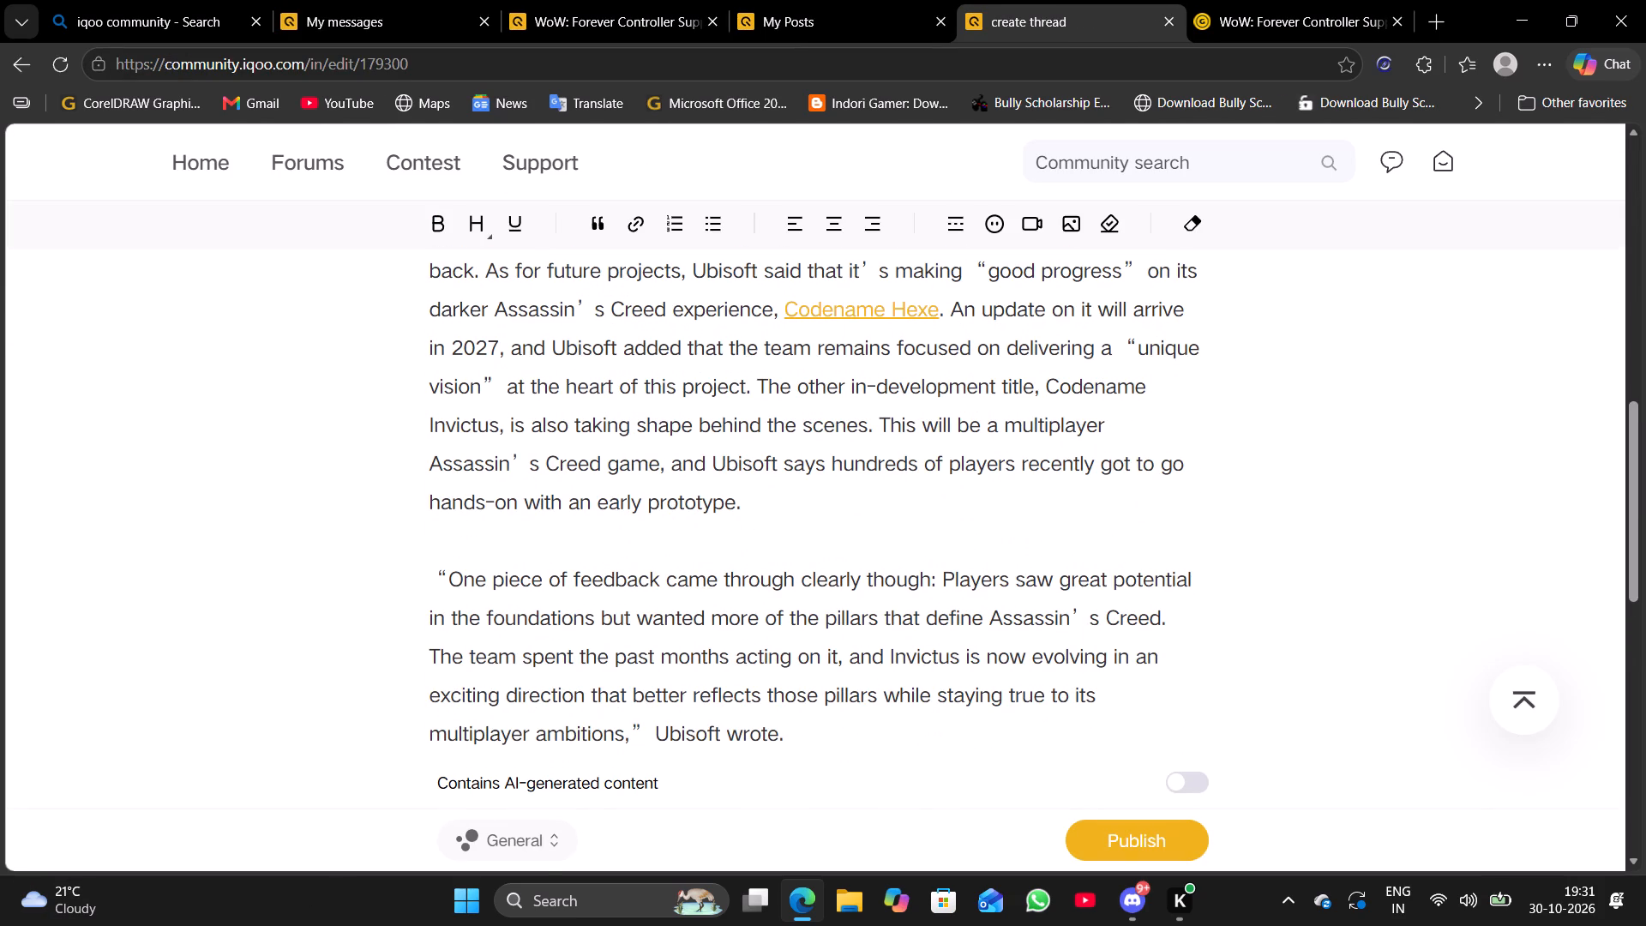
left_click(543, 850)
left_click(611, 712)
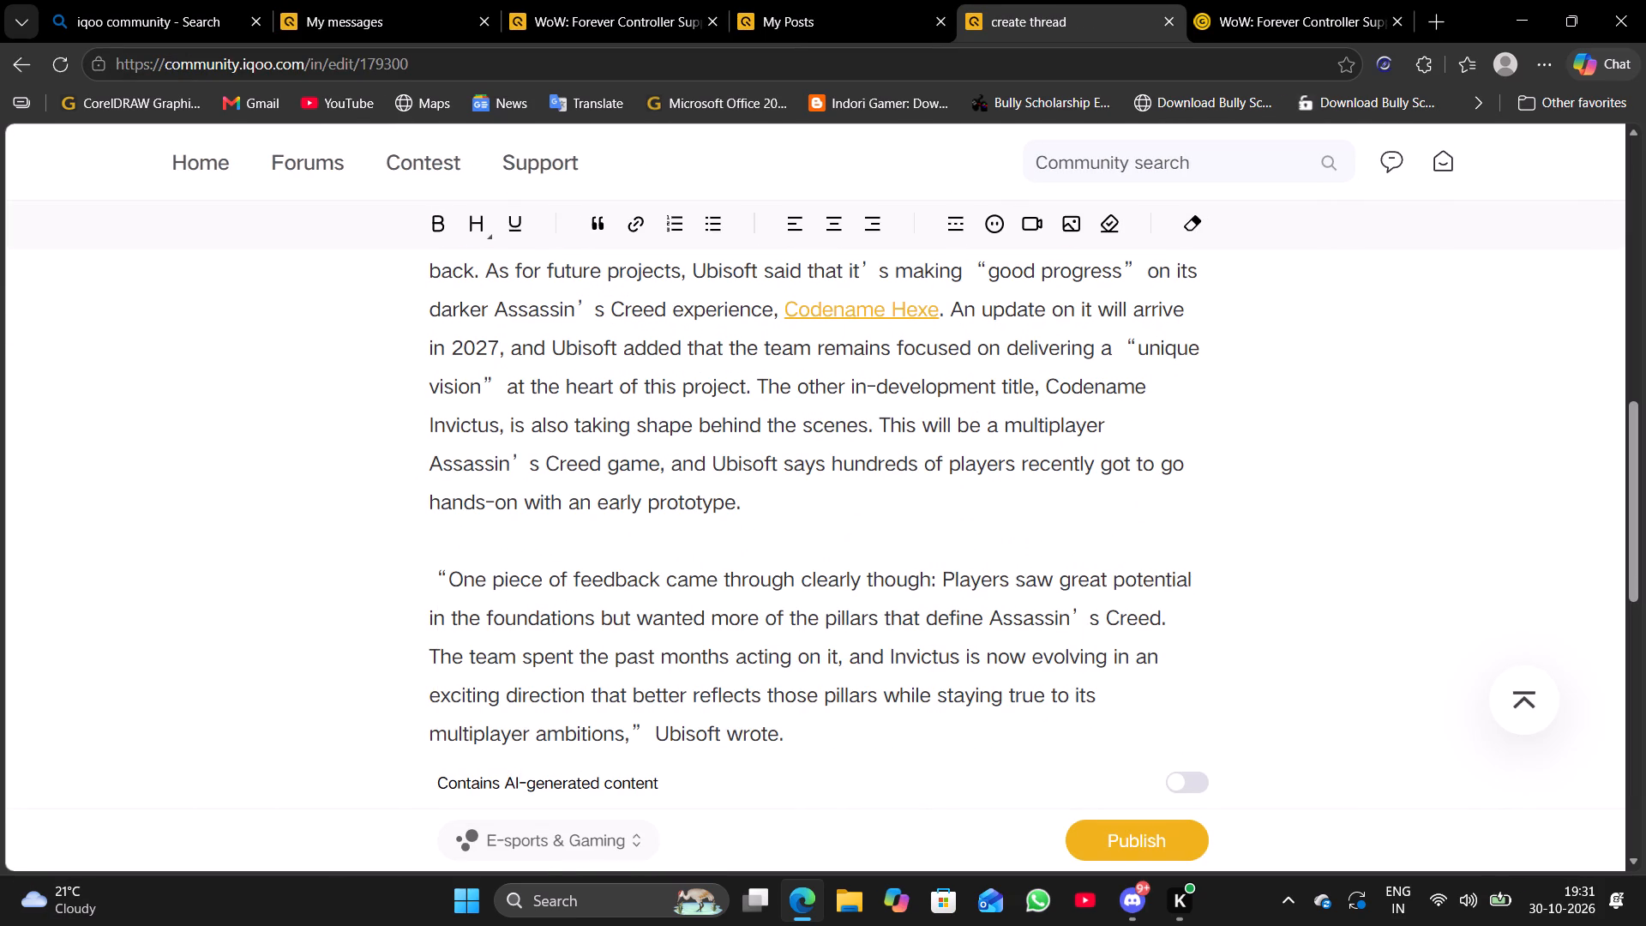
left_click(1188, 852)
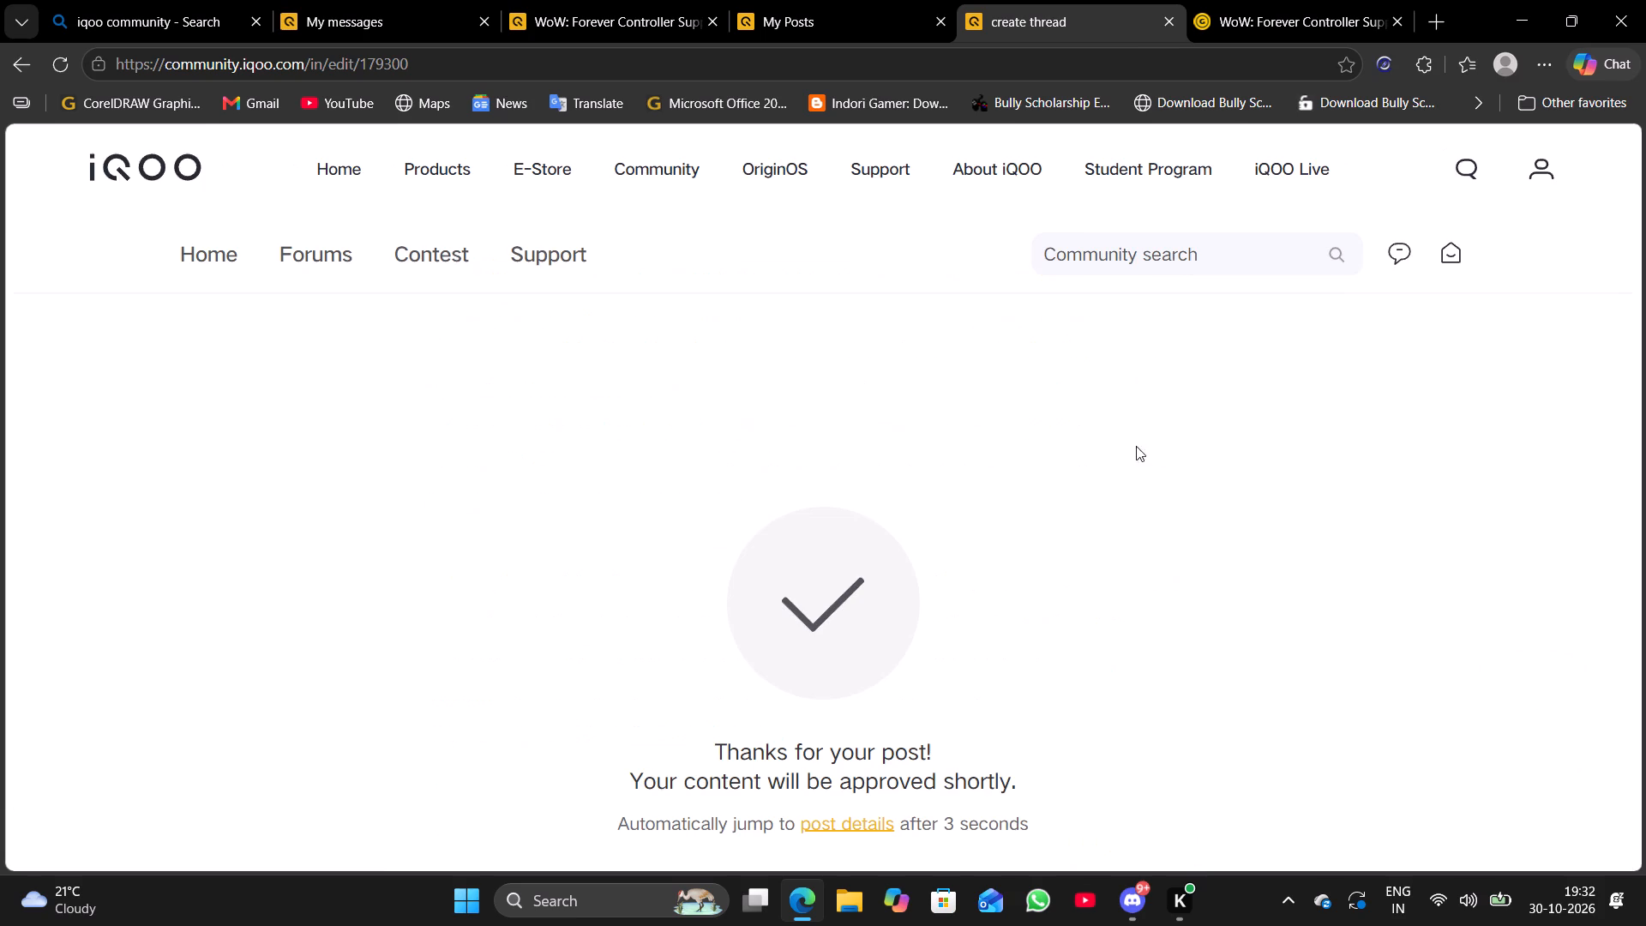
Return to GameSpot's news list and open the article "You All Guessed Elder Scrolls 6's Name, And Now Here's The Game's Setup – Report".
left_click(1251, 0)
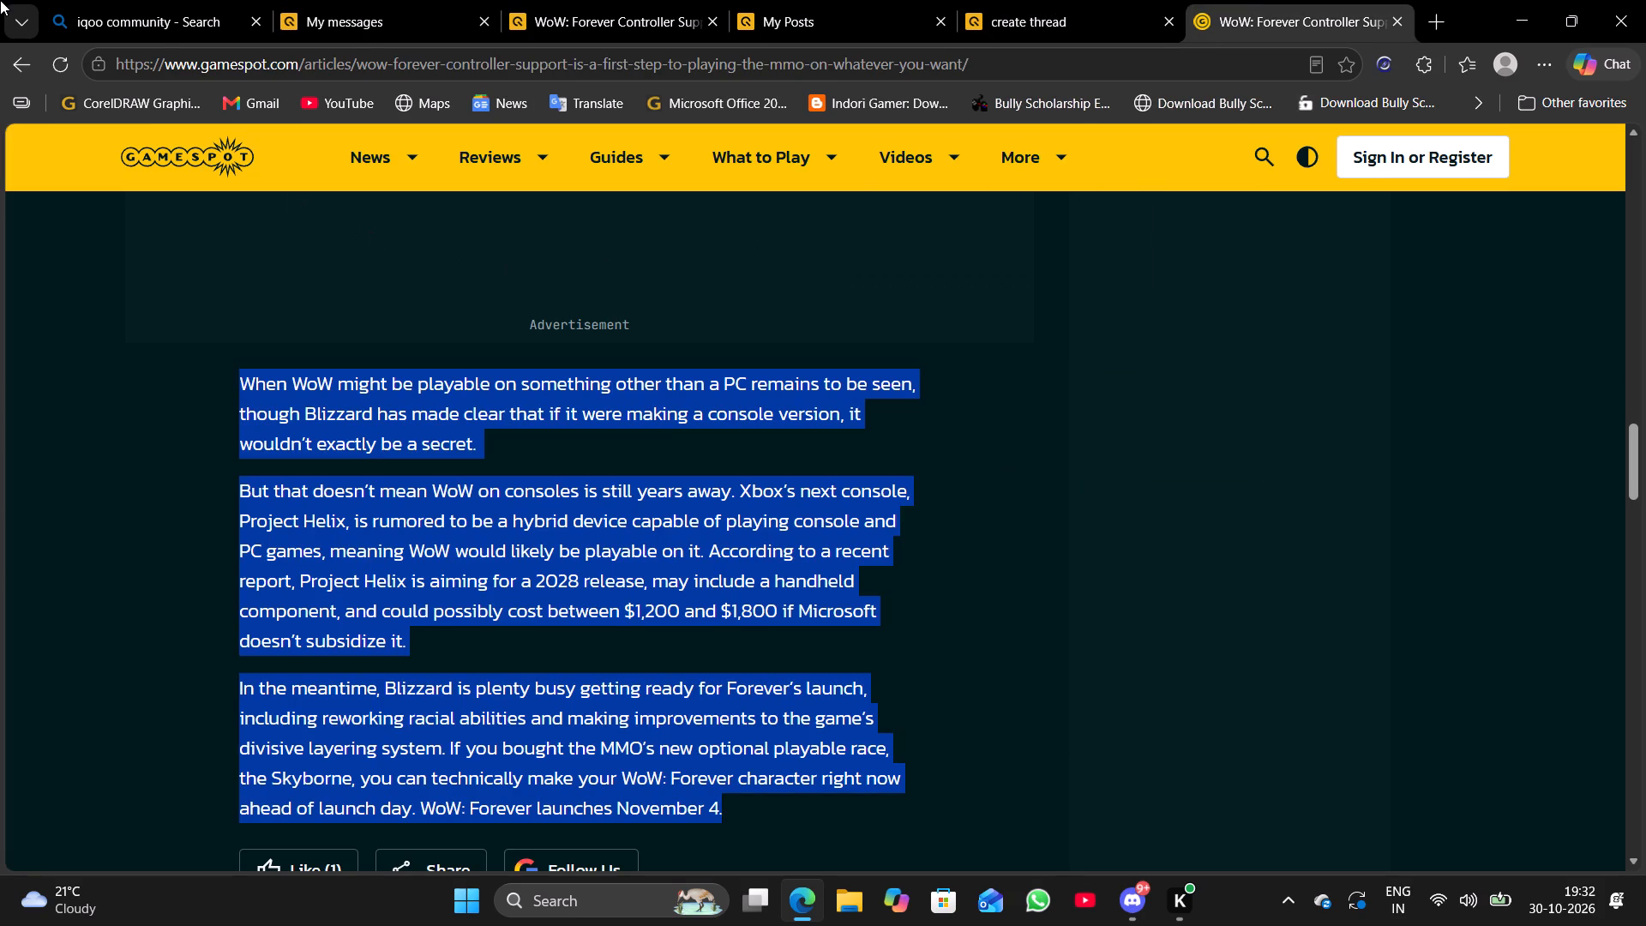
left_click(10, 77)
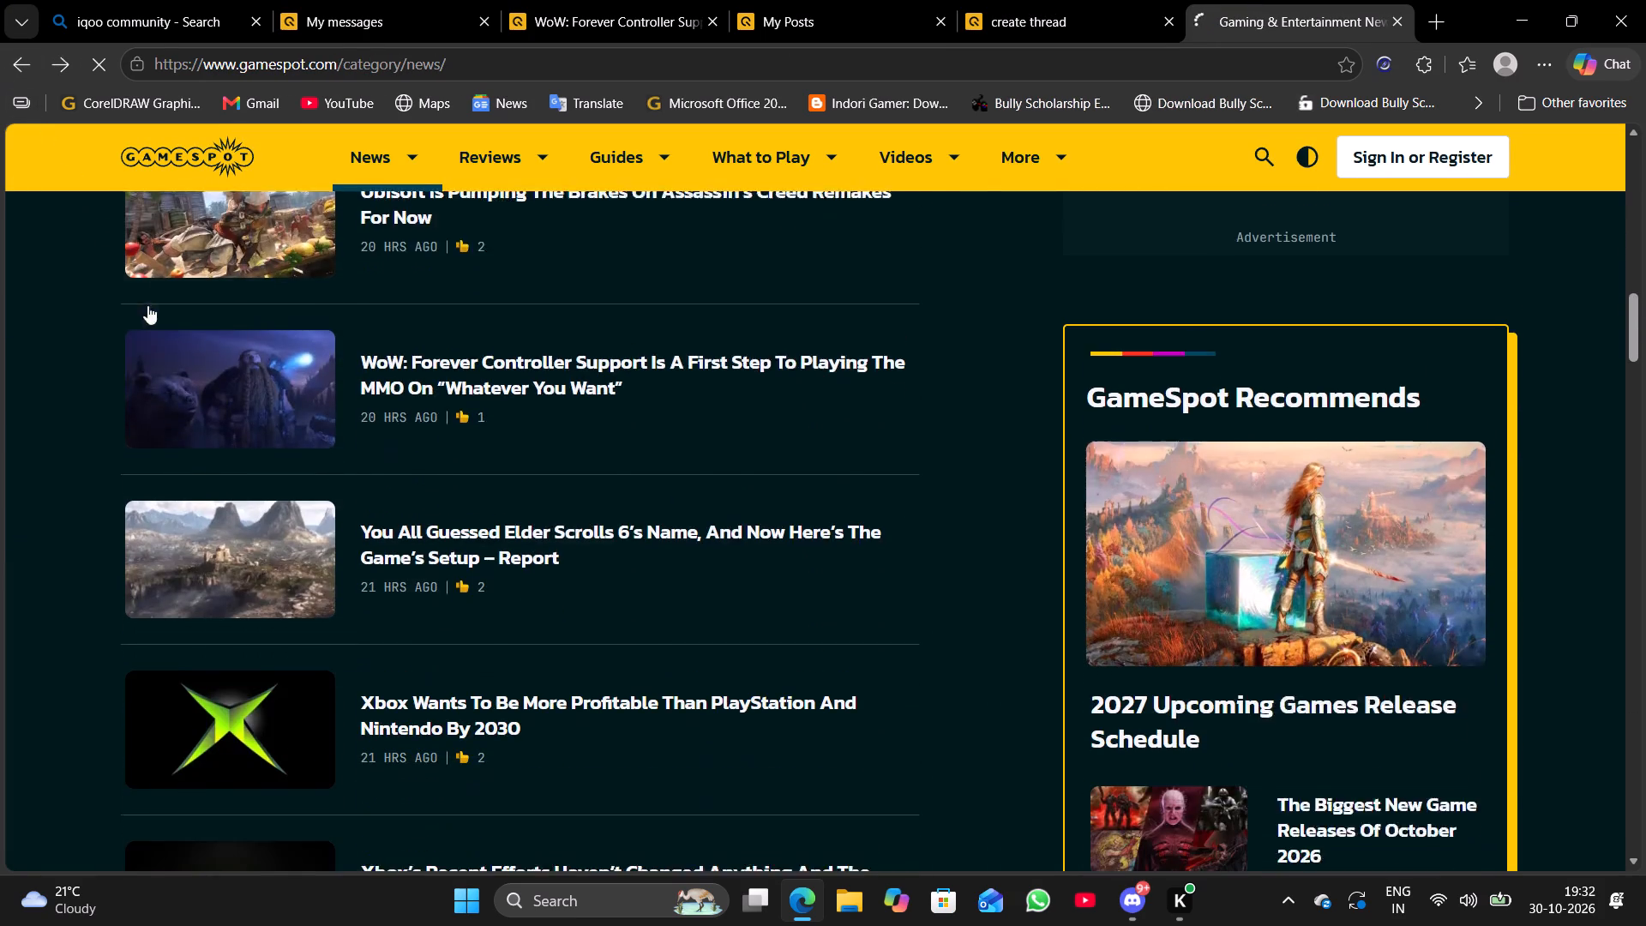
scroll(223, 409, "down", 1)
scroll(223, 409, "up", 2)
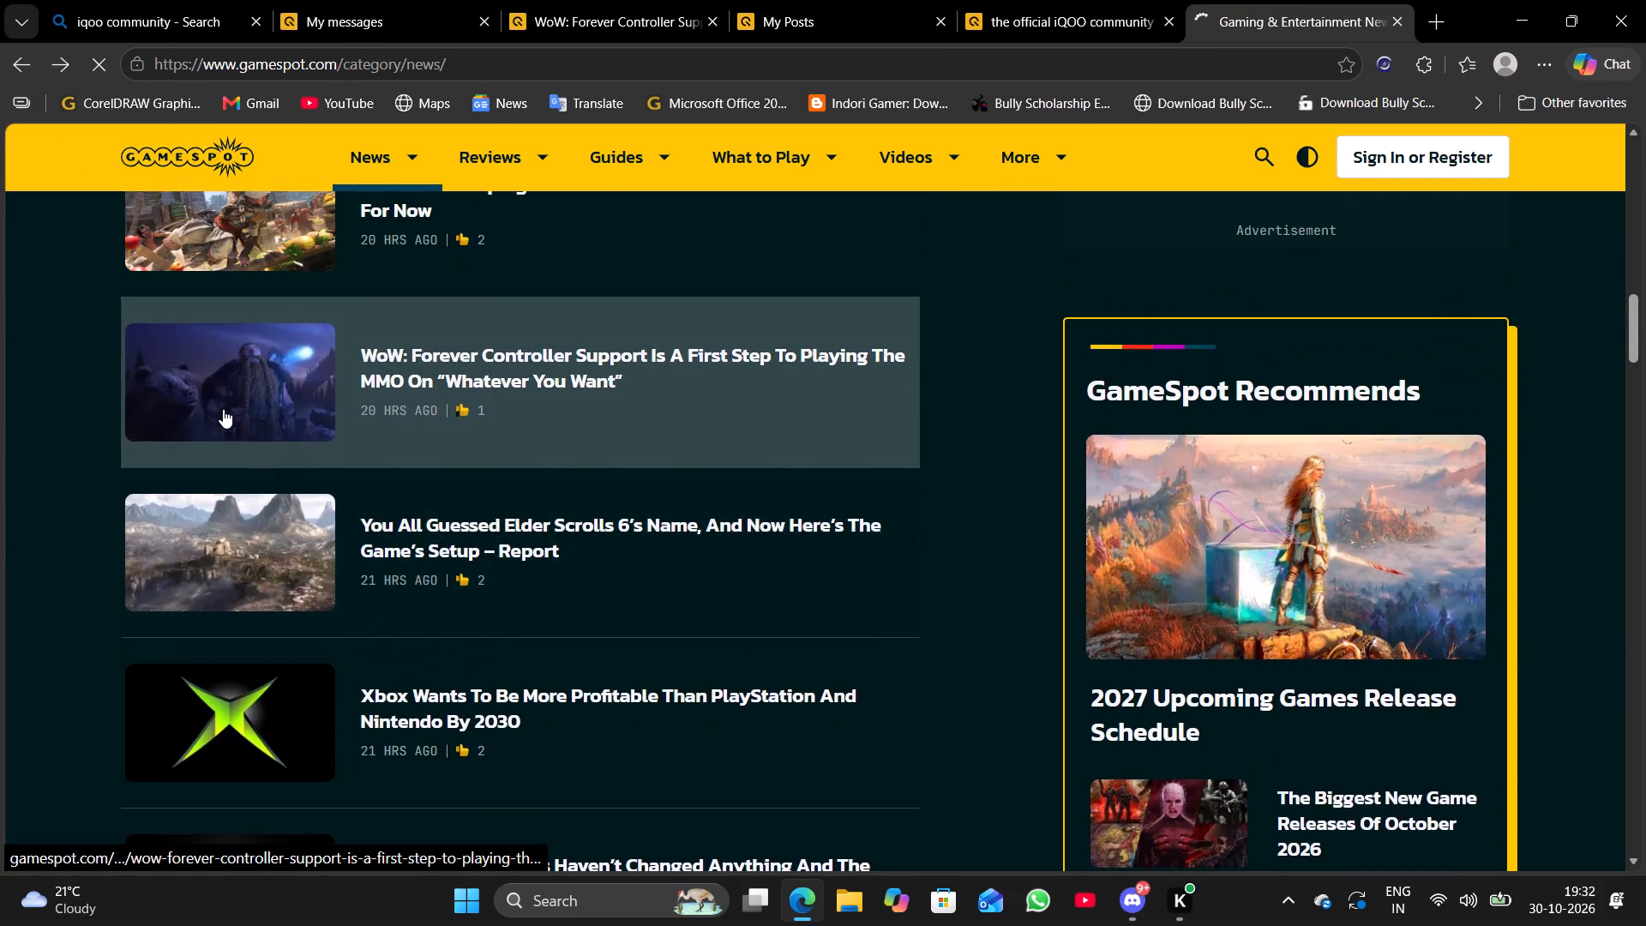
scroll(223, 409, "down", 1)
left_click(241, 454)
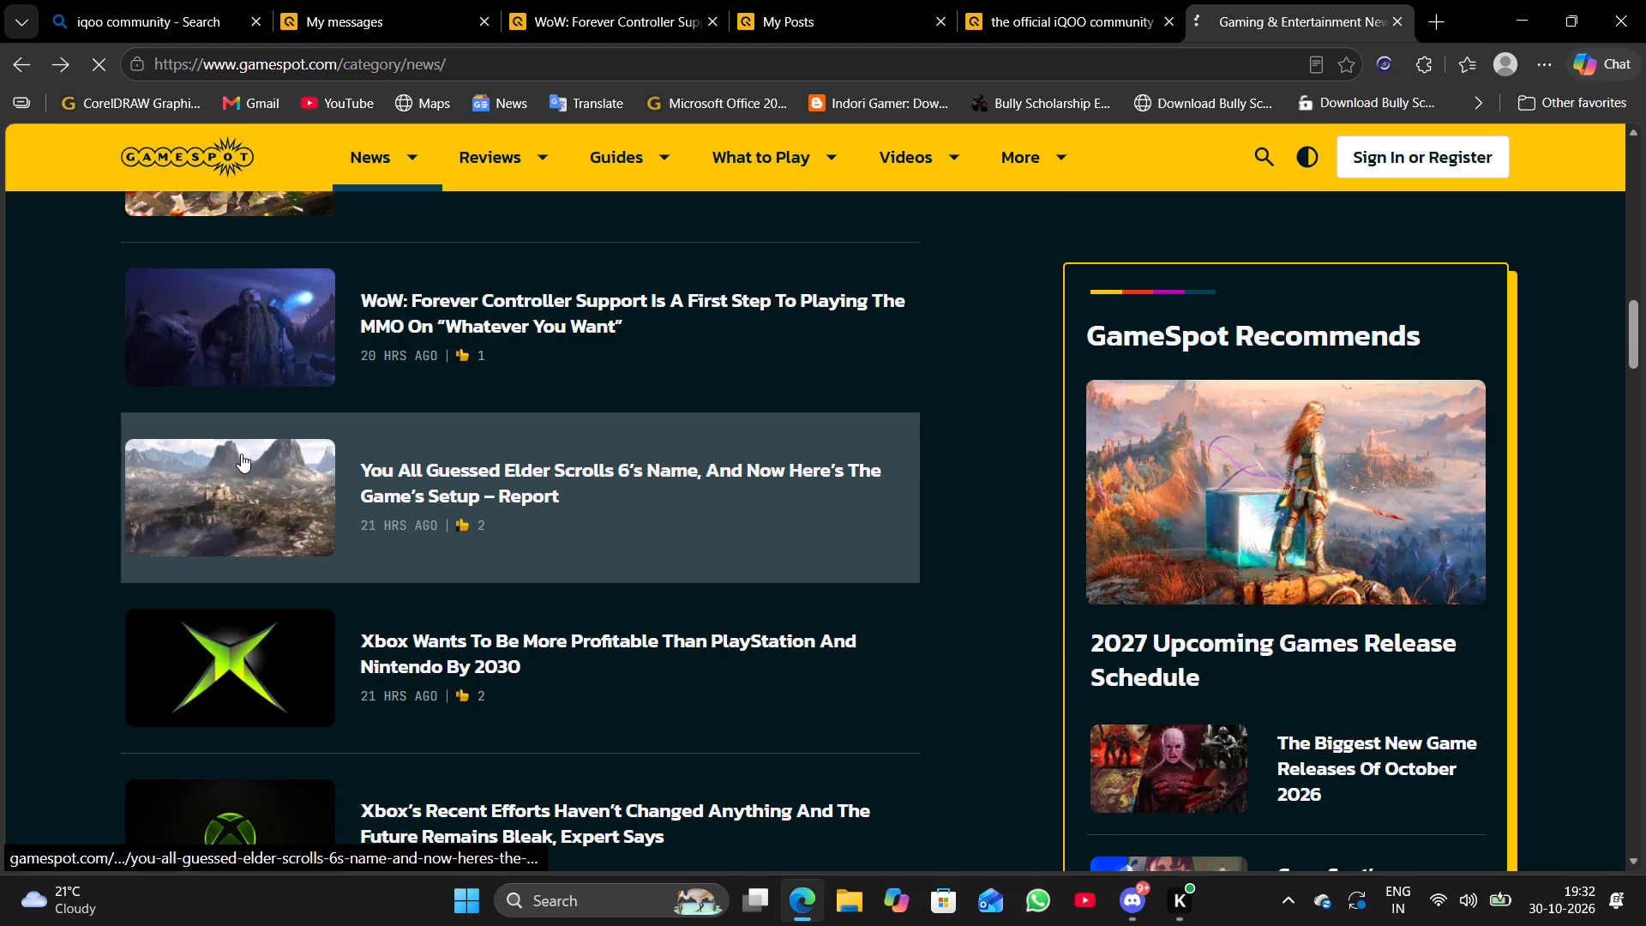
Copy the full headline of the Elder Scrolls 6 article.
scroll(243, 454, "down", 2)
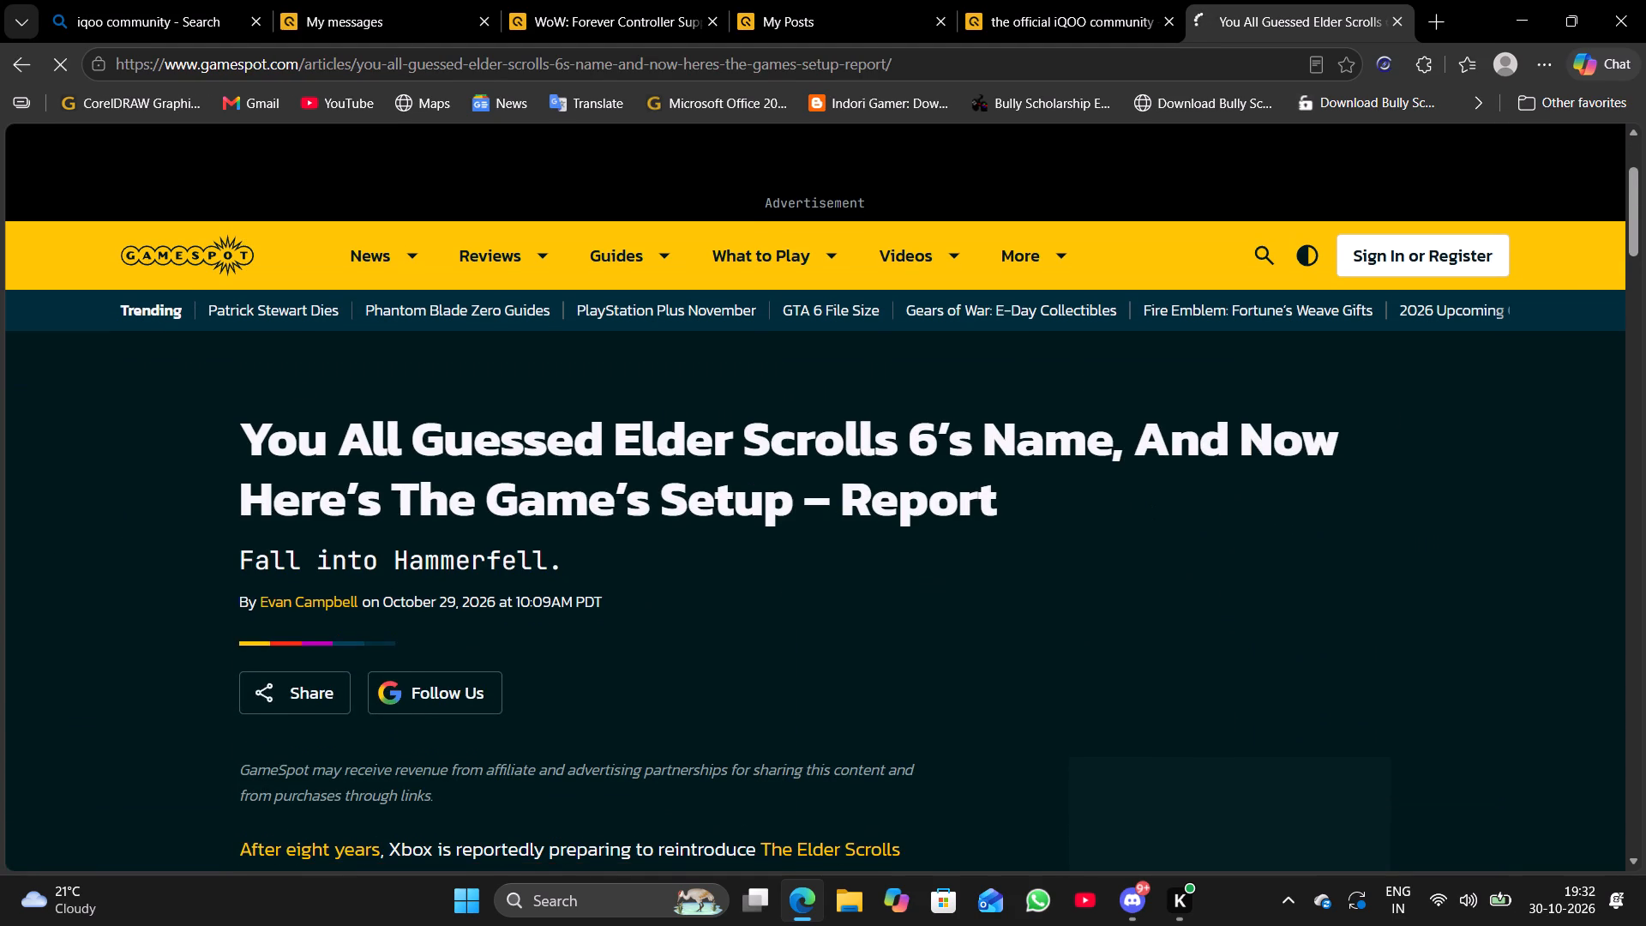
left_click_drag(233, 436, 1068, 481)
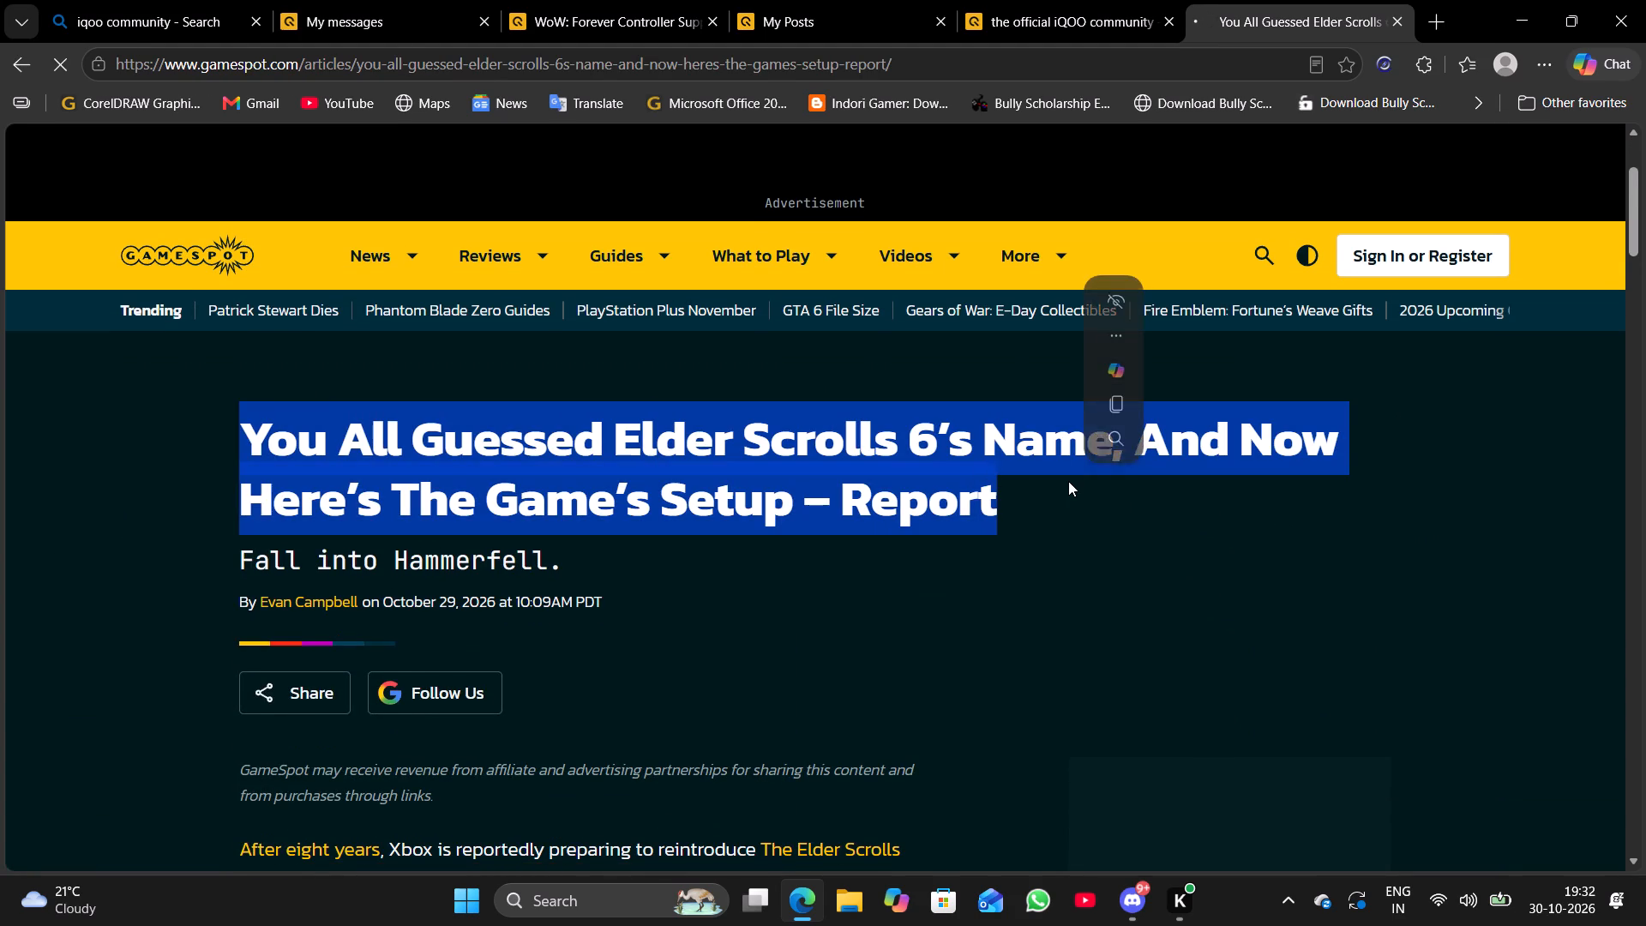
left_click(1093, 408)
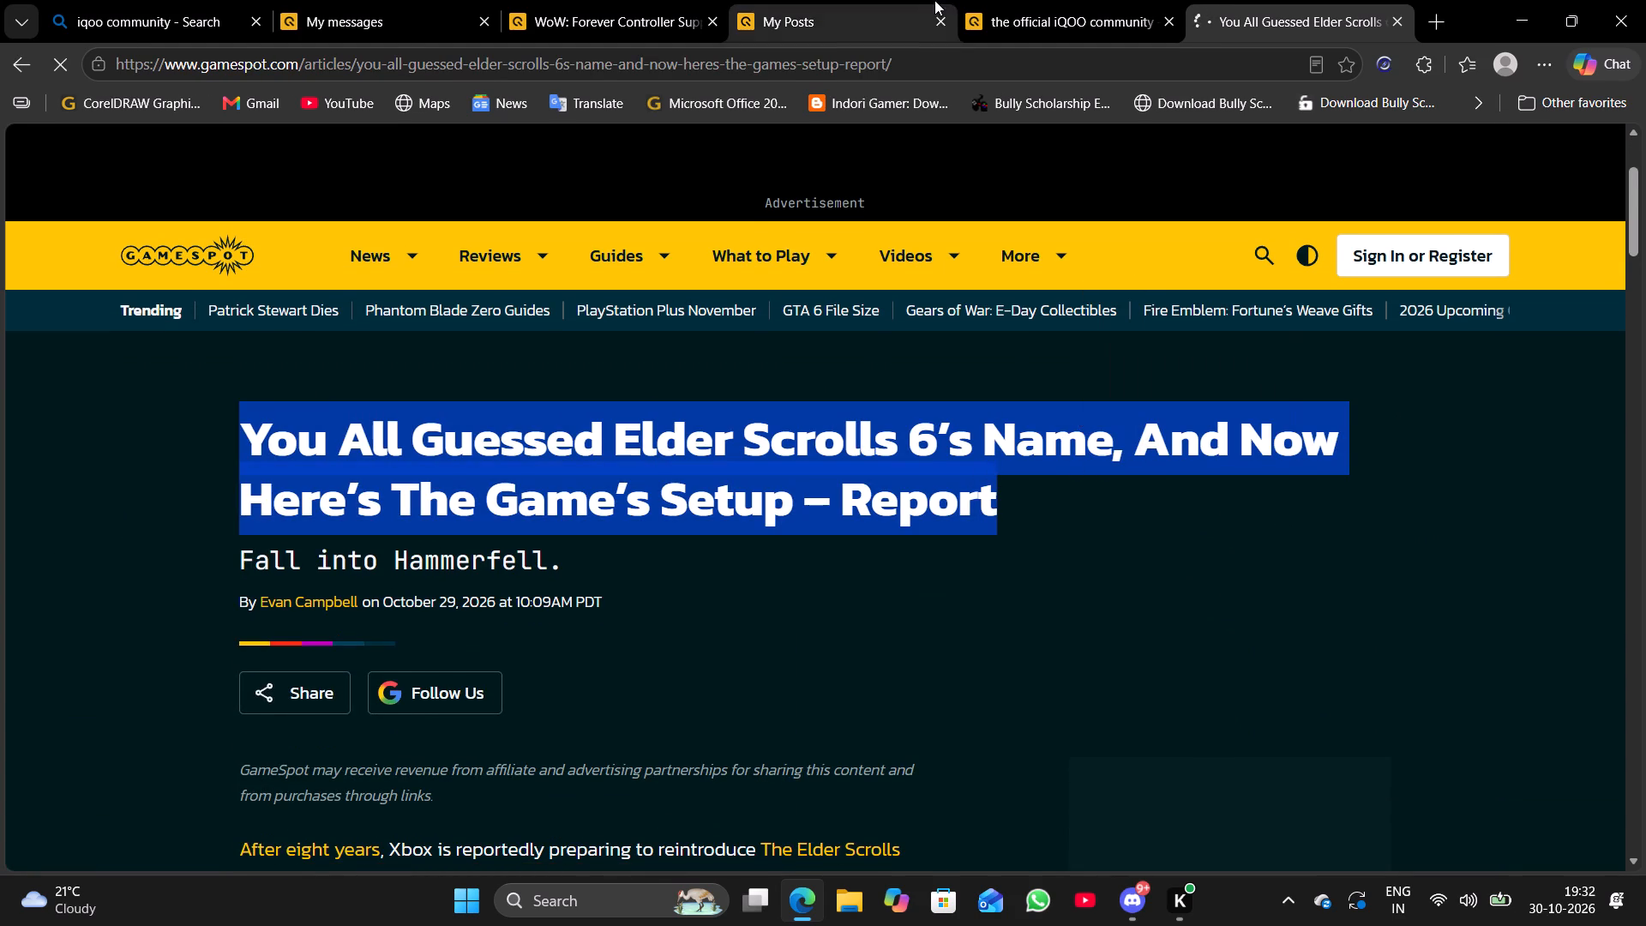
Close the page of the republished Assassin's Creed thread and return to the published WoW: Forever thread.
left_click(1000, 0)
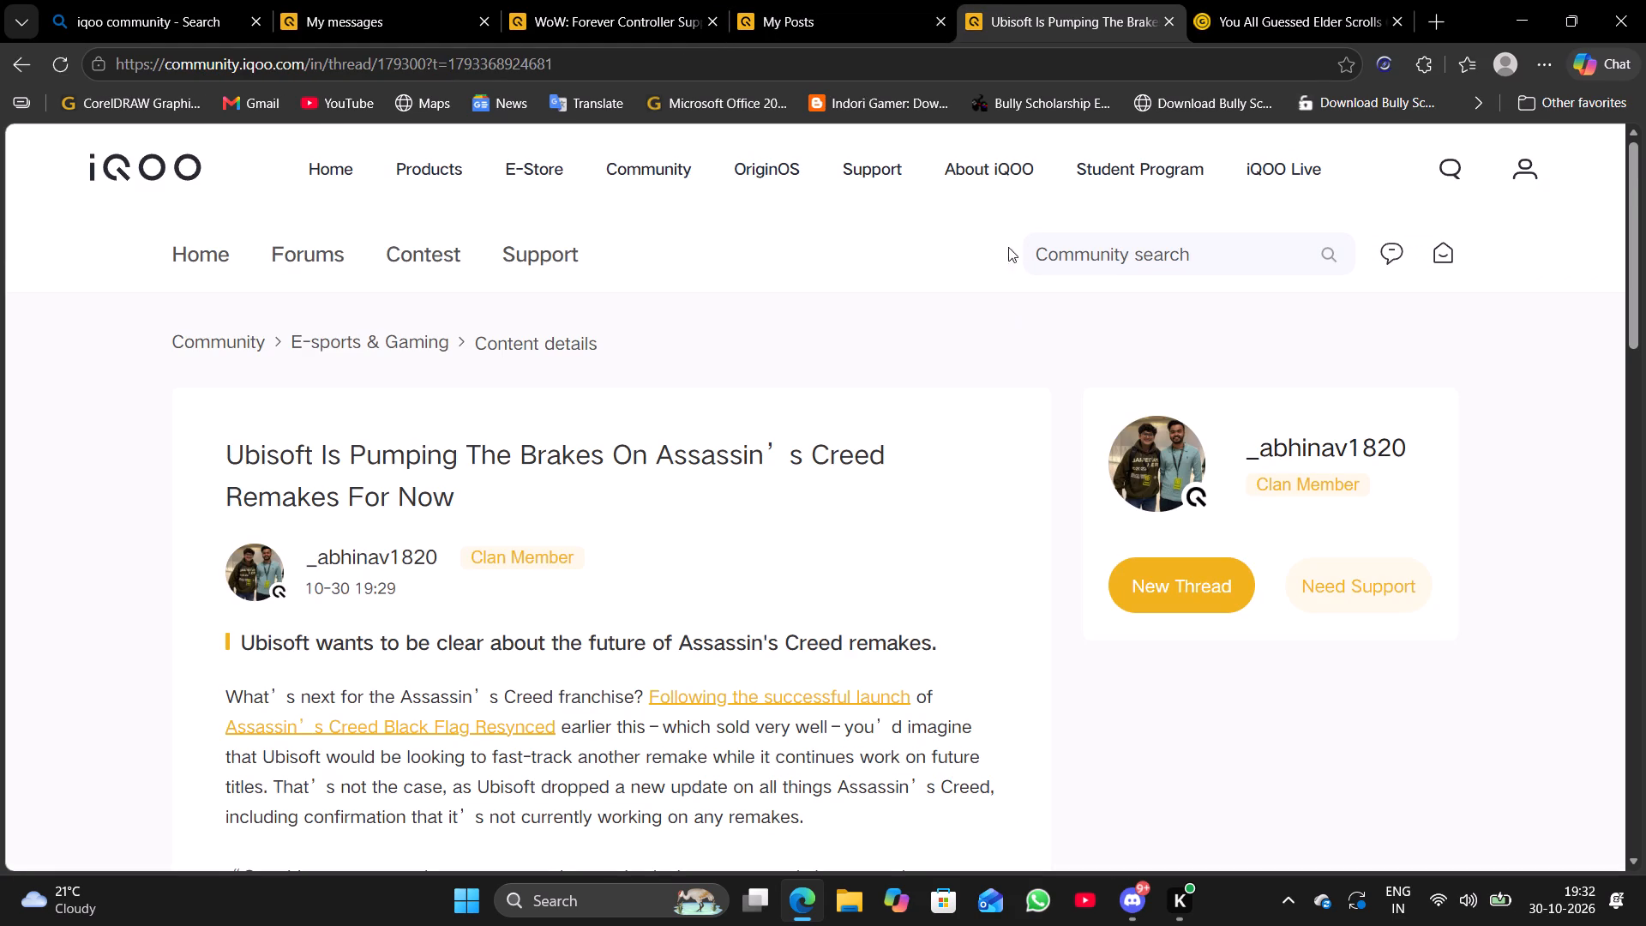
left_click(924, 9)
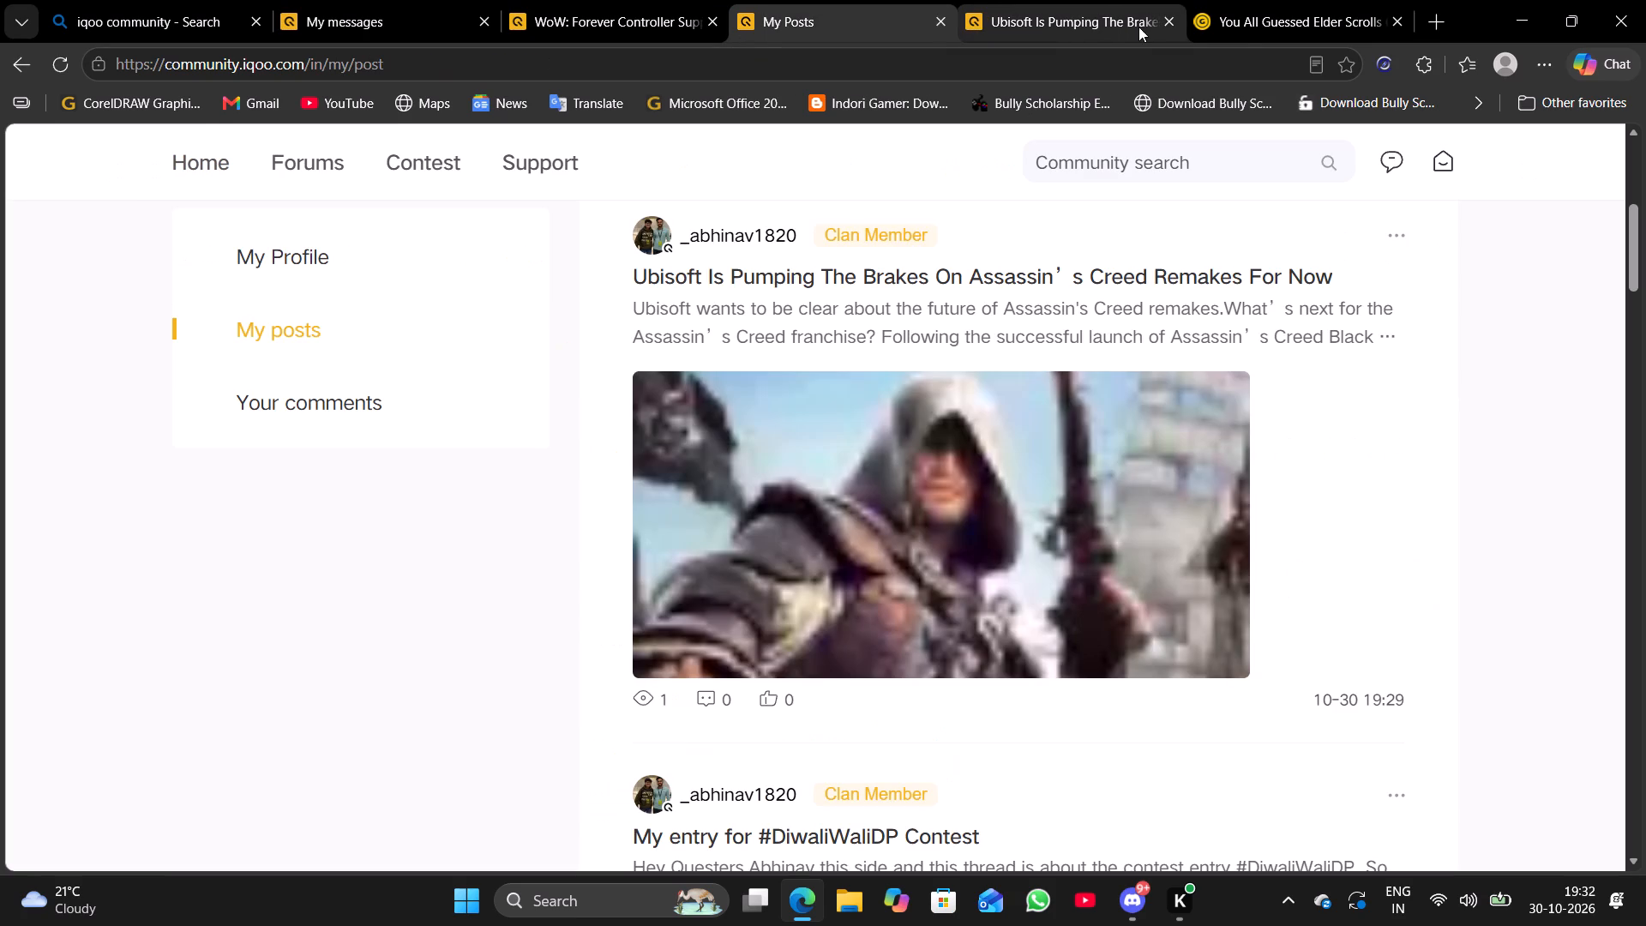
left_click(1171, 26)
left_click(713, 0)
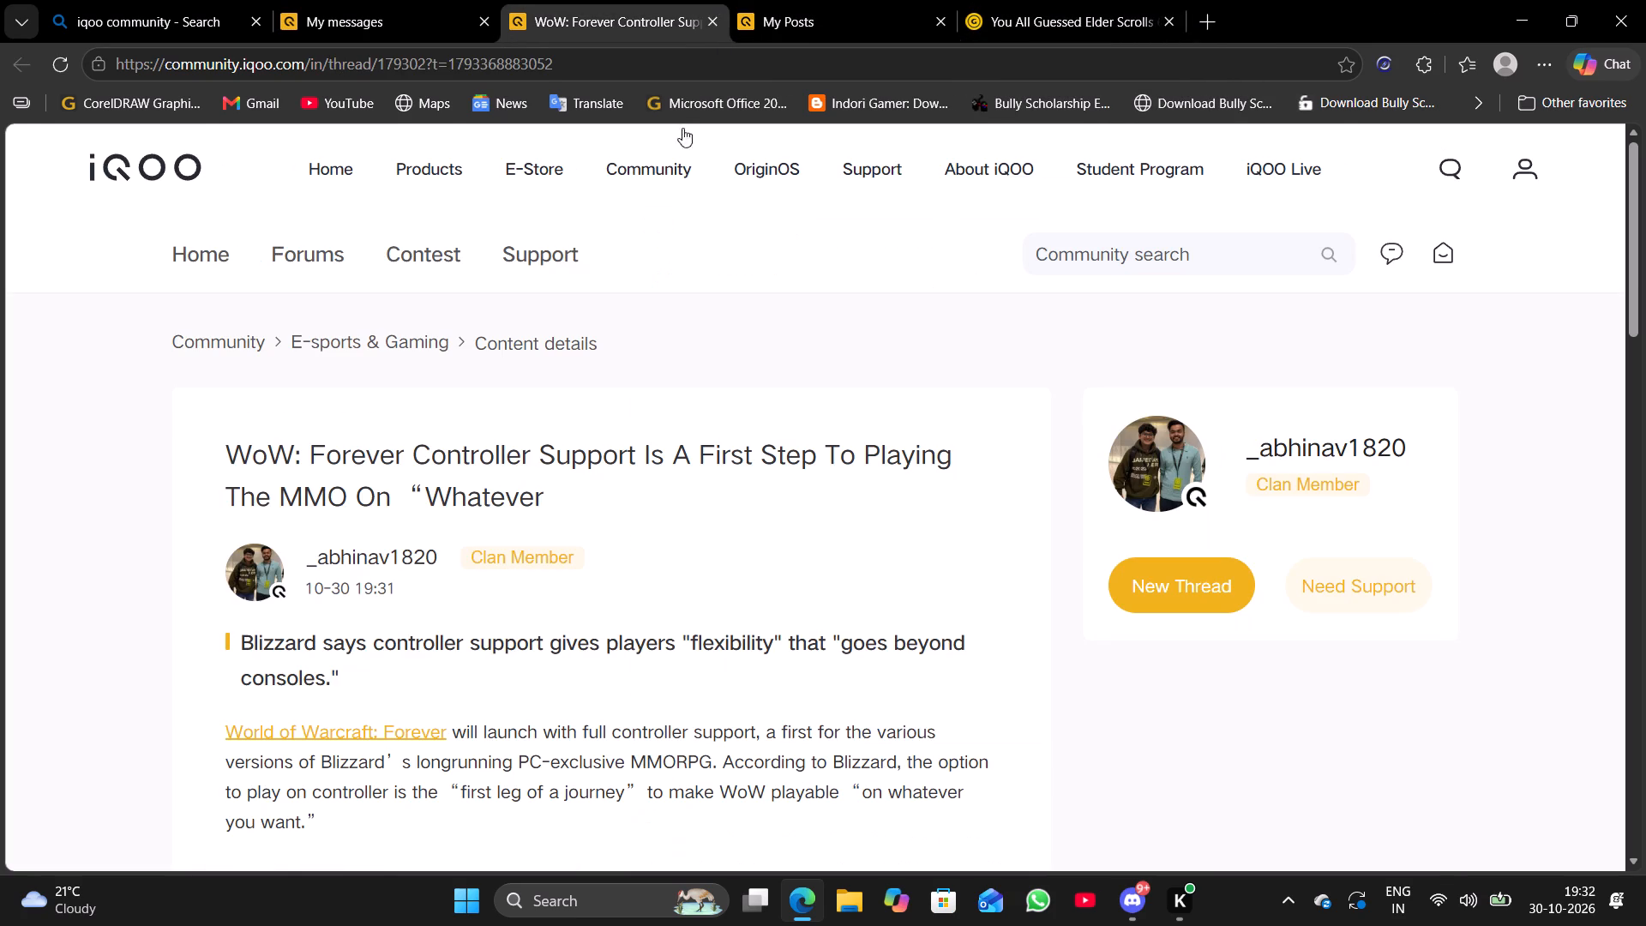
Start a new community thread and paste the copied Elder Scrolls 6 headline as its Article Title.
left_click(1196, 615)
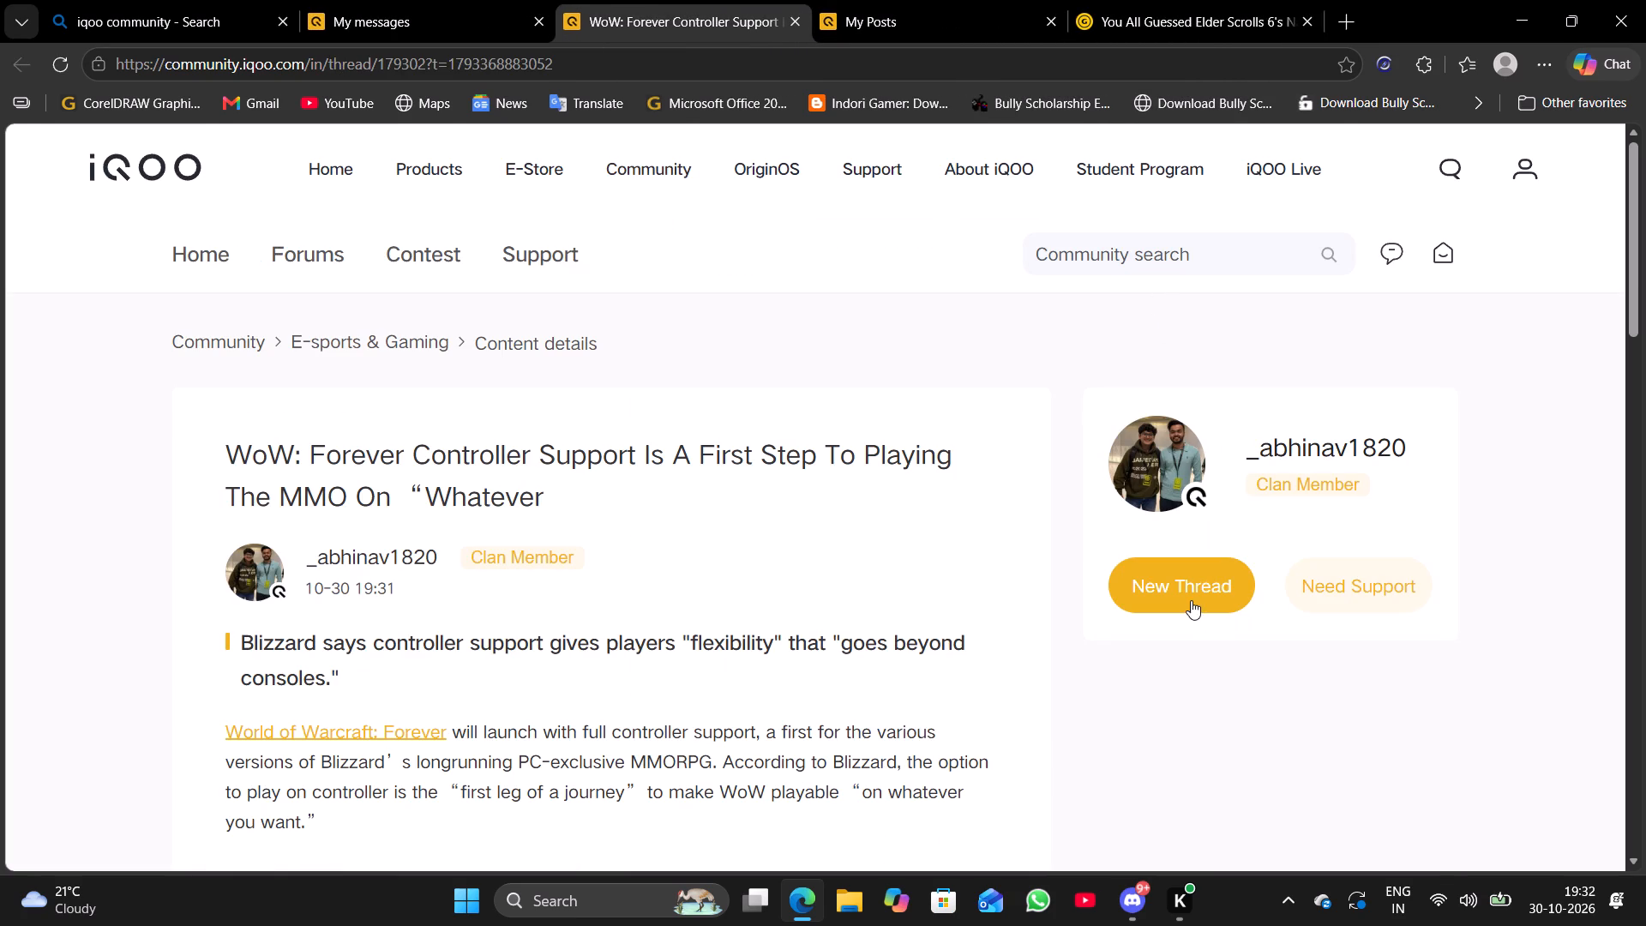
left_click(1191, 600)
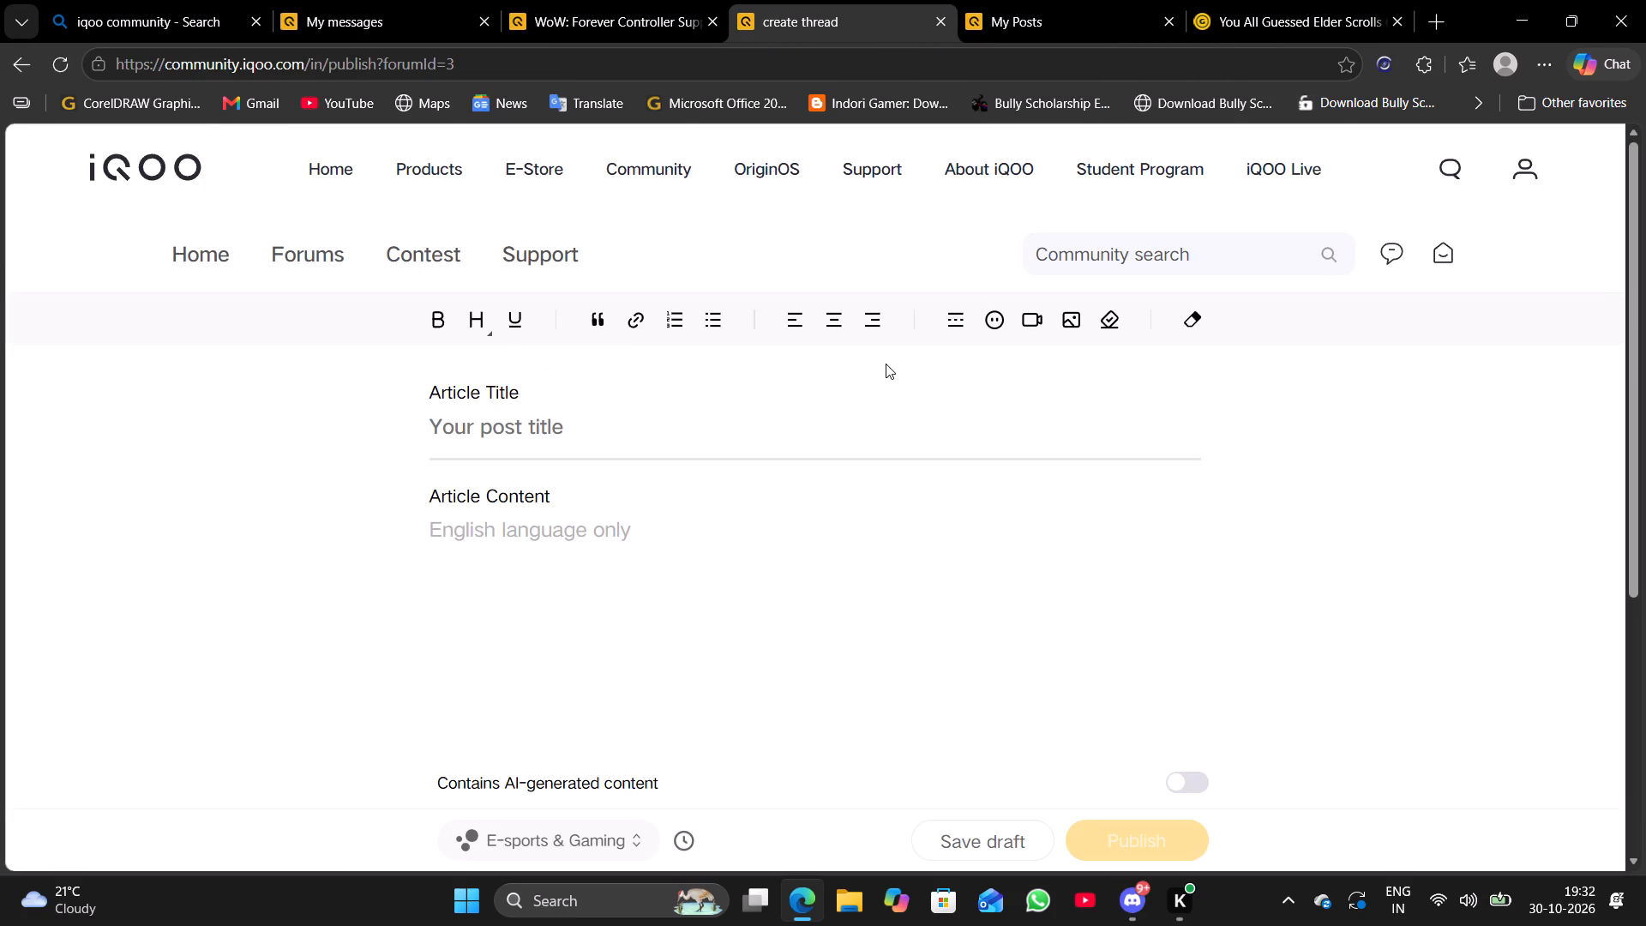
left_click(852, 446)
key("ctrl+v")
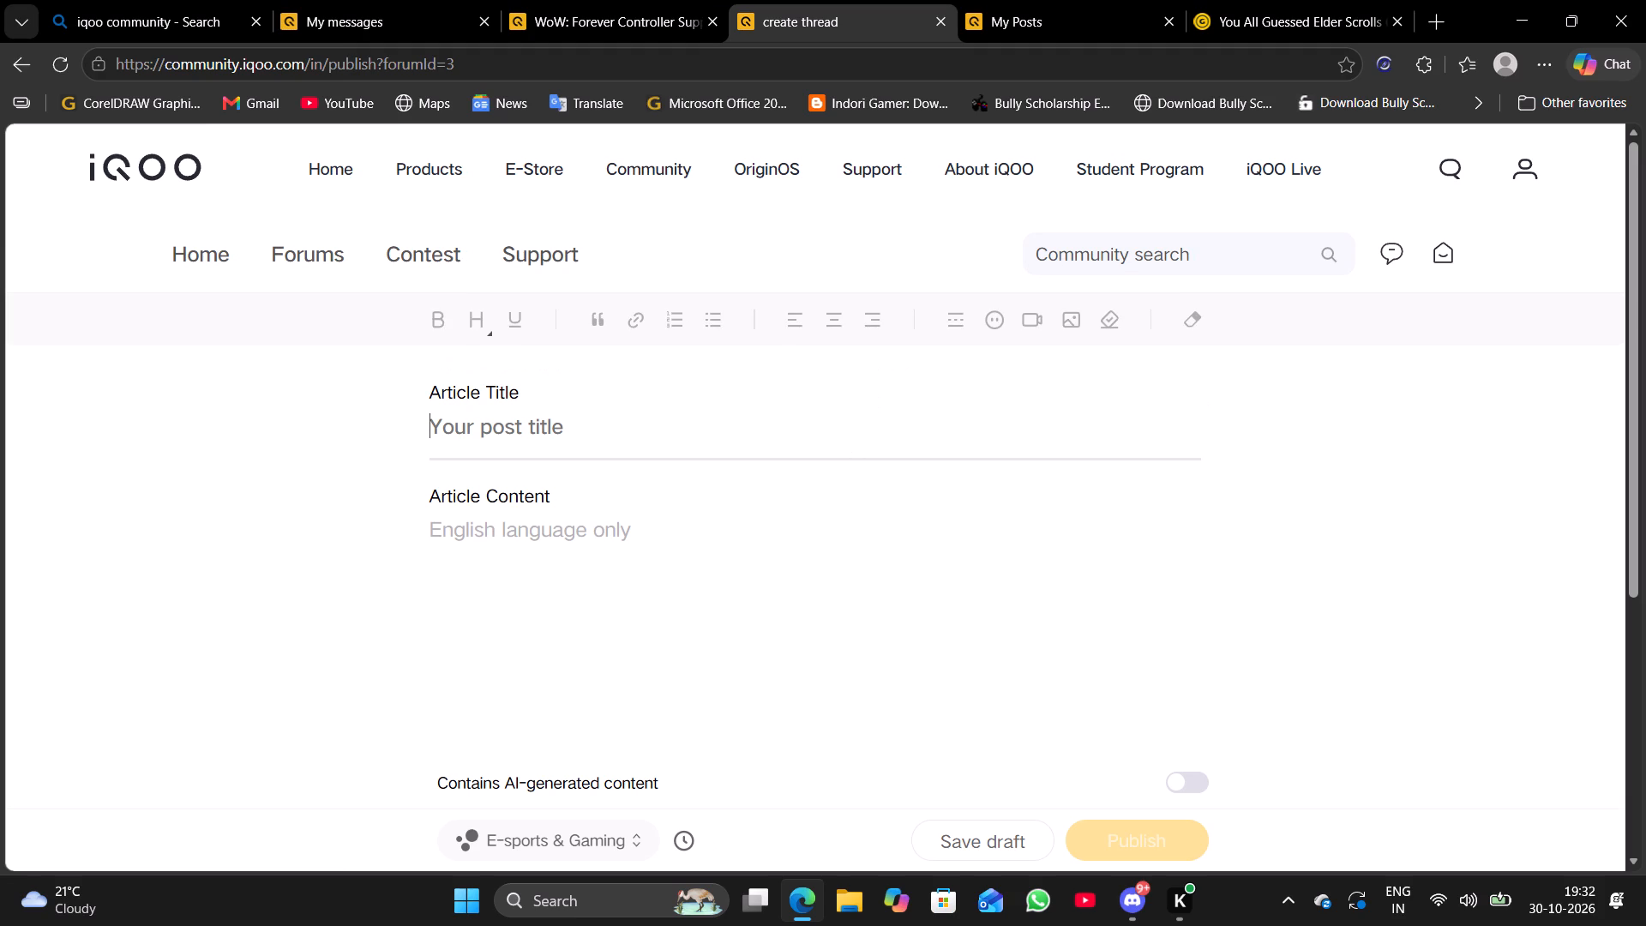
left_click(486, 610)
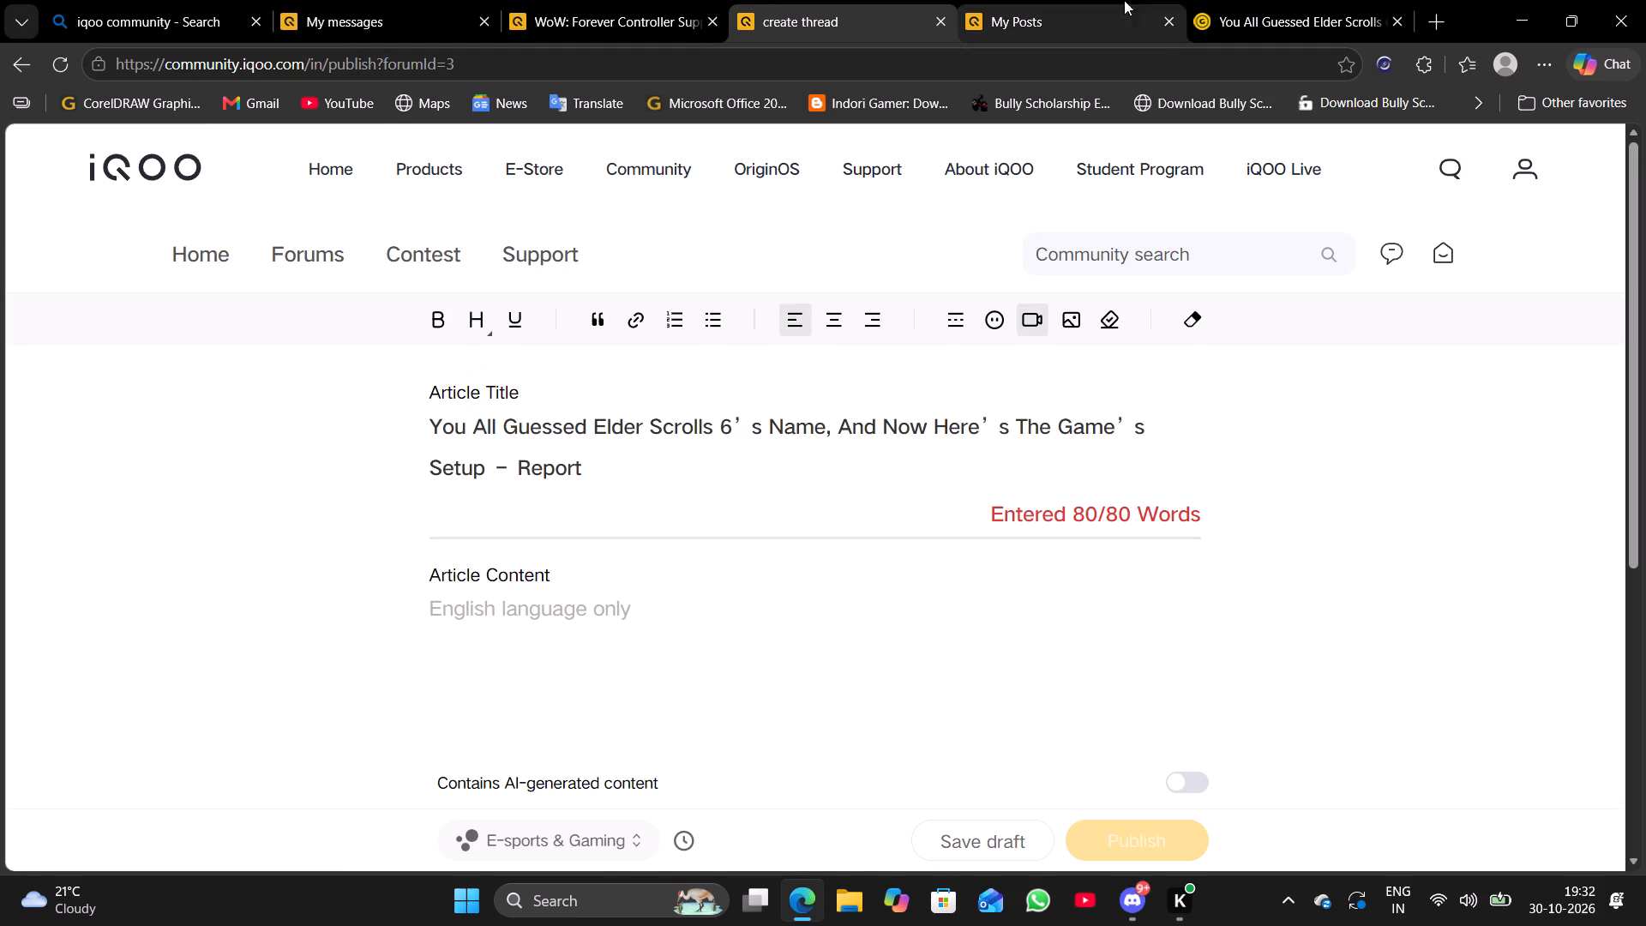
Close the My Posts page and return to the Elder Scrolls 6 article.
left_click(1195, 0)
left_click(1055, 0)
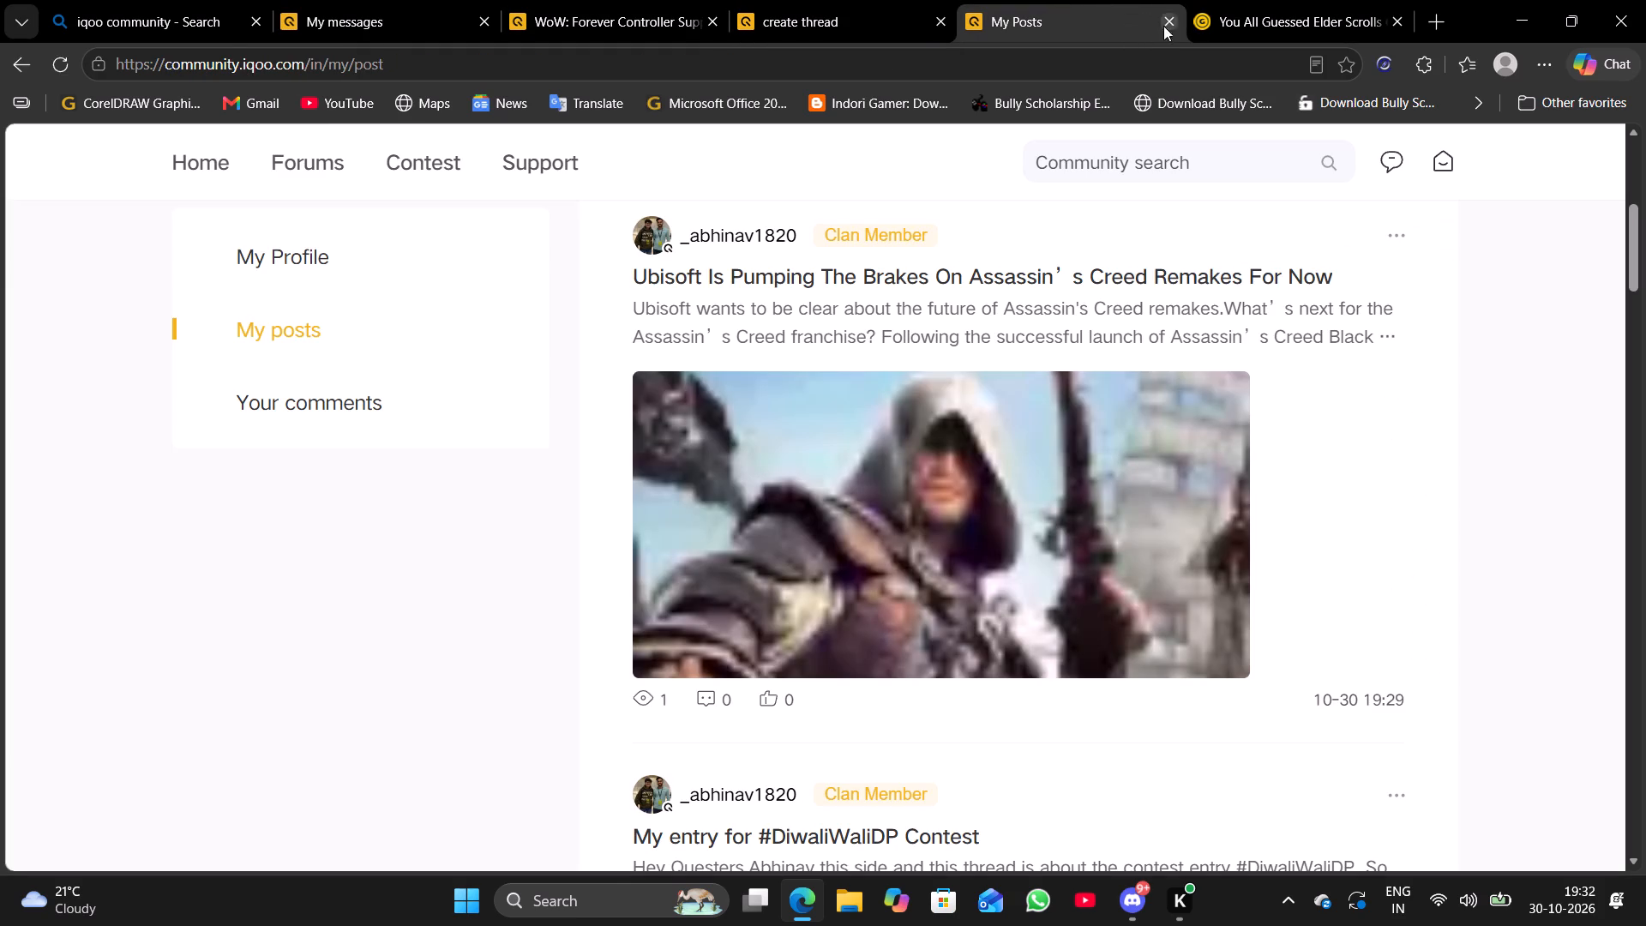
left_click(1172, 18)
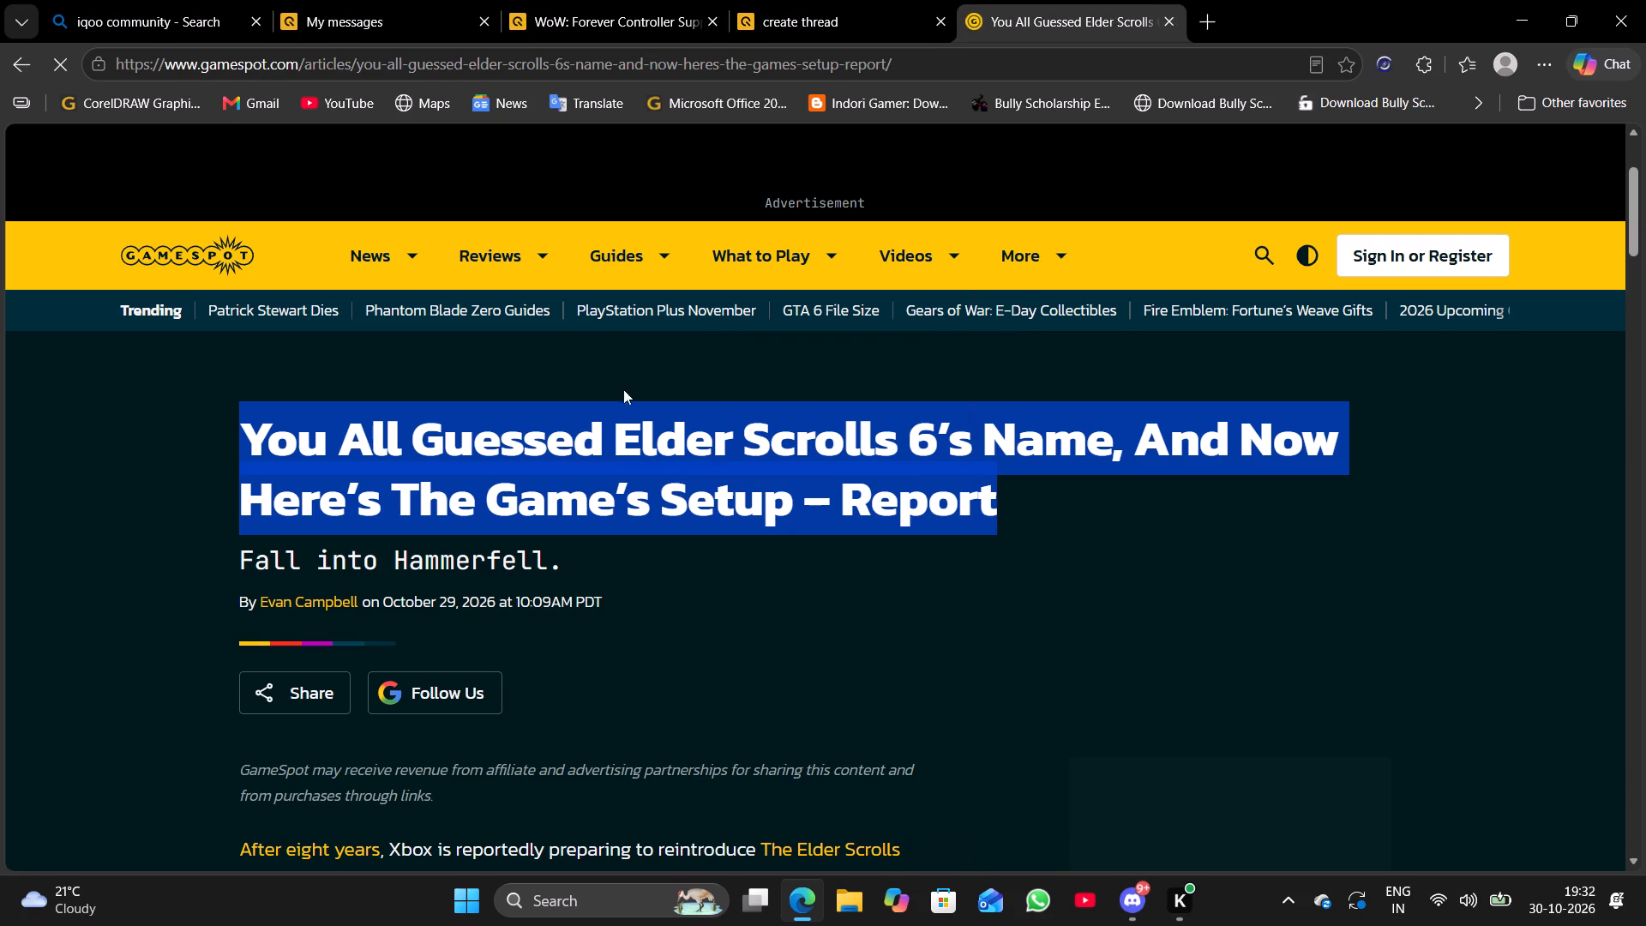
Copy the article's subtitle "Fall into Hammerfell." and paste it as the first line of the new thread's Article Content.
left_click_drag(219, 576, 531, 520)
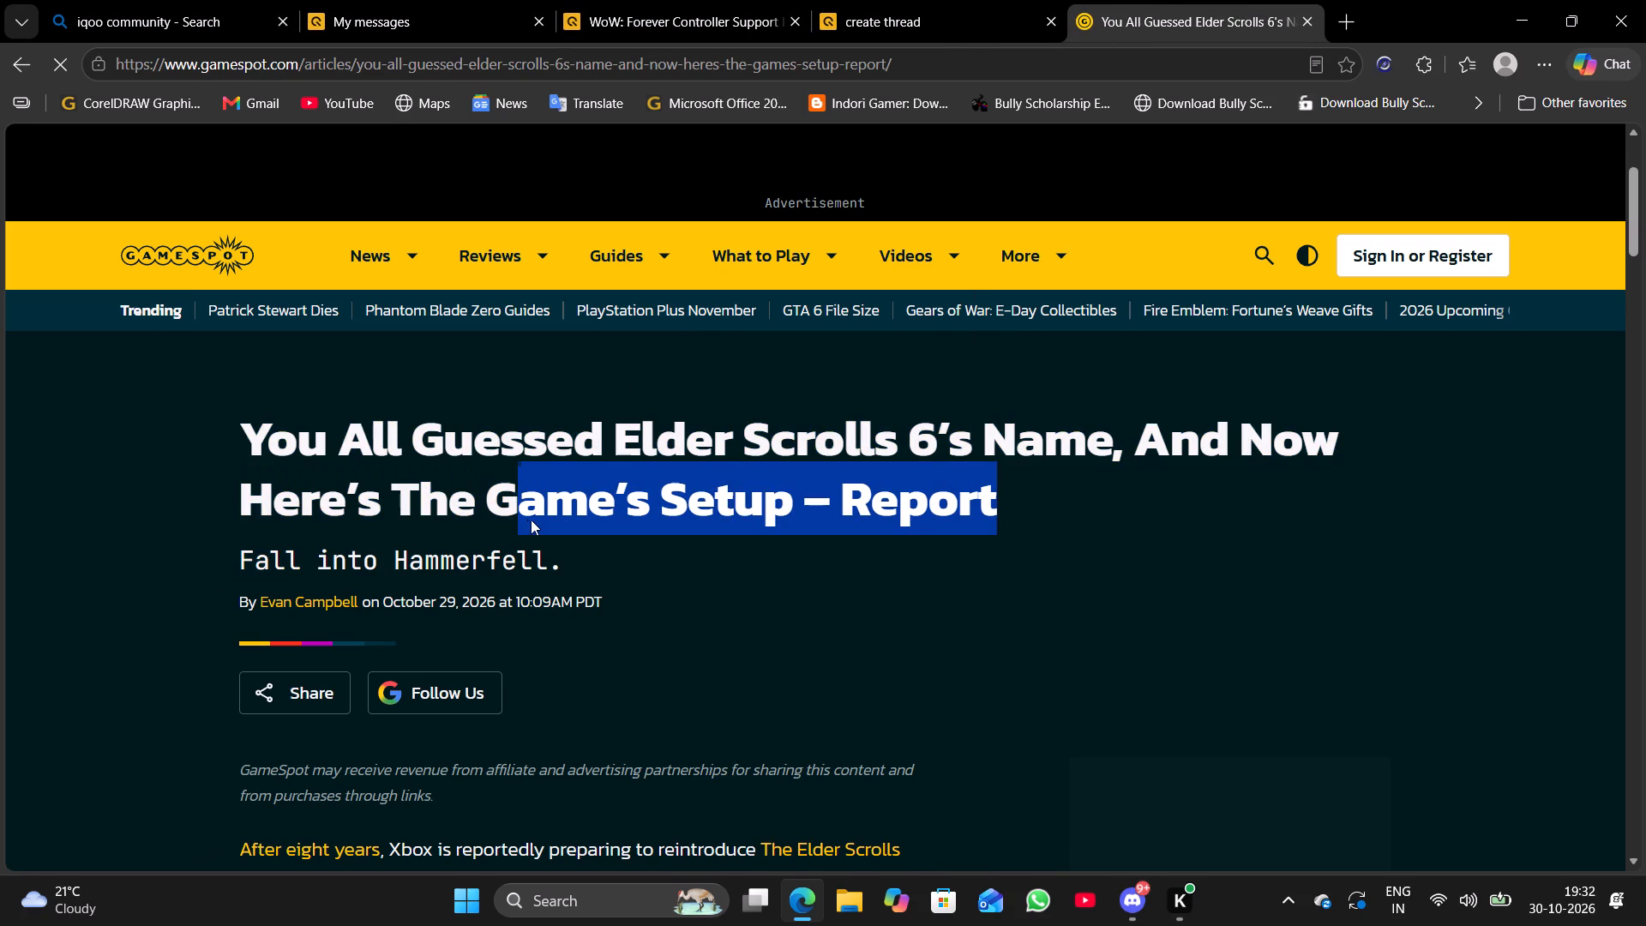
left_click_drag(531, 520, 589, 555)
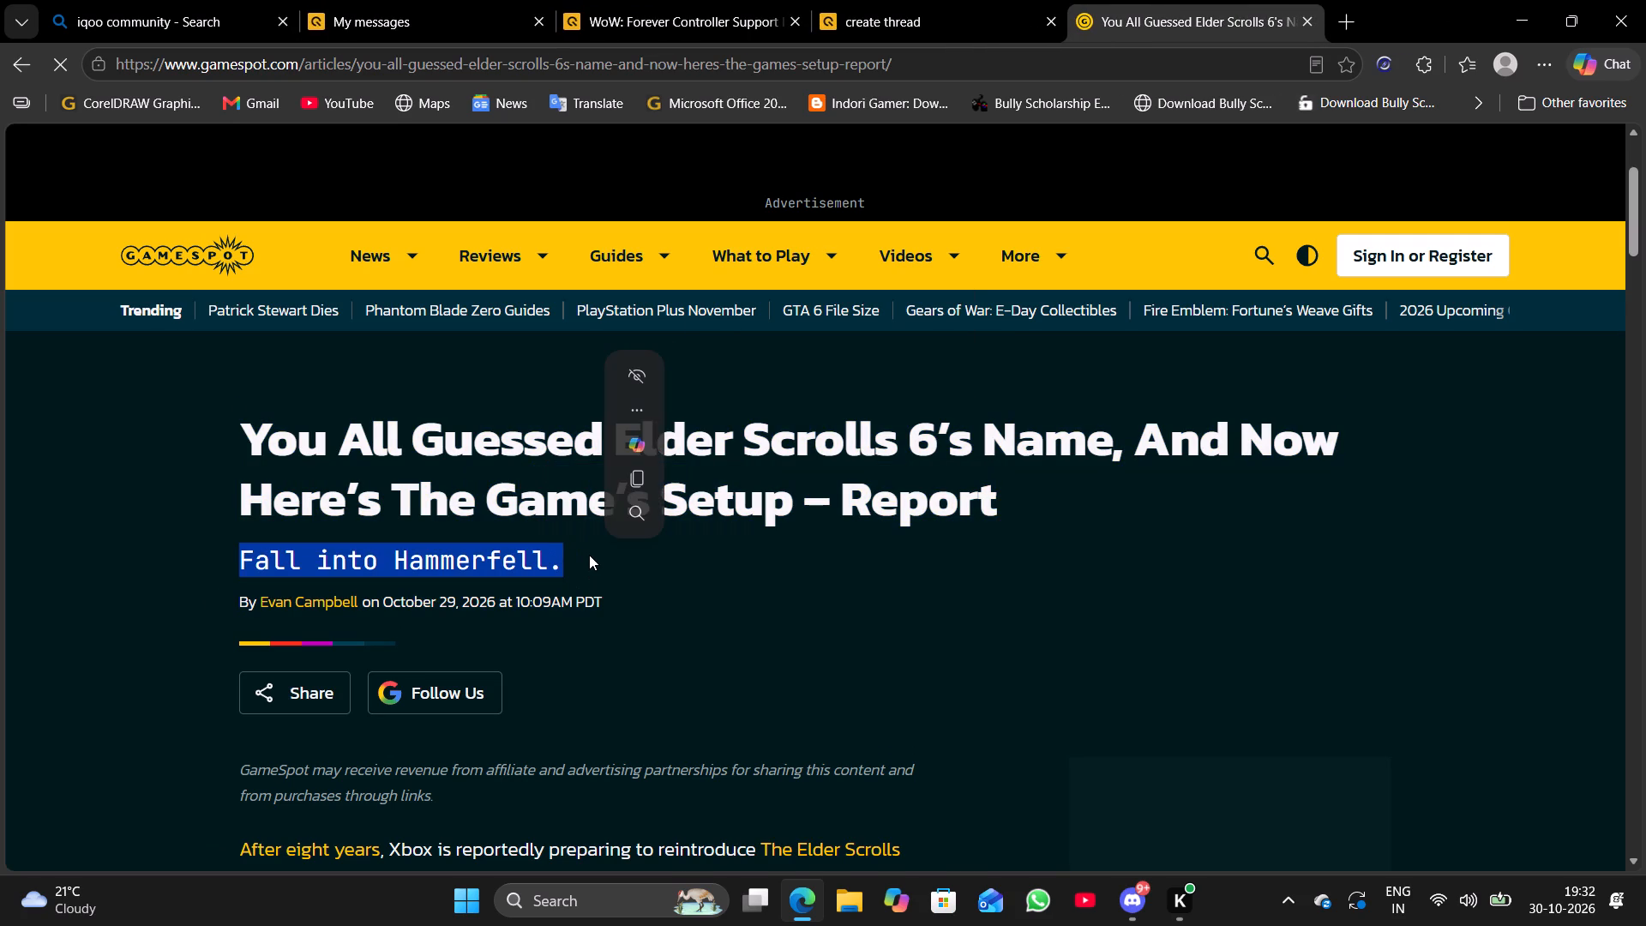
left_click(616, 483)
left_click(924, 0)
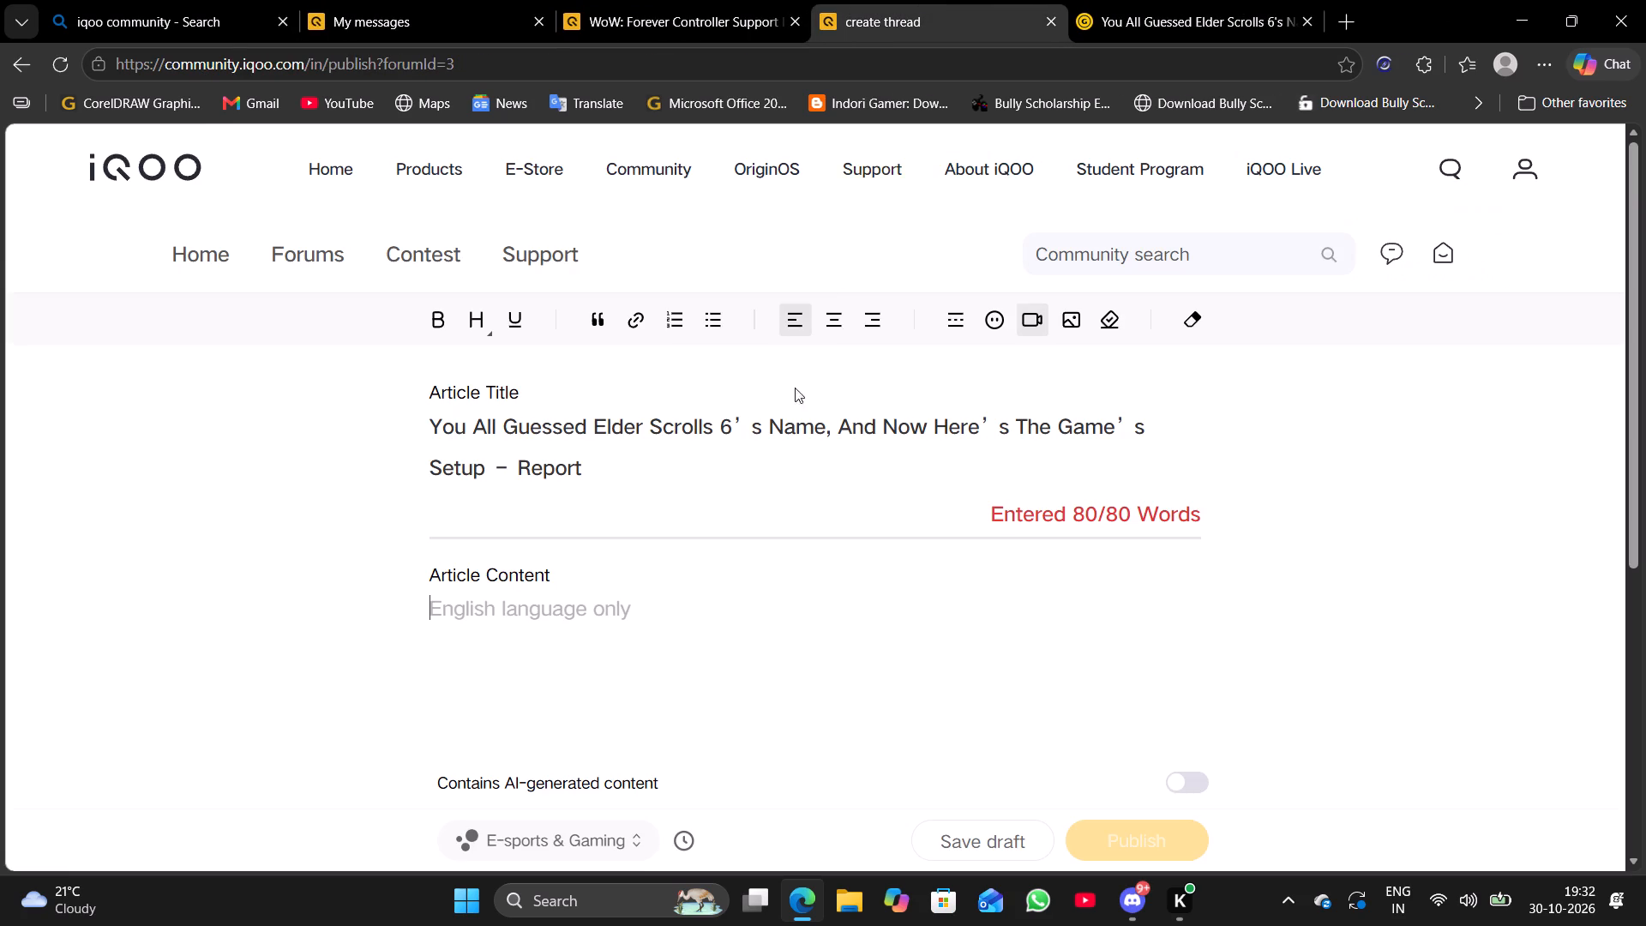
key("ctrl+v")
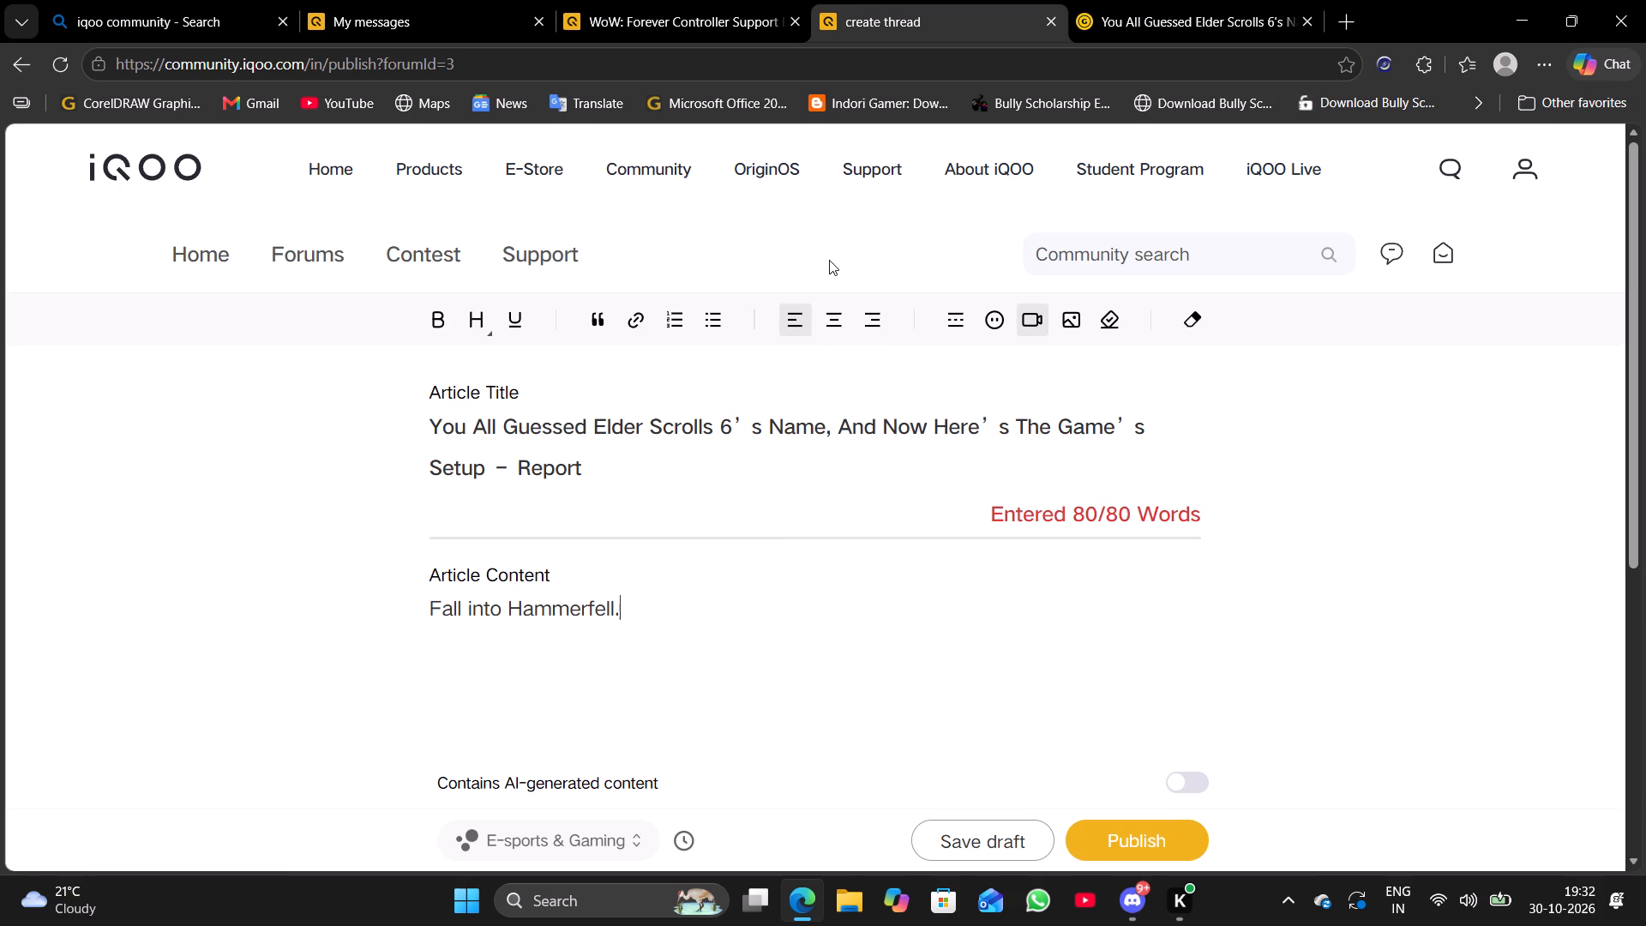
Format the line "Fall into Hammerfell." in the Article Content as a heading.
left_click(465, 307)
Copy the Elder Scrolls 6 article's first two body paragraphs and paste them below the heading in the thread's Article Content.
left_click(1215, 0)
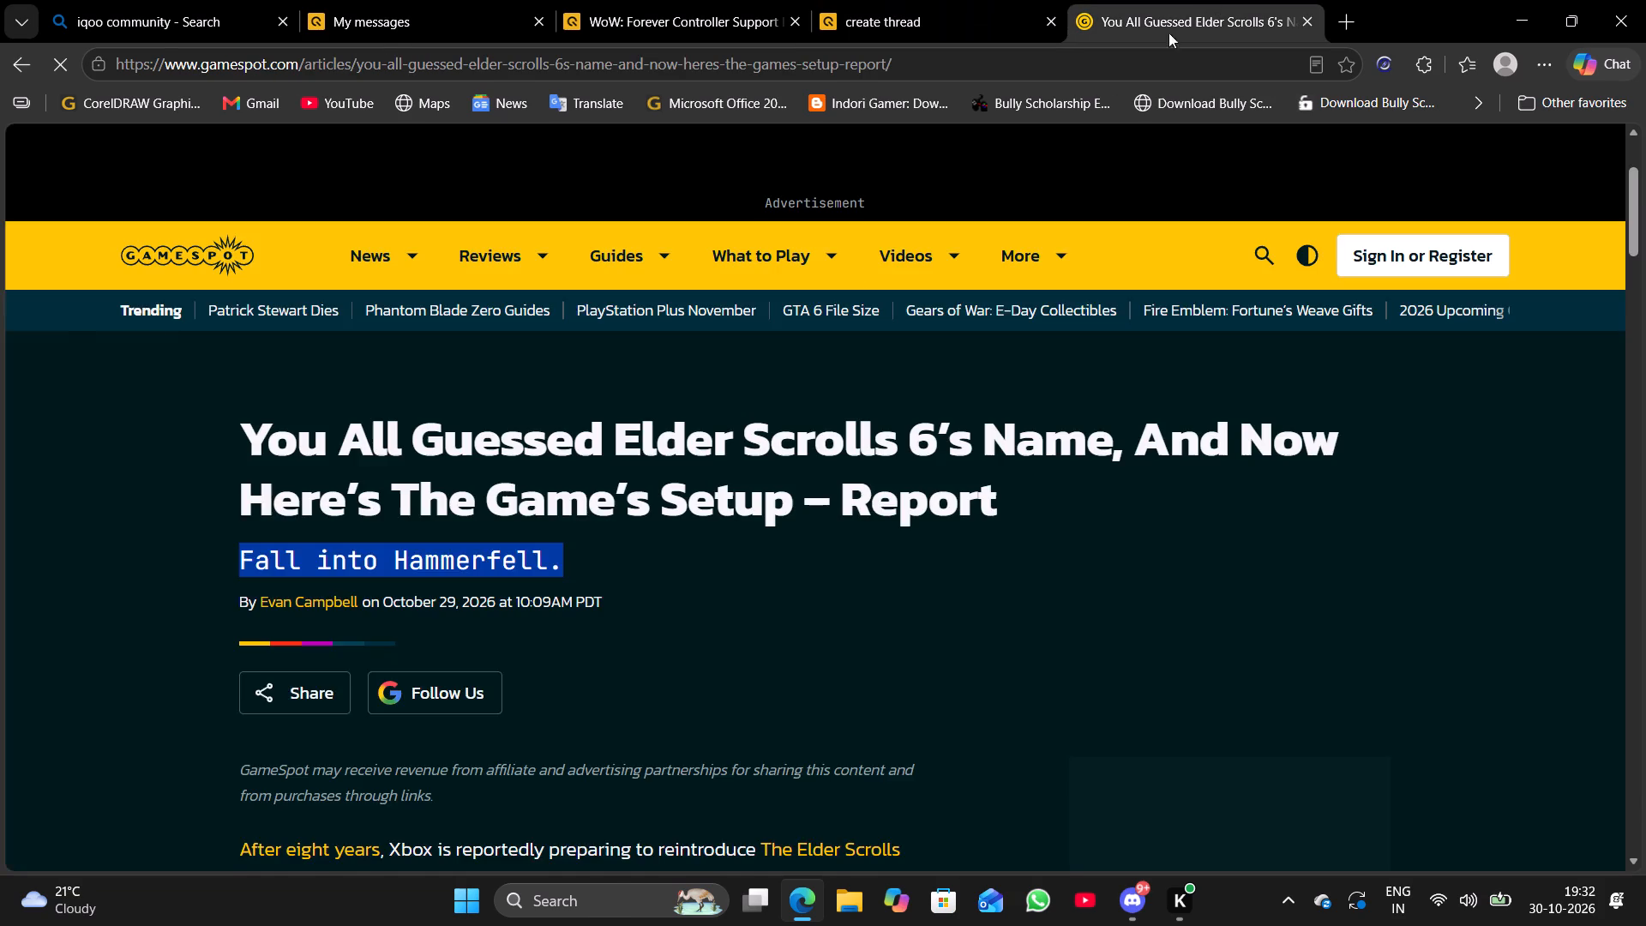
scroll(553, 643, "down", 2)
left_click_drag(137, 612, 157, 623)
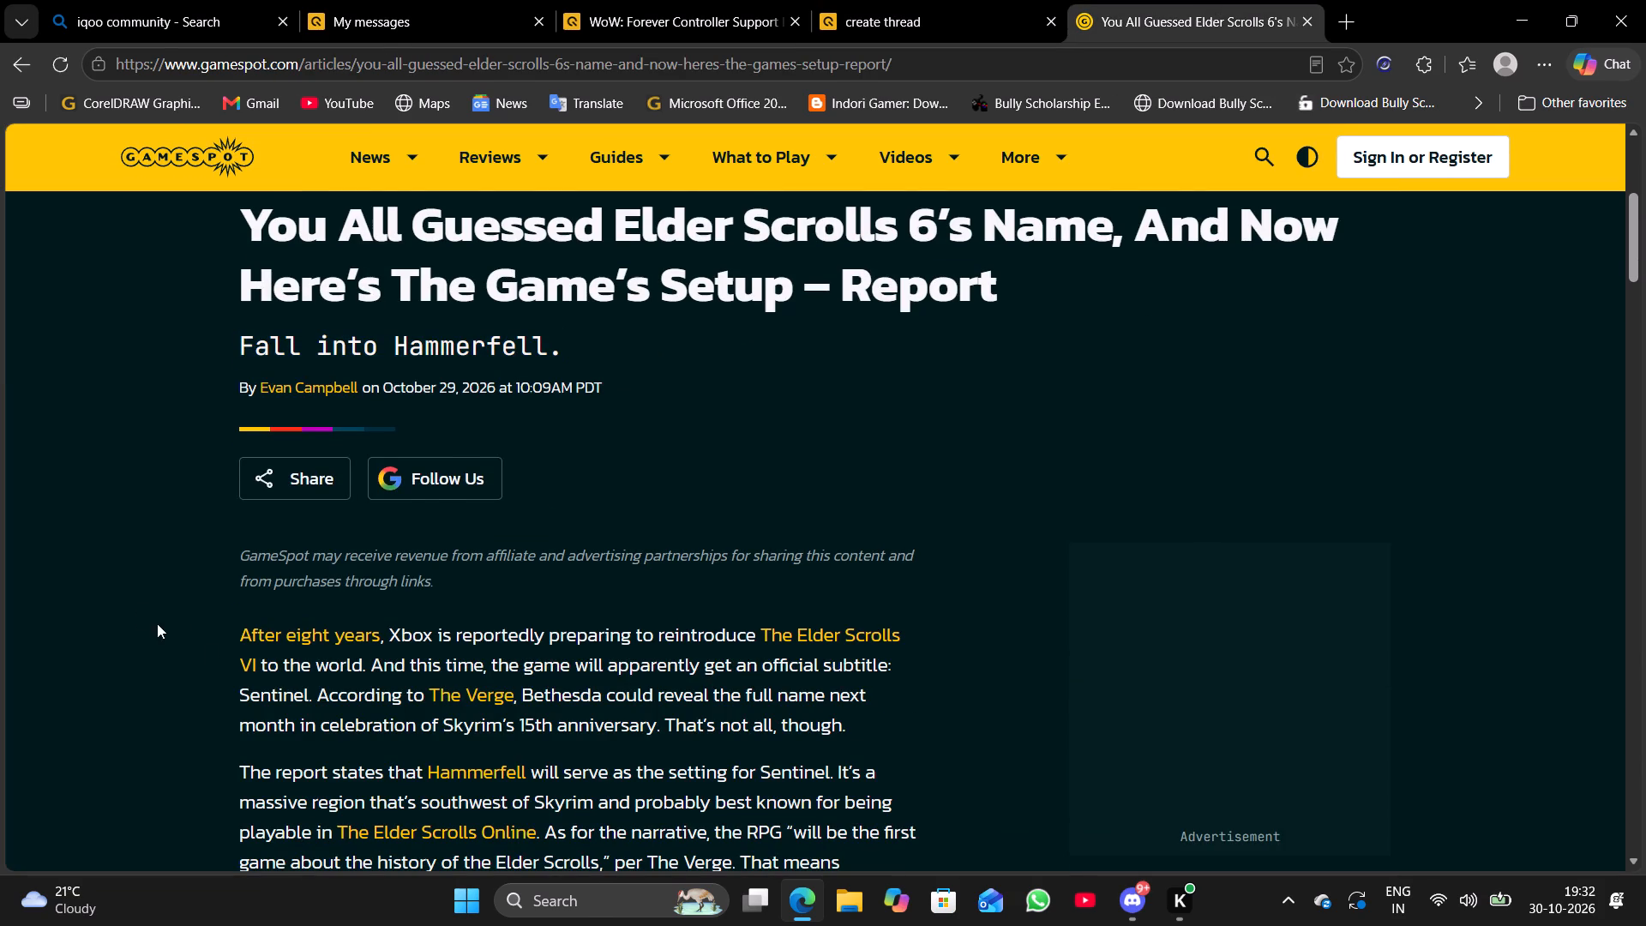
left_click_drag(157, 623, 940, 466)
left_click(977, 387)
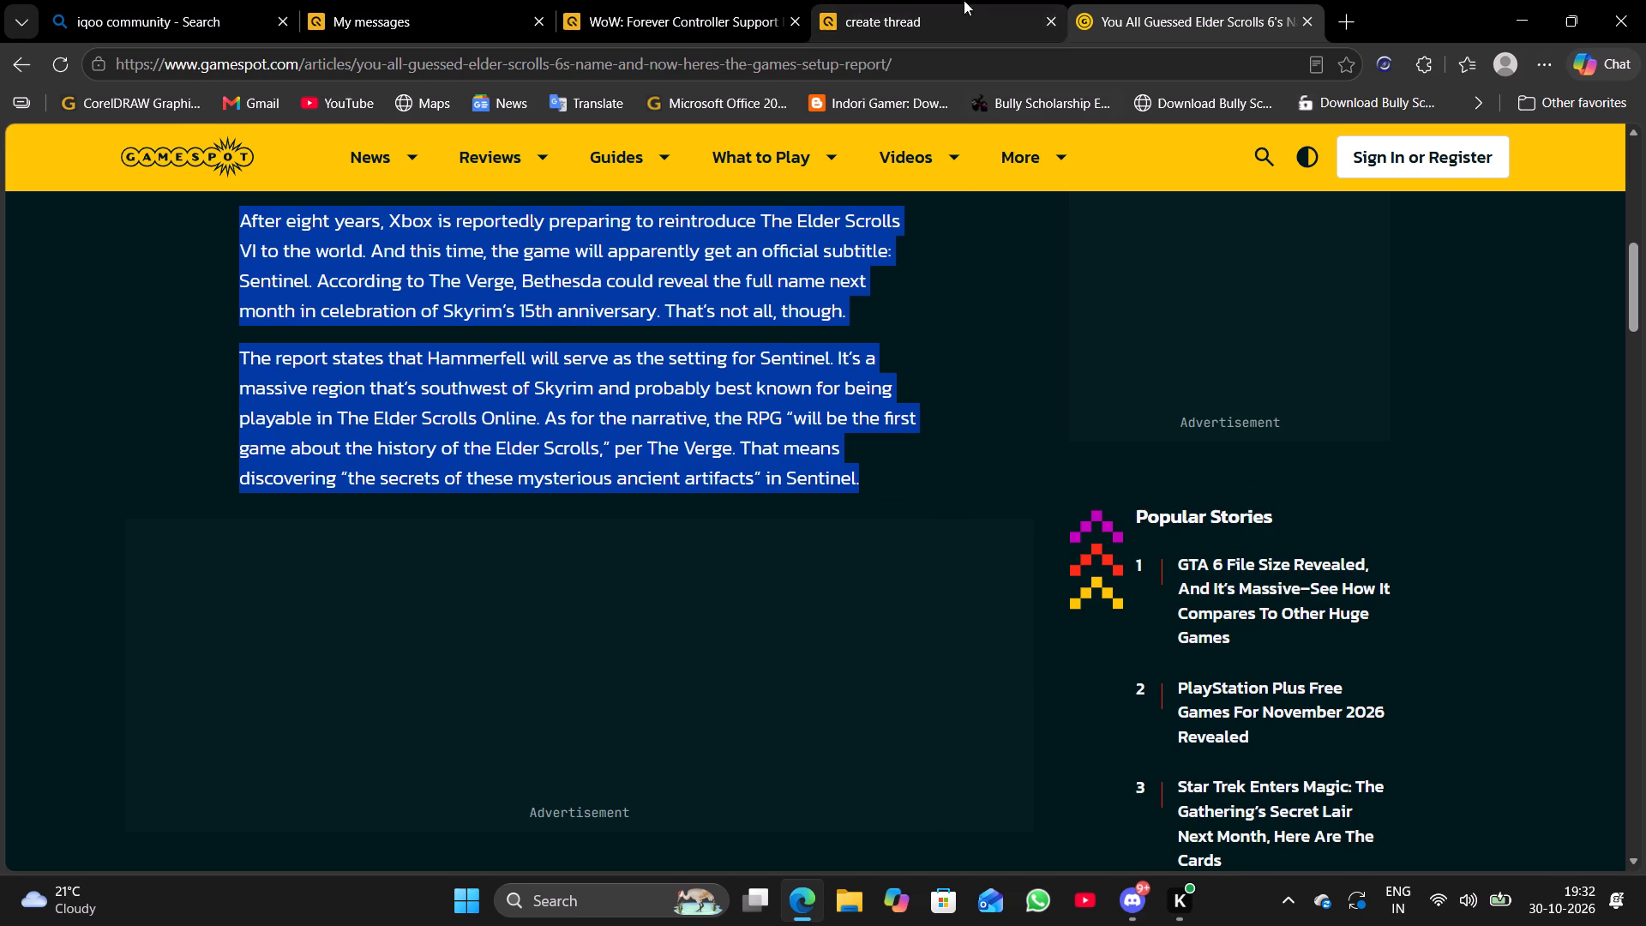
left_click(950, 0)
key("Return")
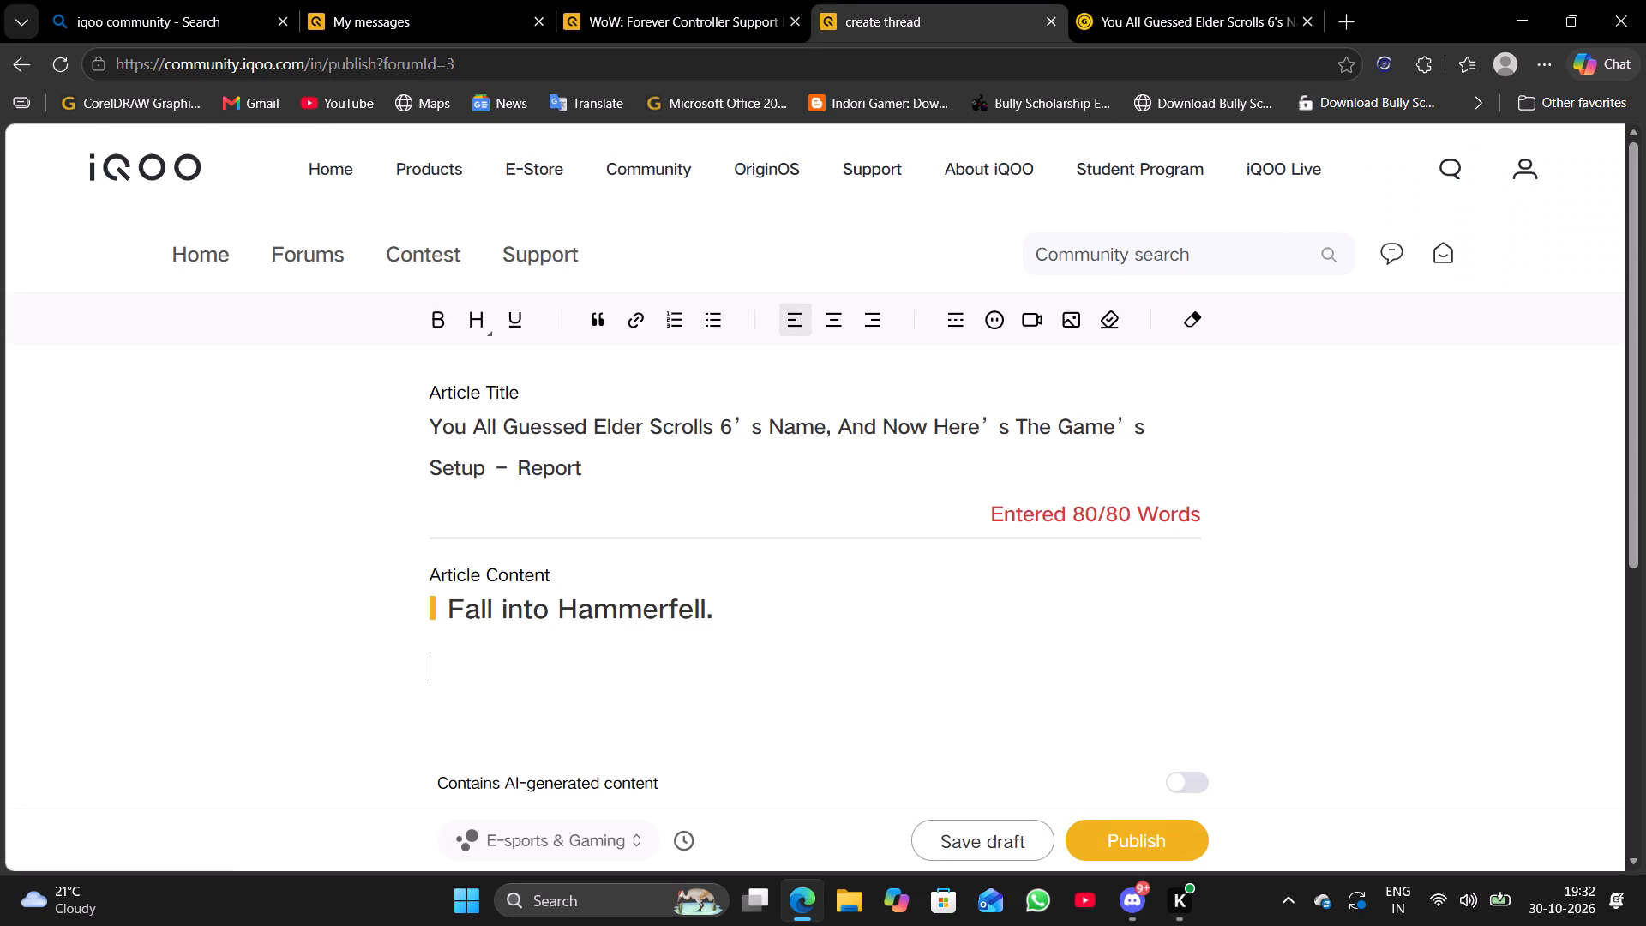
key("ctrl+v")
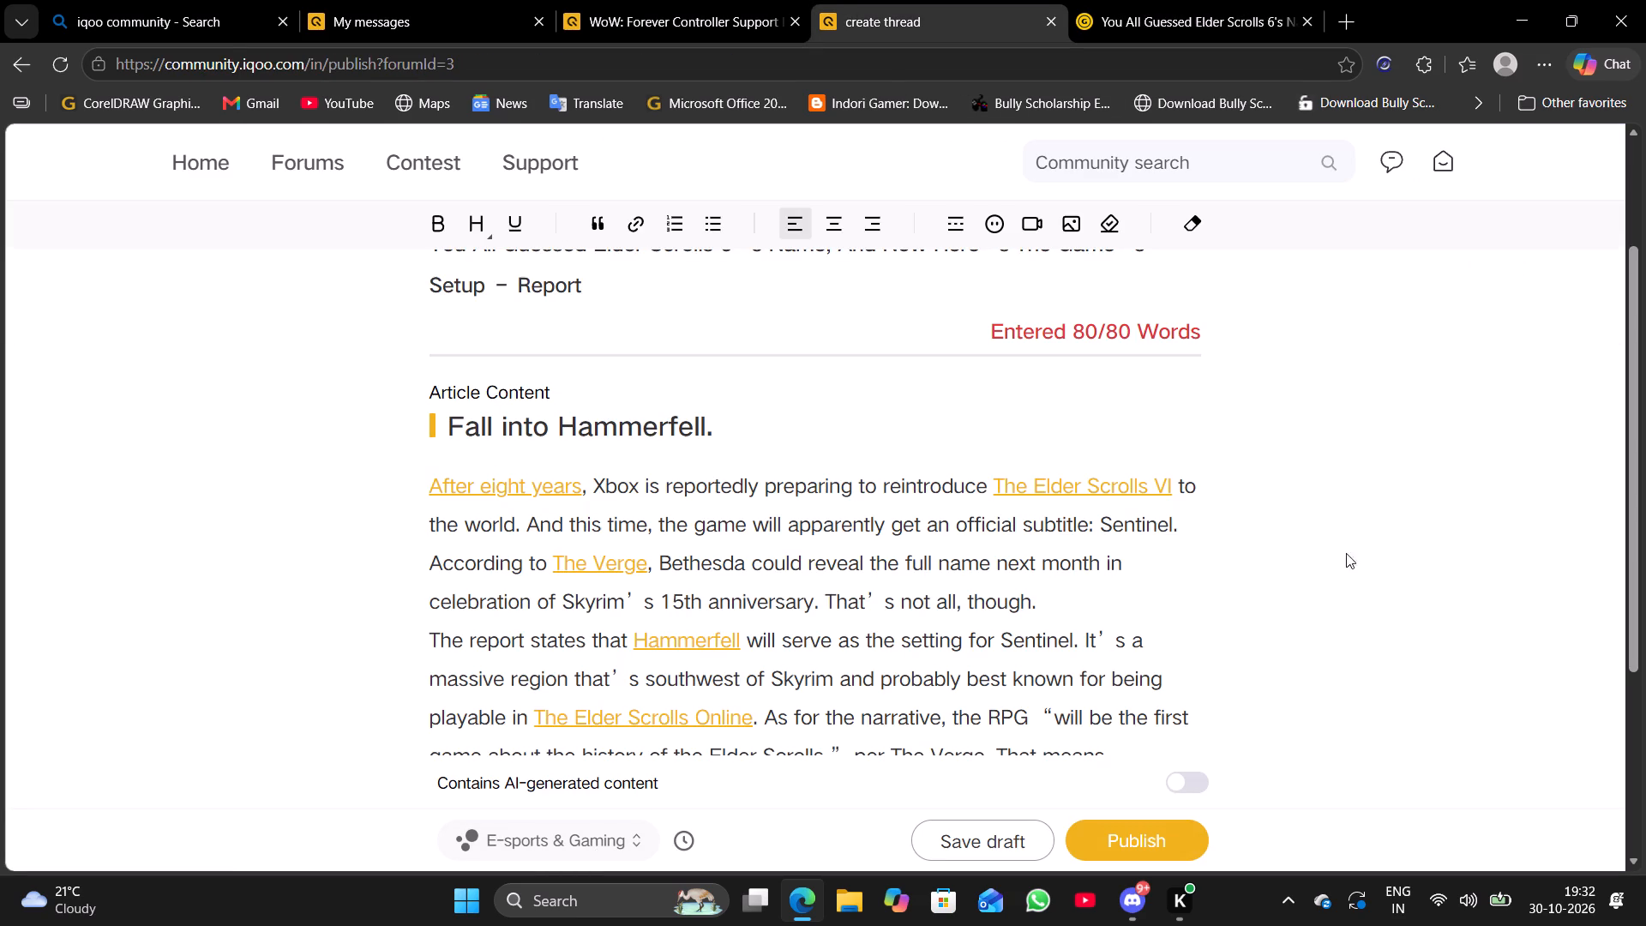
Insert a blank line between the two pasted paragraphs, before "The report states that Hammerfell".
left_click(1144, 604)
key("Return")
scroll(1140, 604, "down", 3)
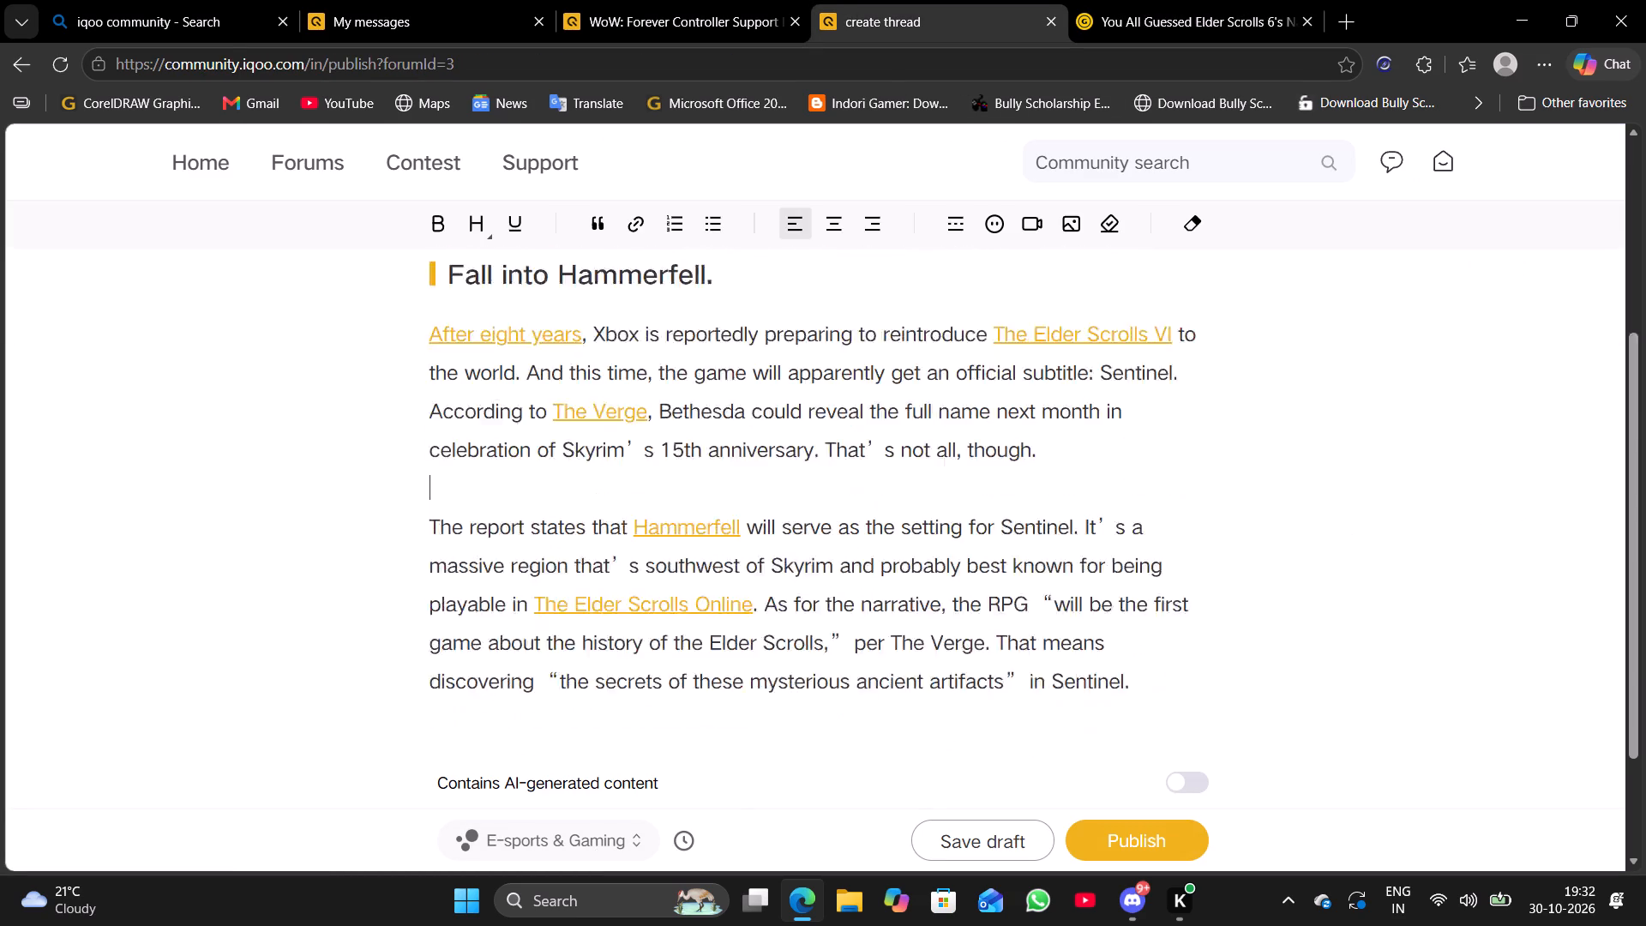
left_click(1252, 398)
left_click(1184, 547)
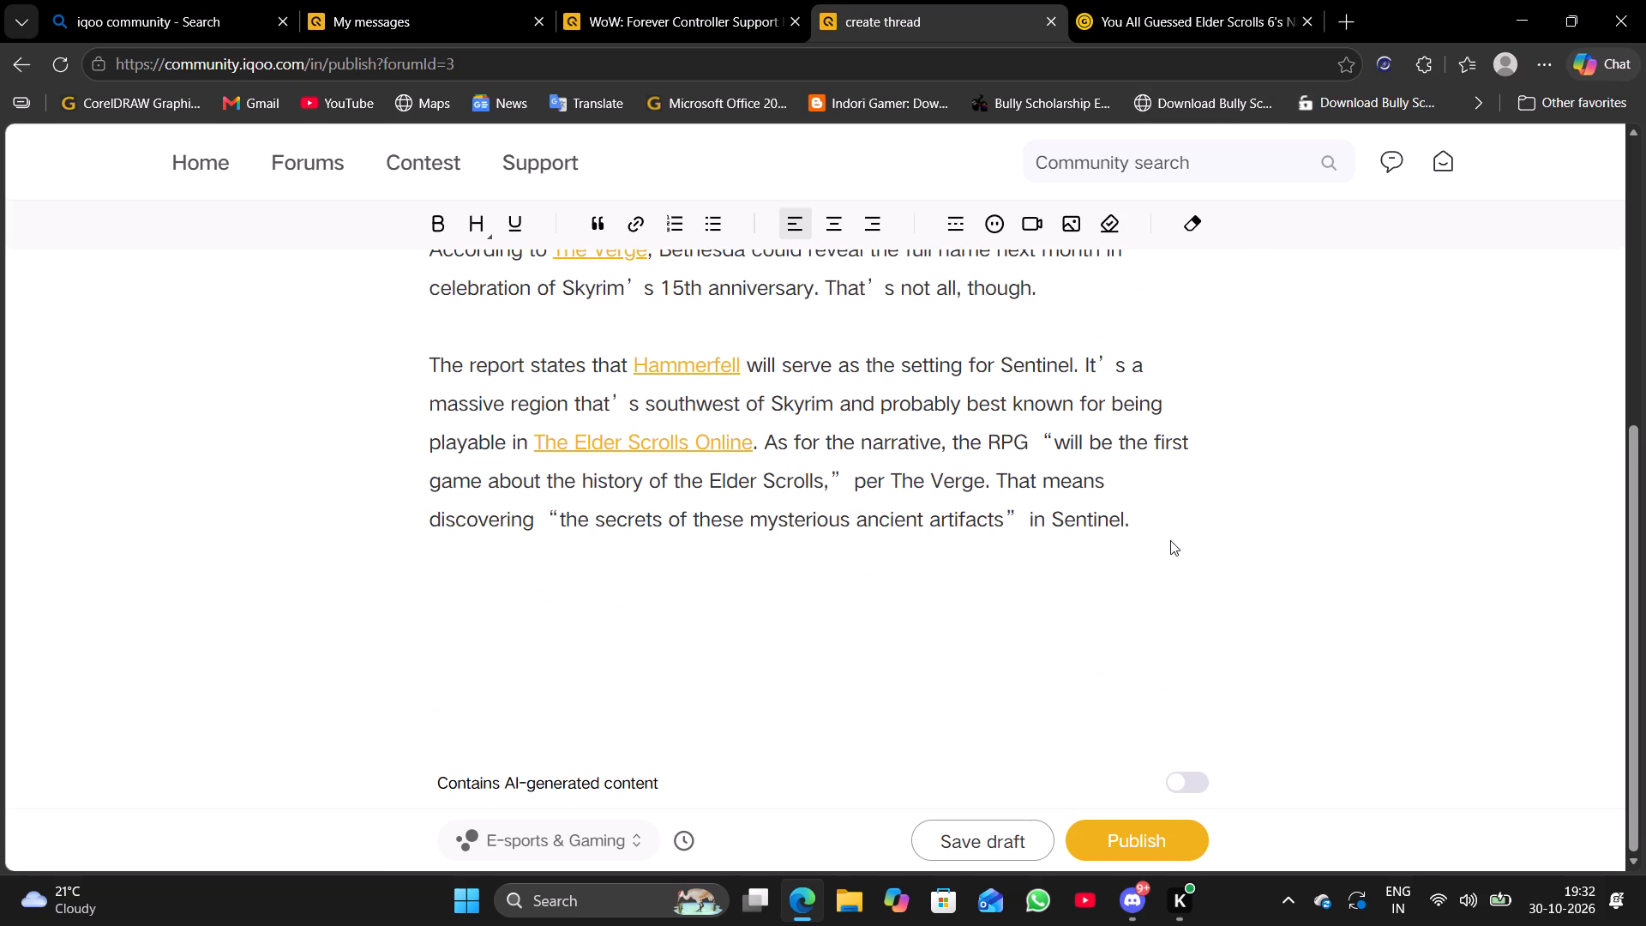
Copy the article's last three paragraphs, from "It's unknown how much Bethesda will showcase", and paste them at the thread's end after a blank line.
left_click(1150, 523)
left_click(1176, 0)
scroll(762, 649, "down", 5)
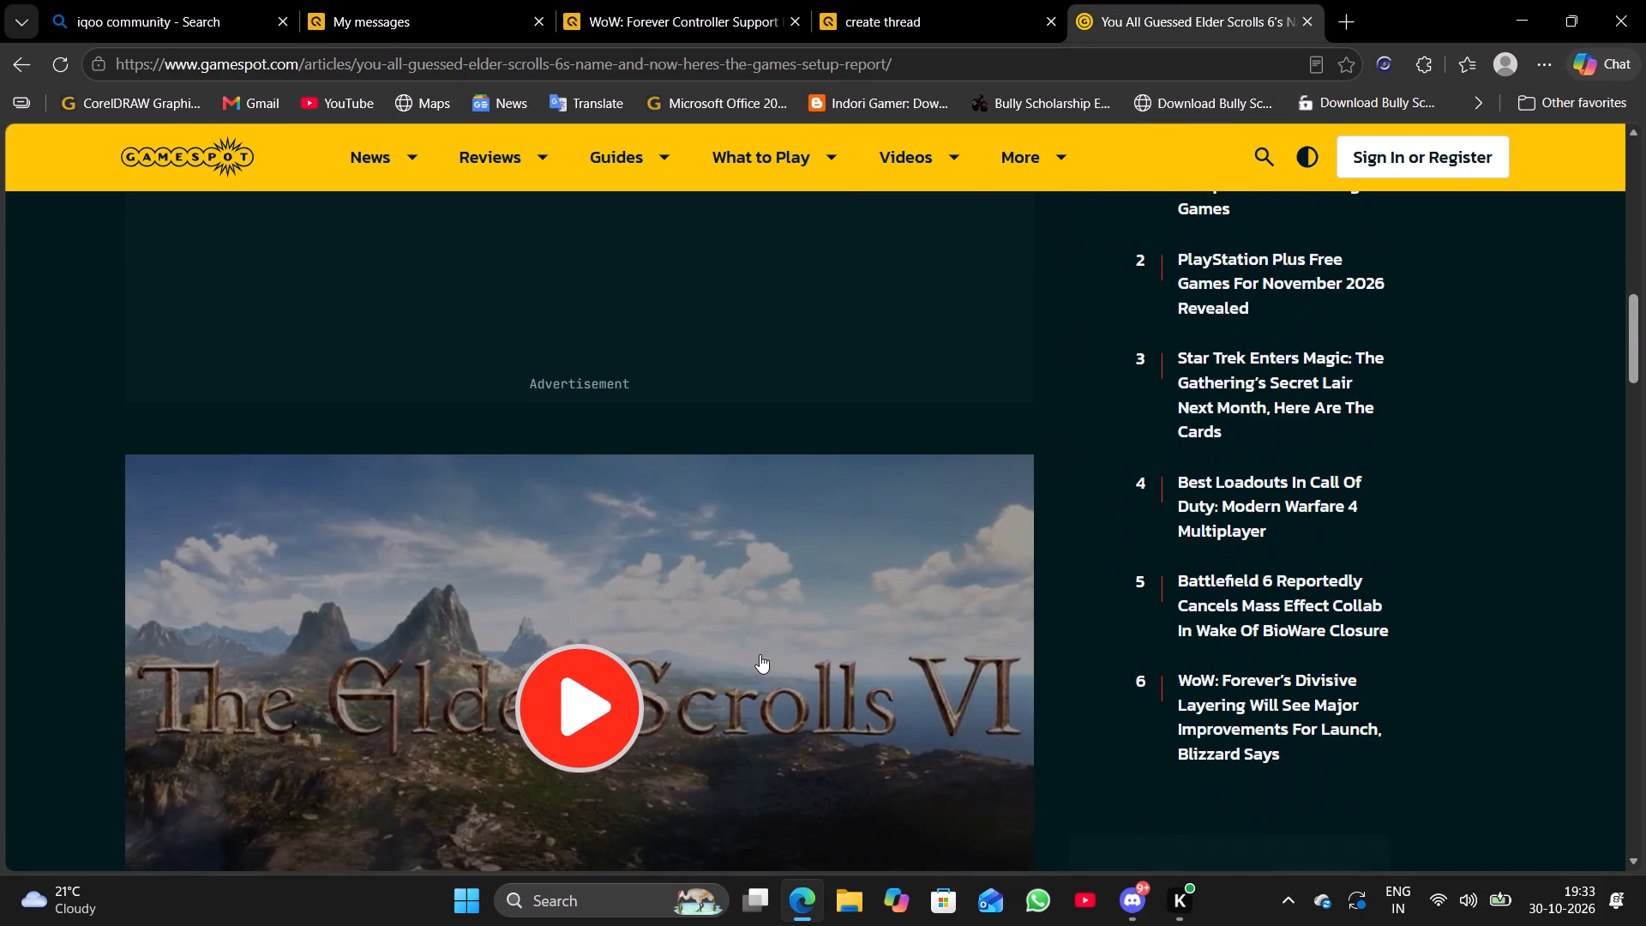
scroll(760, 654, "down", 6)
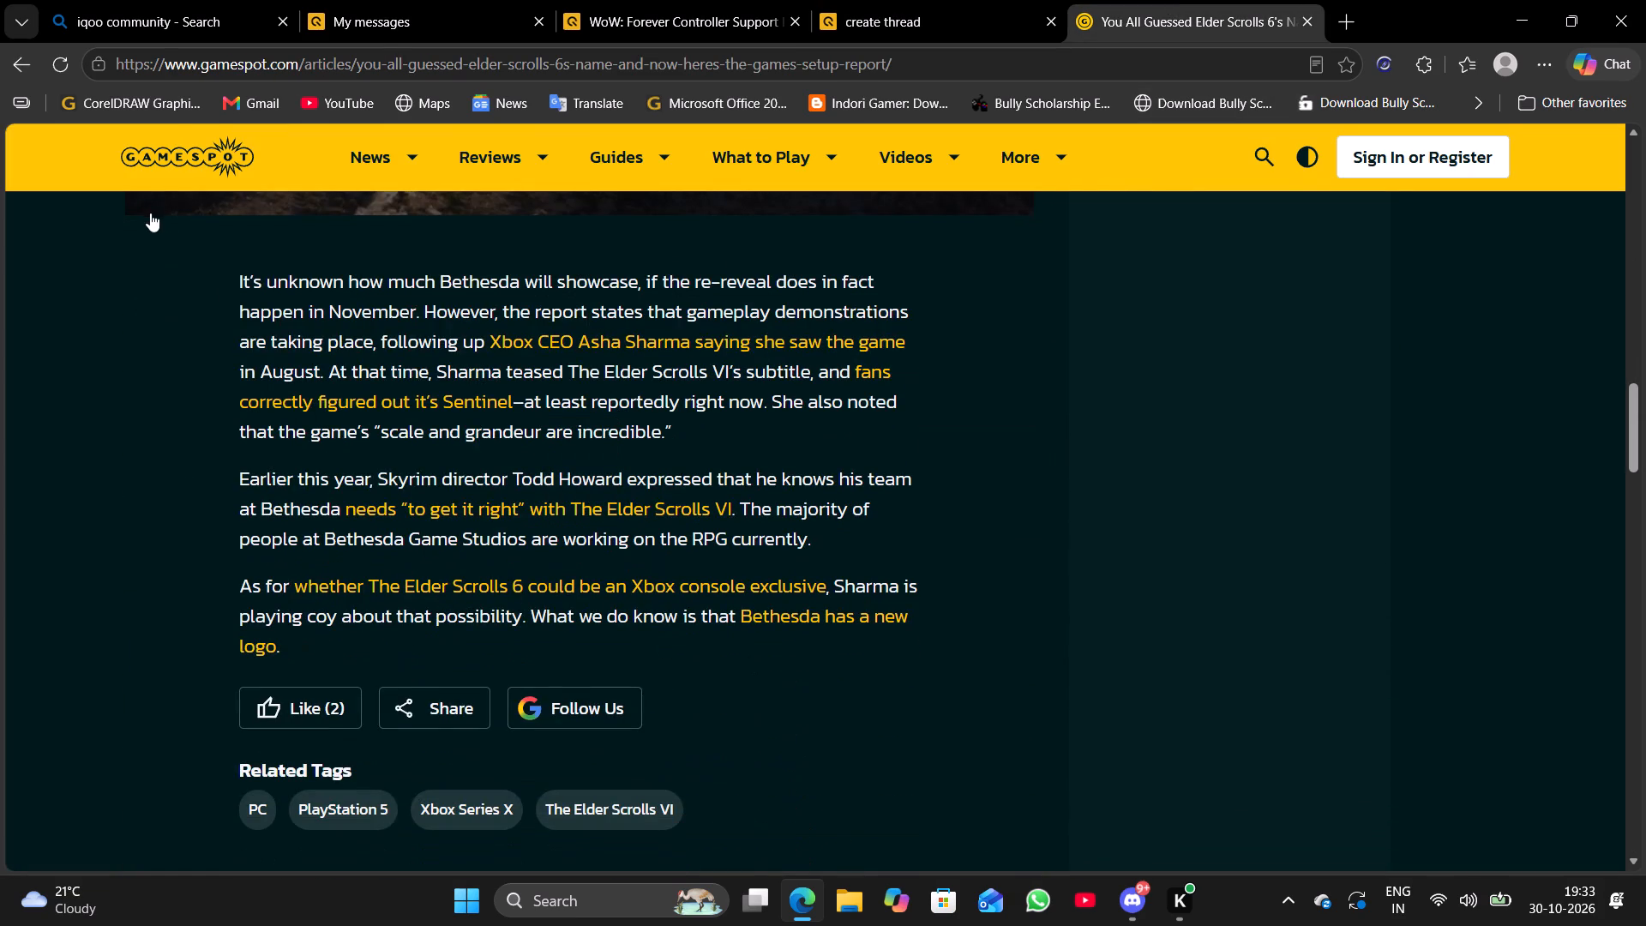
left_click_drag(178, 258, 460, 636)
left_click(508, 563)
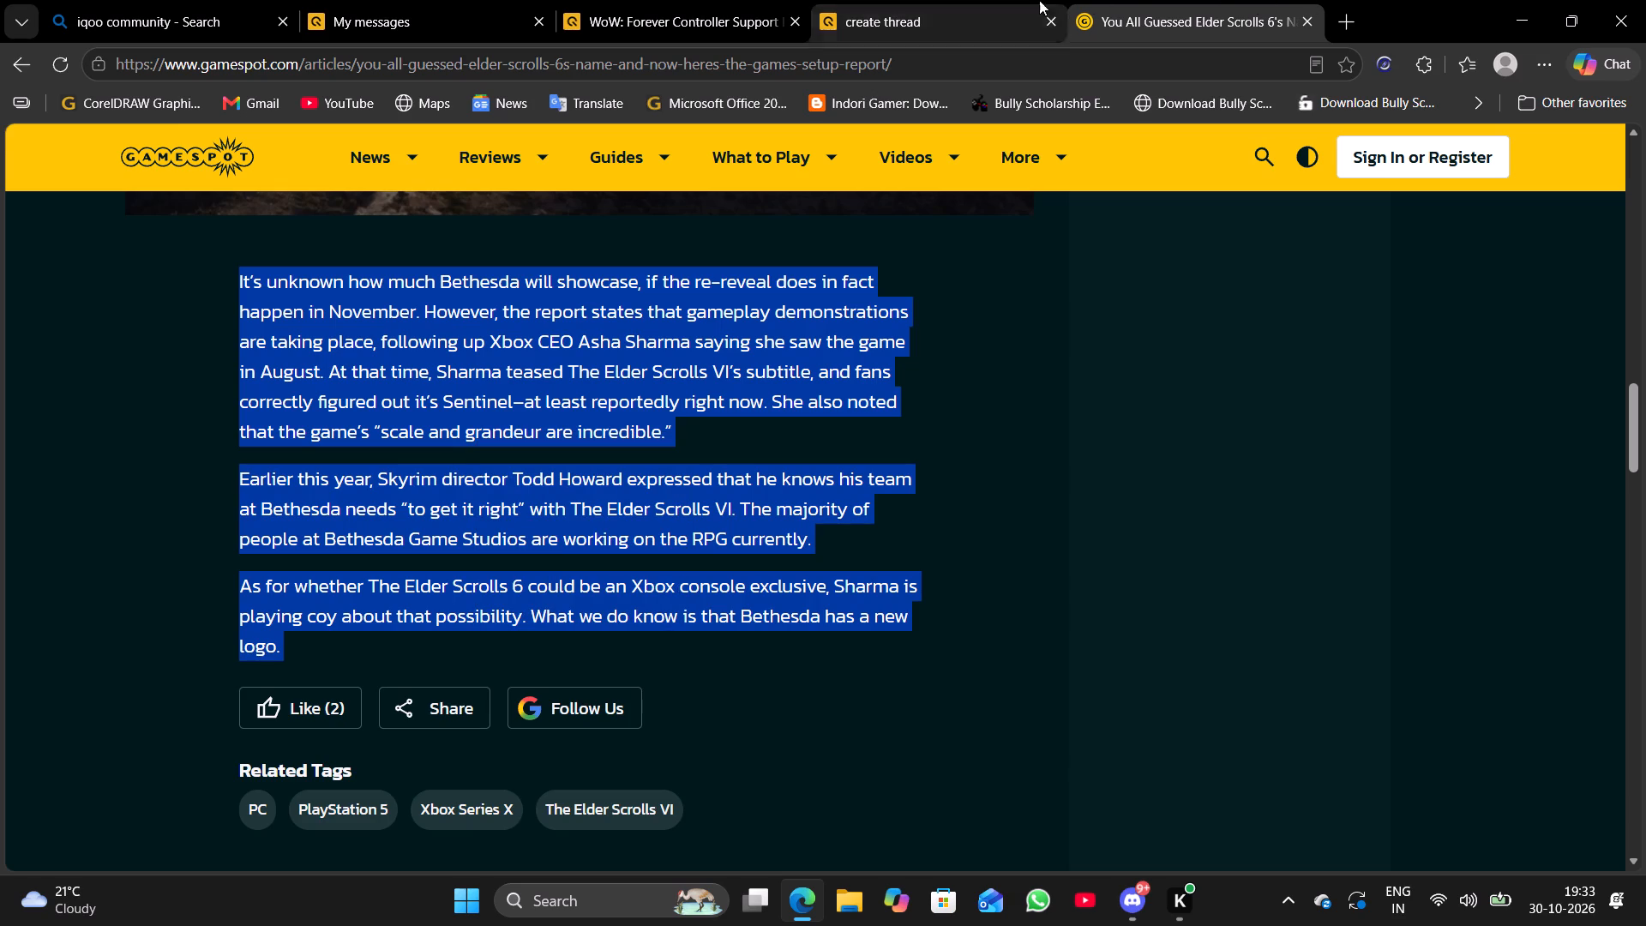
left_click(1011, 0)
key("Return")
key("Return")
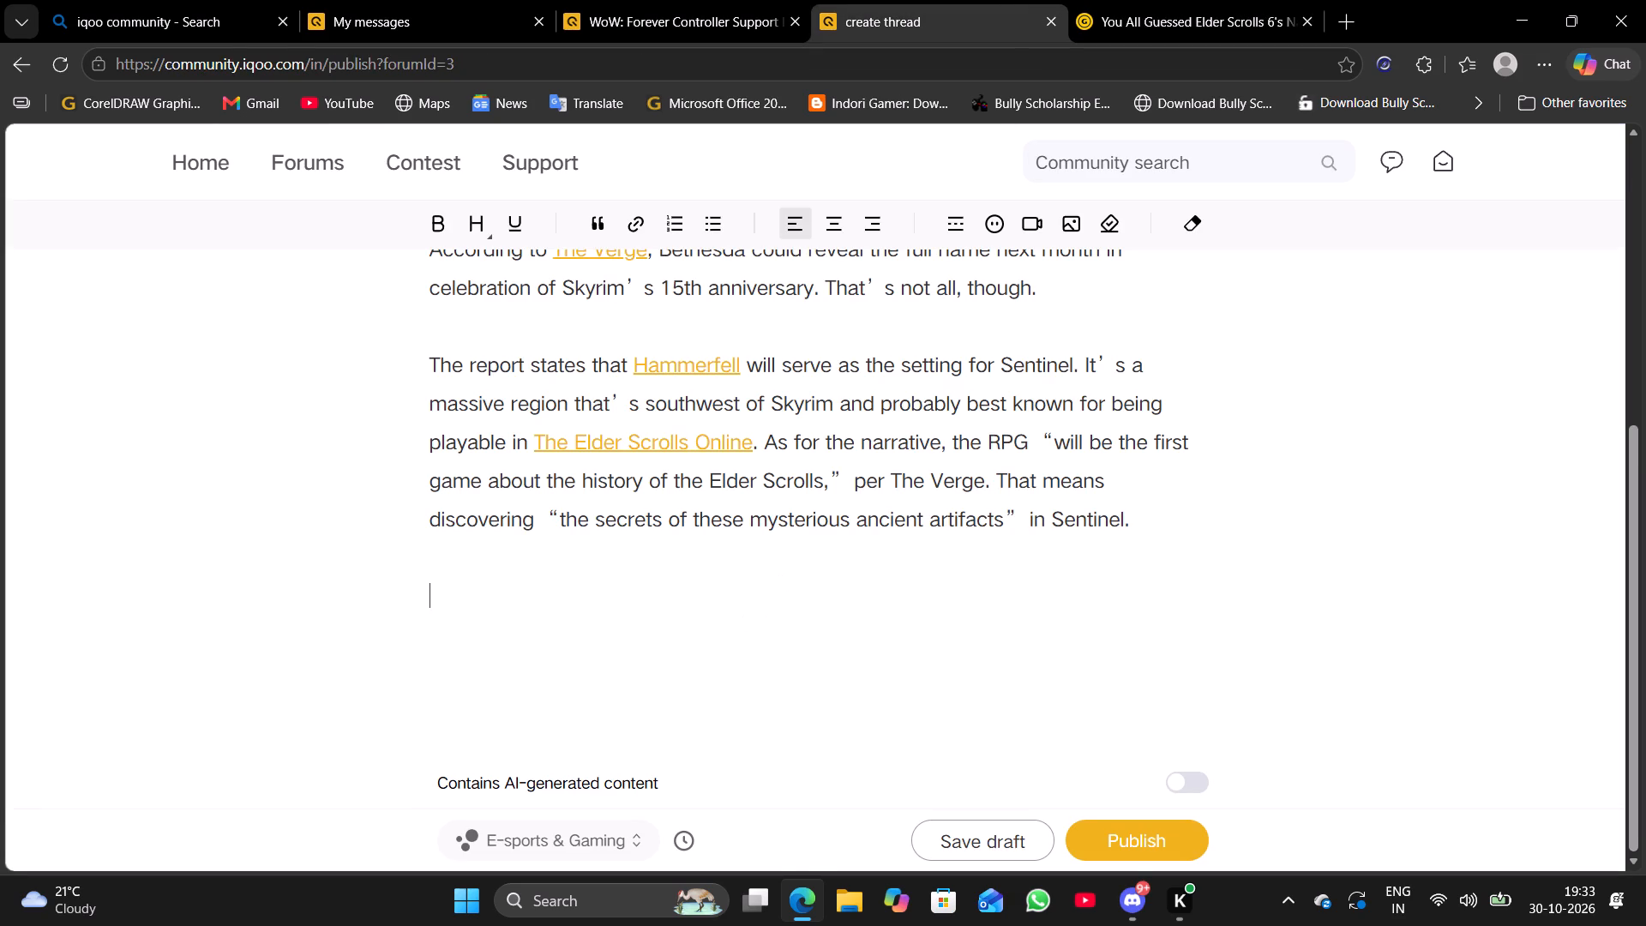
key("ctrl+v")
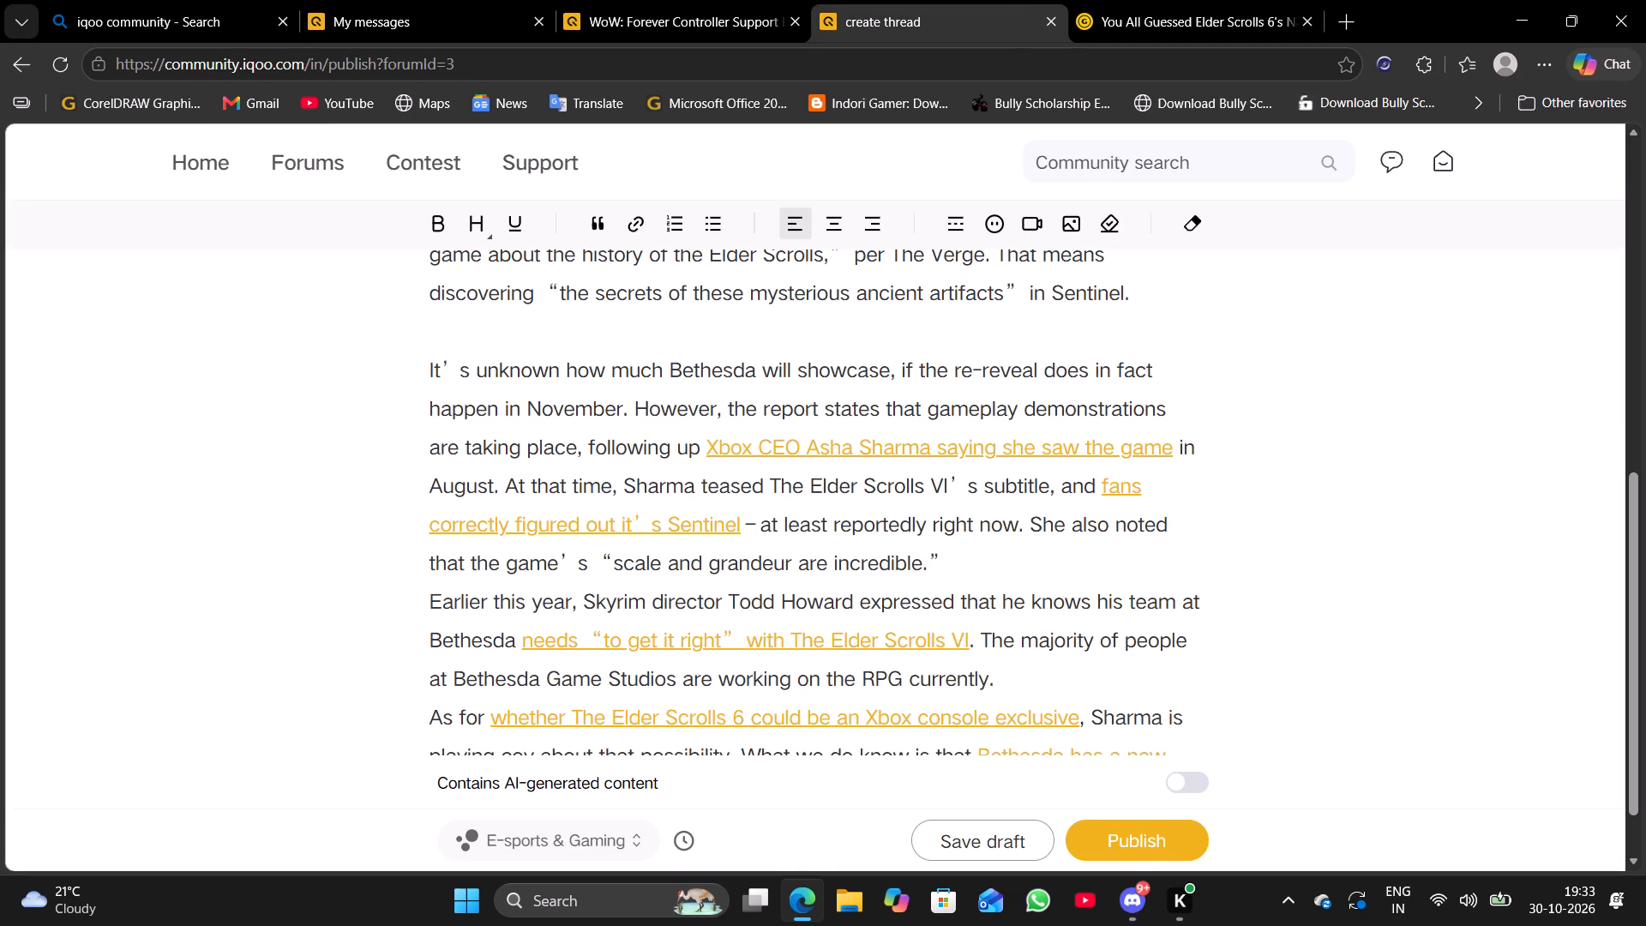
Separate the three newly pasted paragraphs with blank lines before "Earlier this year" and "As for whether".
left_click(1023, 568)
key("Return")
scroll(1017, 575, "down", 2)
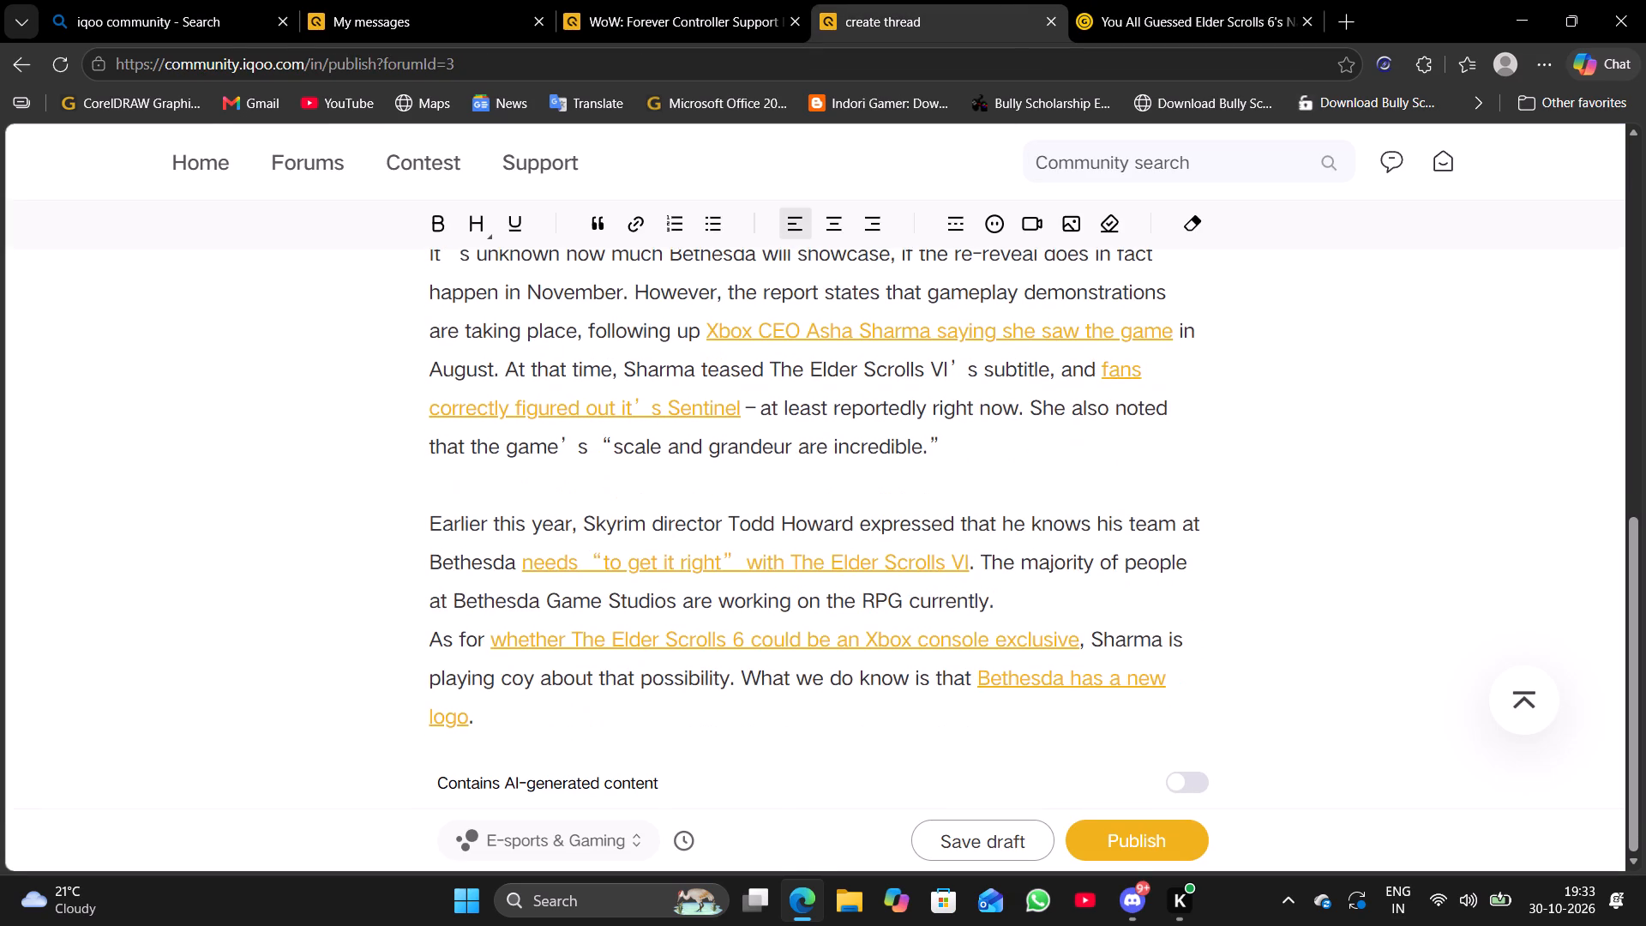
left_click(1009, 604)
key("Return")
Copy the Elder Scrolls VI cover image from the article's Featured In This Story section and paste it after the thread's last paragraph.
left_click(1103, 0)
scroll(621, 611, "down", 2)
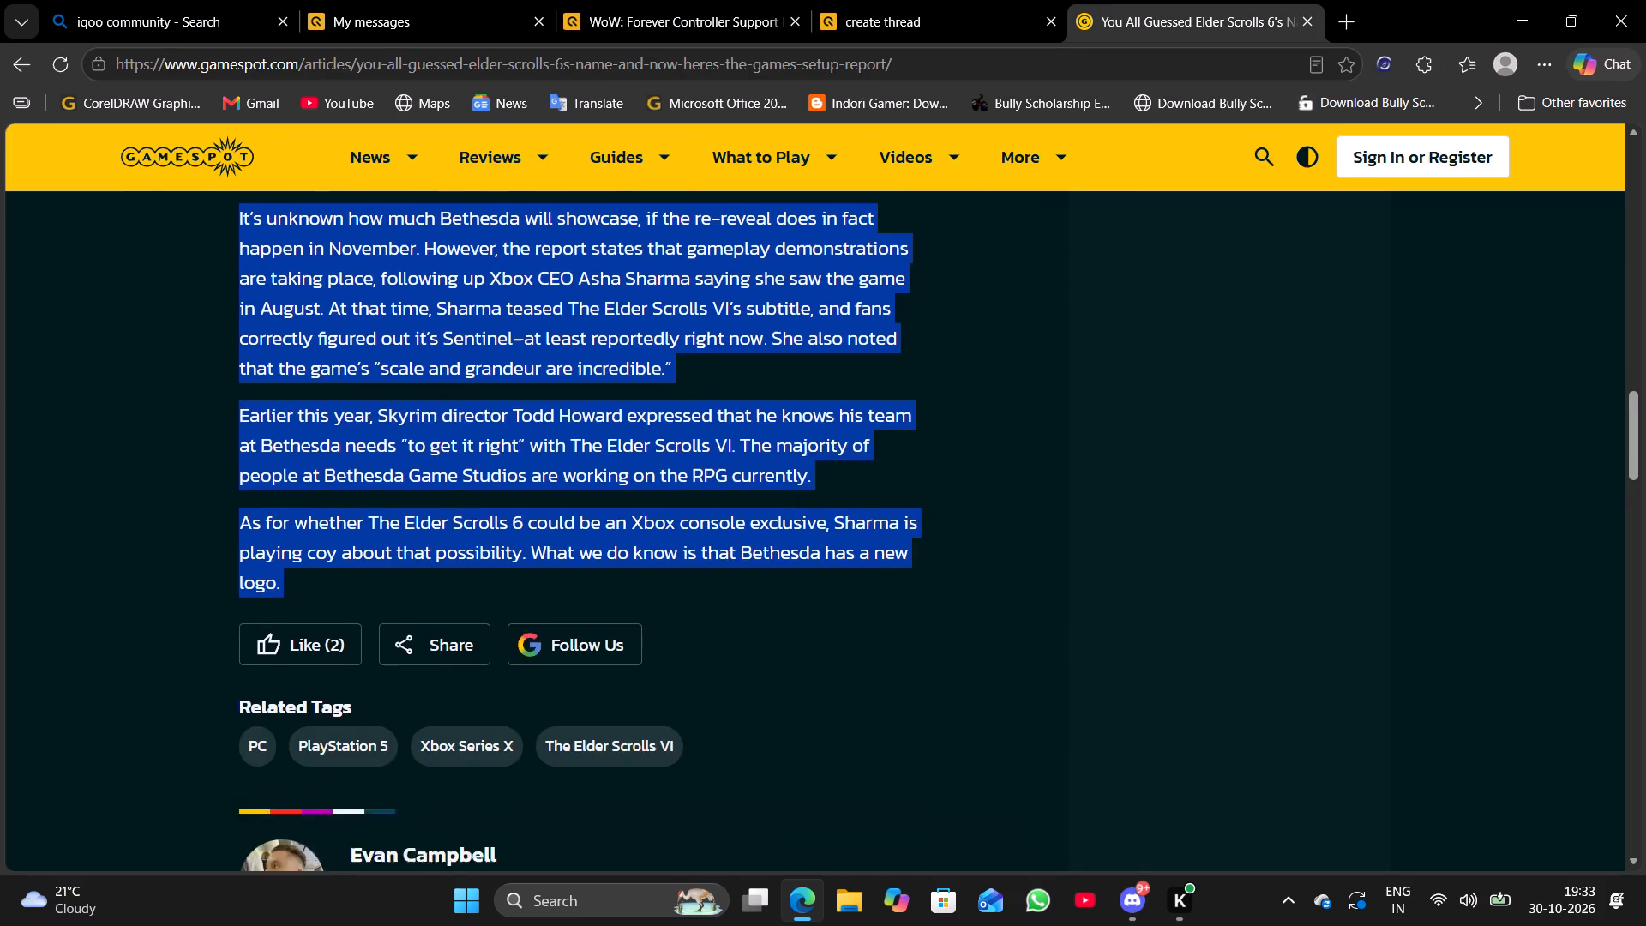
scroll(619, 616, "down", 6)
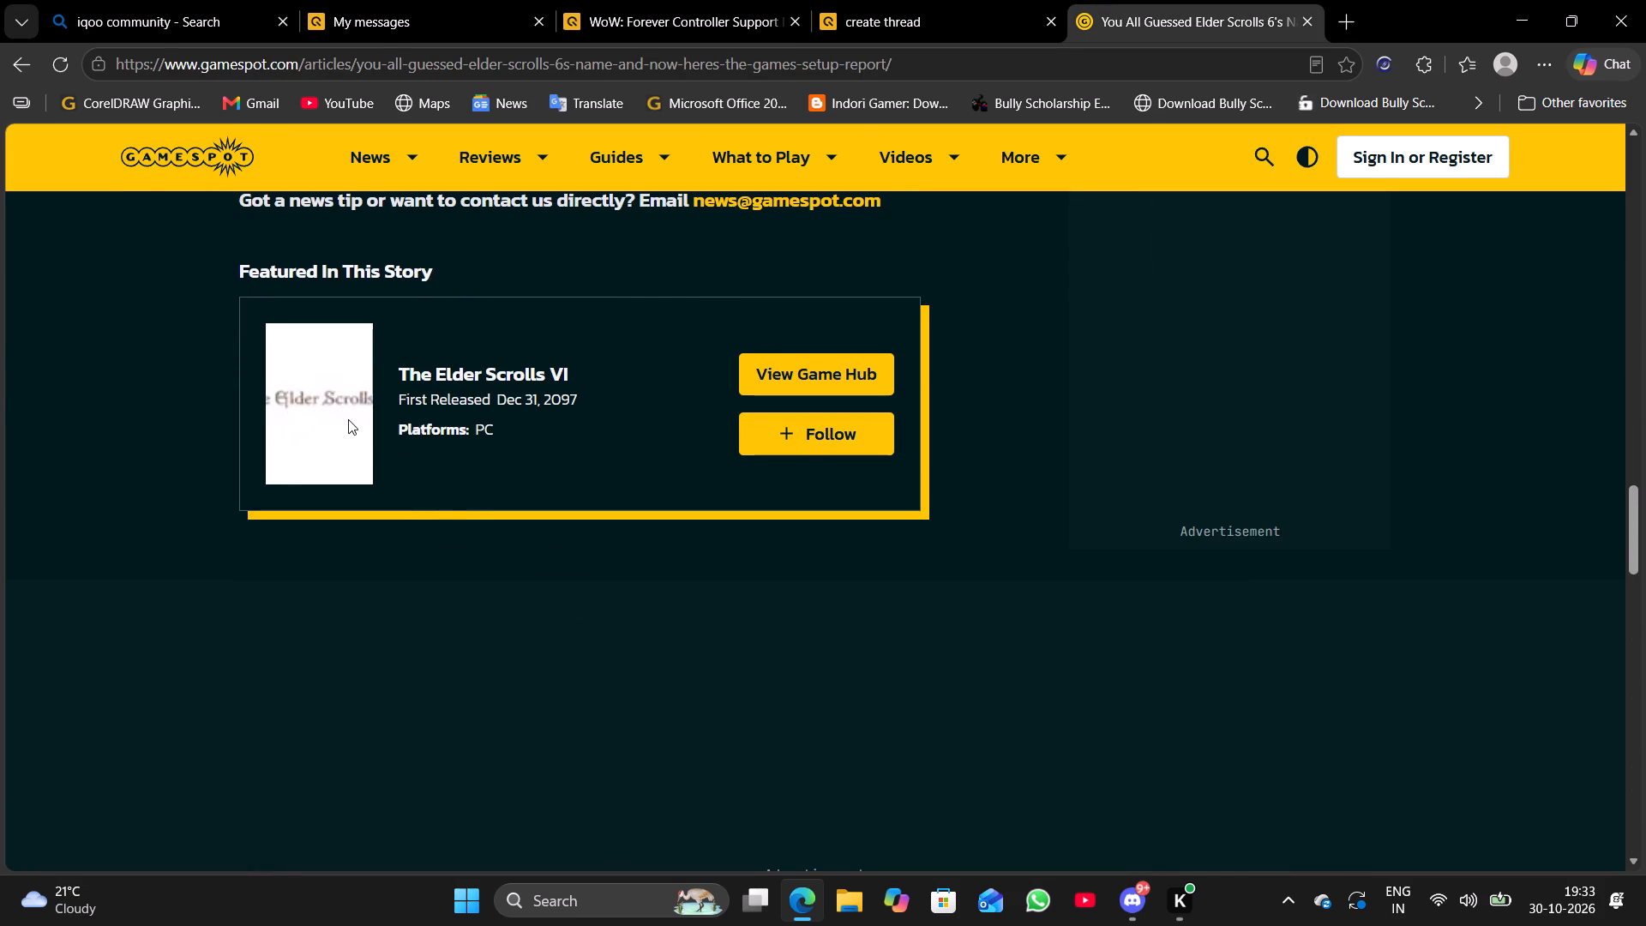
right_click(348, 419)
left_click(359, 460)
left_click(998, 0)
scroll(928, 468, "down", 3)
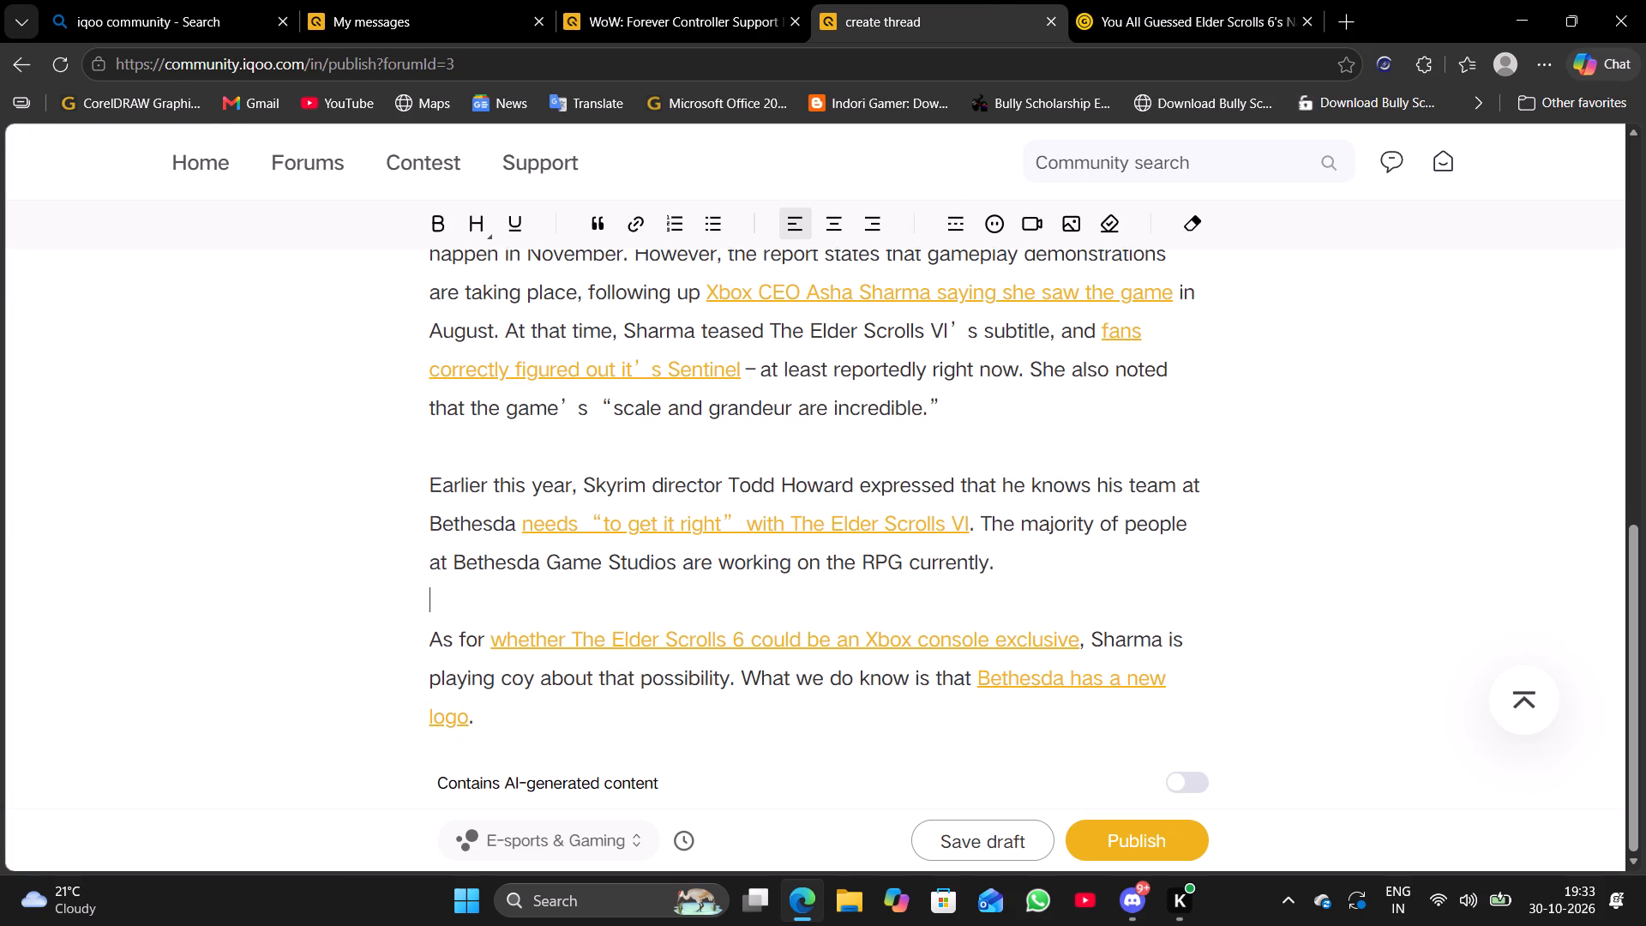
left_click(824, 726)
key("ctrl+v")
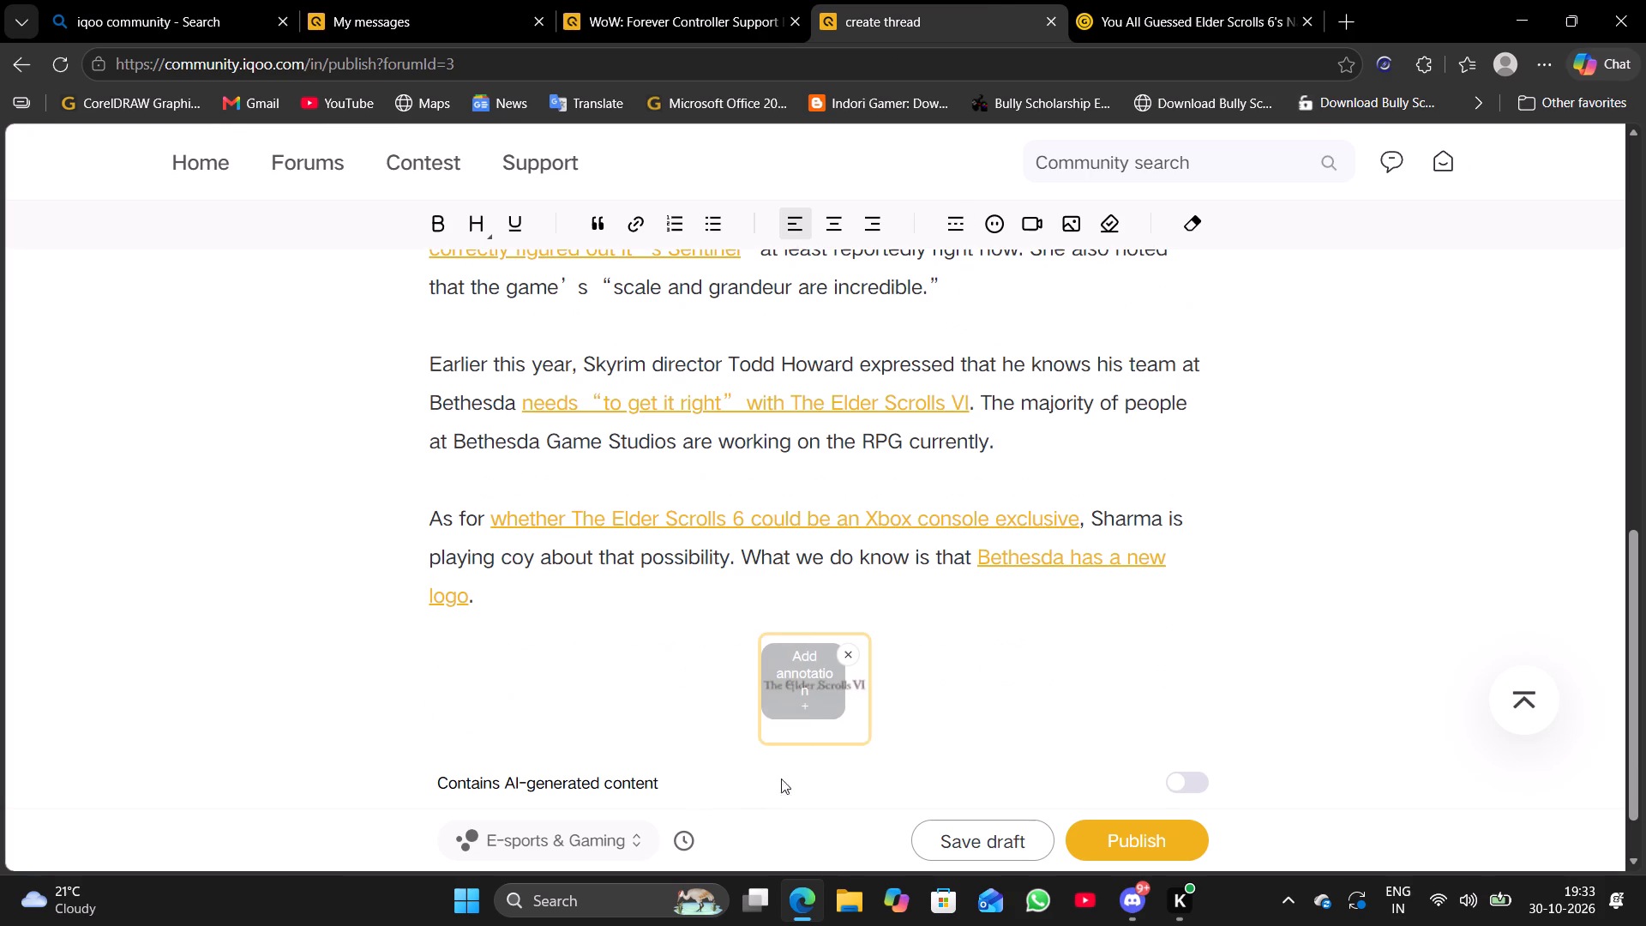
Publish the Elder Scrolls 6 thread in E-sports & Gaming.
left_click(1125, 849)
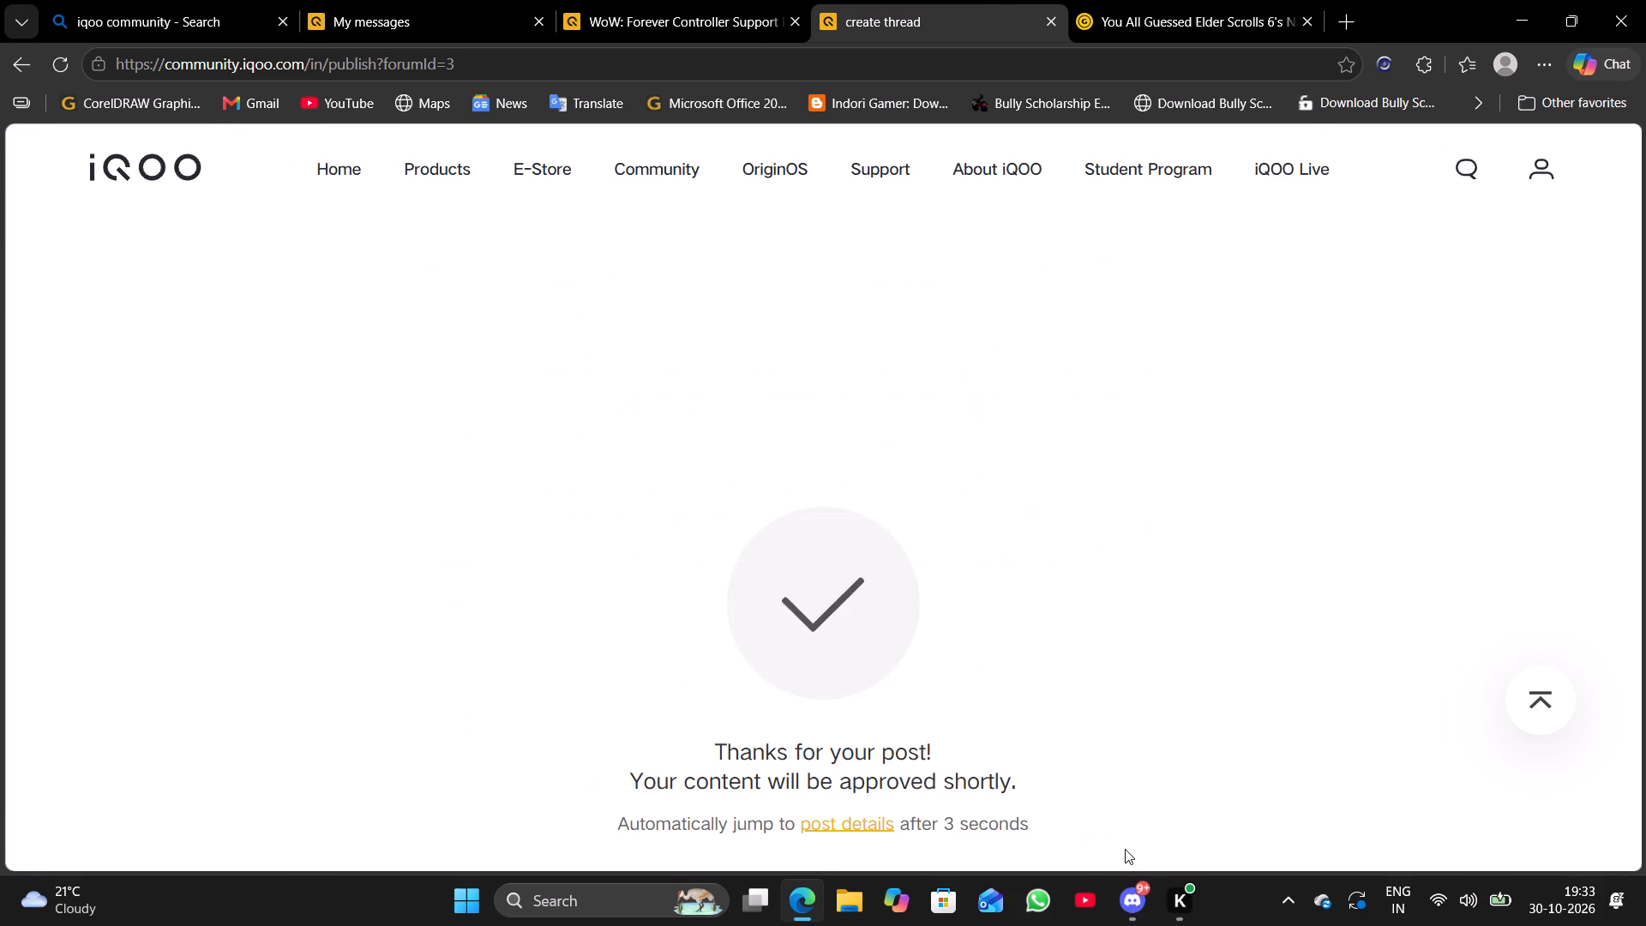
Return to the GameSpot news list and open the article "Xbox Wants To Be More Profitable Than PlayStation And Nintendo By 2030".
left_click(1239, 0)
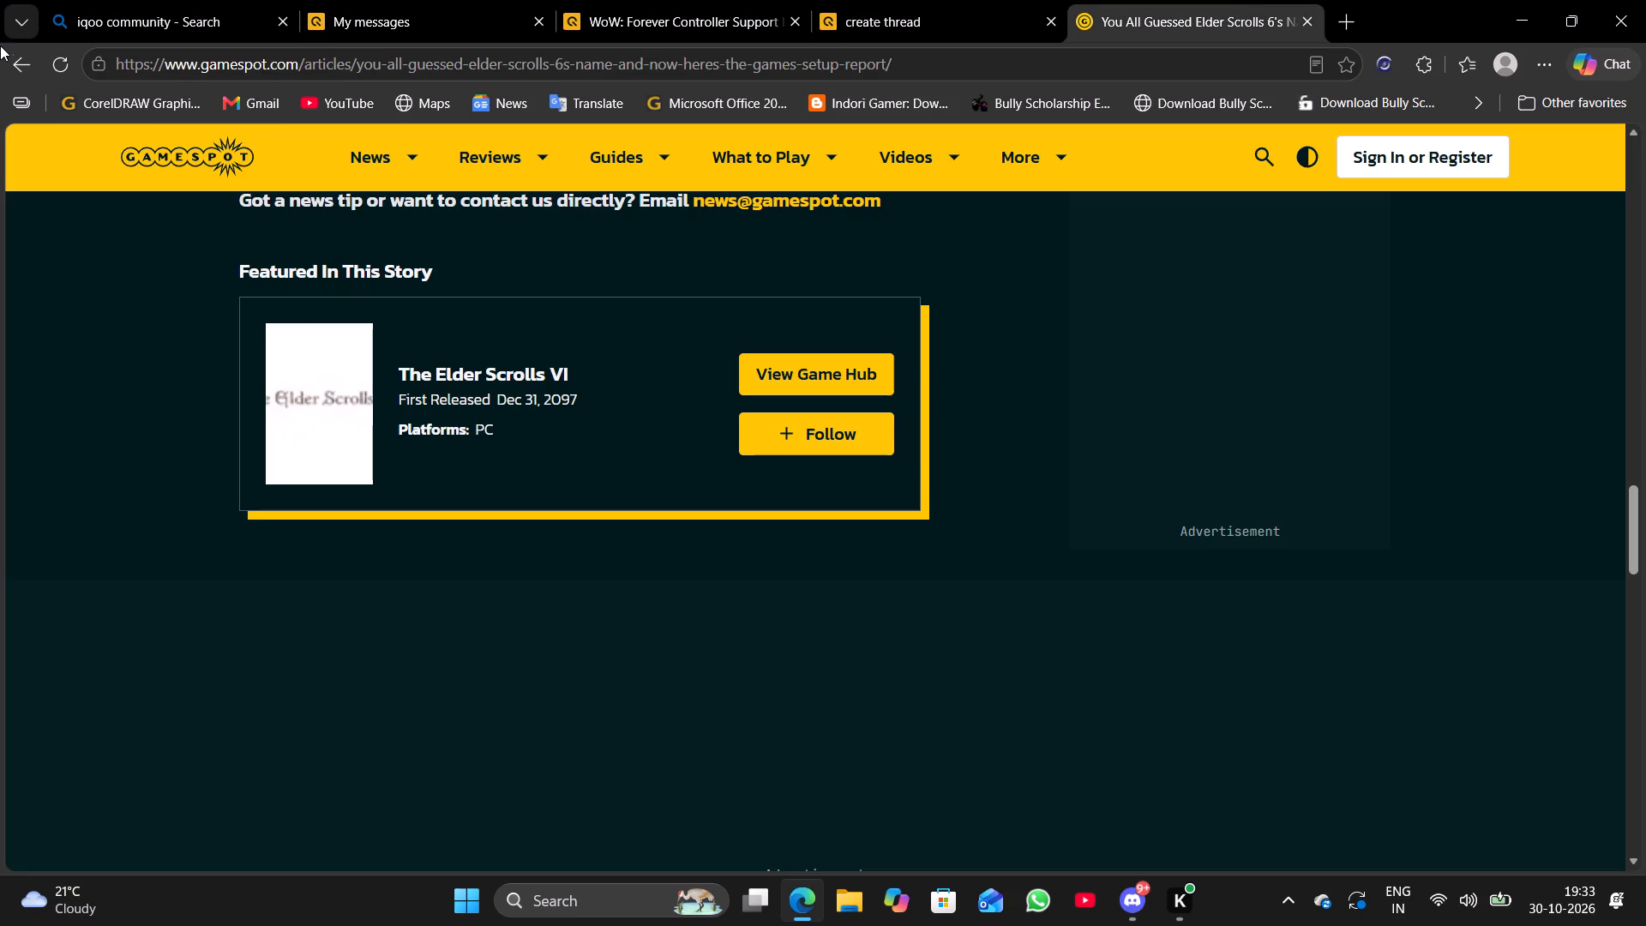
left_click(0, 62)
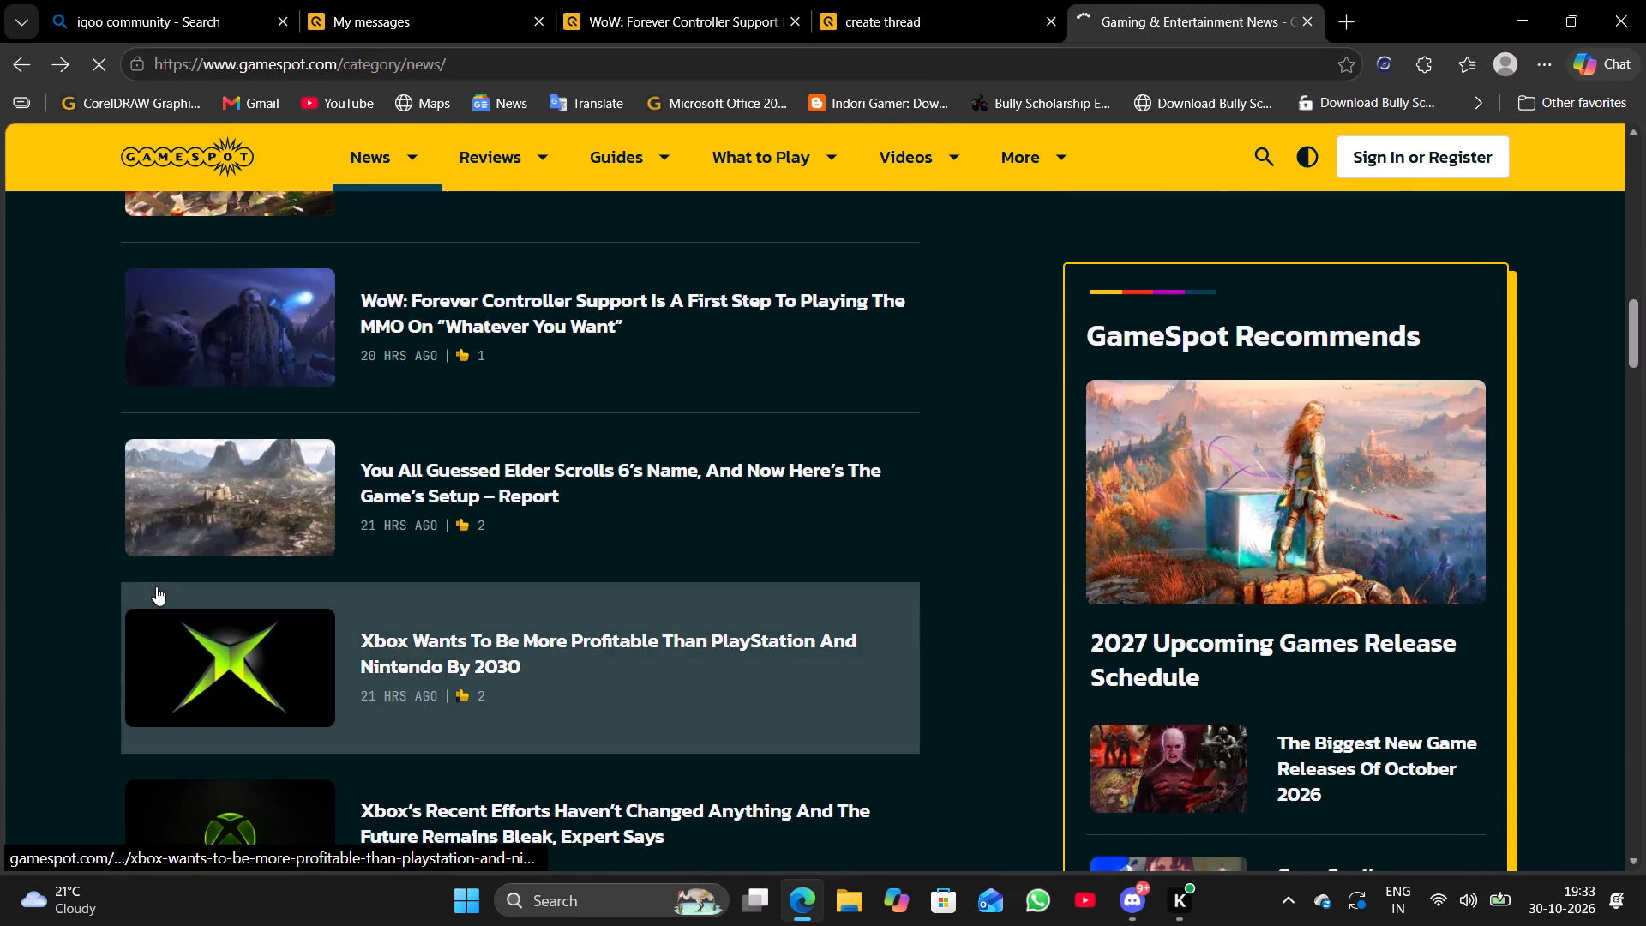
scroll(159, 591, "down", 1)
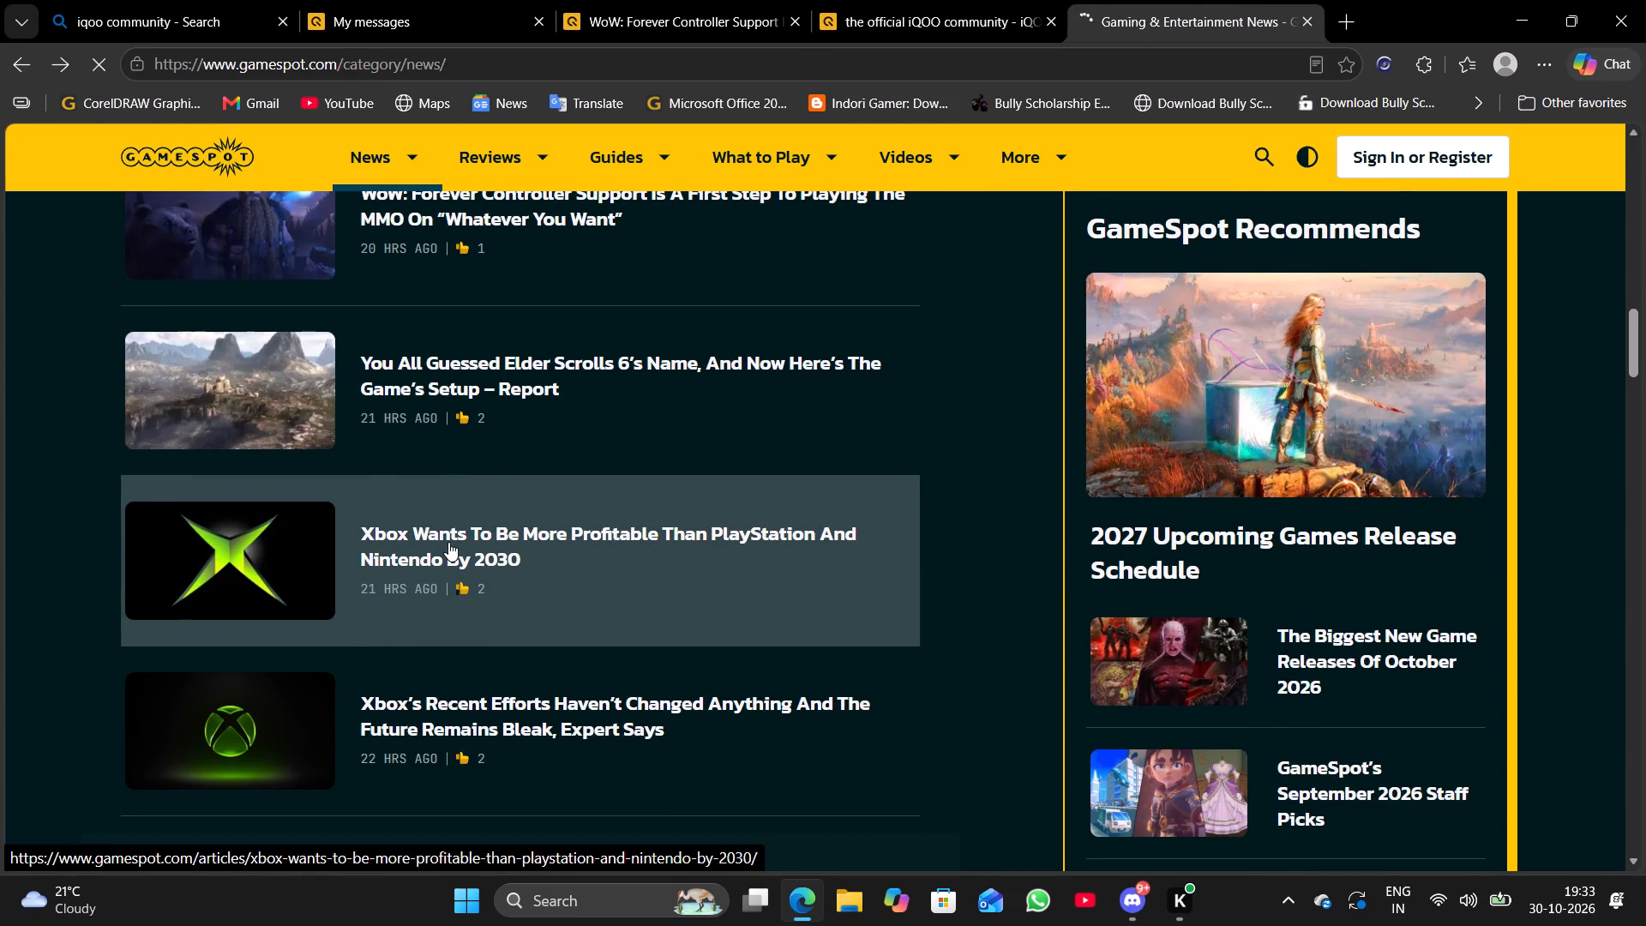
left_click(450, 542)
Copy the Xbox article's headline, start a new community thread and paste it as the Article Title.
scroll(425, 572, "down", 2)
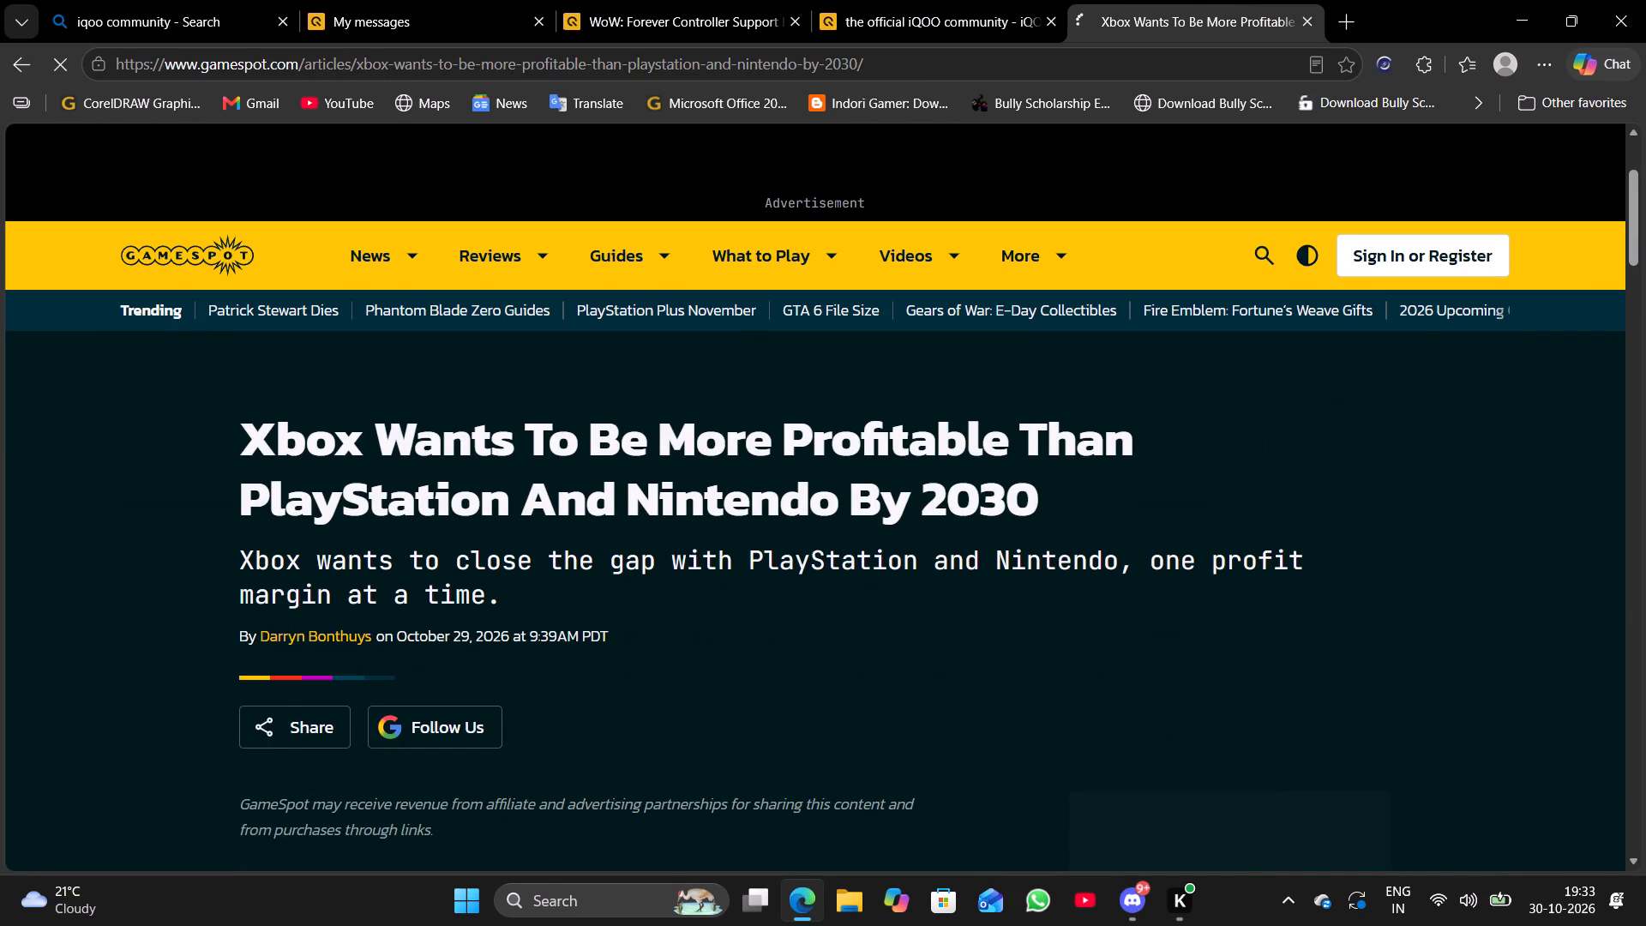
left_click_drag(242, 427, 1045, 509)
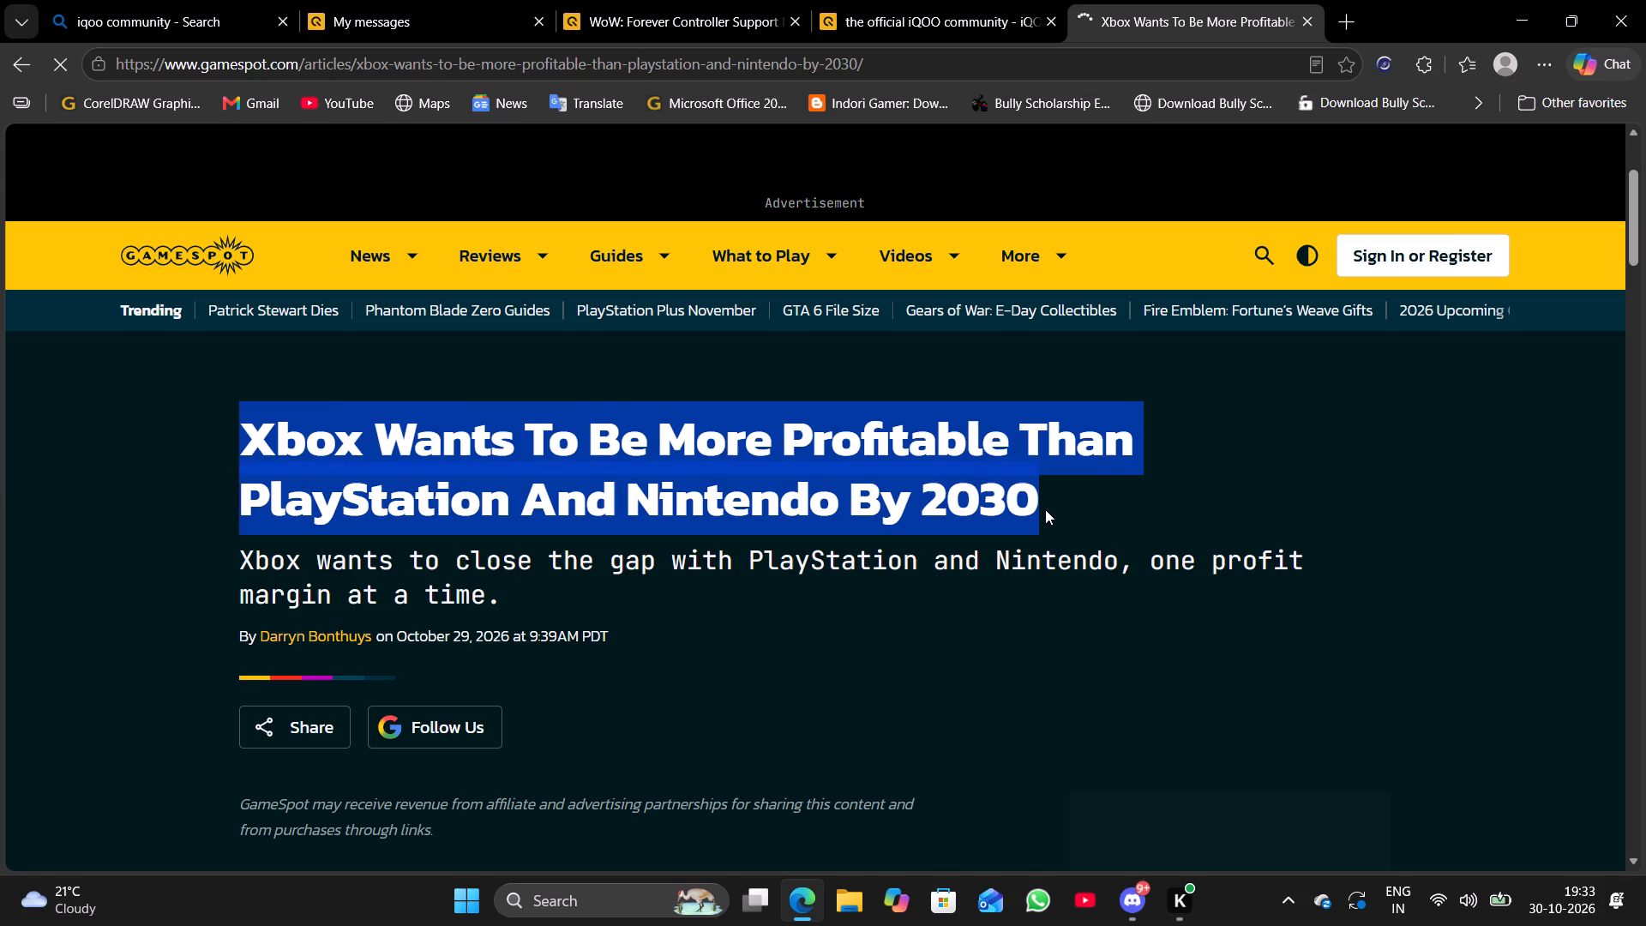
left_click(1087, 442)
left_click(882, 0)
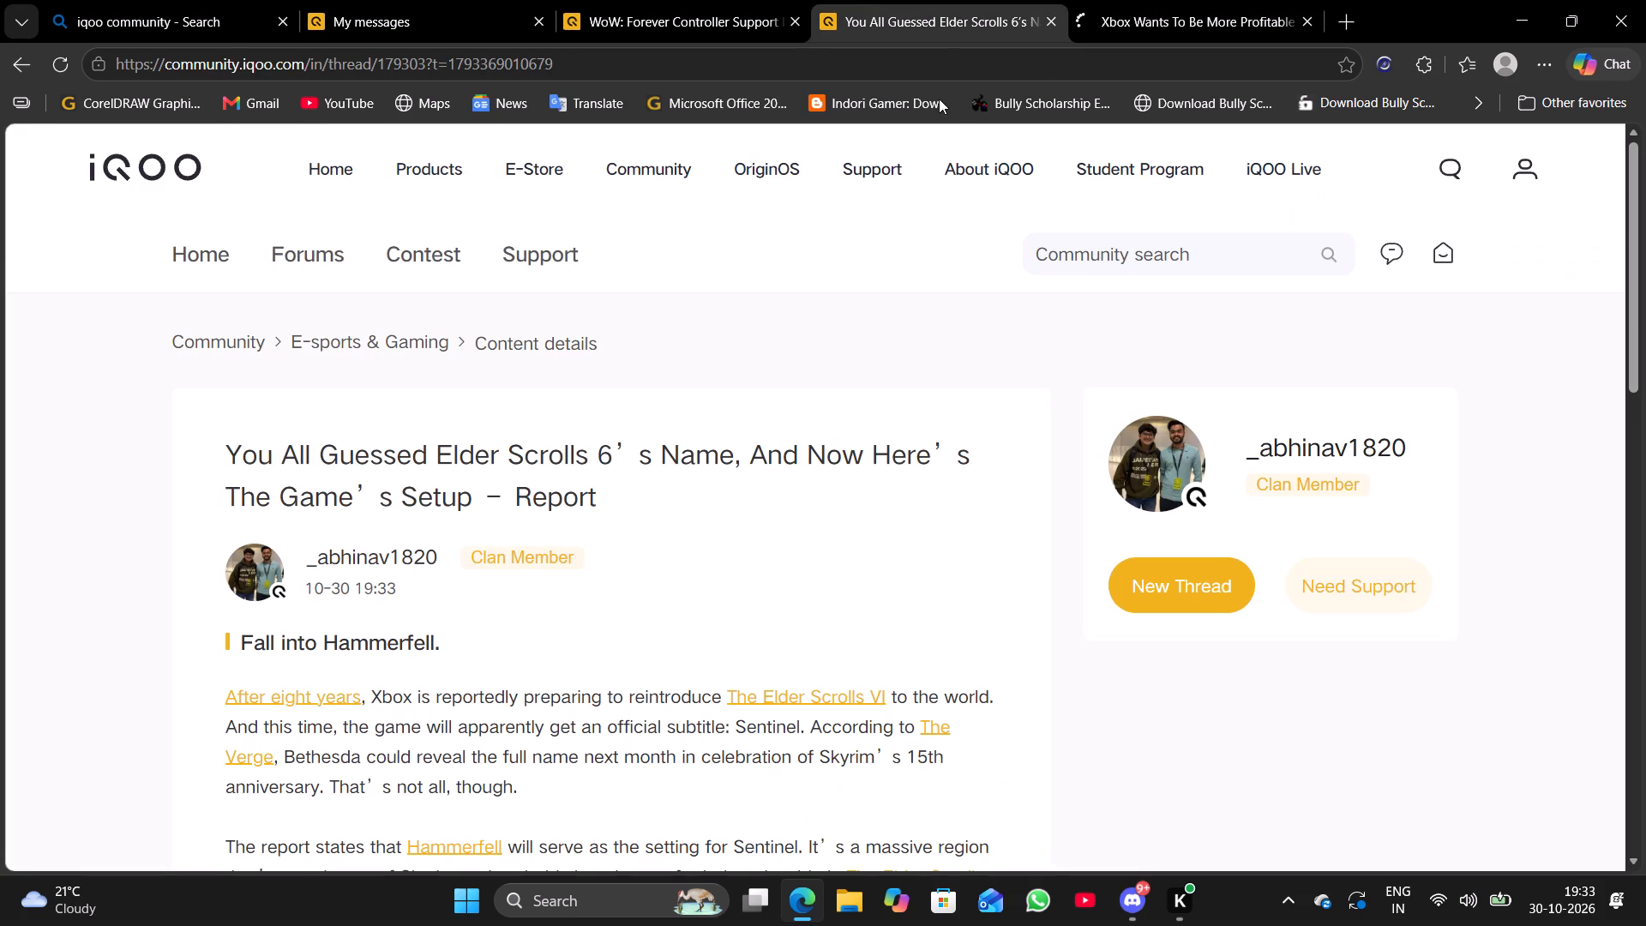
left_click(1166, 589)
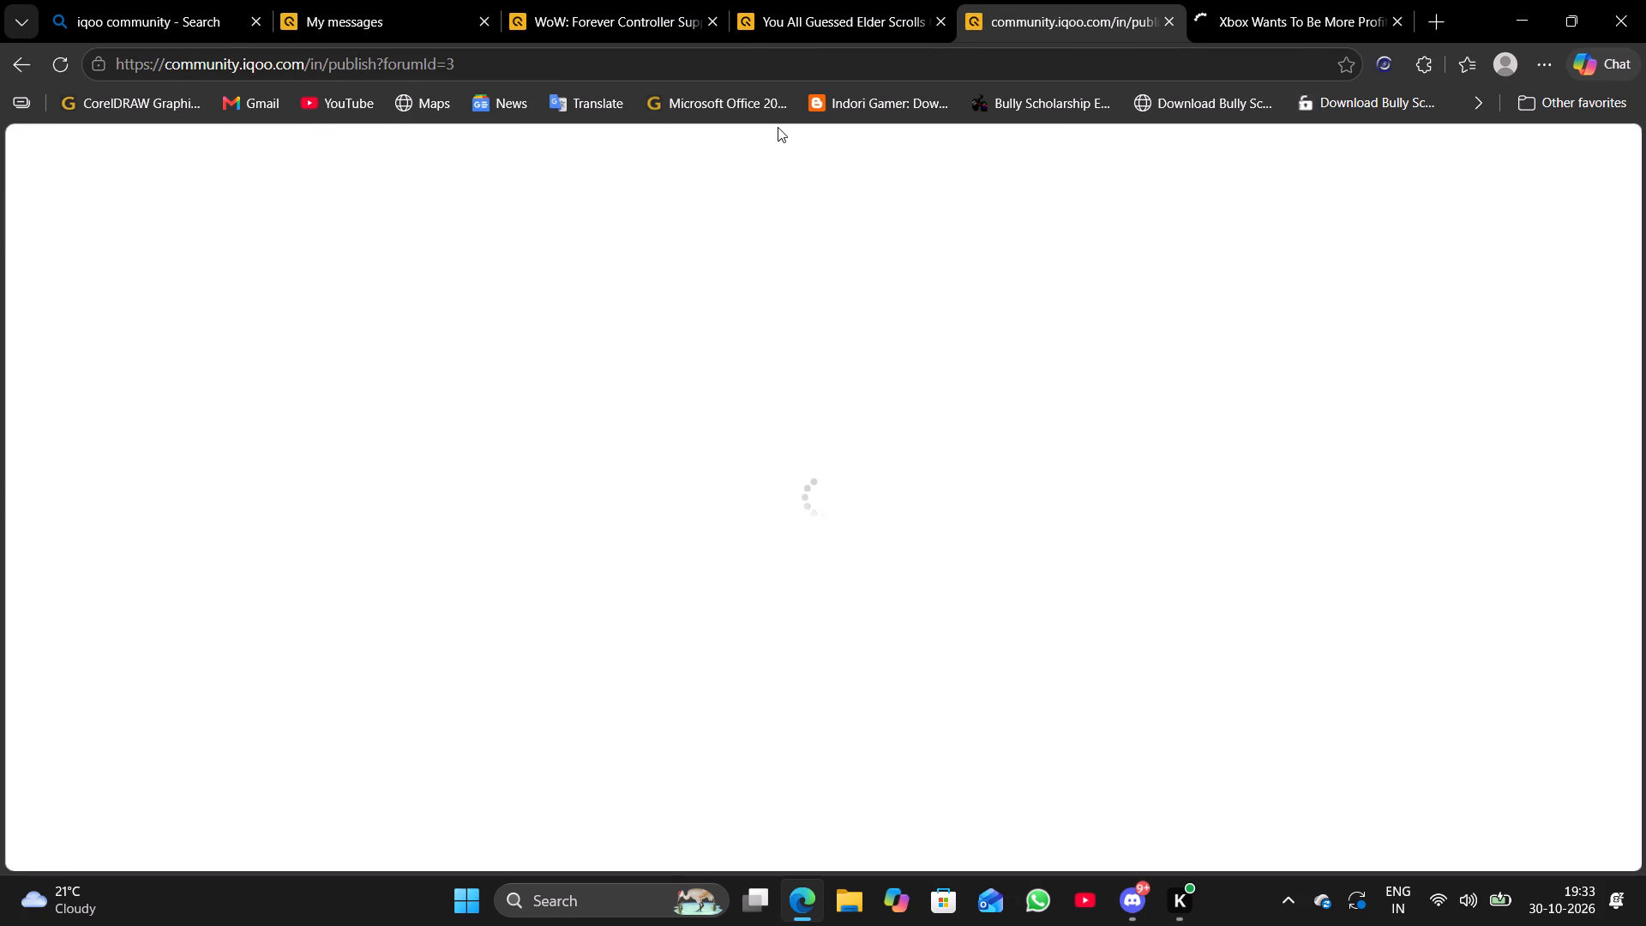
left_click(807, 376)
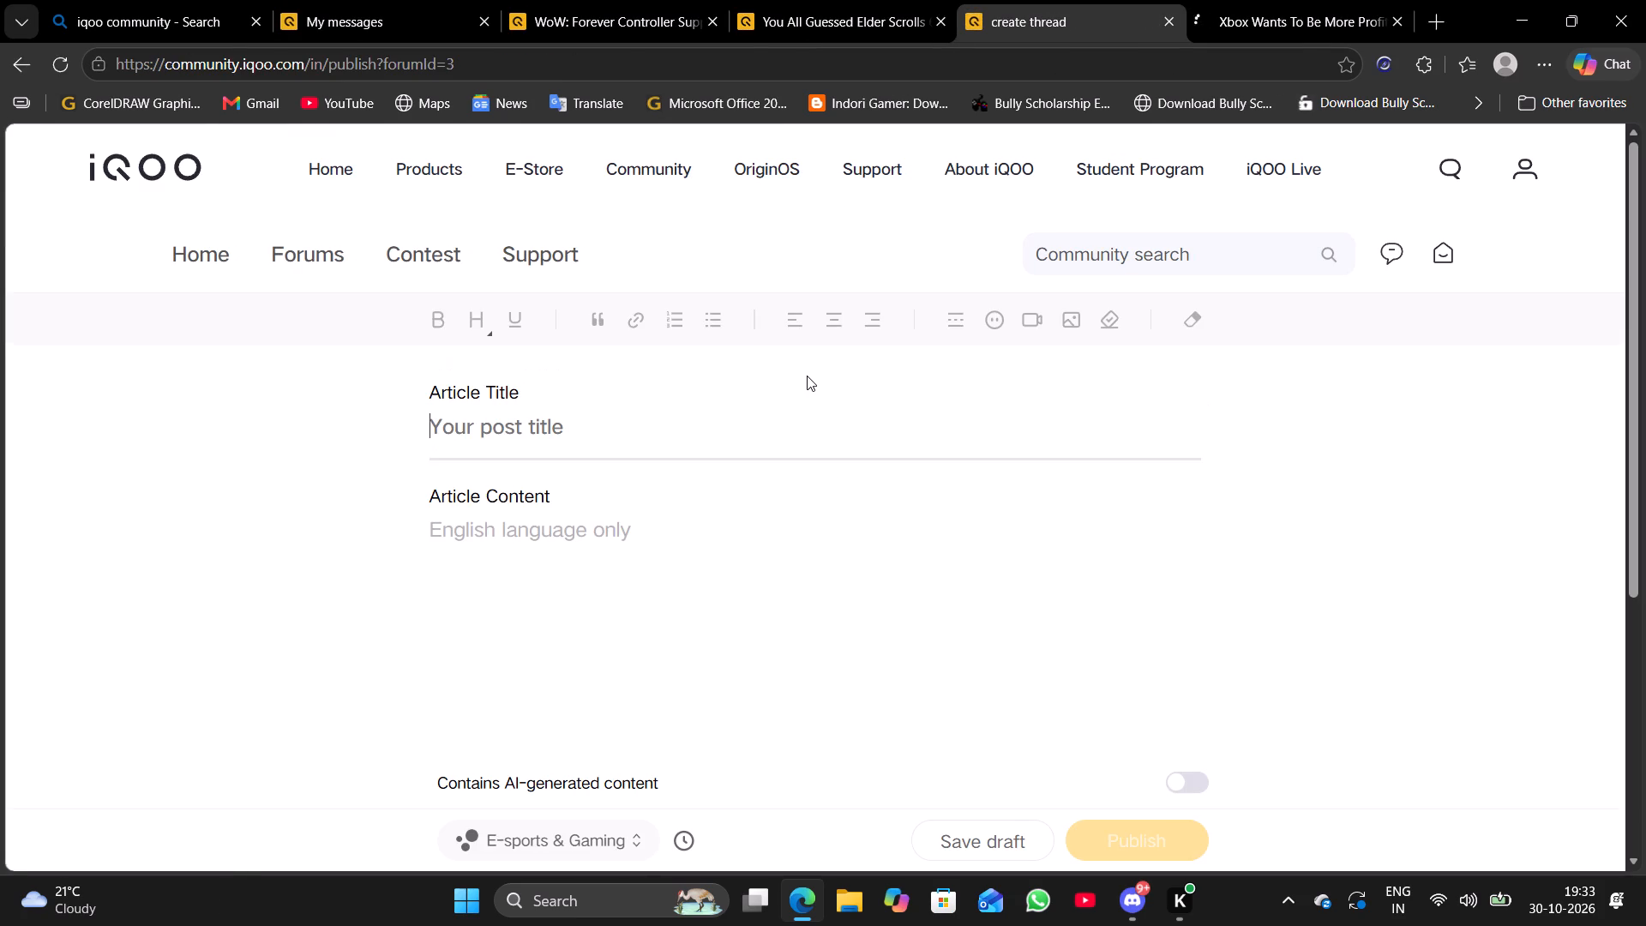
key("ctrl+v")
Copy the article's subtitle "Xbox wants to close the gap with PlayStation and Nintendo, one profit margin at a time." and paste it into Article Content.
left_click(1207, 0)
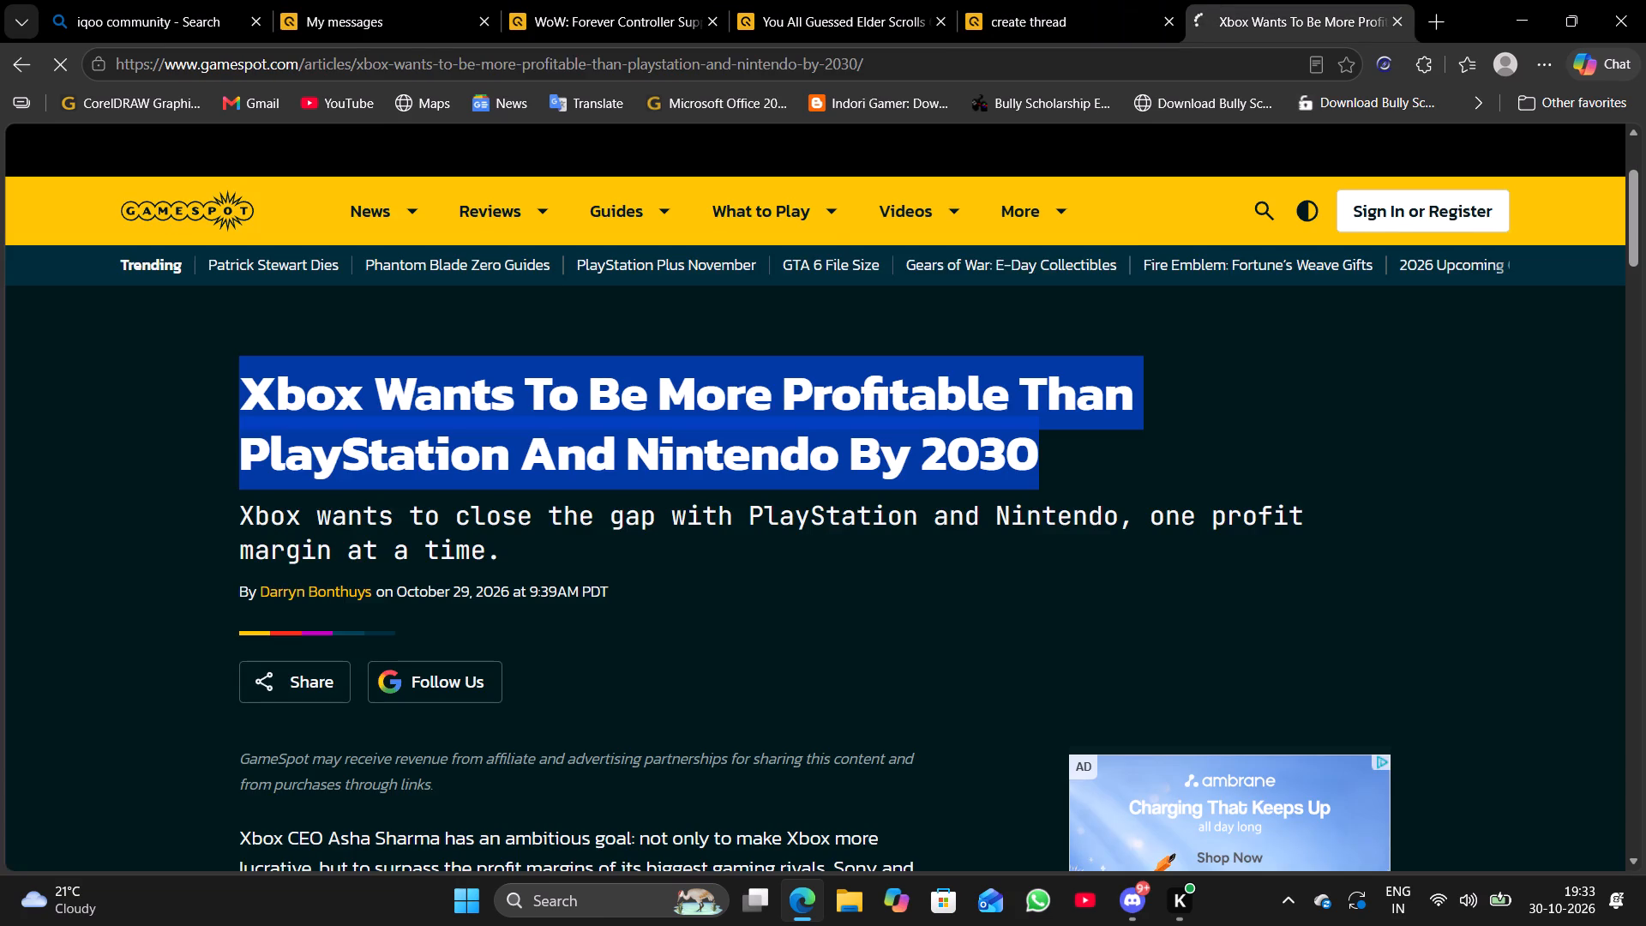
left_click_drag(231, 496, 468, 562)
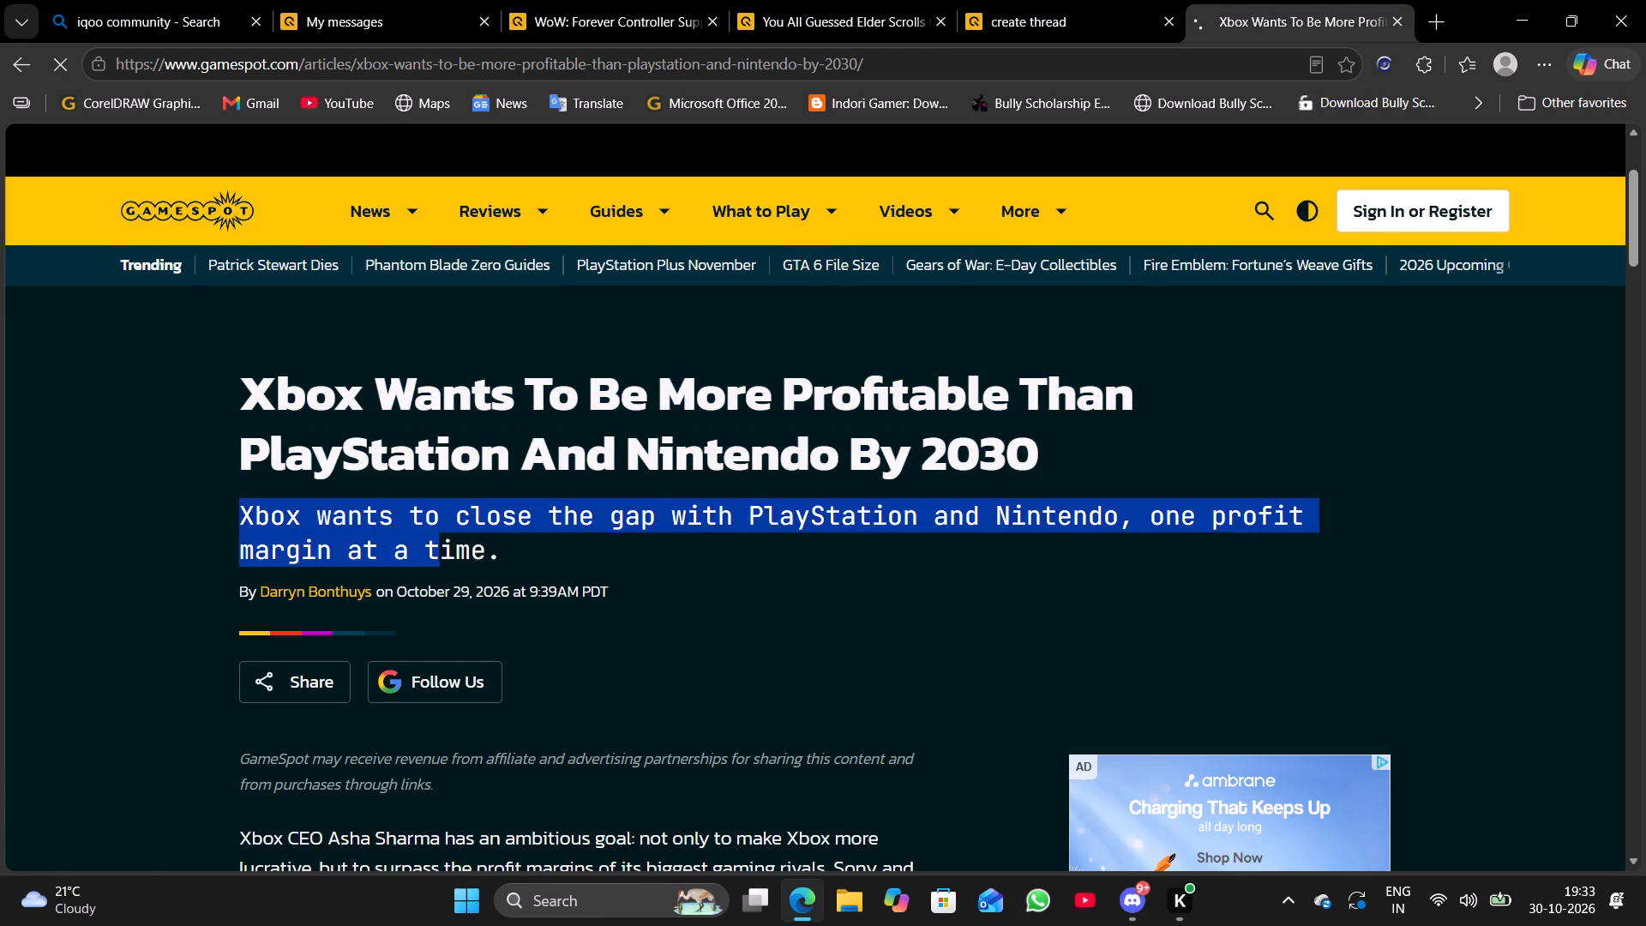
left_click_drag(468, 562, 598, 543)
left_click(648, 469)
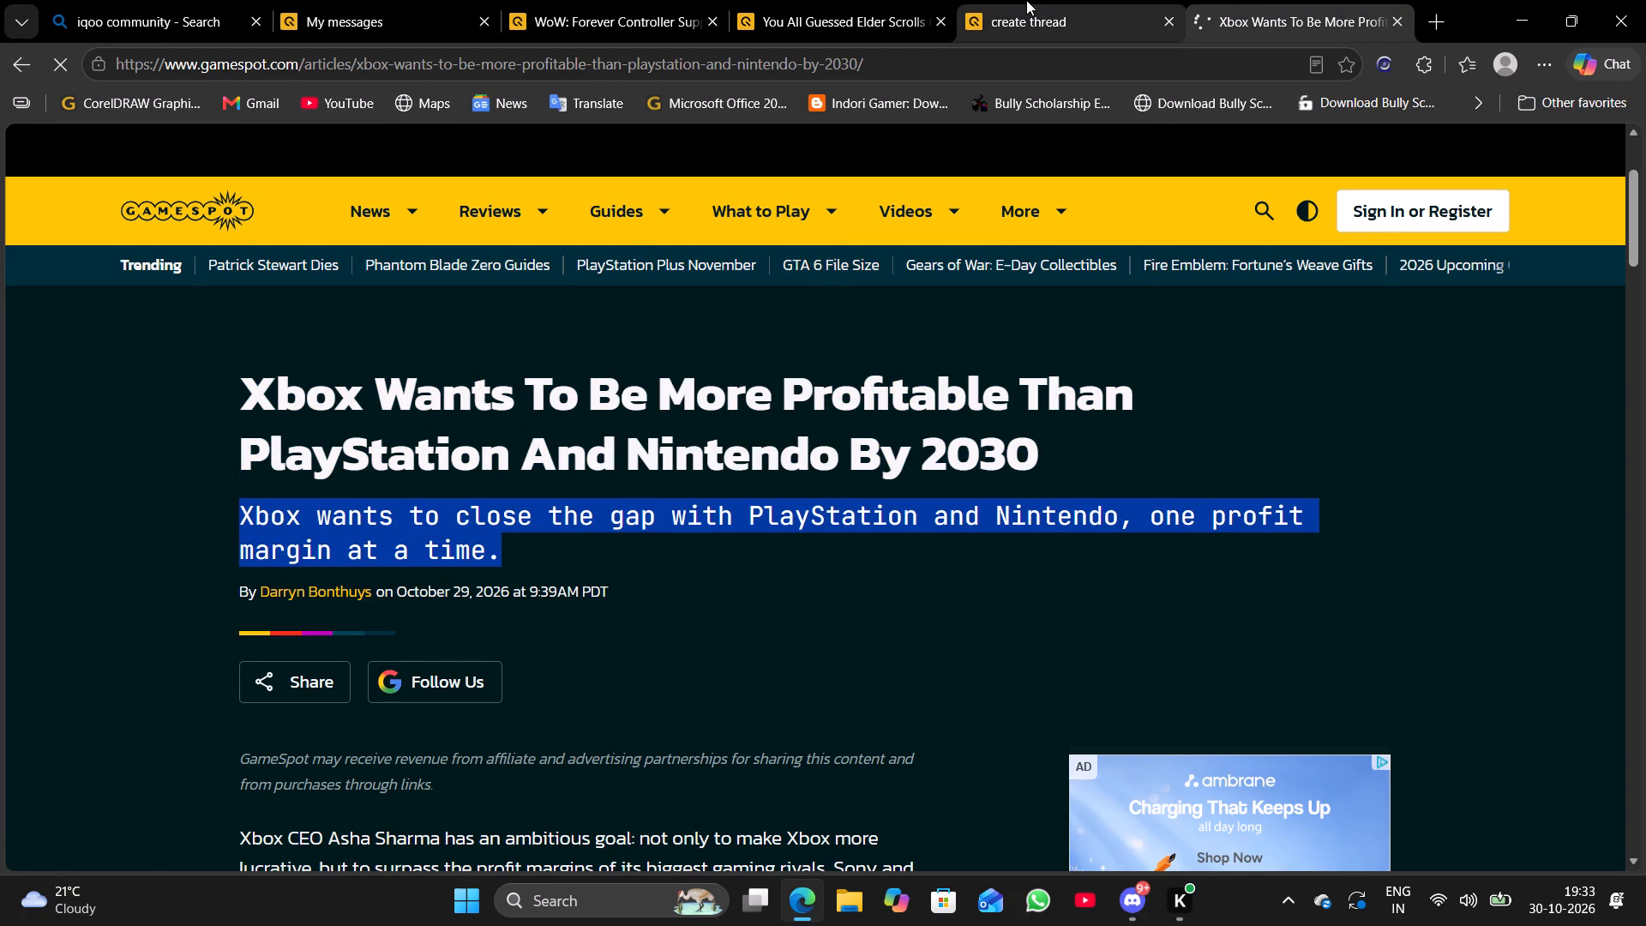
left_click(1026, 0)
left_click(776, 565)
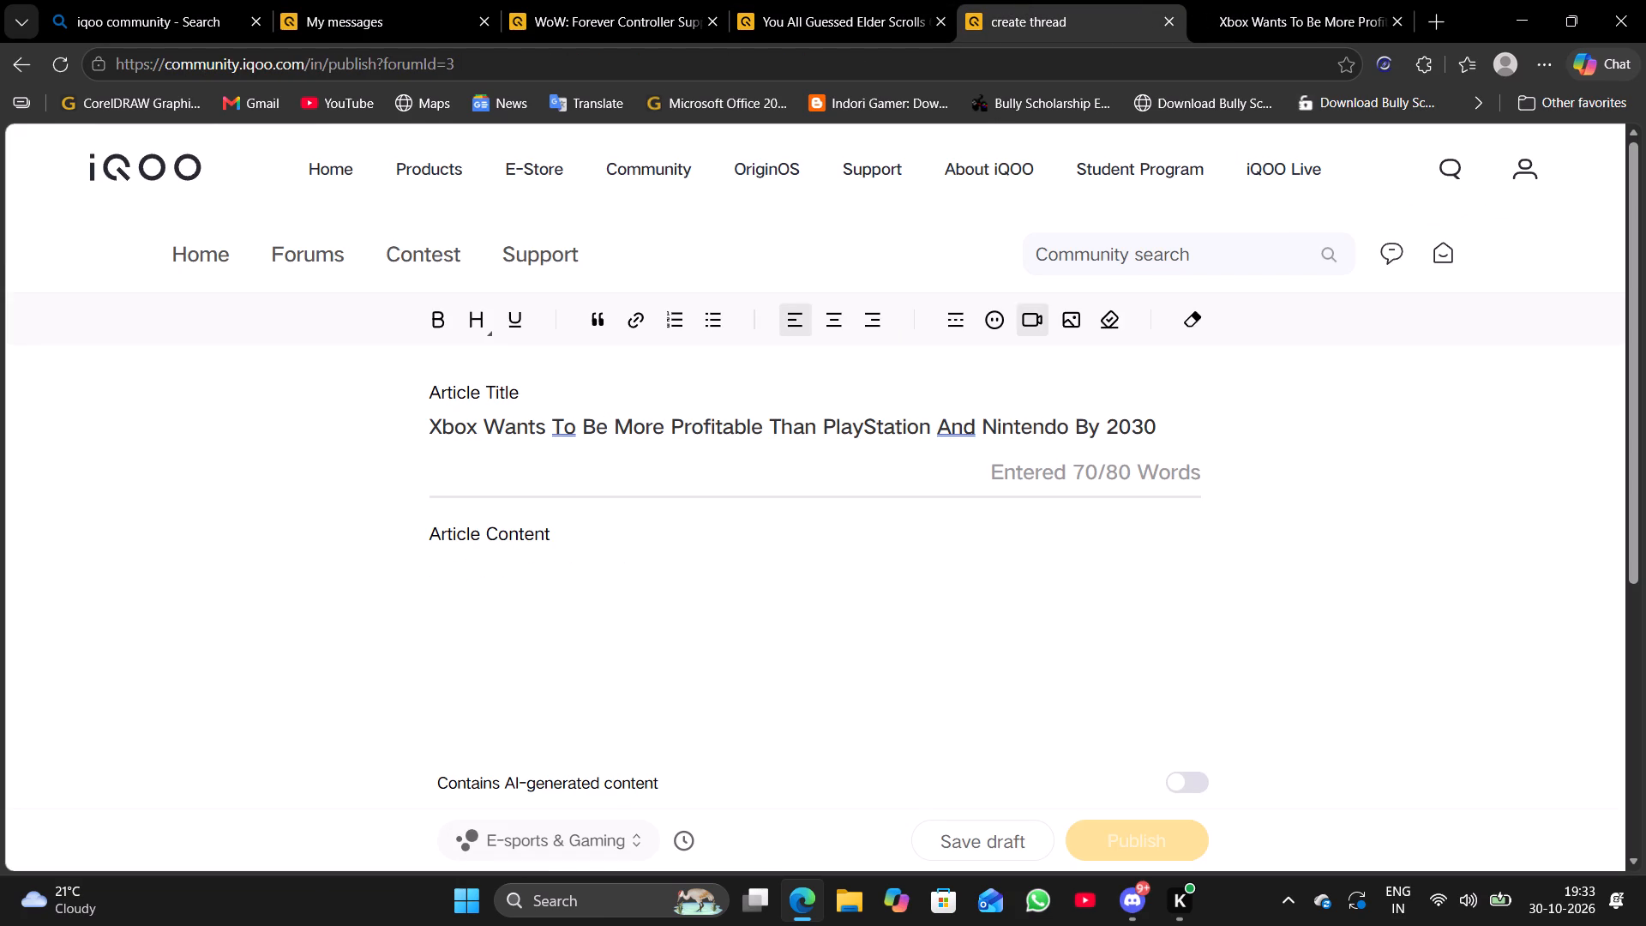
key("ctrl+v")
Copy the Xbox article's first two paragraphs, from "Xbox CEO Asha Sharma" through "2028 and 2029 fiscal years.", and return to the thread draft.
left_click(1249, 0)
scroll(746, 559, "down", 2)
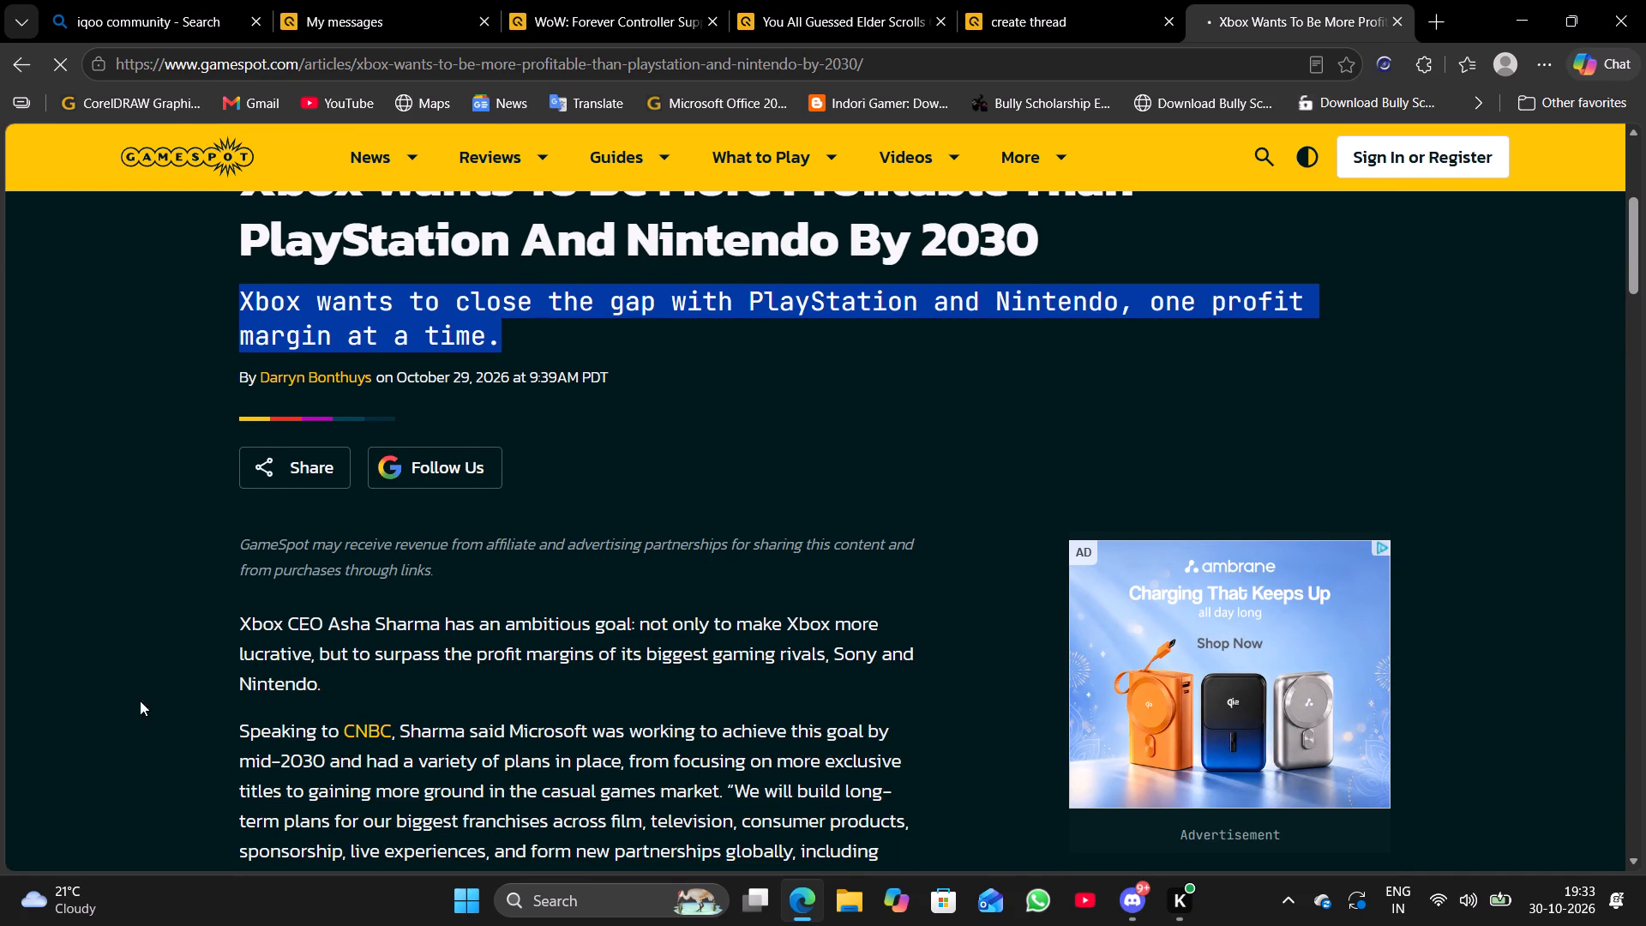
left_click_drag(188, 617, 548, 716)
left_click(586, 639)
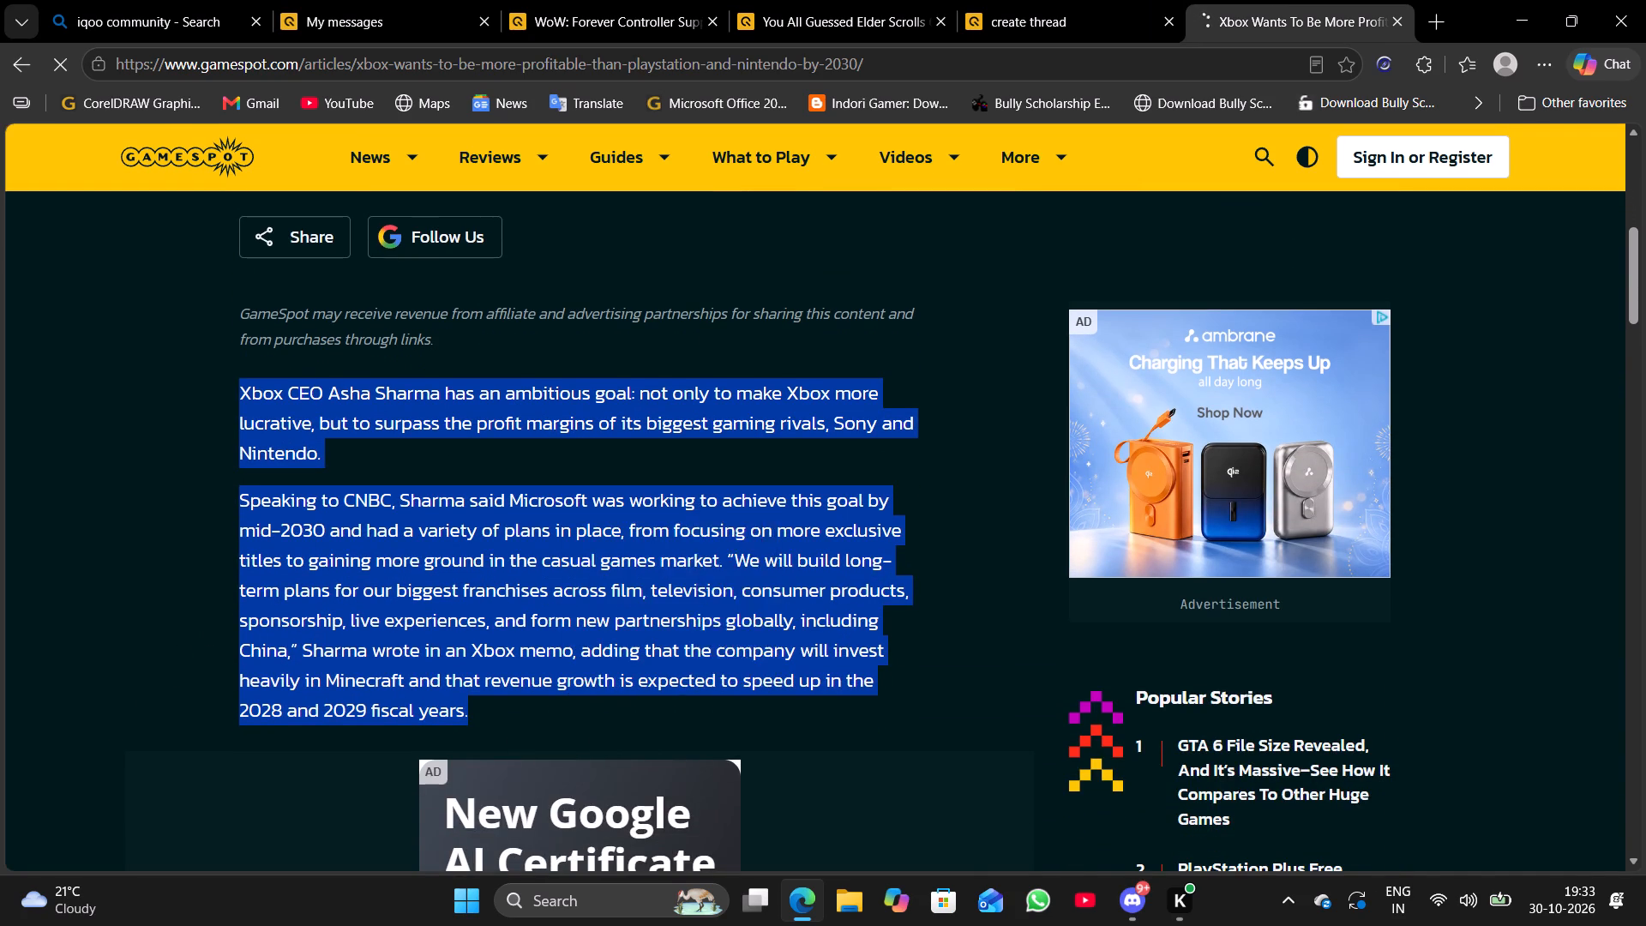
left_click(1115, 0)
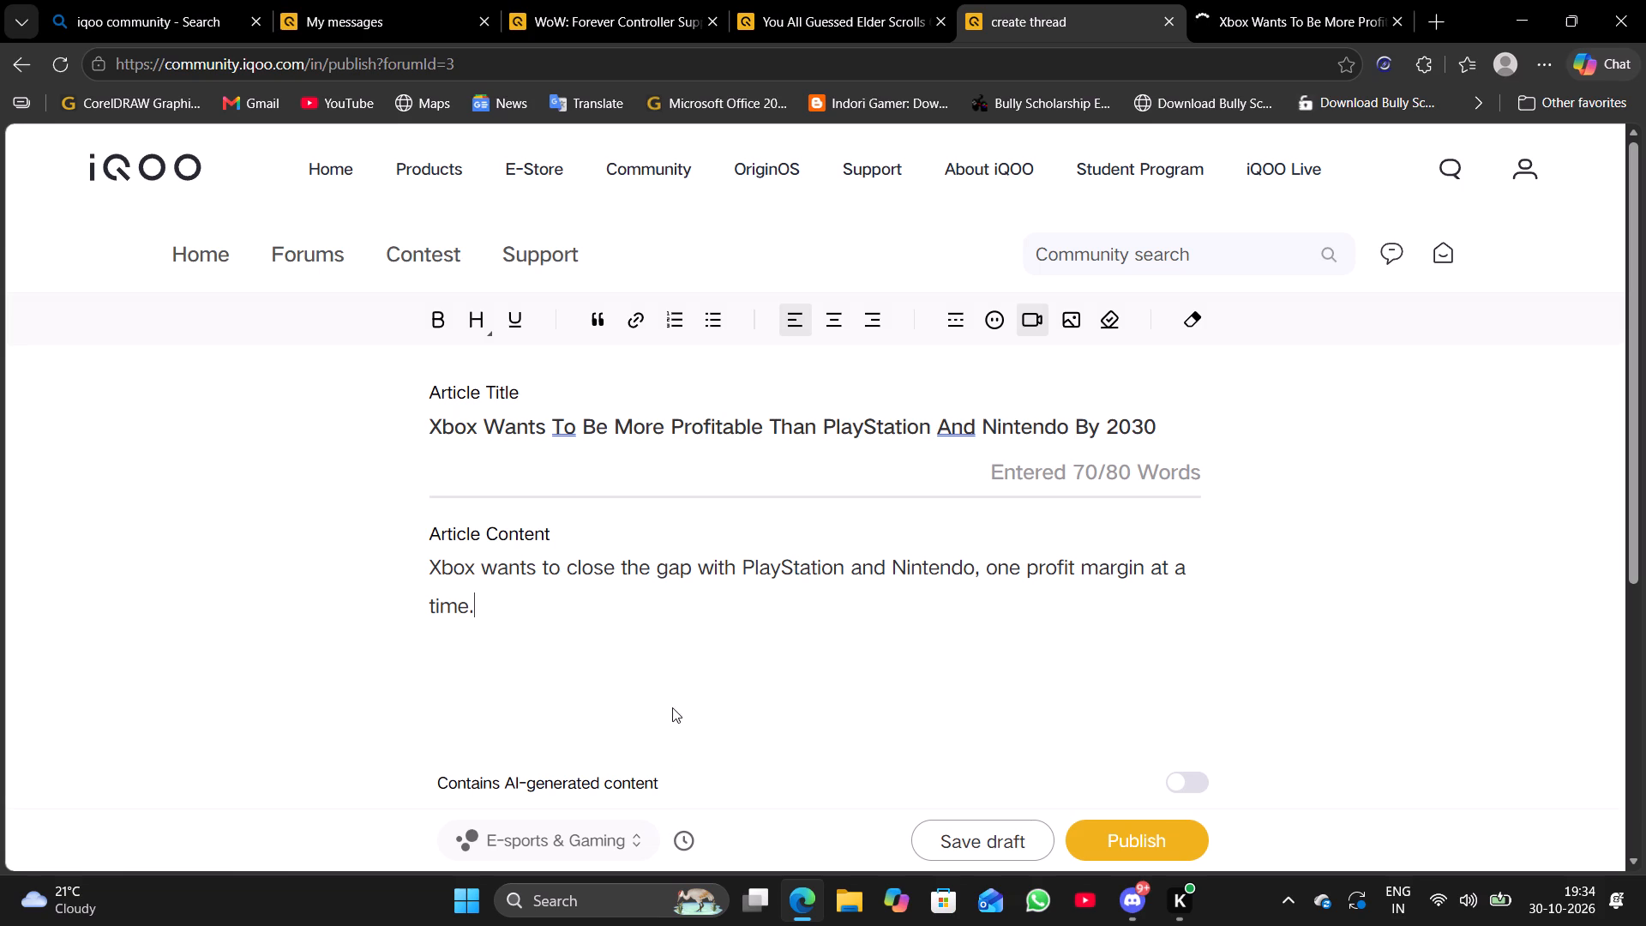
Format the subtitle line in Article Content as a heading.
key("Return")
key("Return")
key("BackSpace")
key("BackSpace")
left_click(478, 322)
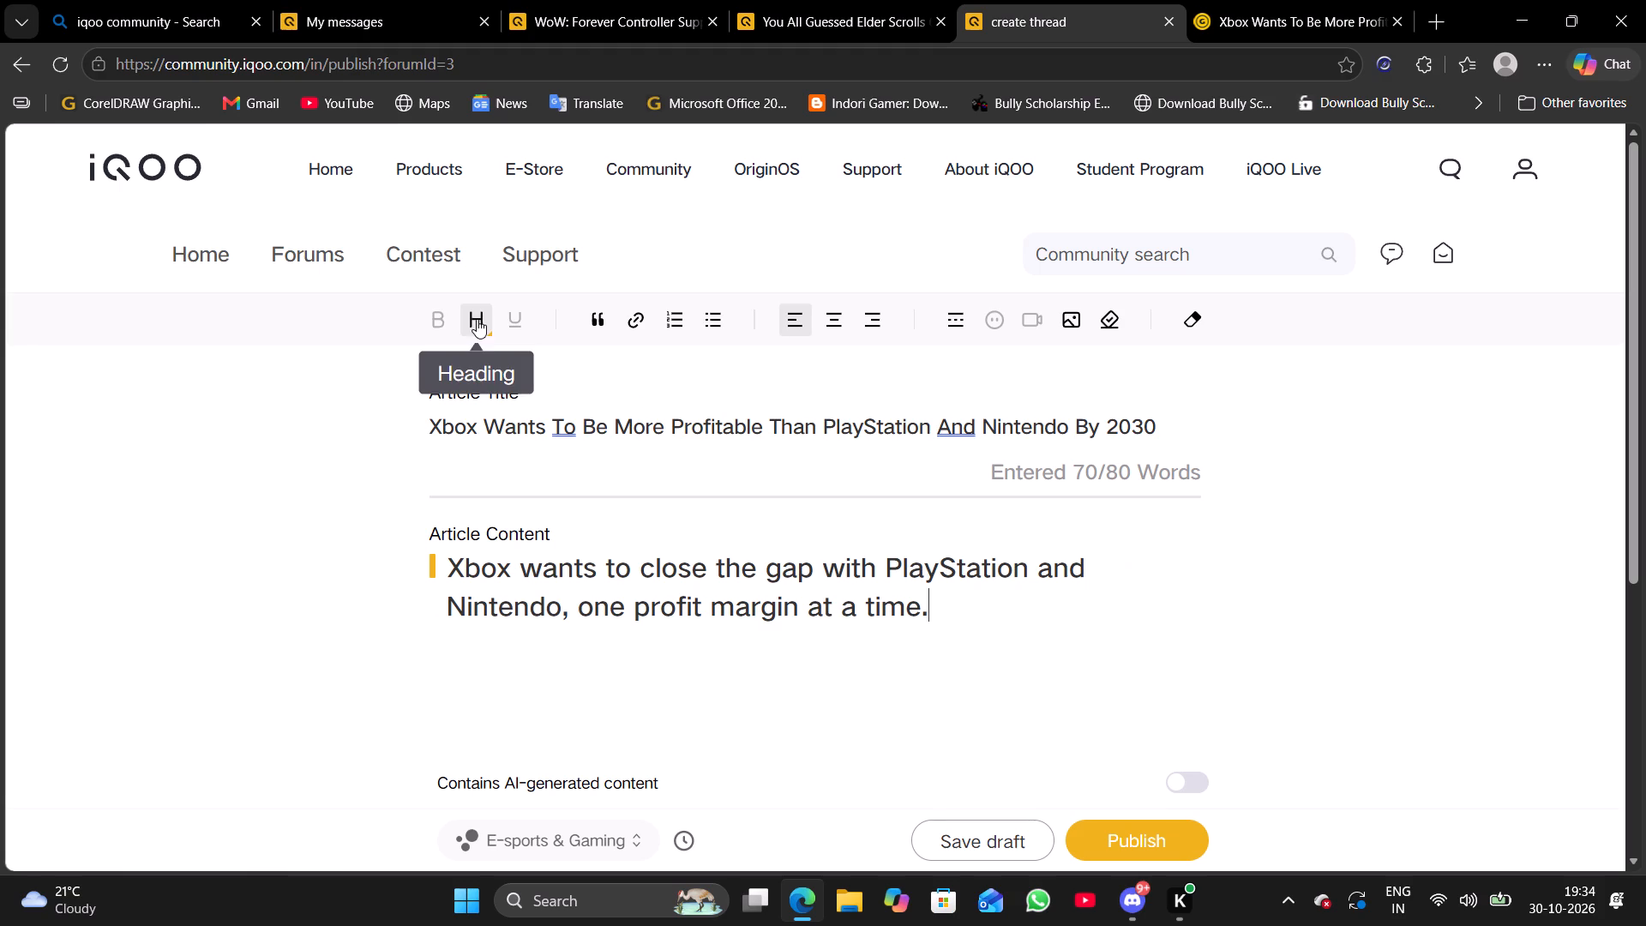
Paste the two copied paragraphs below the heading and separate them with a blank line.
key("Return")
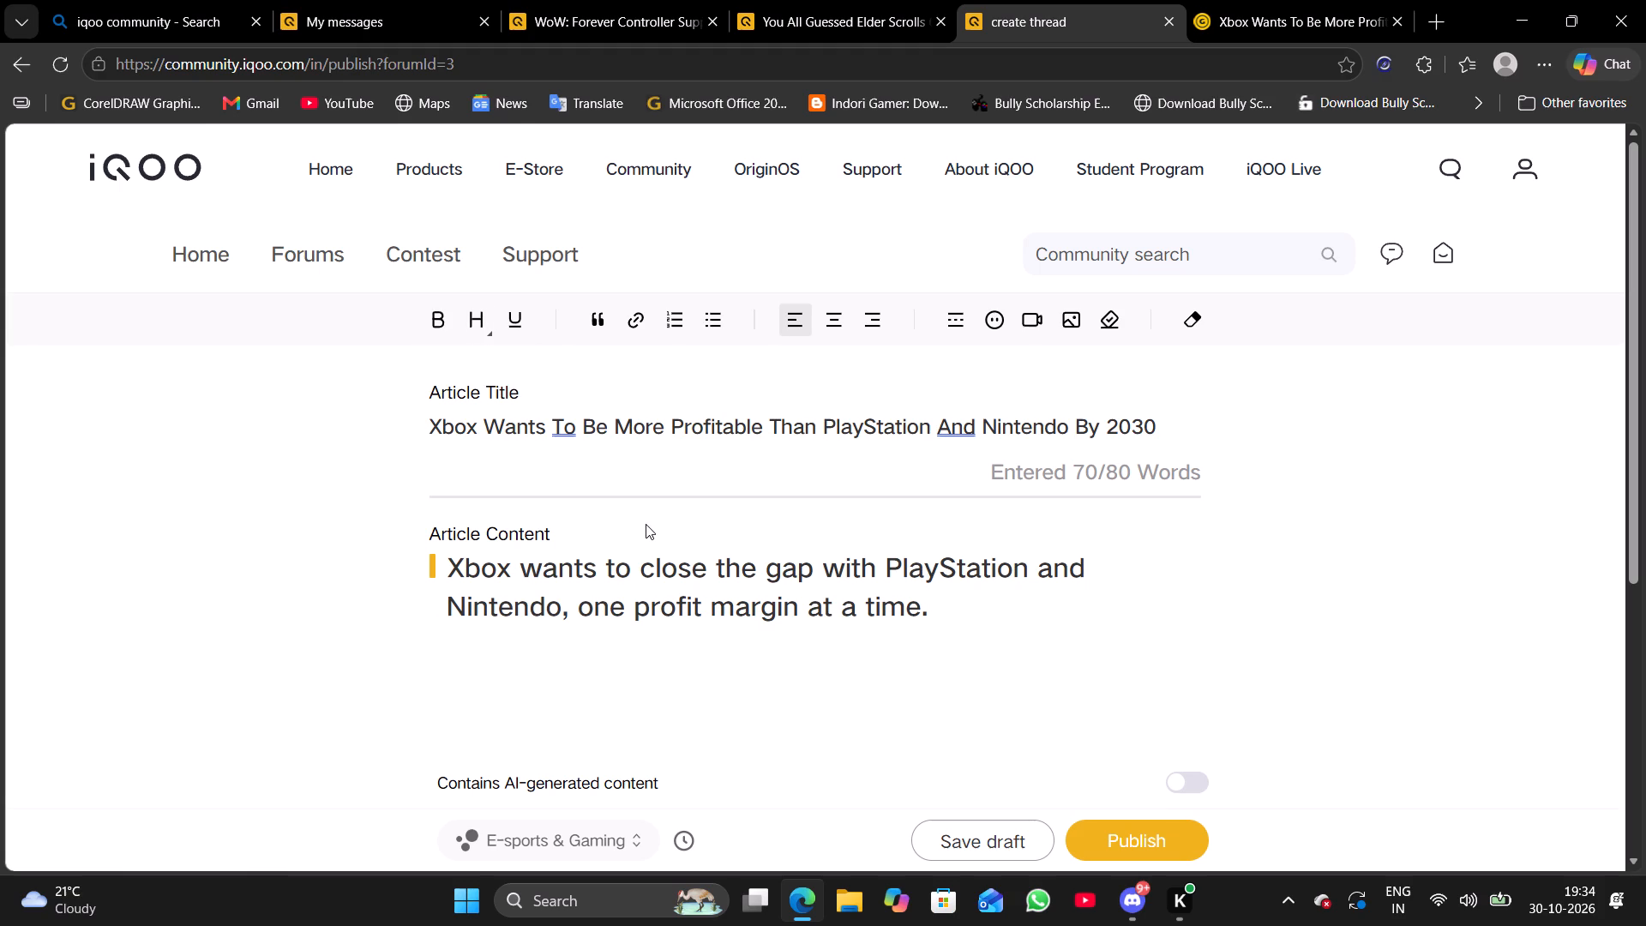
key("ctrl+v")
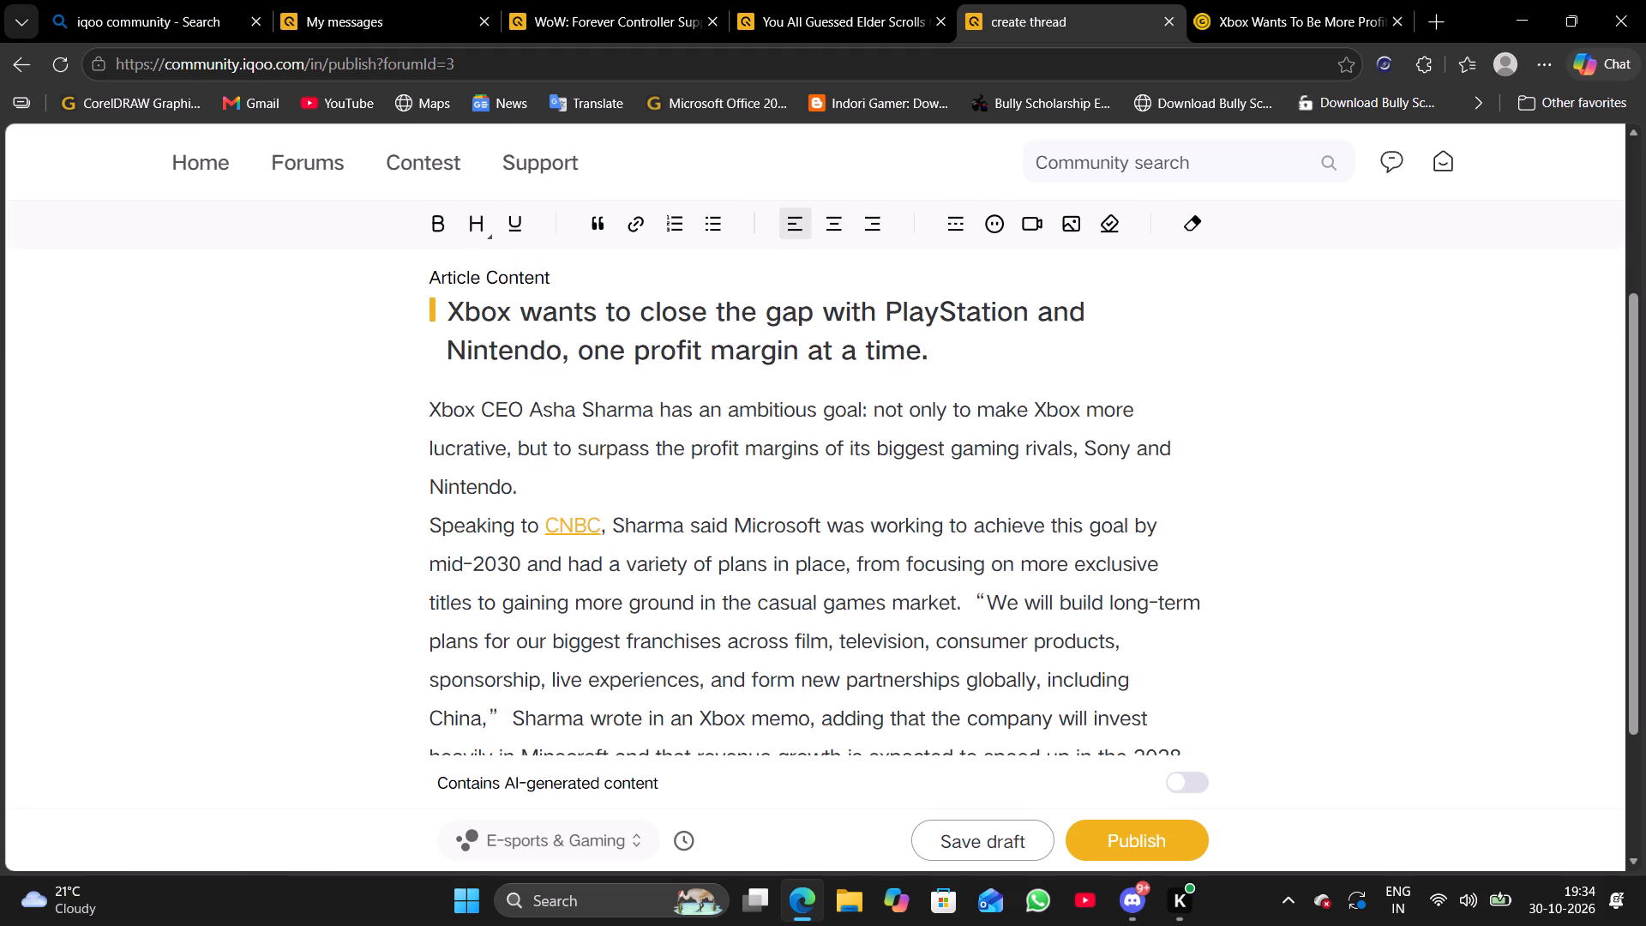
left_click(536, 484)
key("Return")
Start a new paragraph after a blank line at the end of the text, following "and 2029 fiscal years.".
scroll(541, 484, "down", 4)
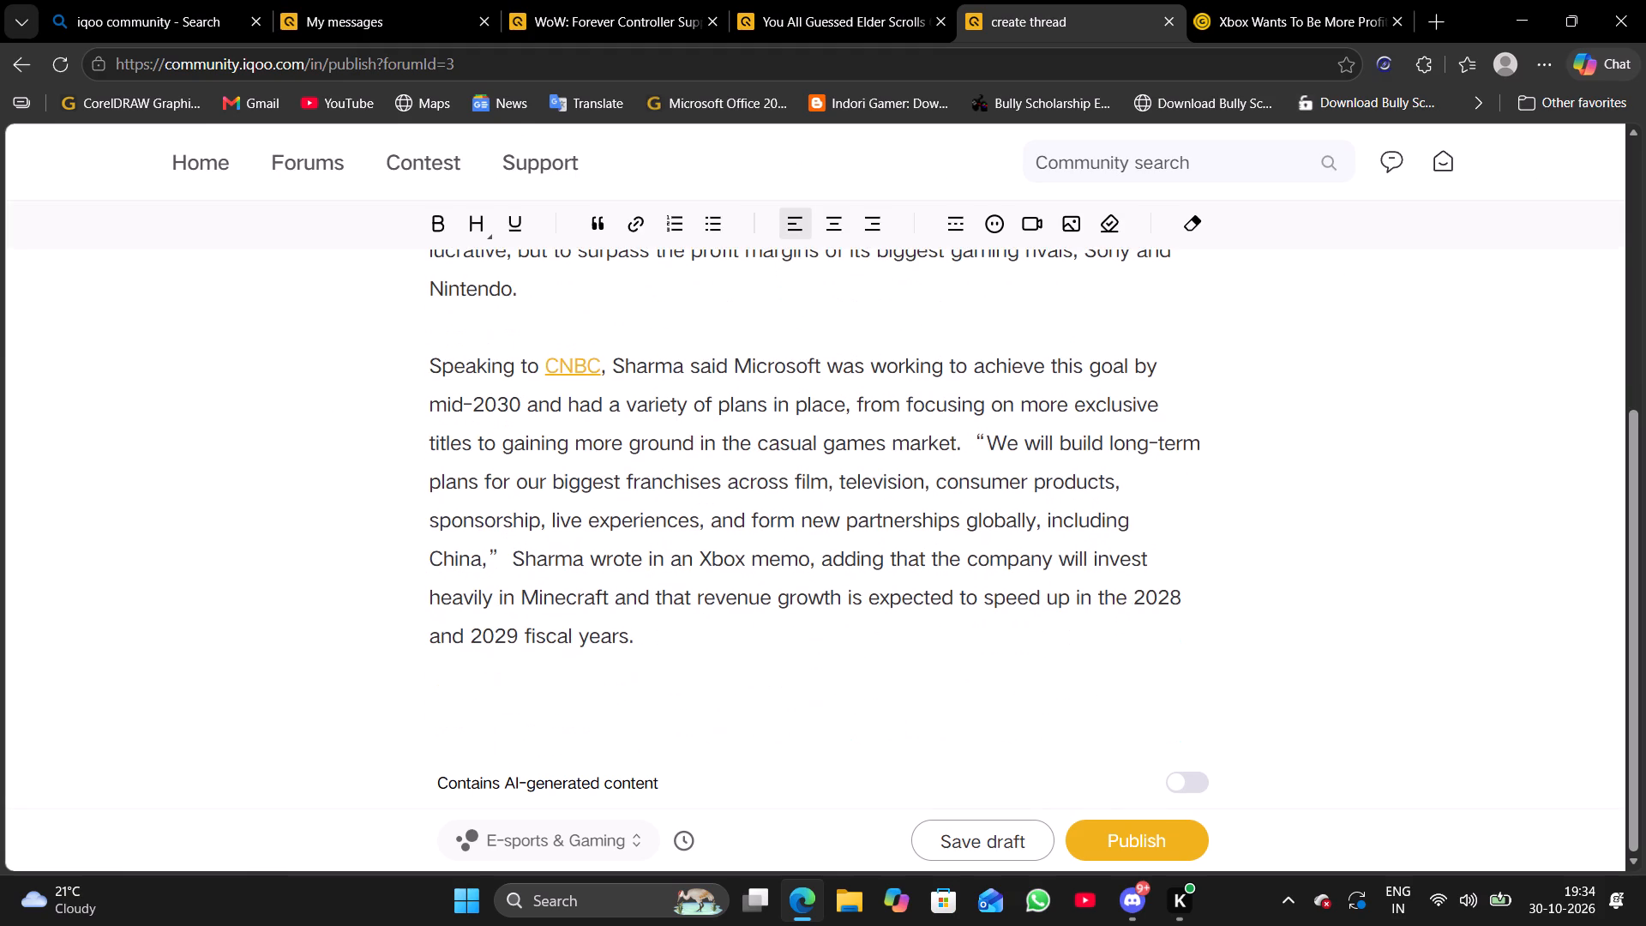
scroll(541, 487, "down", 1)
left_click(872, 333)
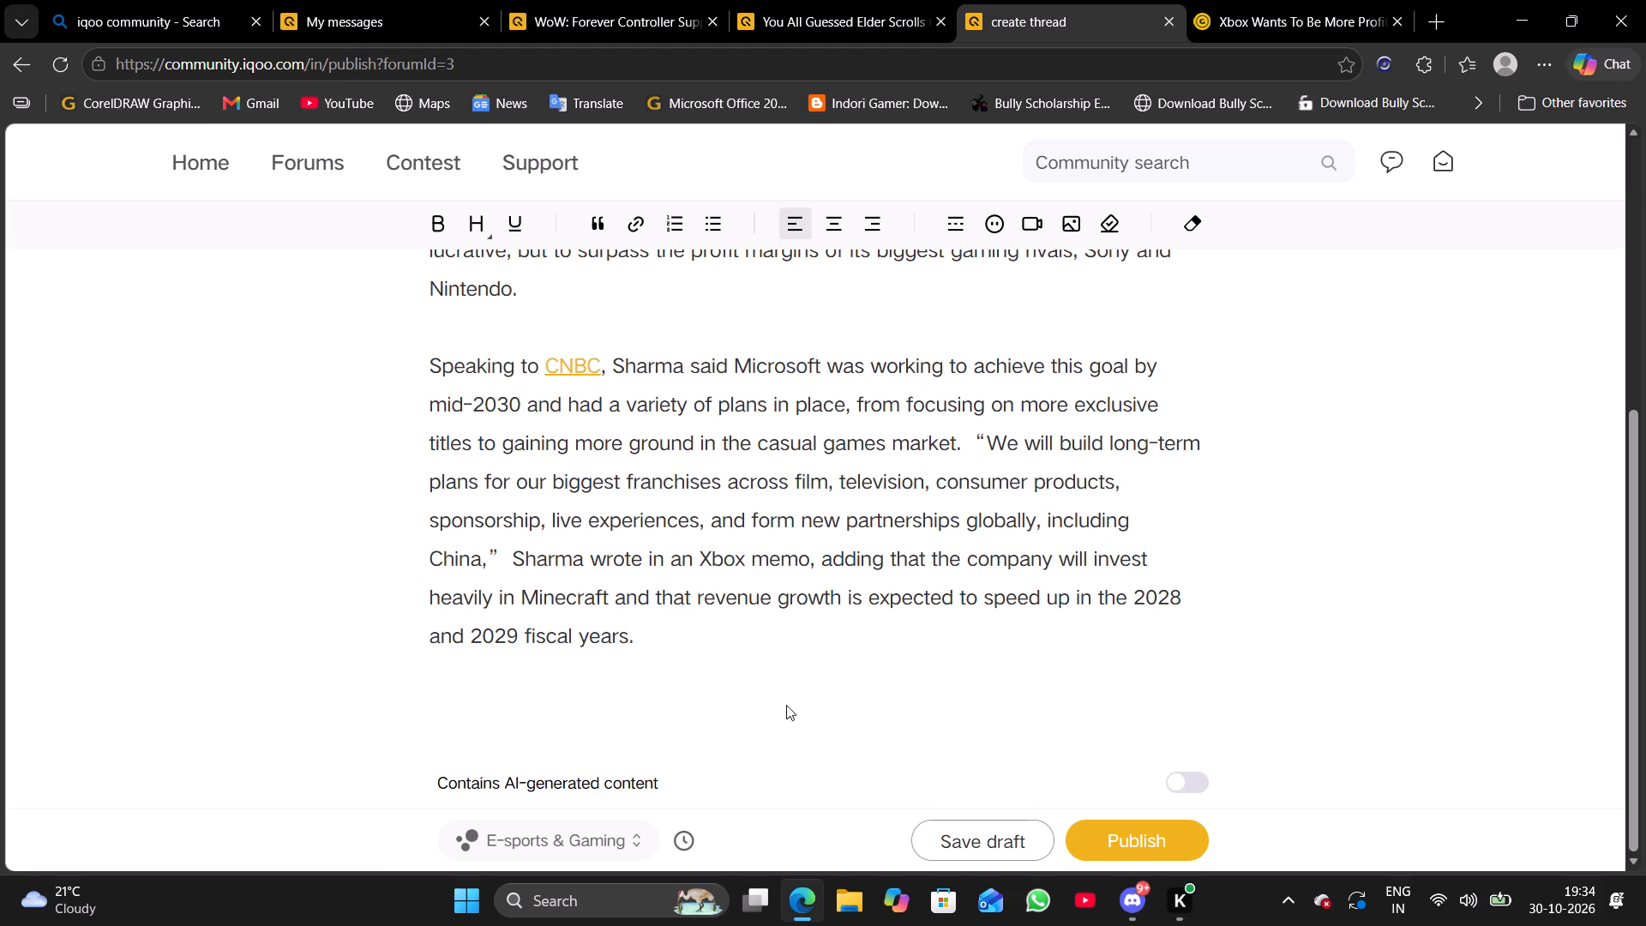
left_click(777, 663)
left_click(773, 659)
left_click(710, 658)
left_click(666, 641)
key("Return")
key("Return")
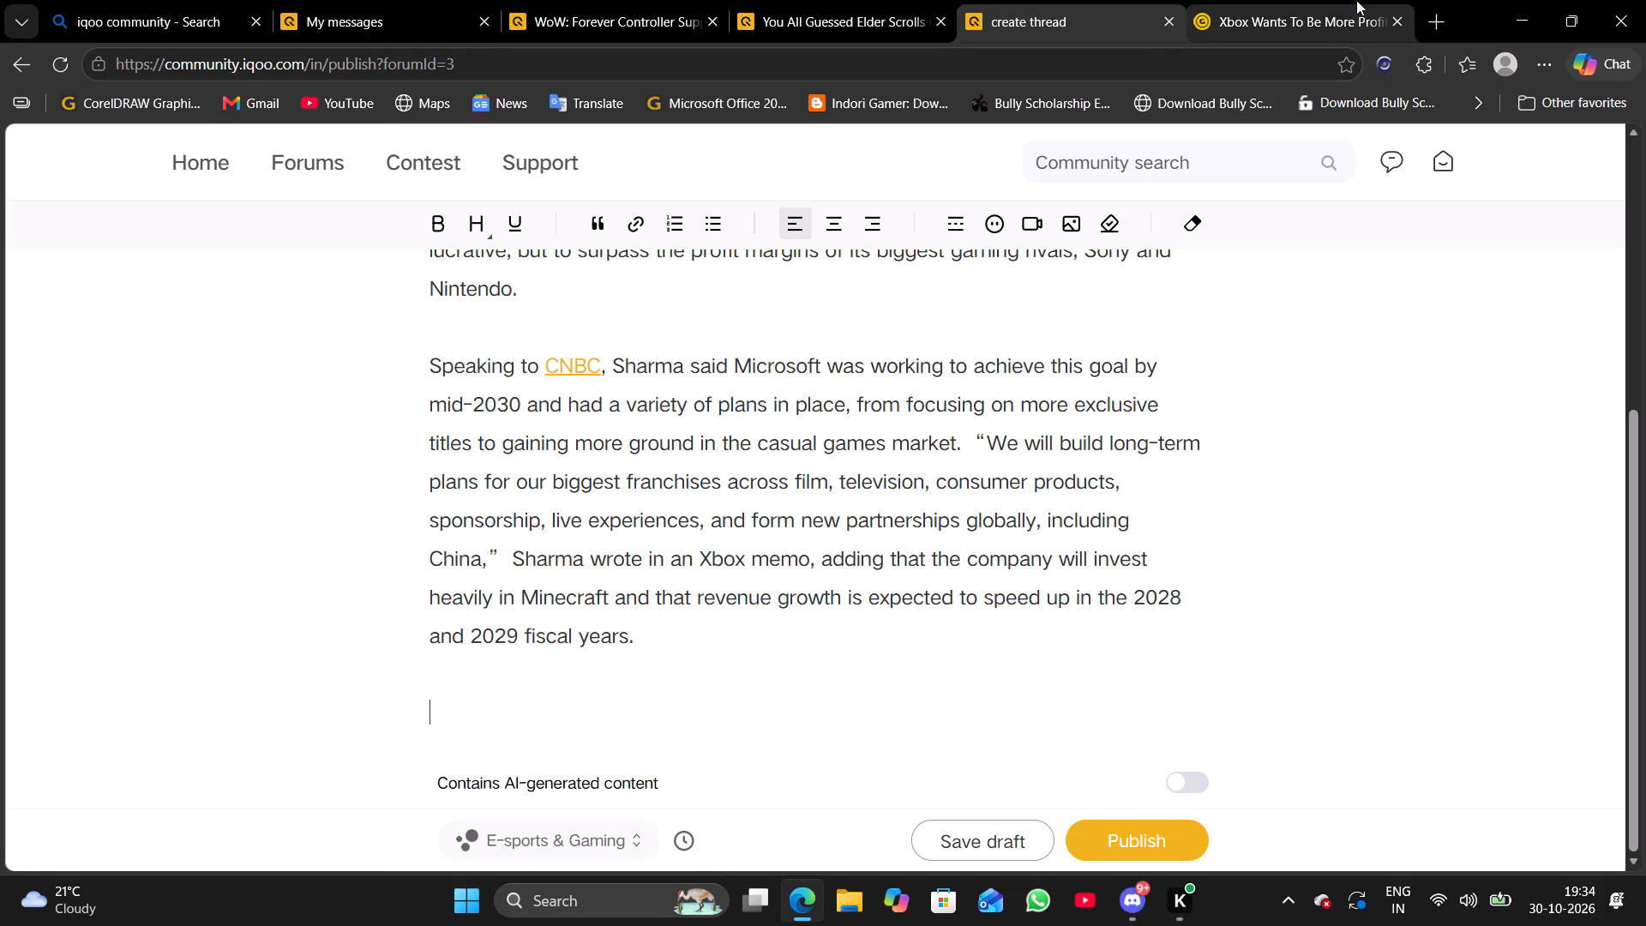
Copy the "By Financial Year 2030" quote paragraph from the GameSpot article and paste it at the end of Article Content.
left_click(1356, 0)
scroll(610, 746, "down", 6)
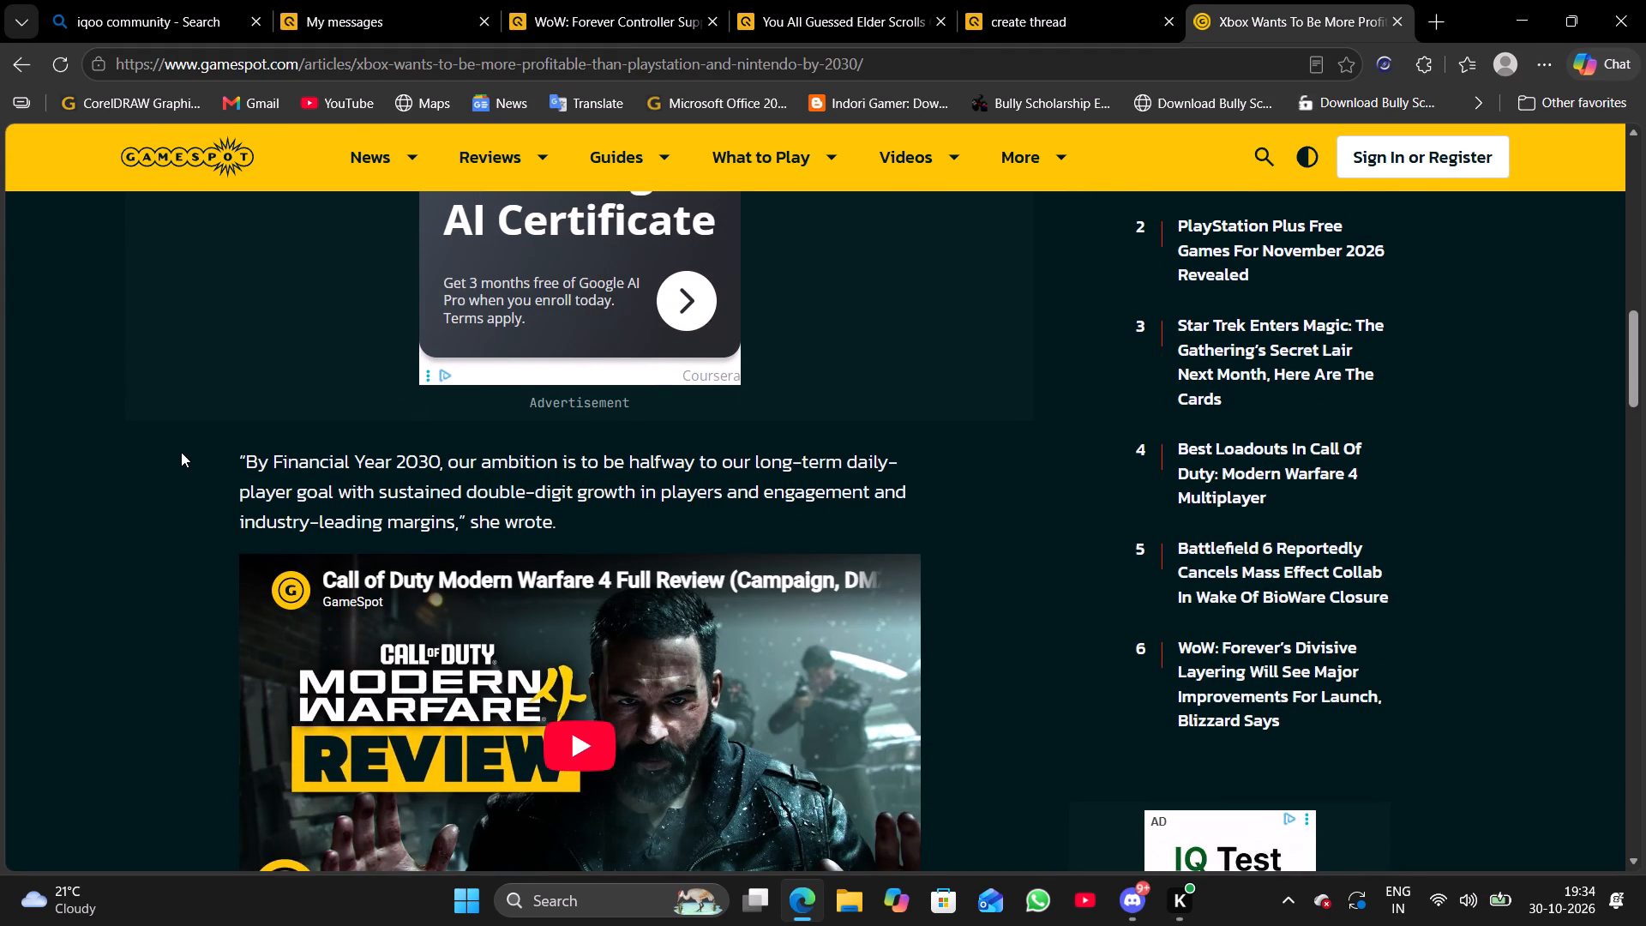
left_click_drag(184, 452, 591, 532)
left_click(641, 450)
left_click(1139, 0)
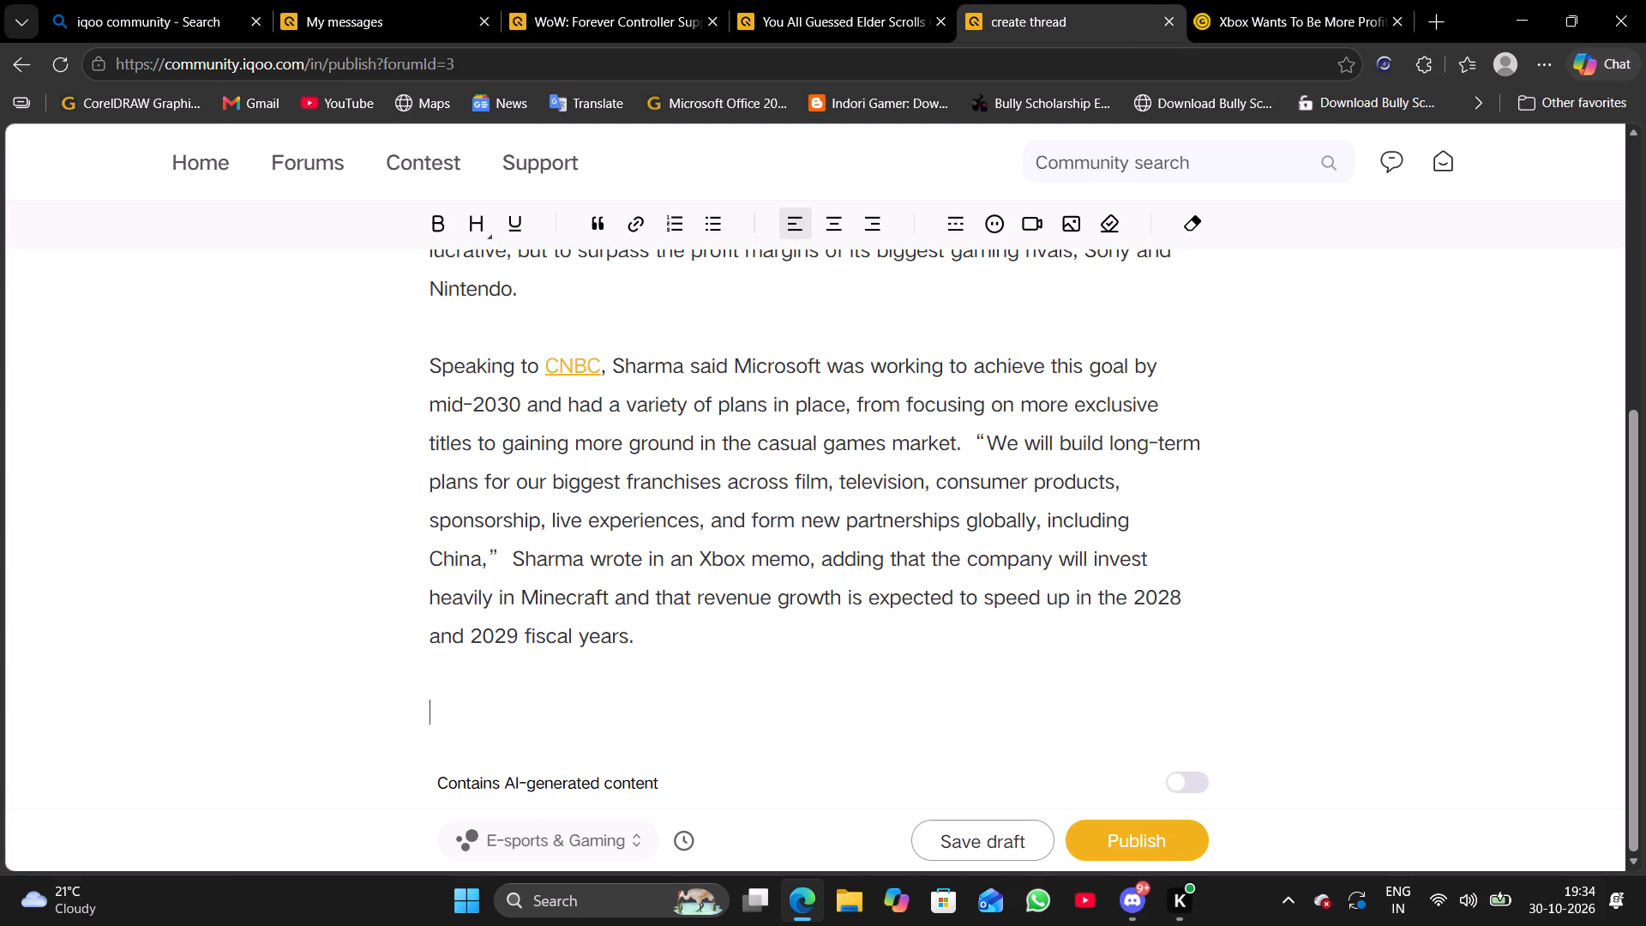
key("ctrl+v")
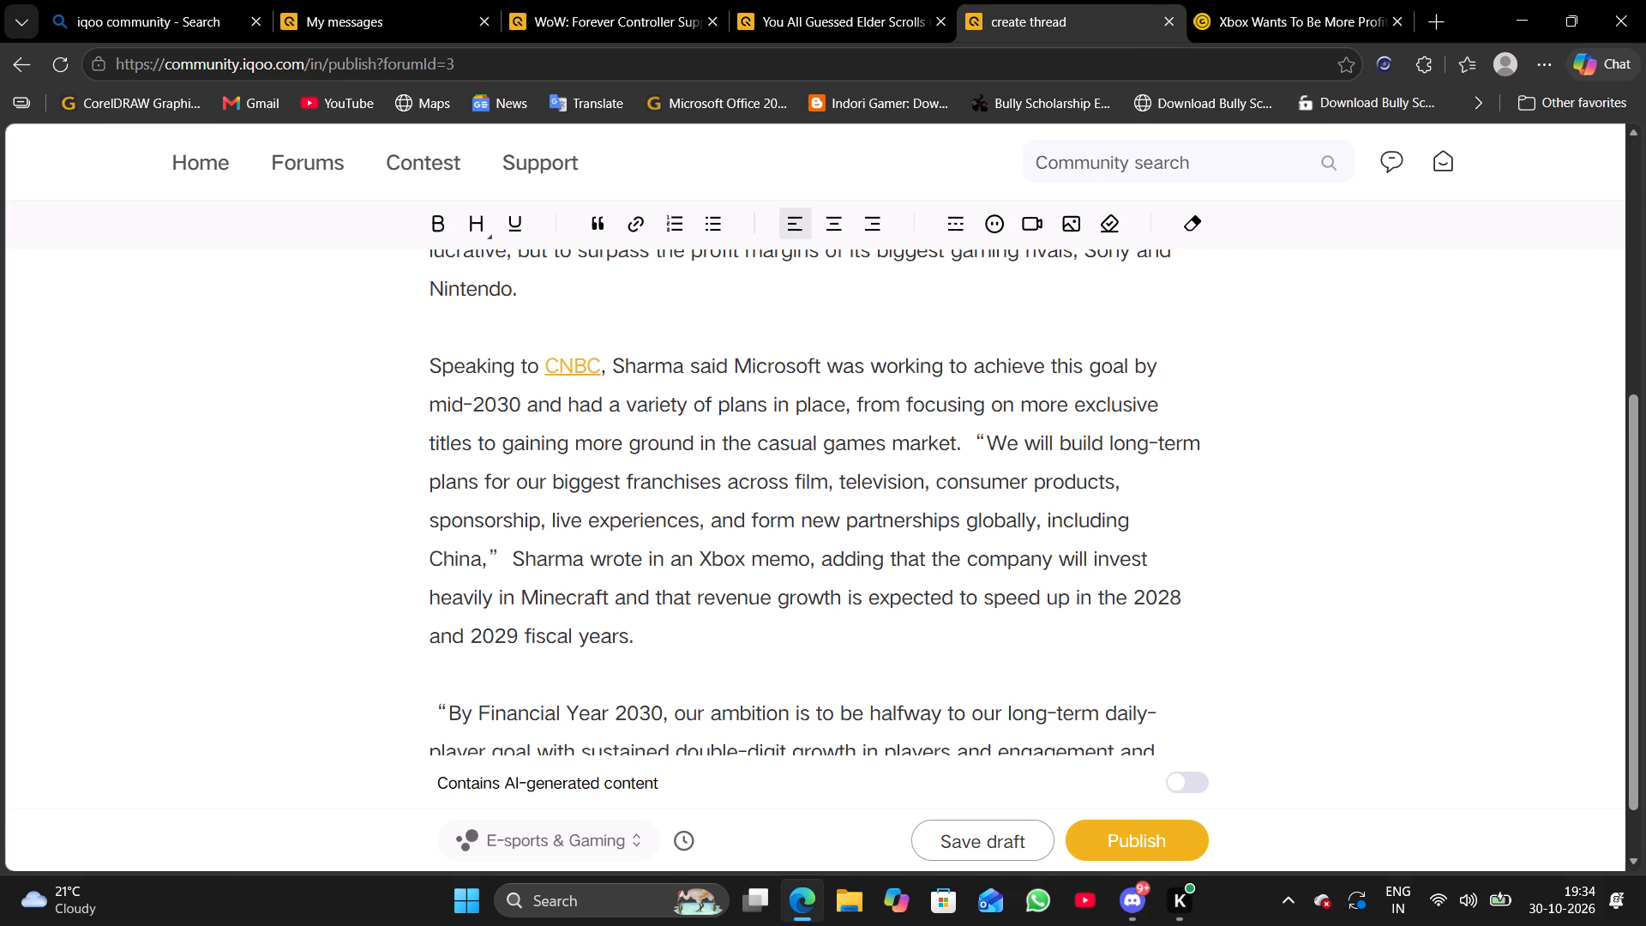
Copy the article's last three paragraphs, from "While Sharma aims" through "opening in 2027.", and paste them below the quote after a blank line.
left_click(1338, 0)
scroll(1047, 325, "down", 2)
scroll(850, 743, "down", 2)
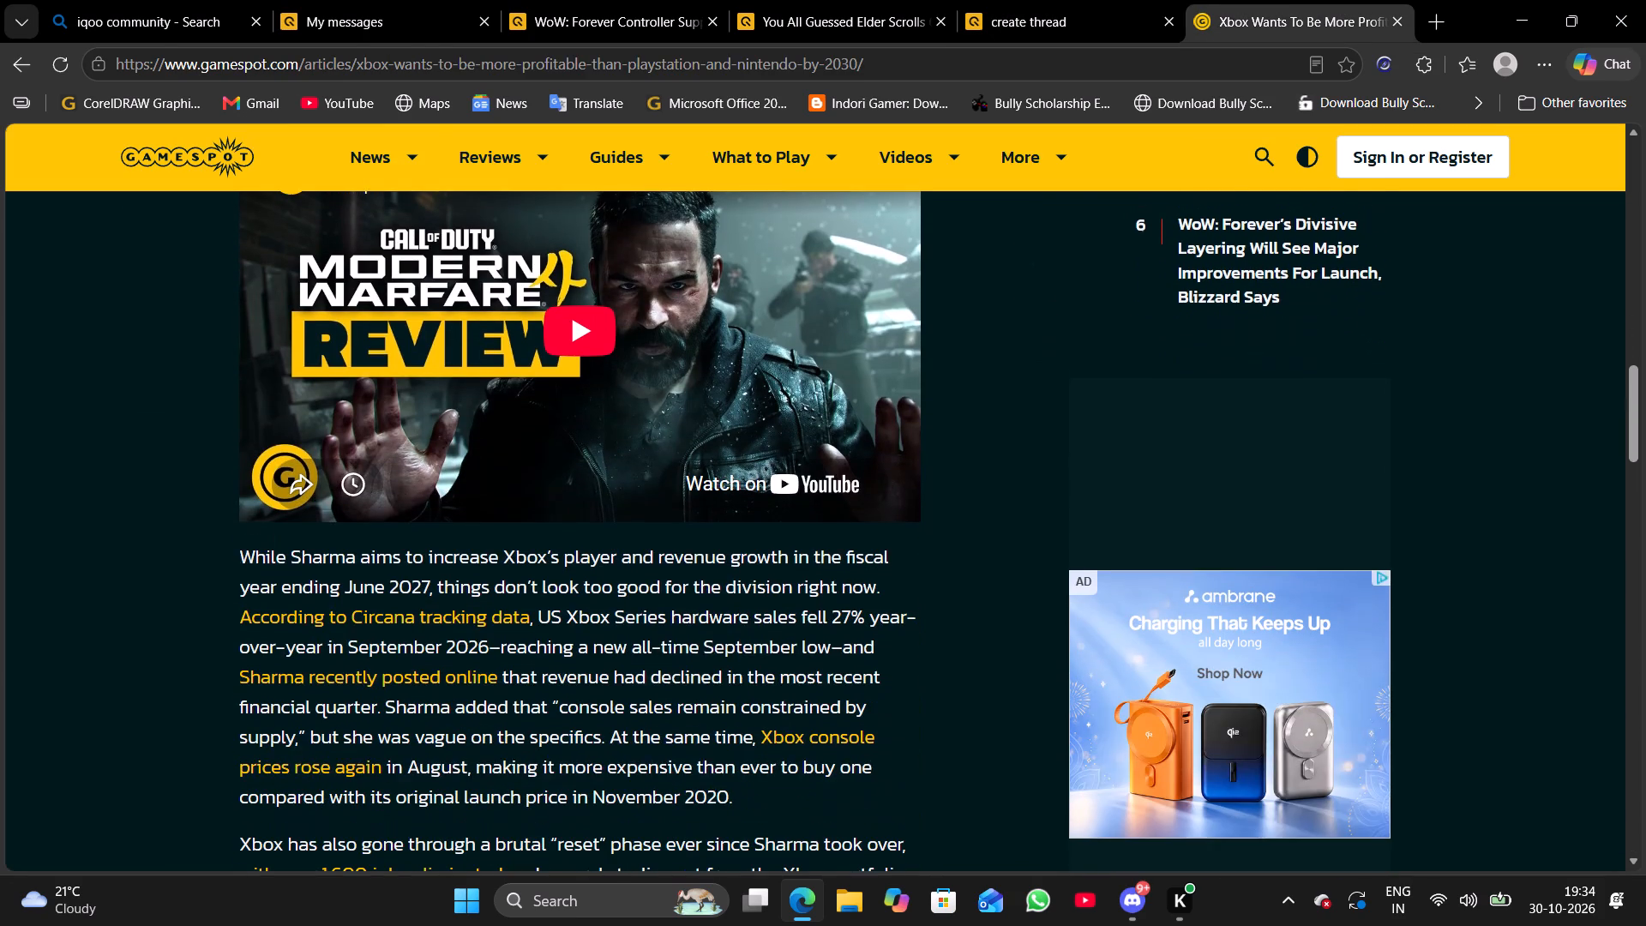
left_click_drag(219, 536, 524, 692)
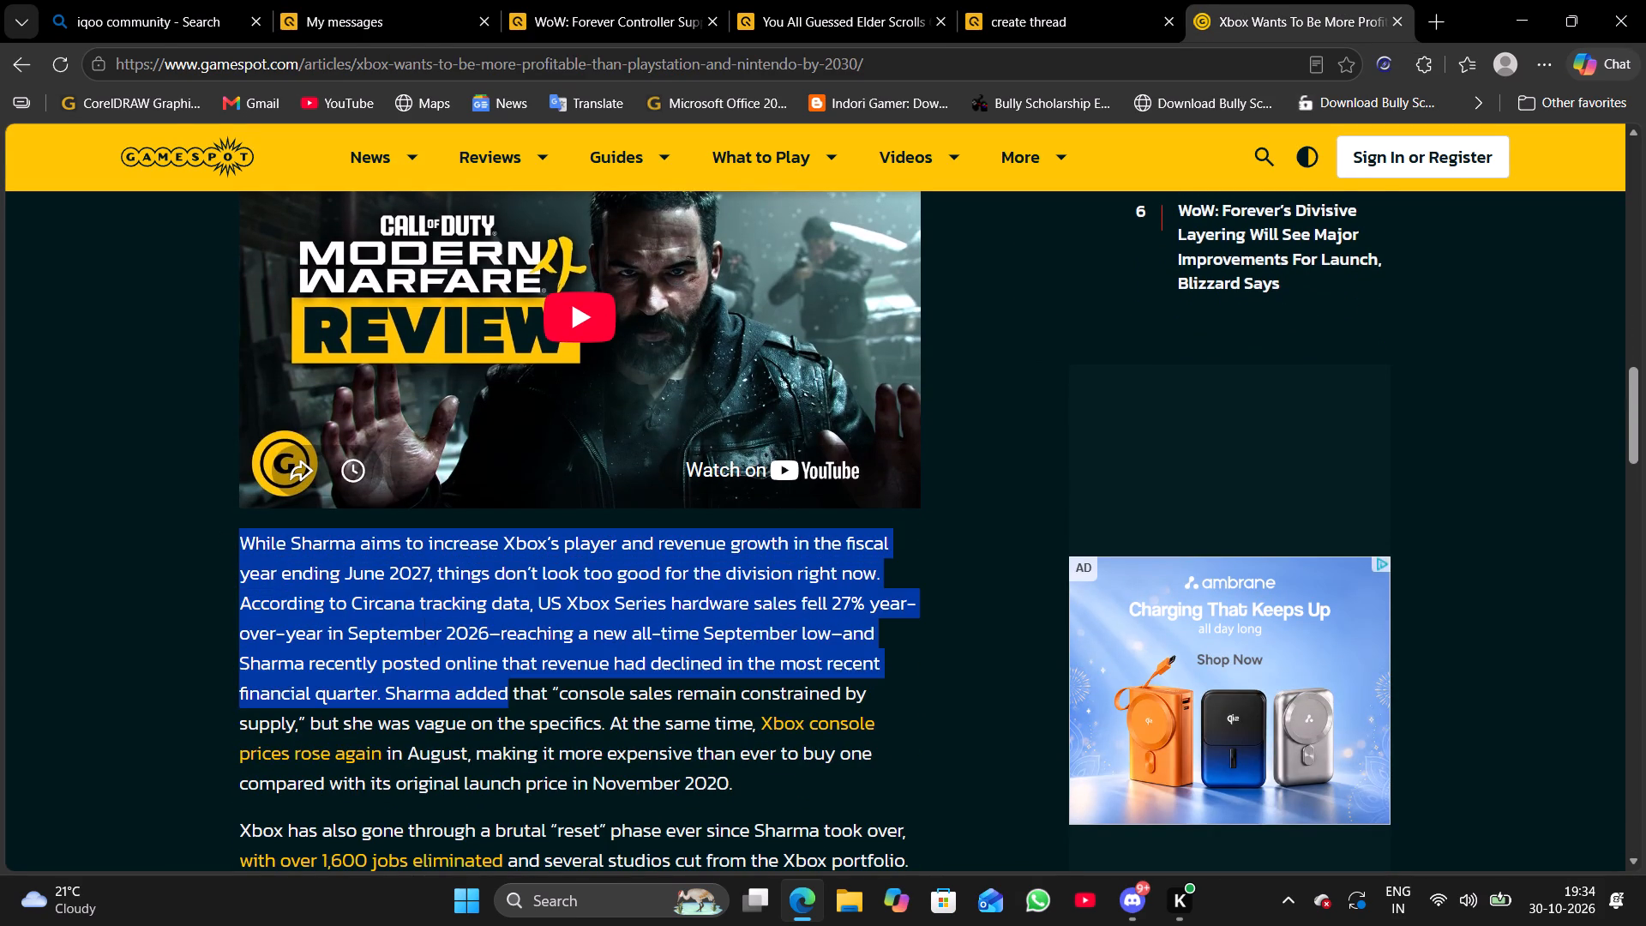
left_click_drag(524, 692, 814, 875)
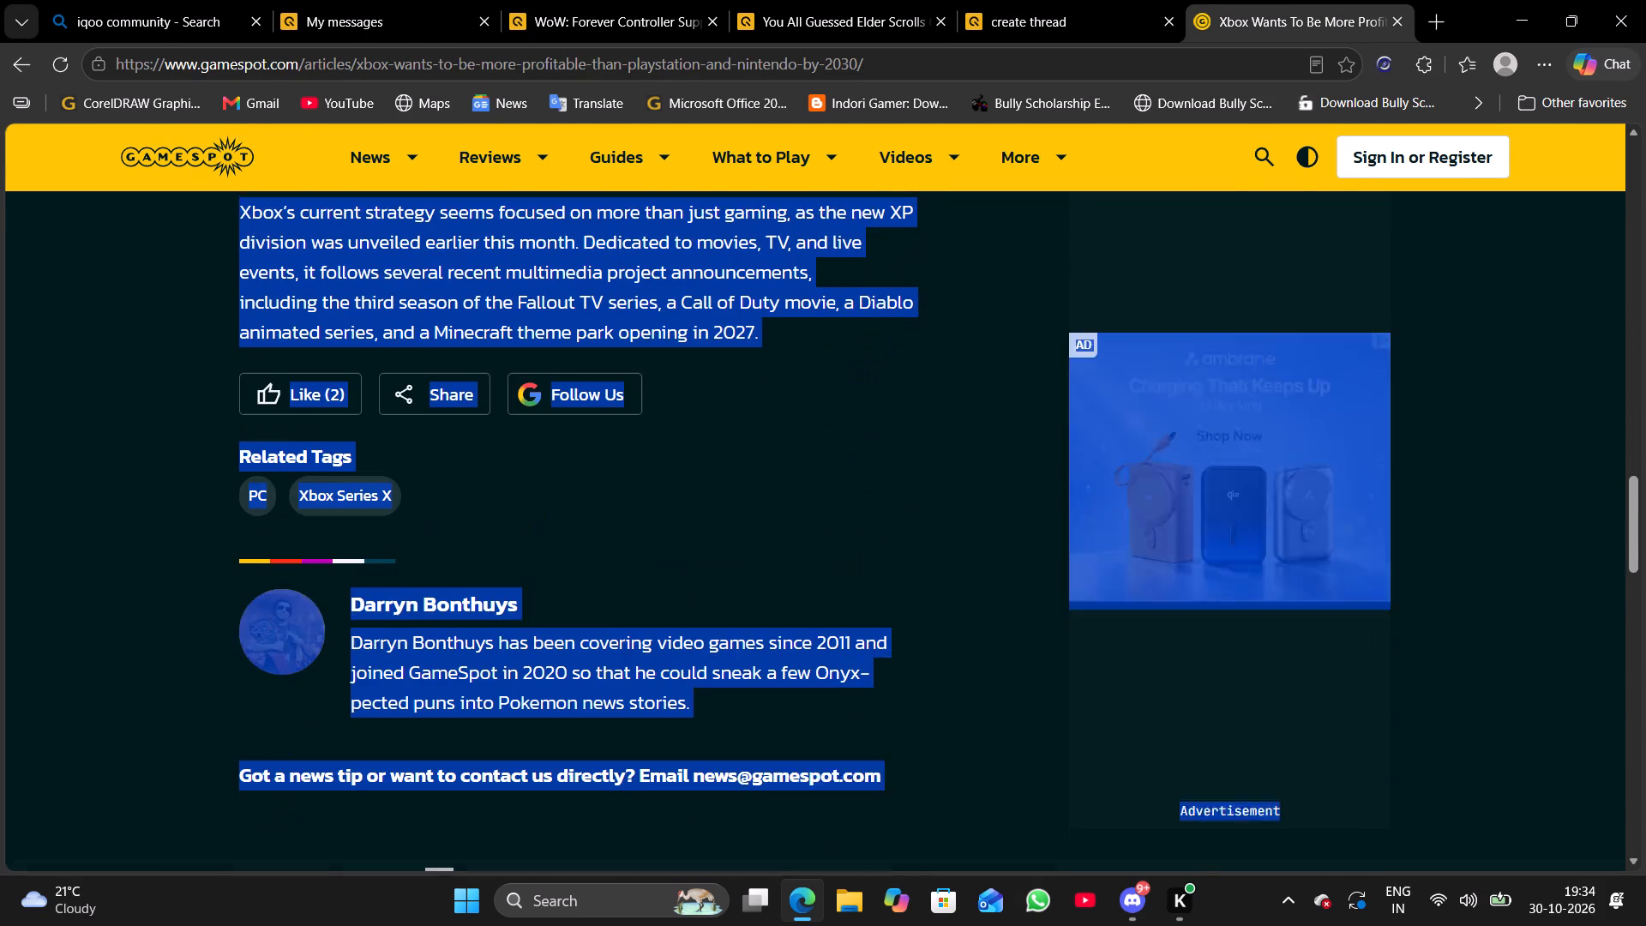
left_click_drag(814, 875, 784, 301)
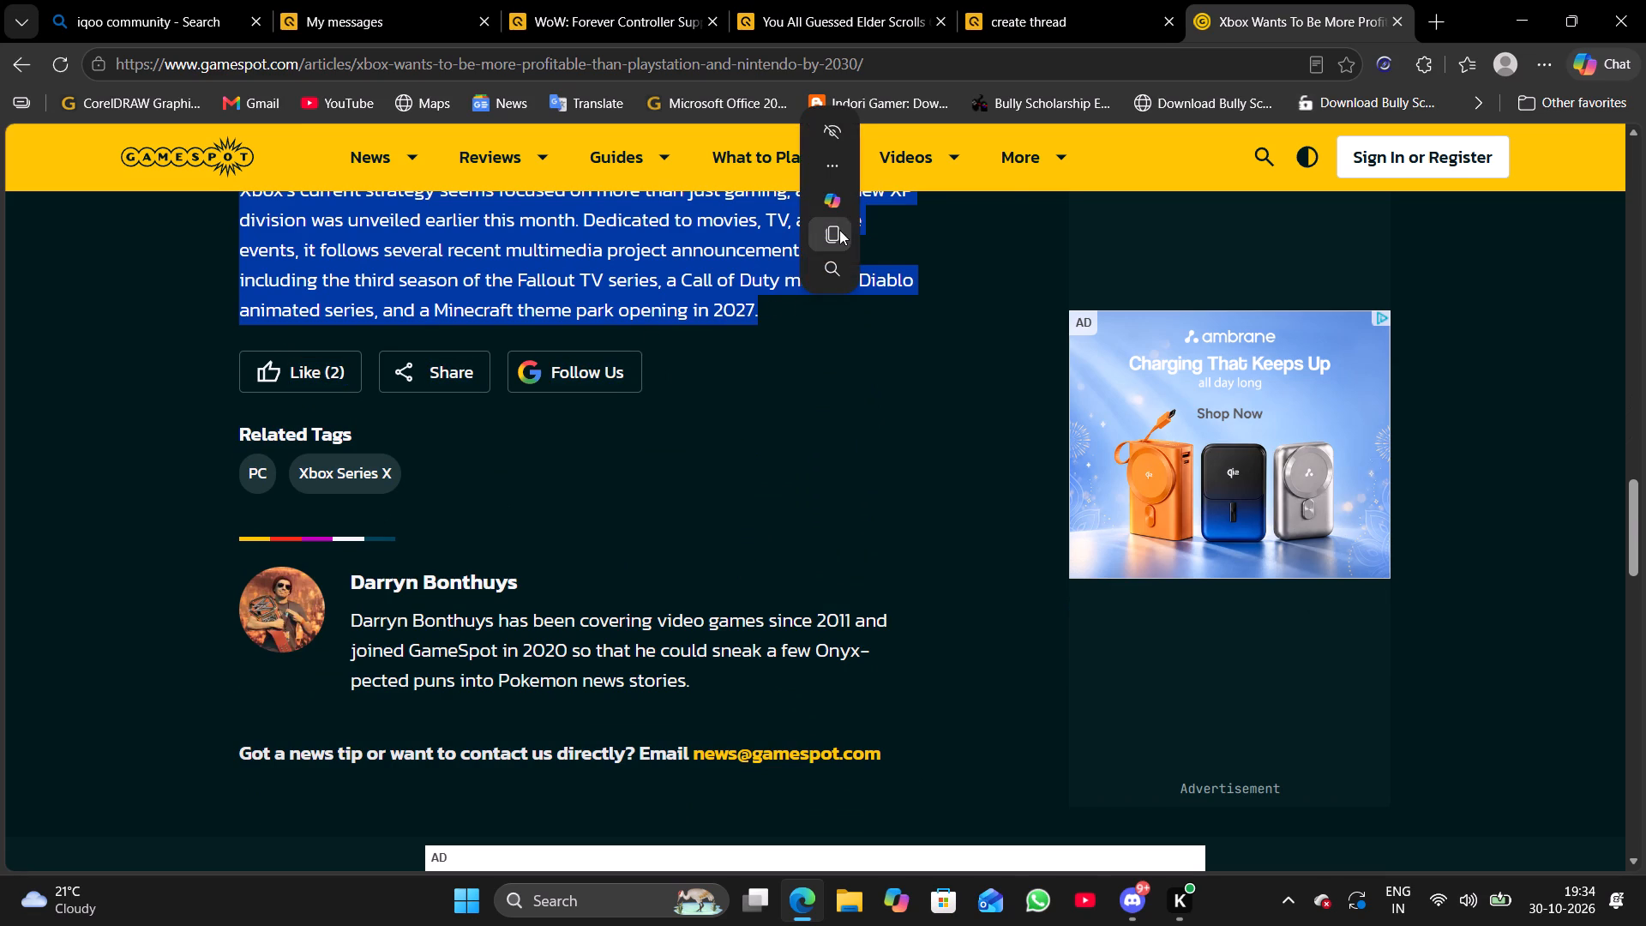
left_click(842, 226)
left_click(1032, 0)
scroll(744, 569, "down", 2)
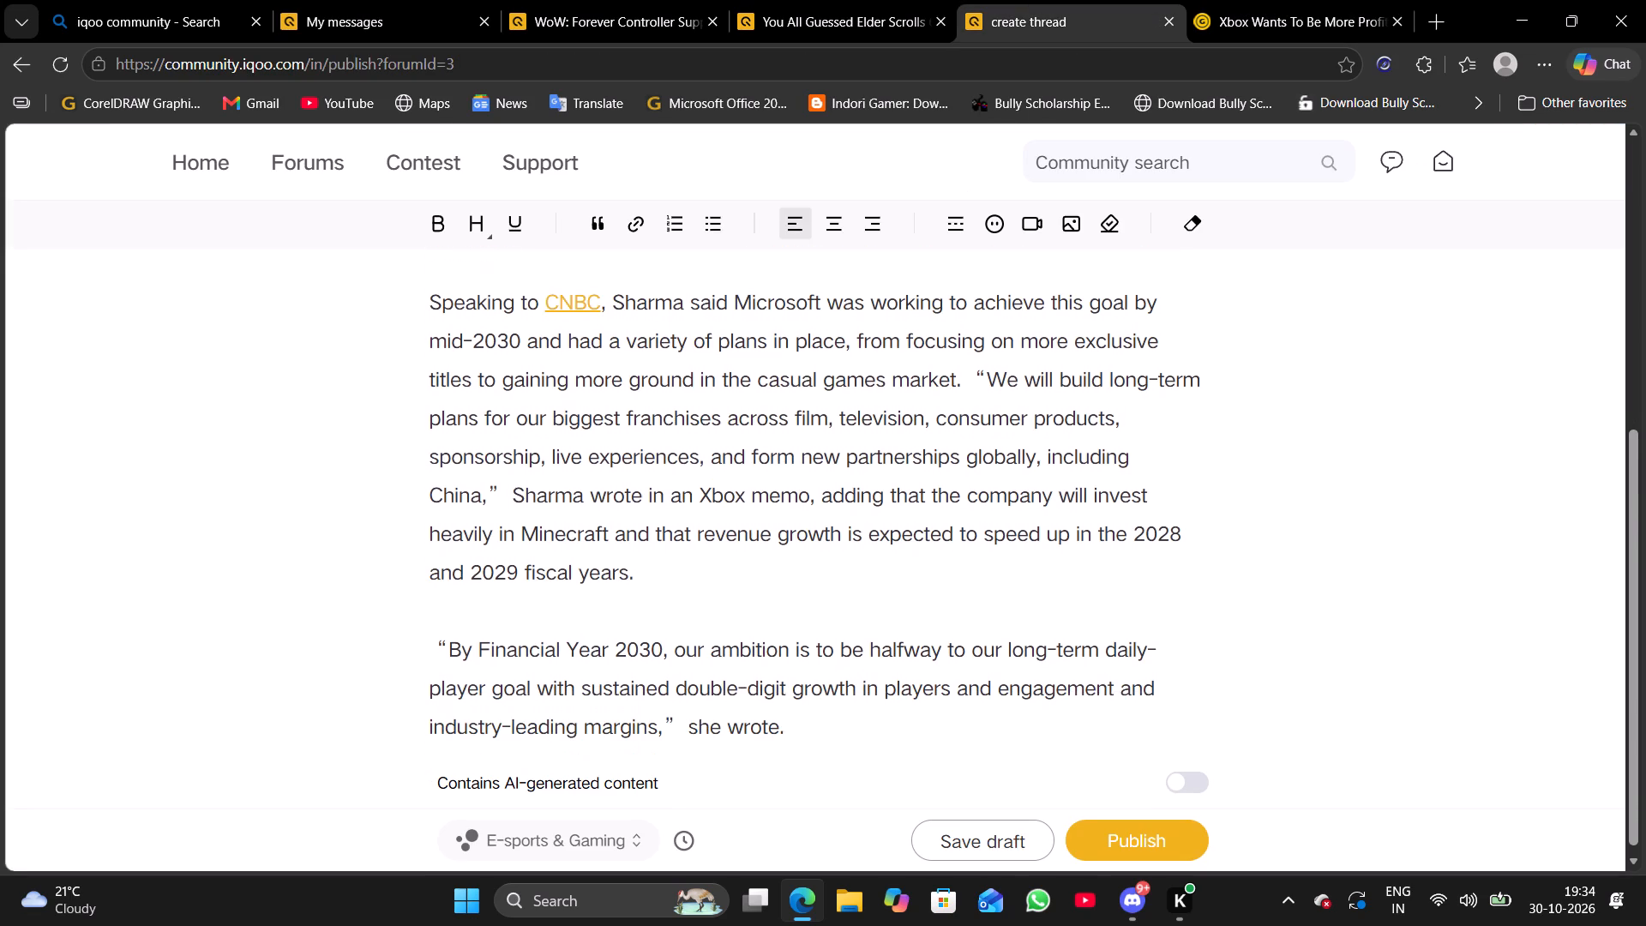
scroll(730, 667, "down", 2)
key("Return")
key("Return")
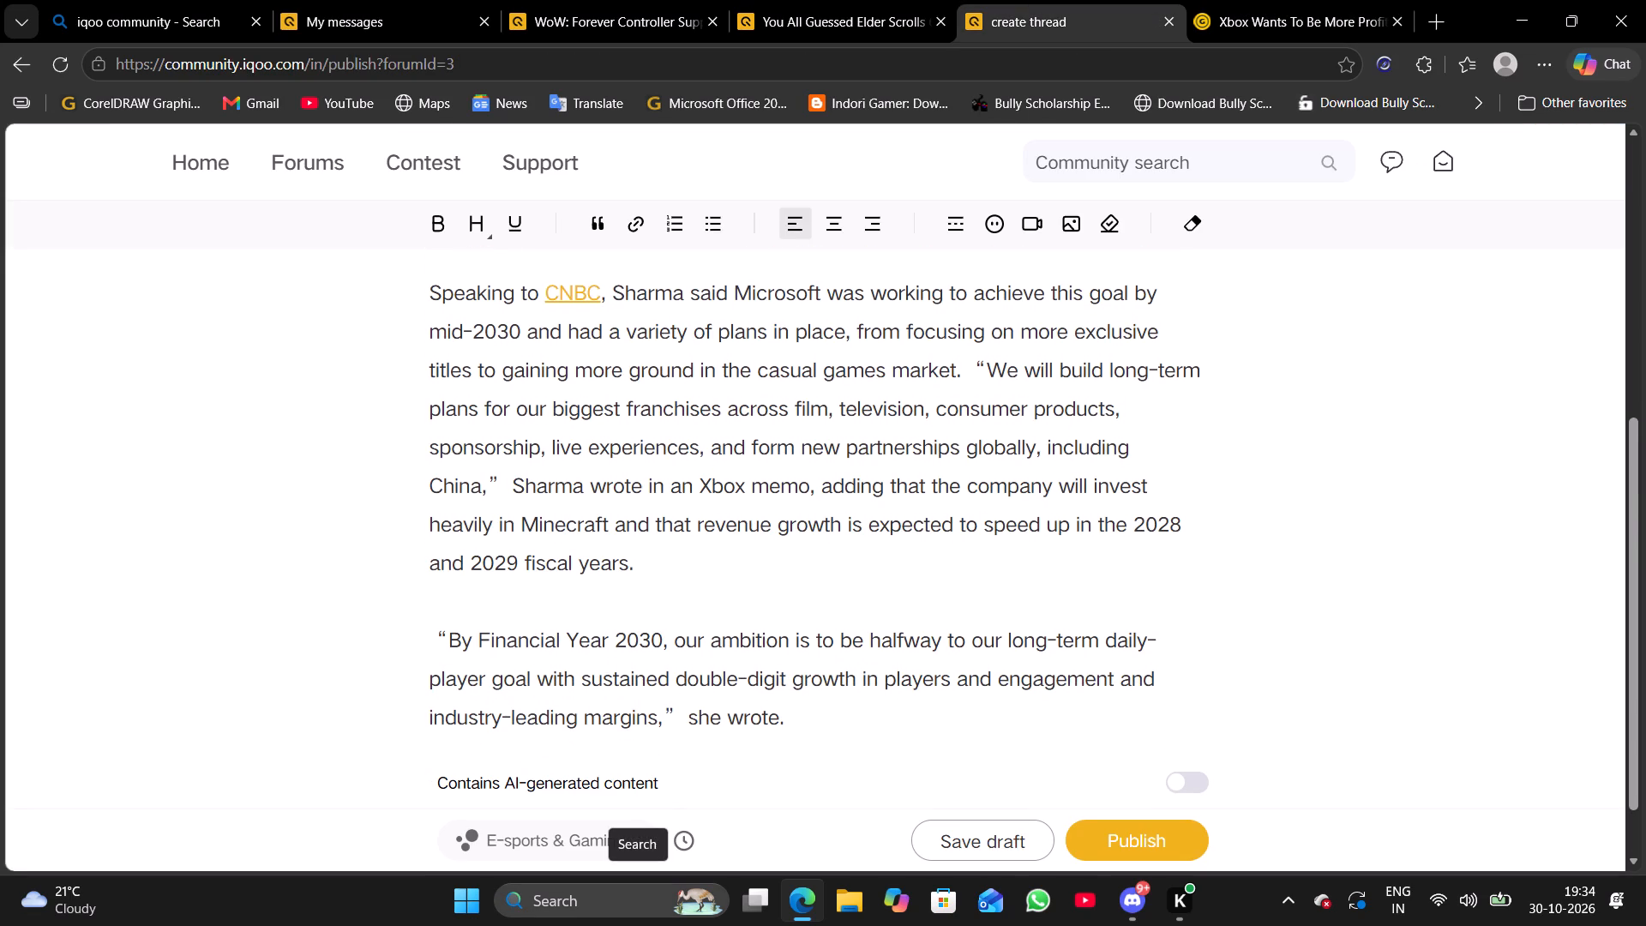
key("ctrl+v")
Insert a blank line before the "Xbox's current strategy" paragraph and before the "Xbox has also gone through" paragraph.
left_click(838, 480)
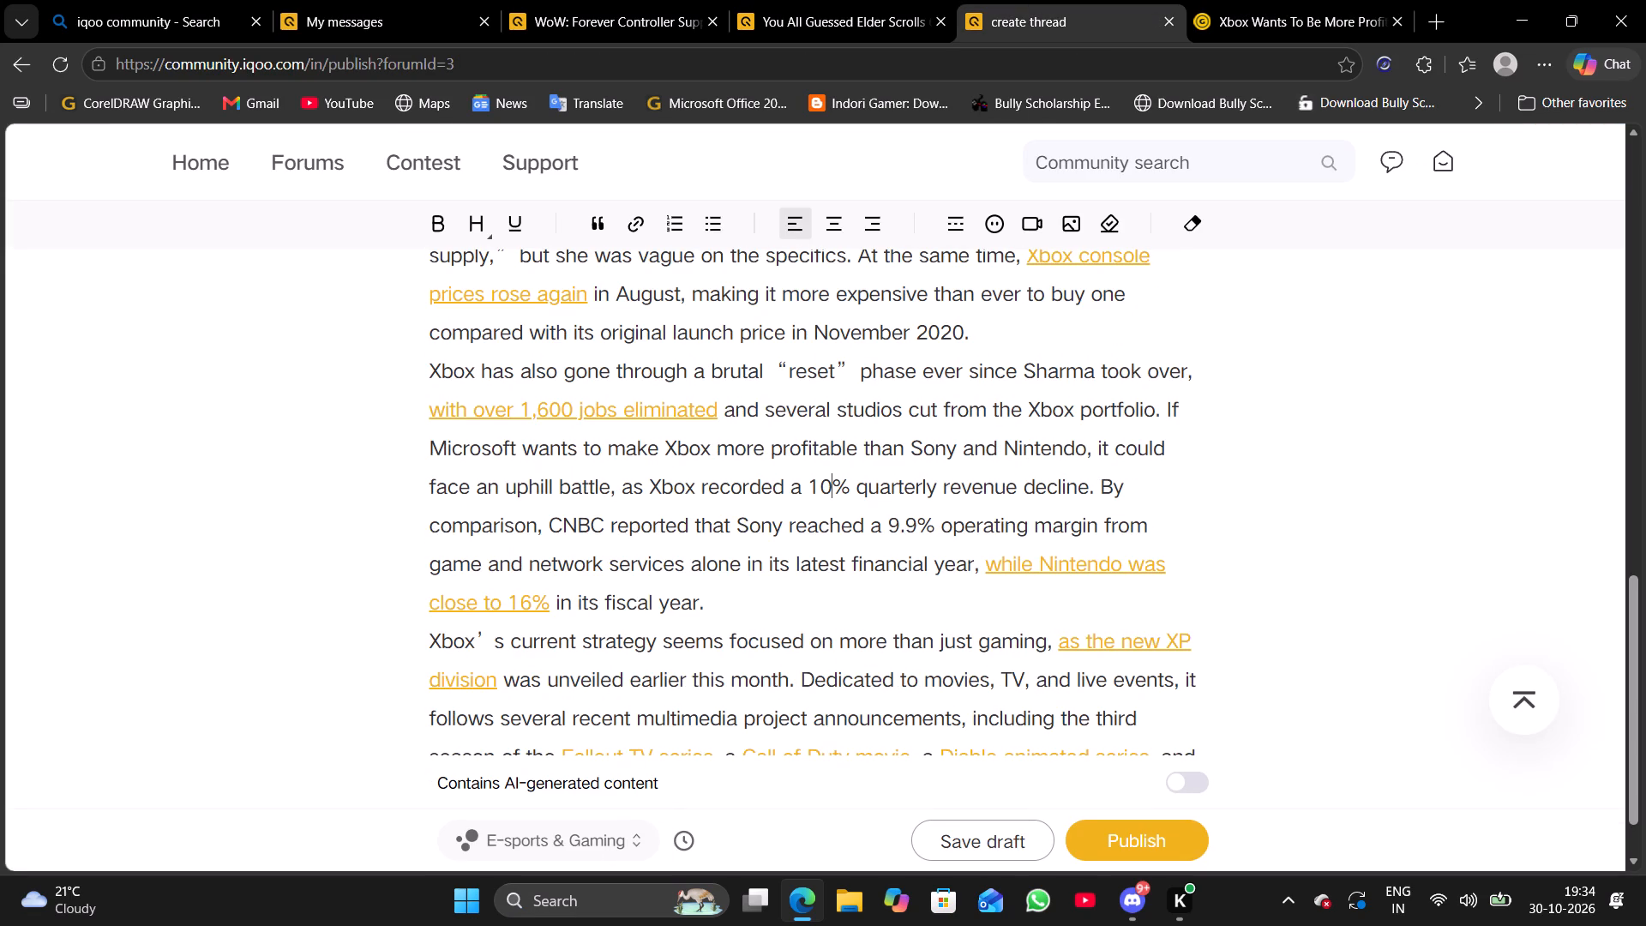
left_click(822, 573)
left_click(808, 614)
key("Return")
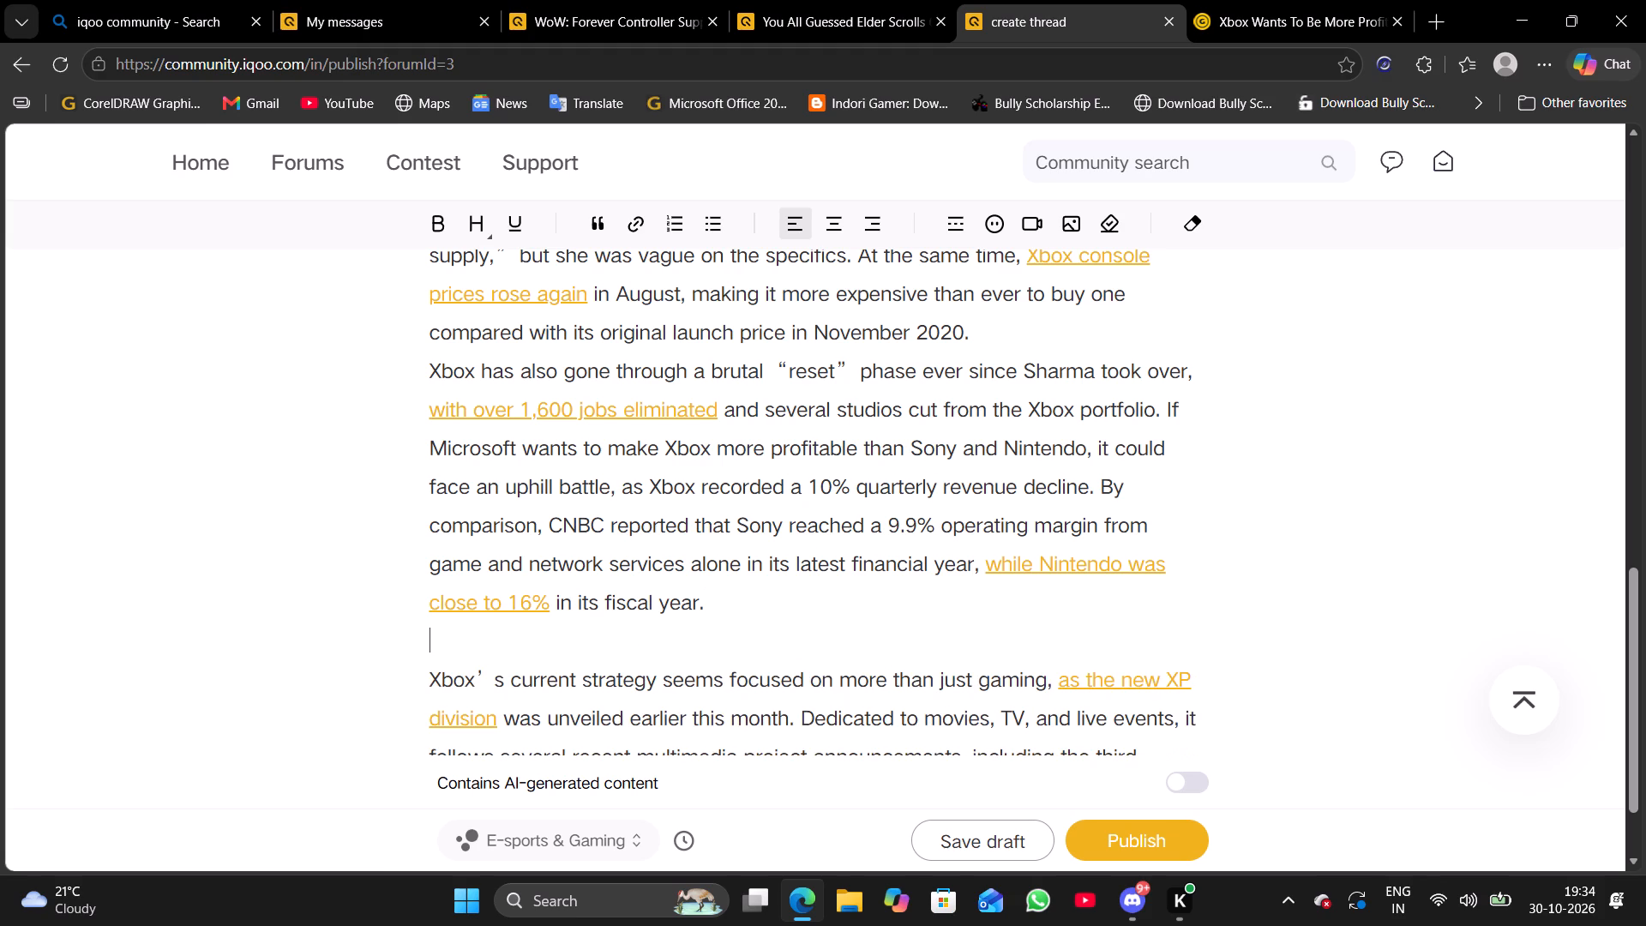
left_click(1000, 335)
key("Return")
scroll(1001, 337, "up", 1)
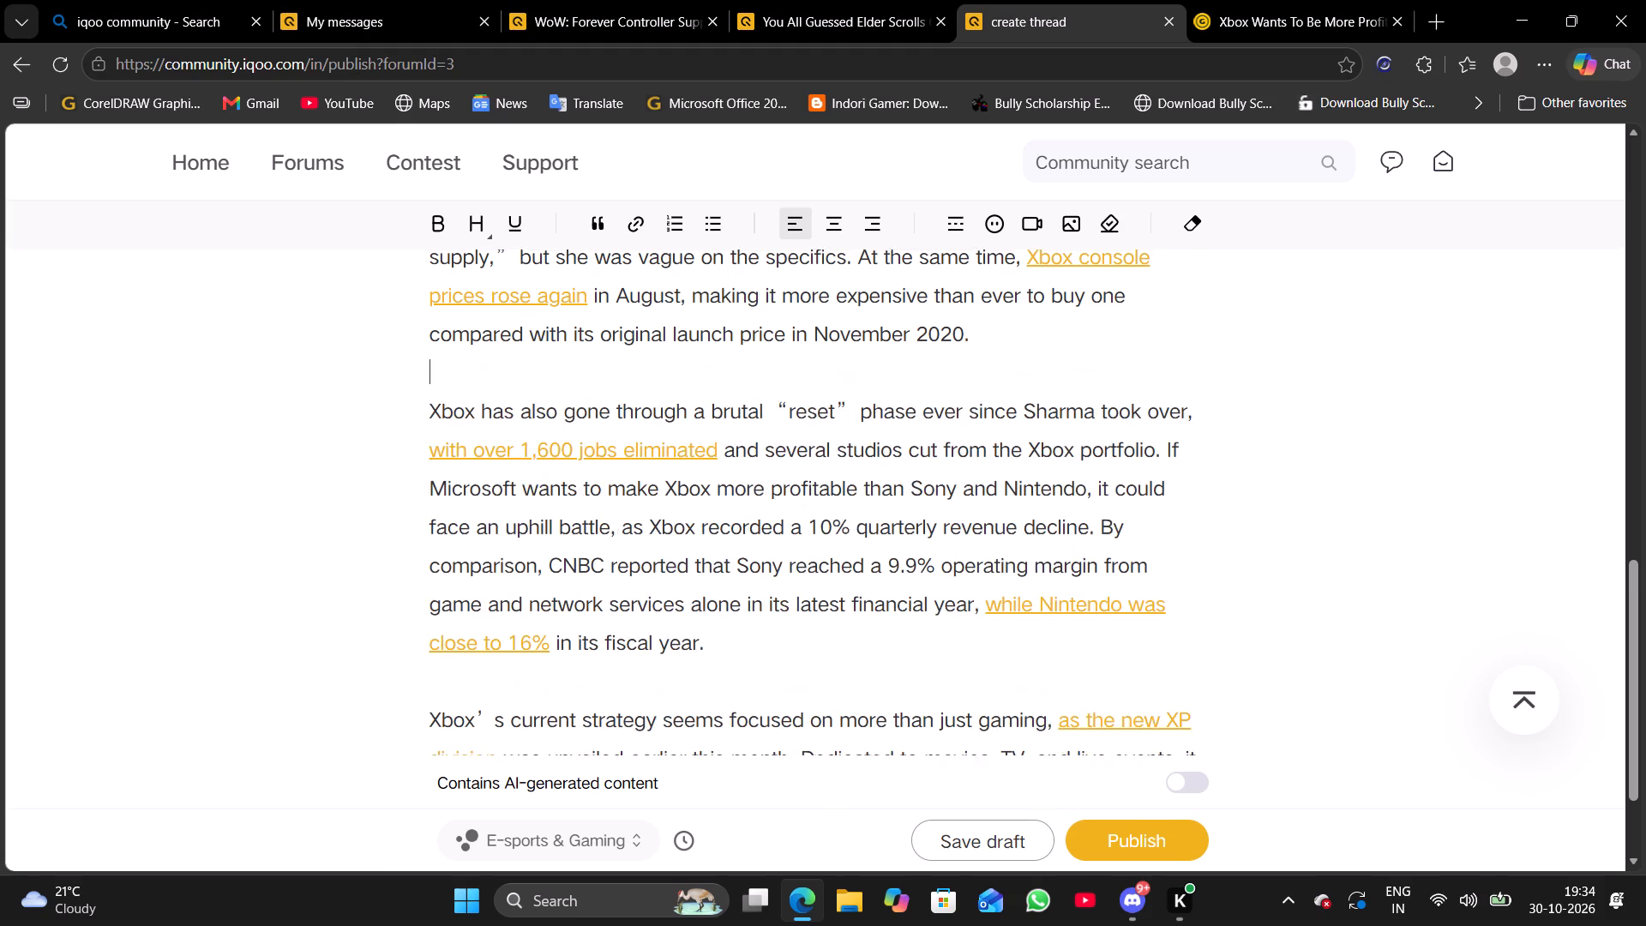
scroll(1001, 337, "up", 2)
scroll(1001, 337, "down", 5)
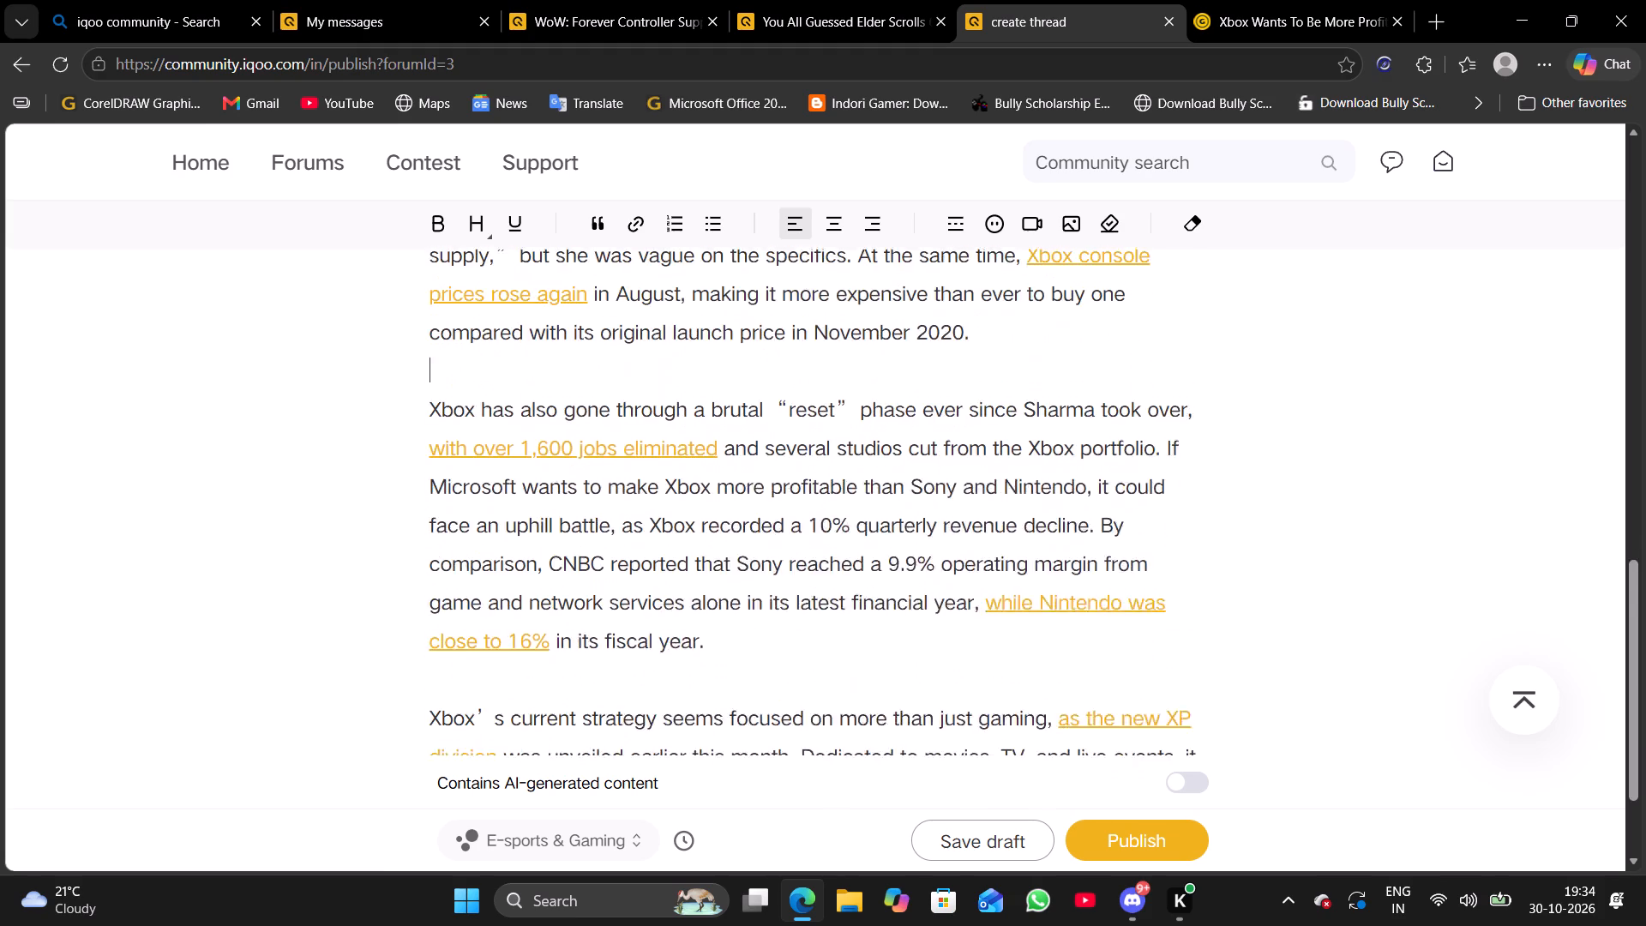
scroll(1002, 340, "down", 1)
scroll(898, 554, "down", 2)
left_click(844, 745)
left_click(844, 731)
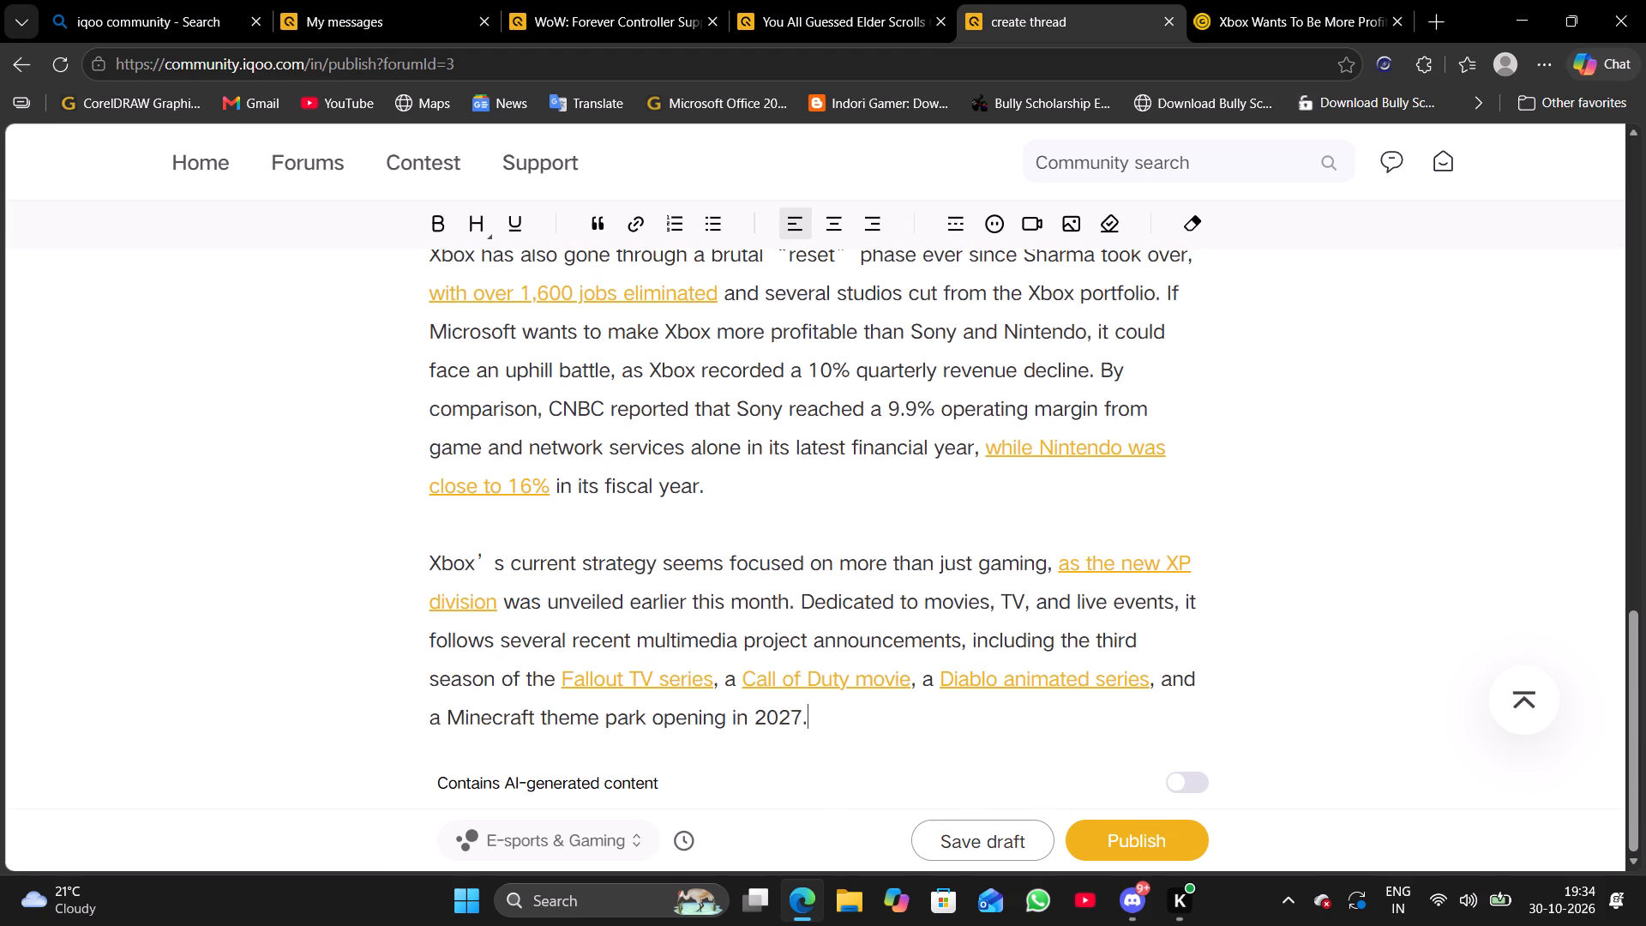
Look back through the GameSpot Xbox article for media that could accompany the thread.
left_click(1278, 0)
scroll(1003, 540, "down", 4)
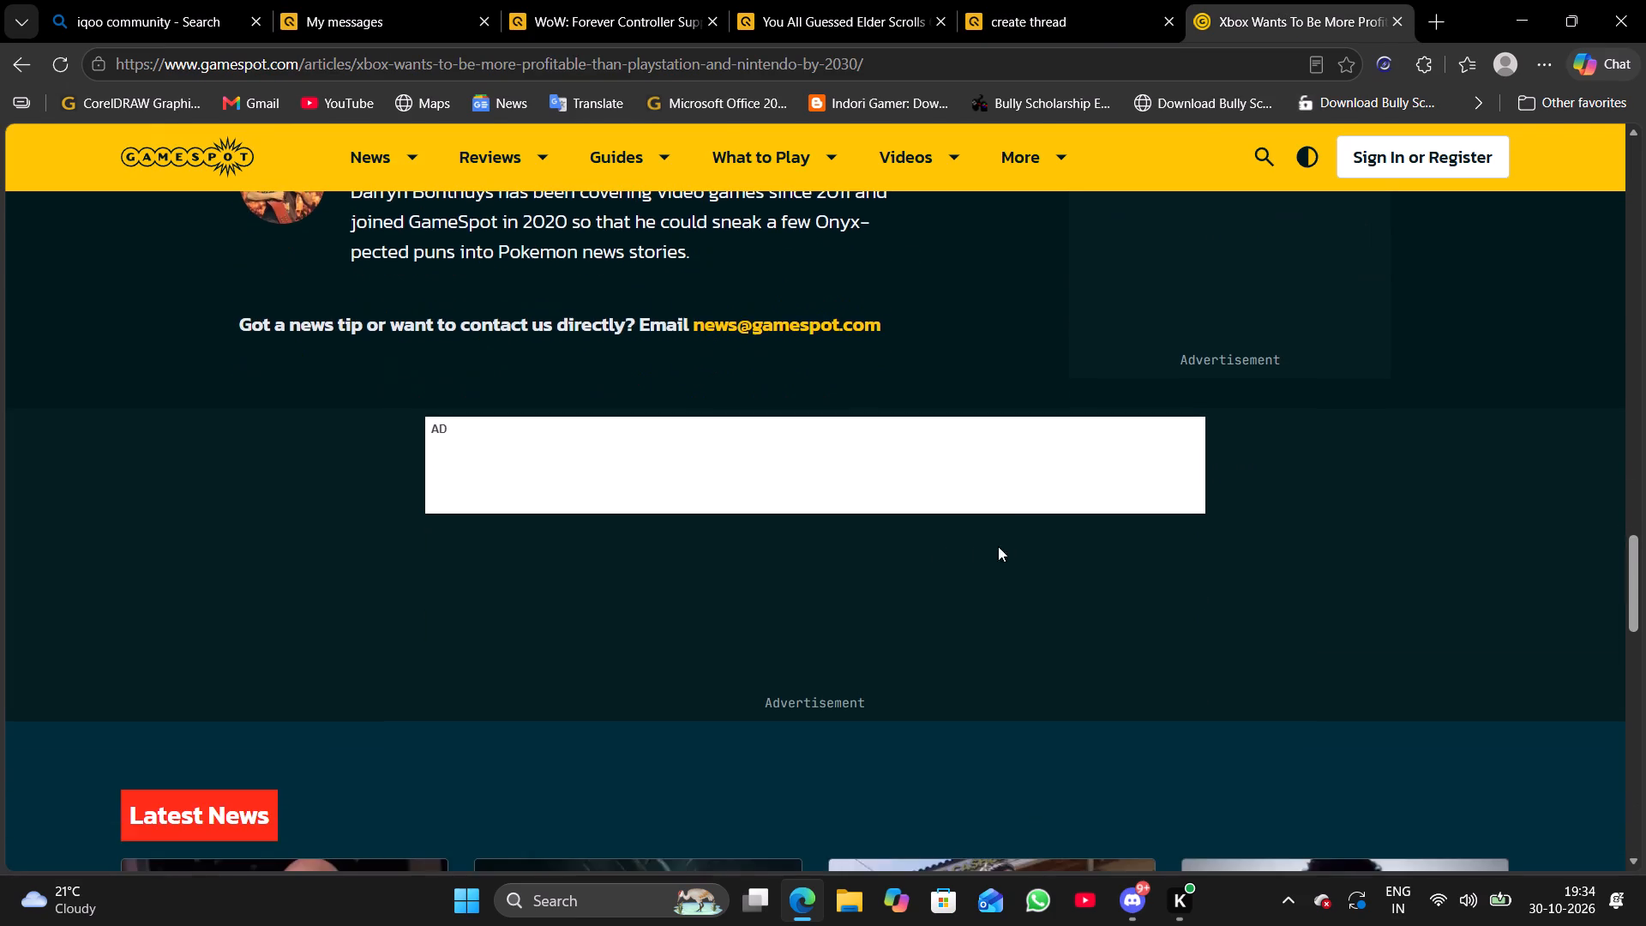
scroll(938, 545, "up", 2)
scroll(321, 536, "up", 7)
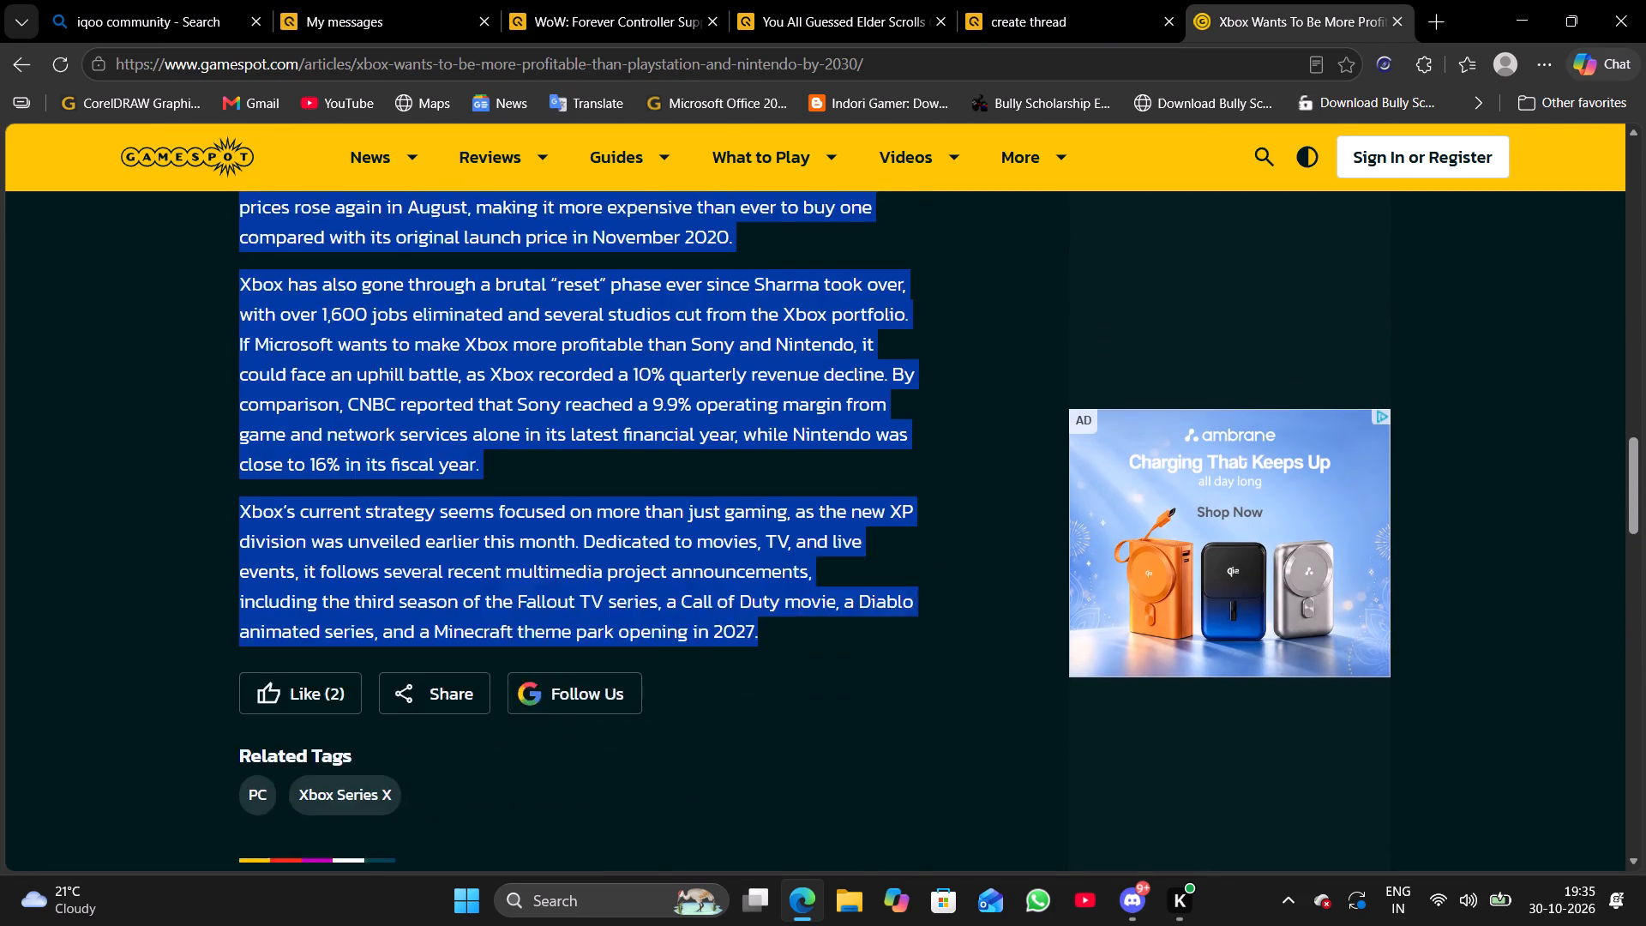
scroll(321, 536, "up", 16)
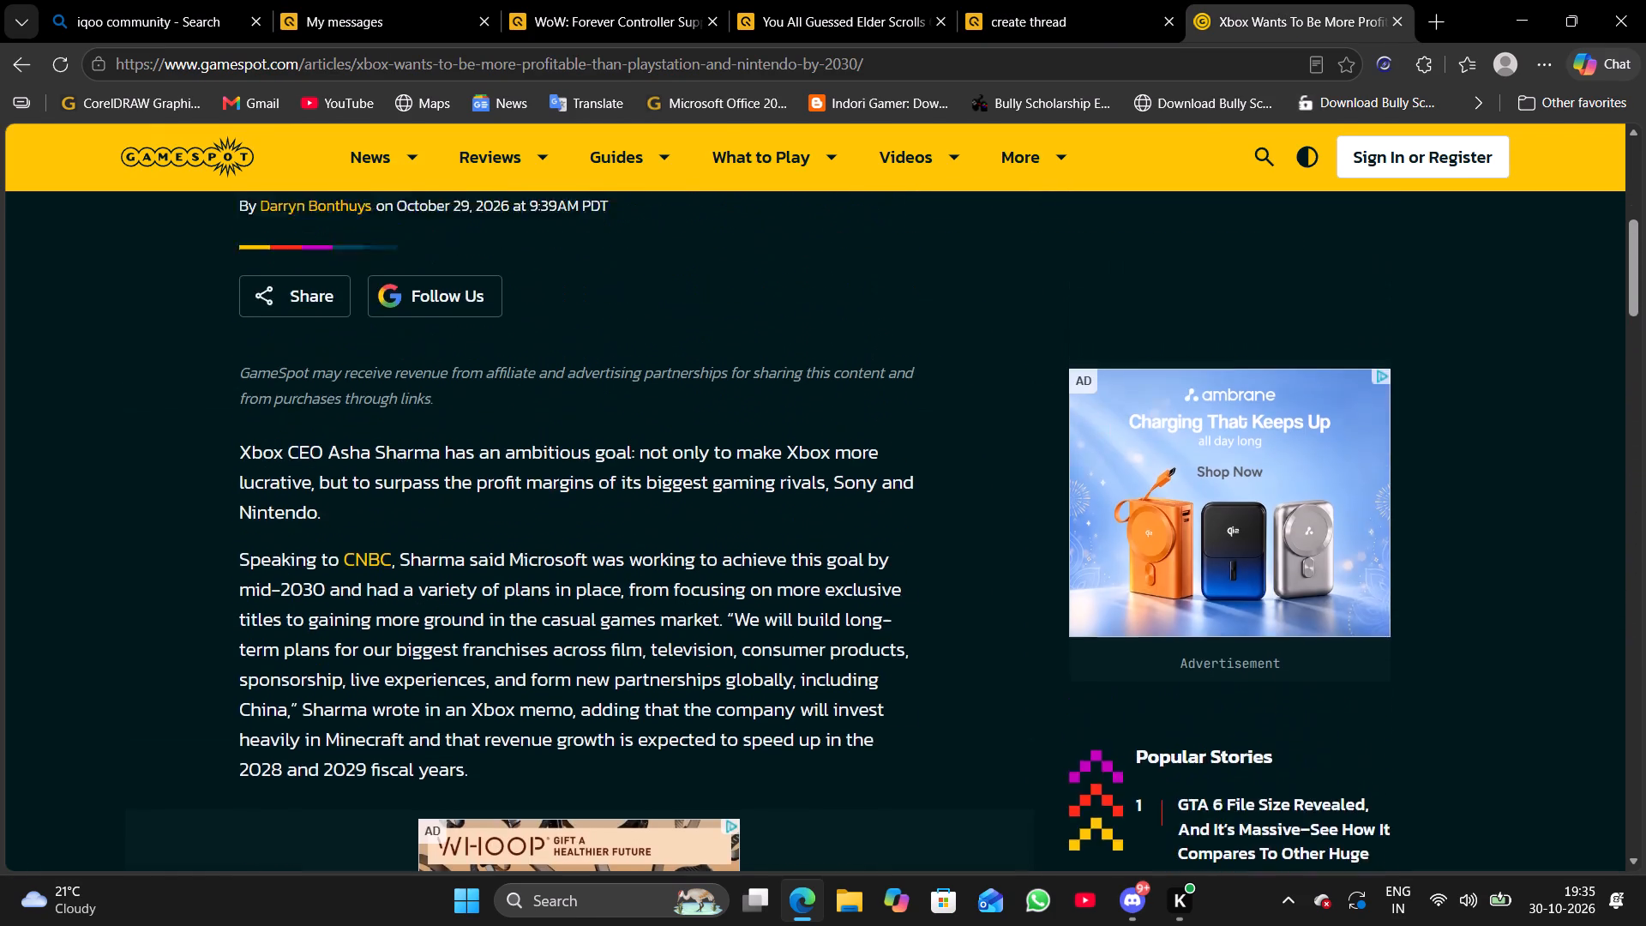
scroll(321, 536, "up", 3)
scroll(321, 536, "down", 15)
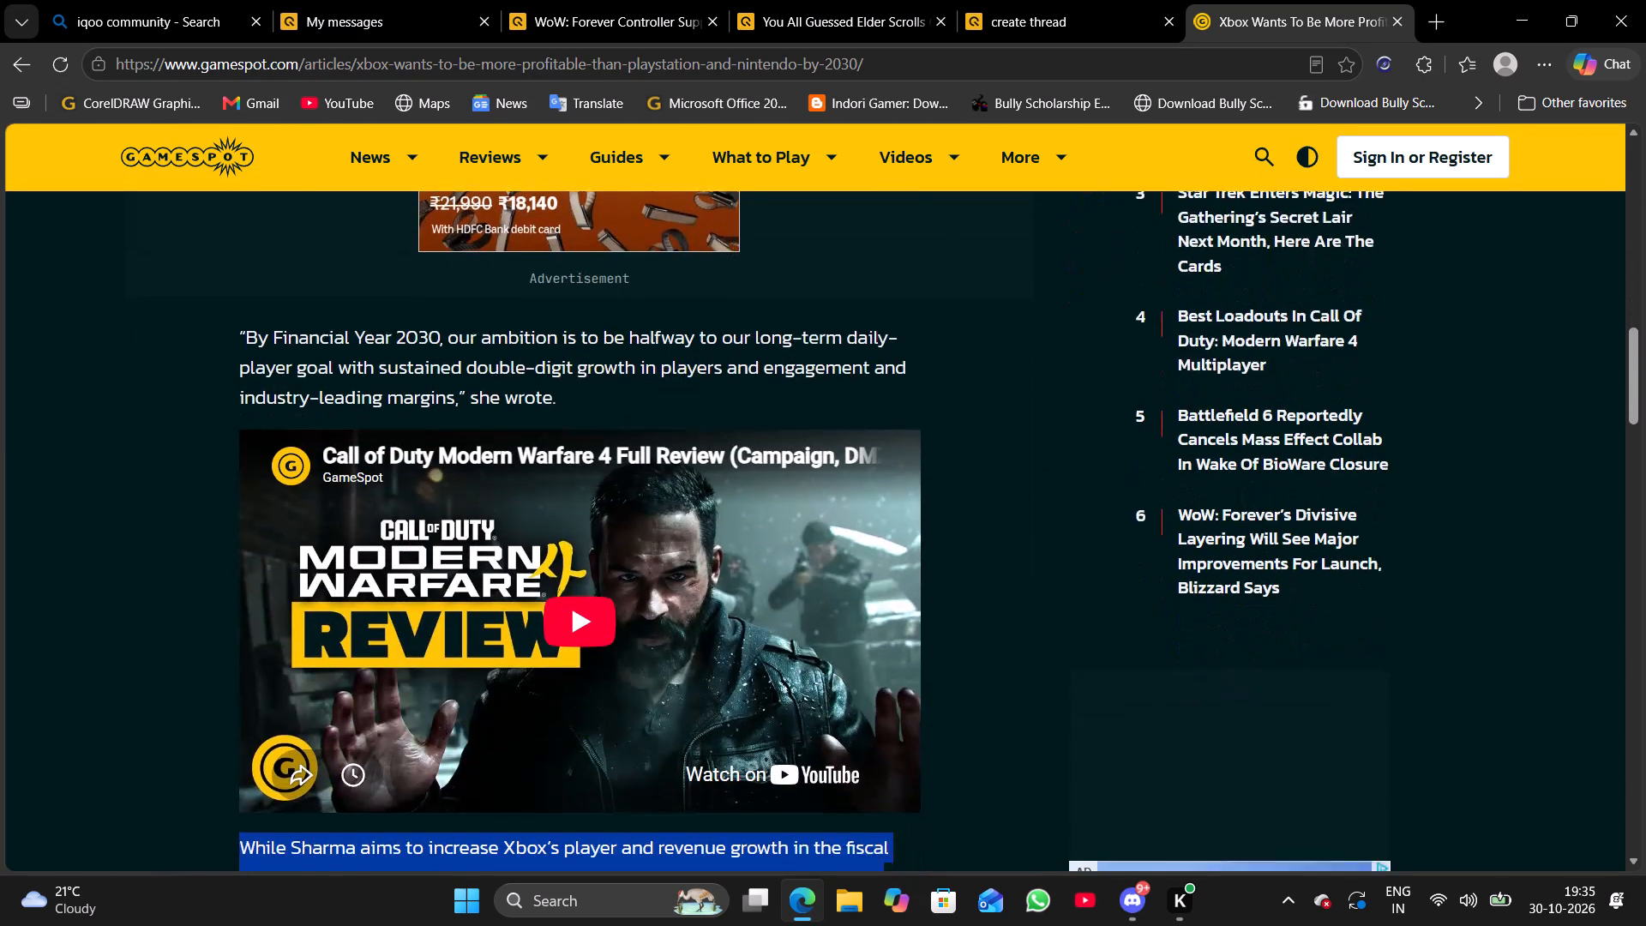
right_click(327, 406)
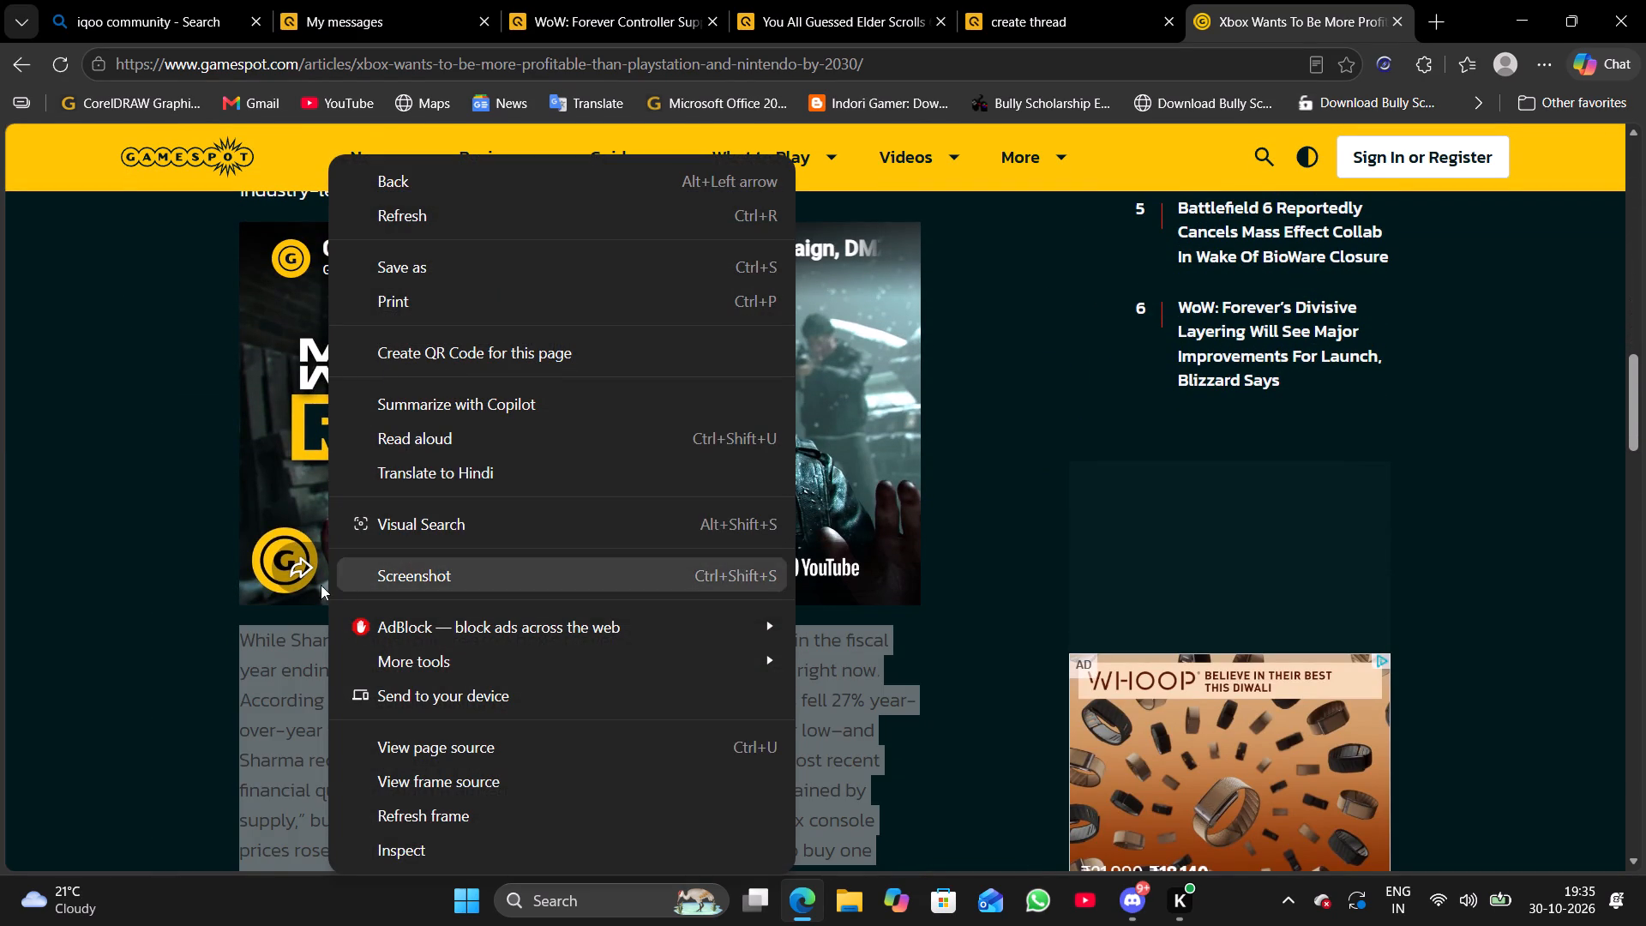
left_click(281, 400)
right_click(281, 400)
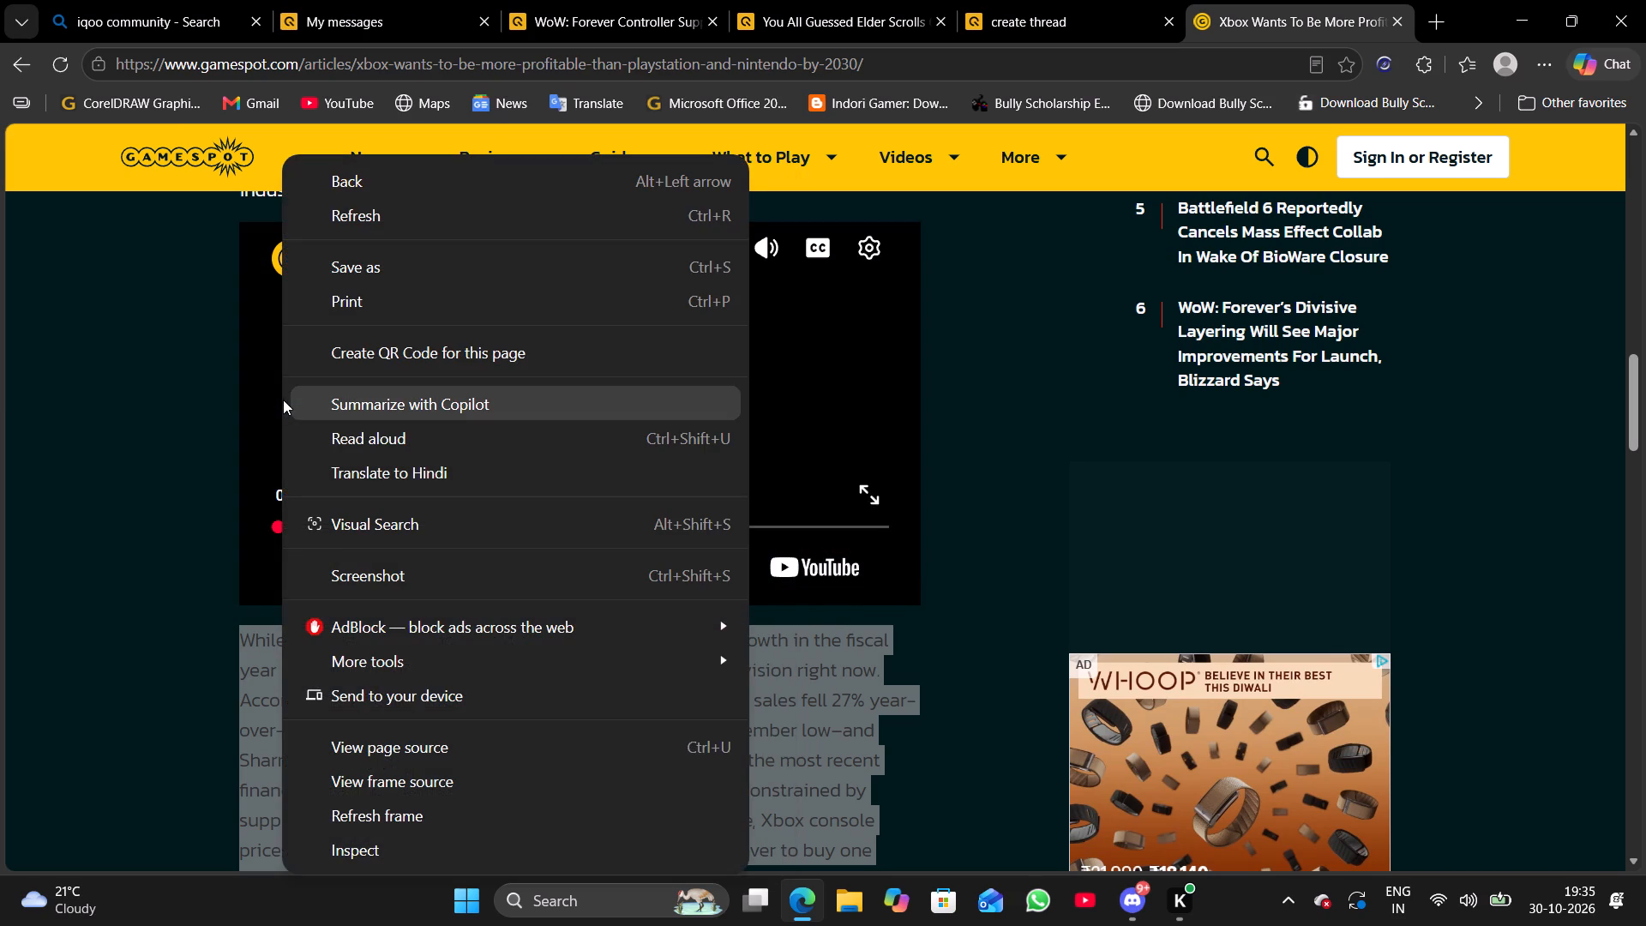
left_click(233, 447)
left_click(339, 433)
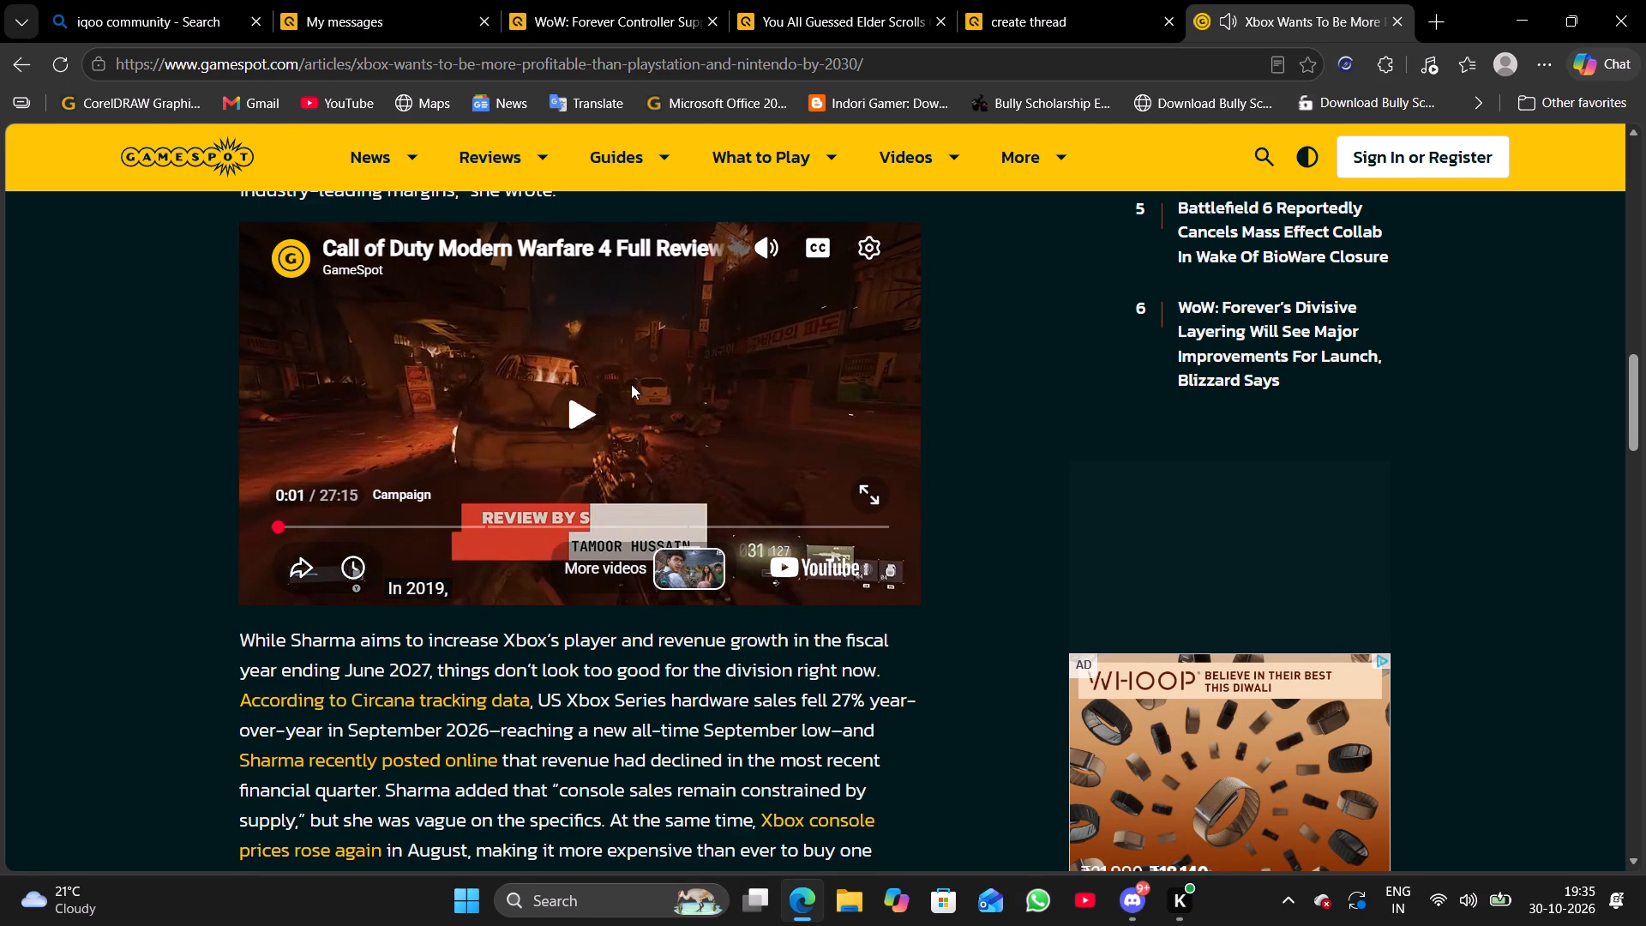
Check whether the embedded Call of Duty Modern Warfare 4 review video in the Xbox article can be saved or copied.
right_click(711, 376)
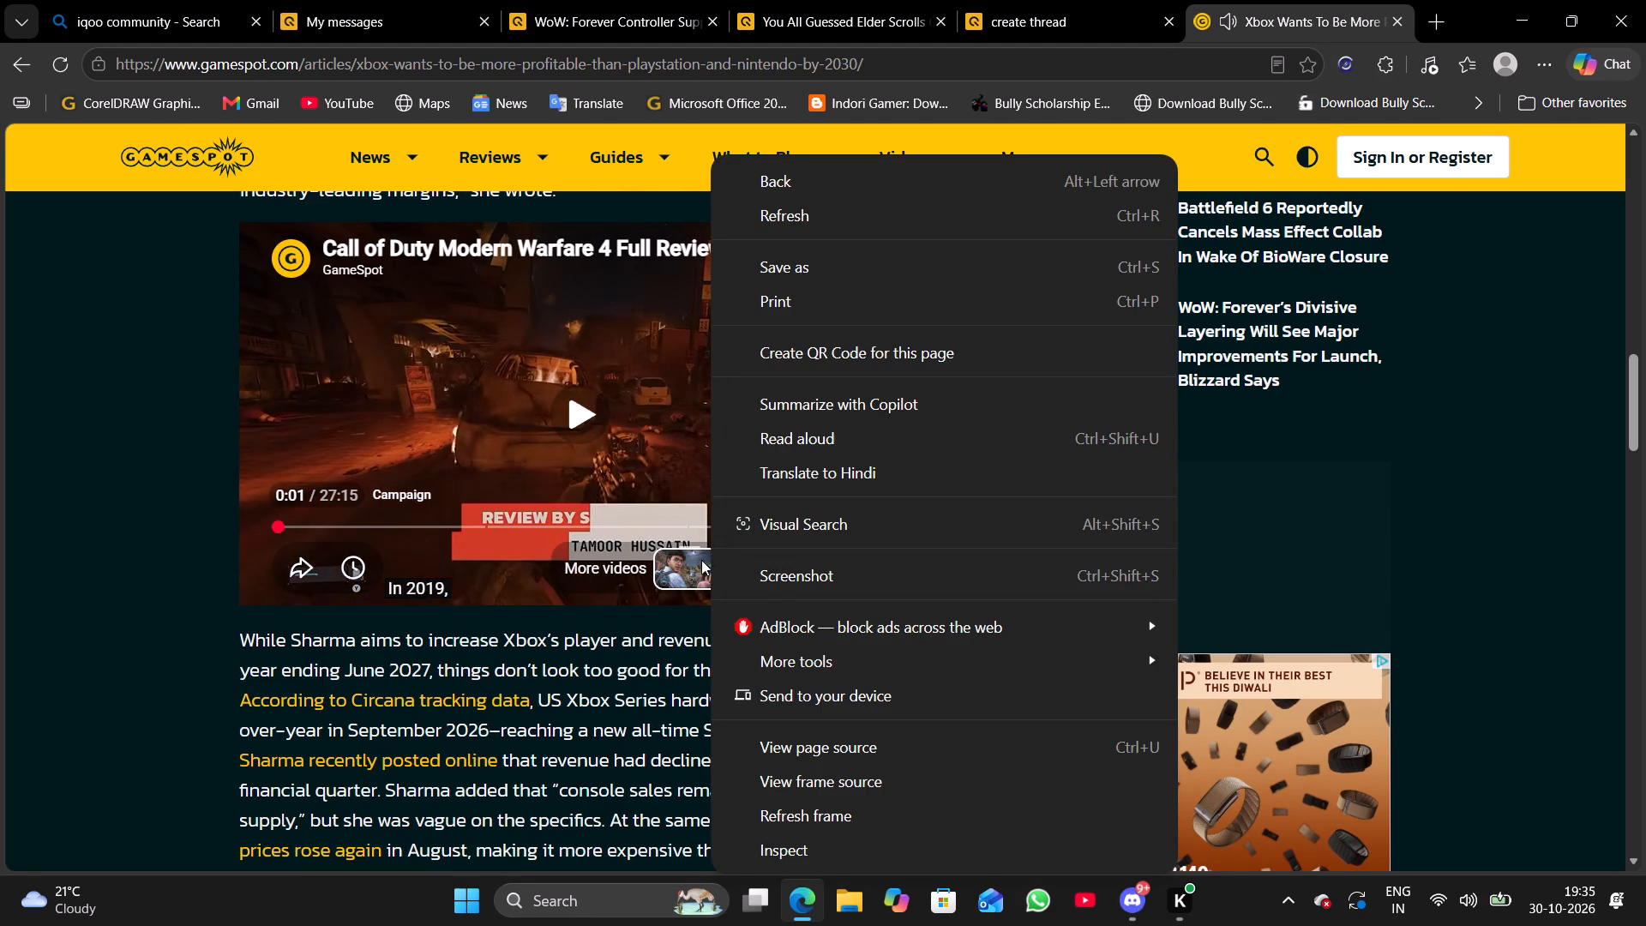
scroll(694, 577, "down", 1)
scroll(694, 577, "up", 3)
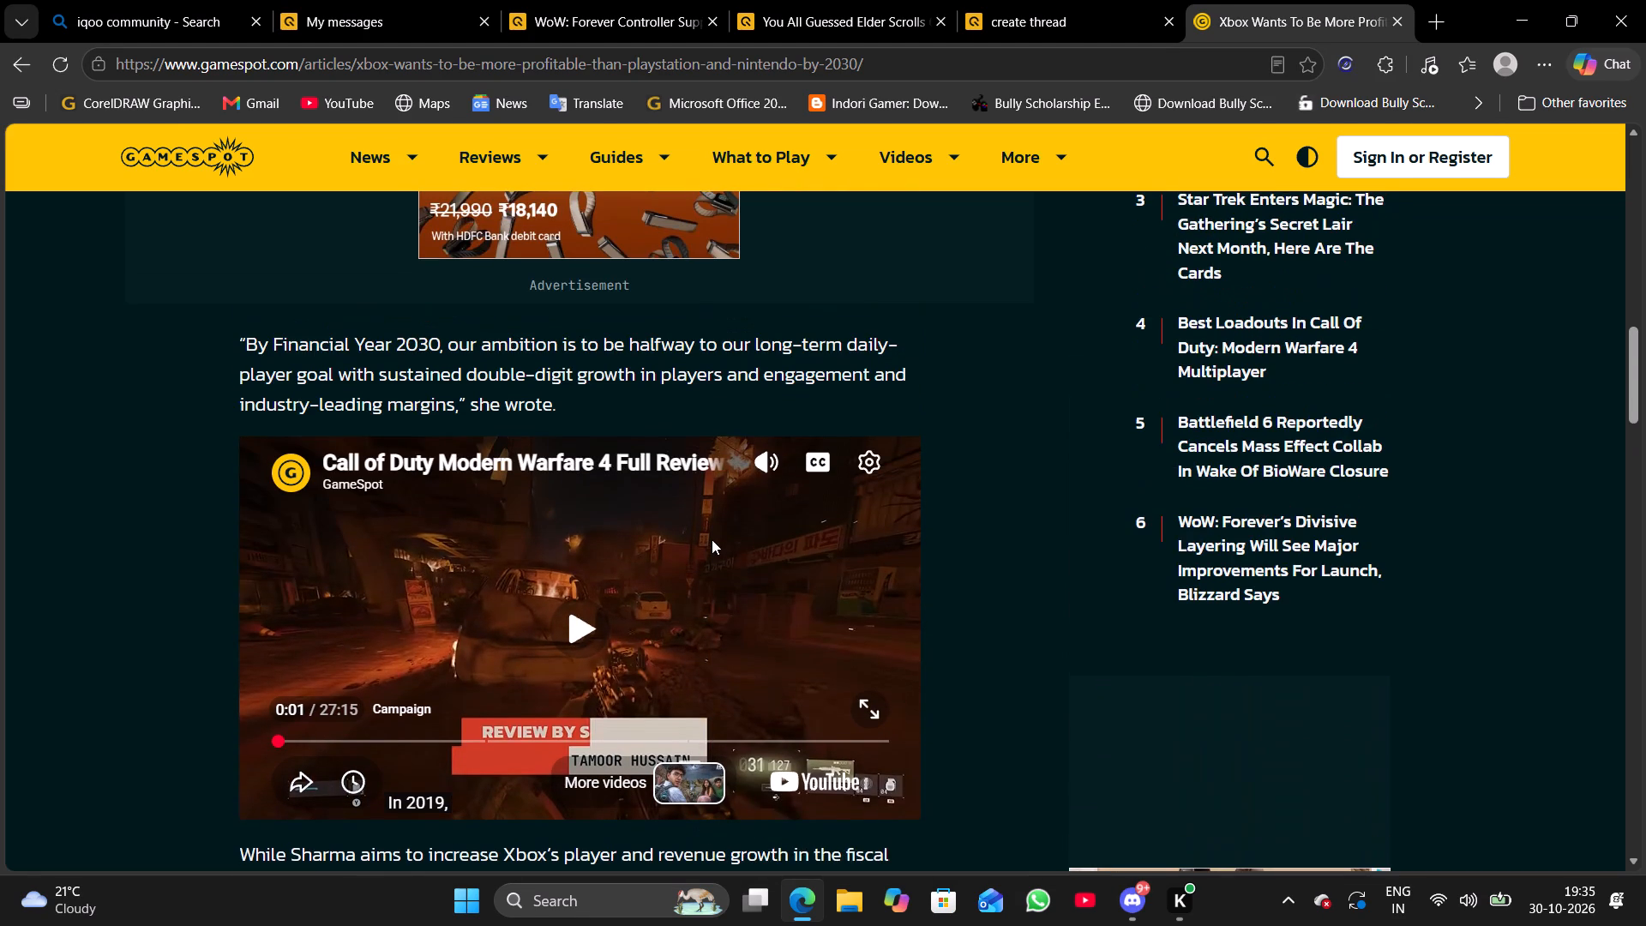
right_click(718, 551)
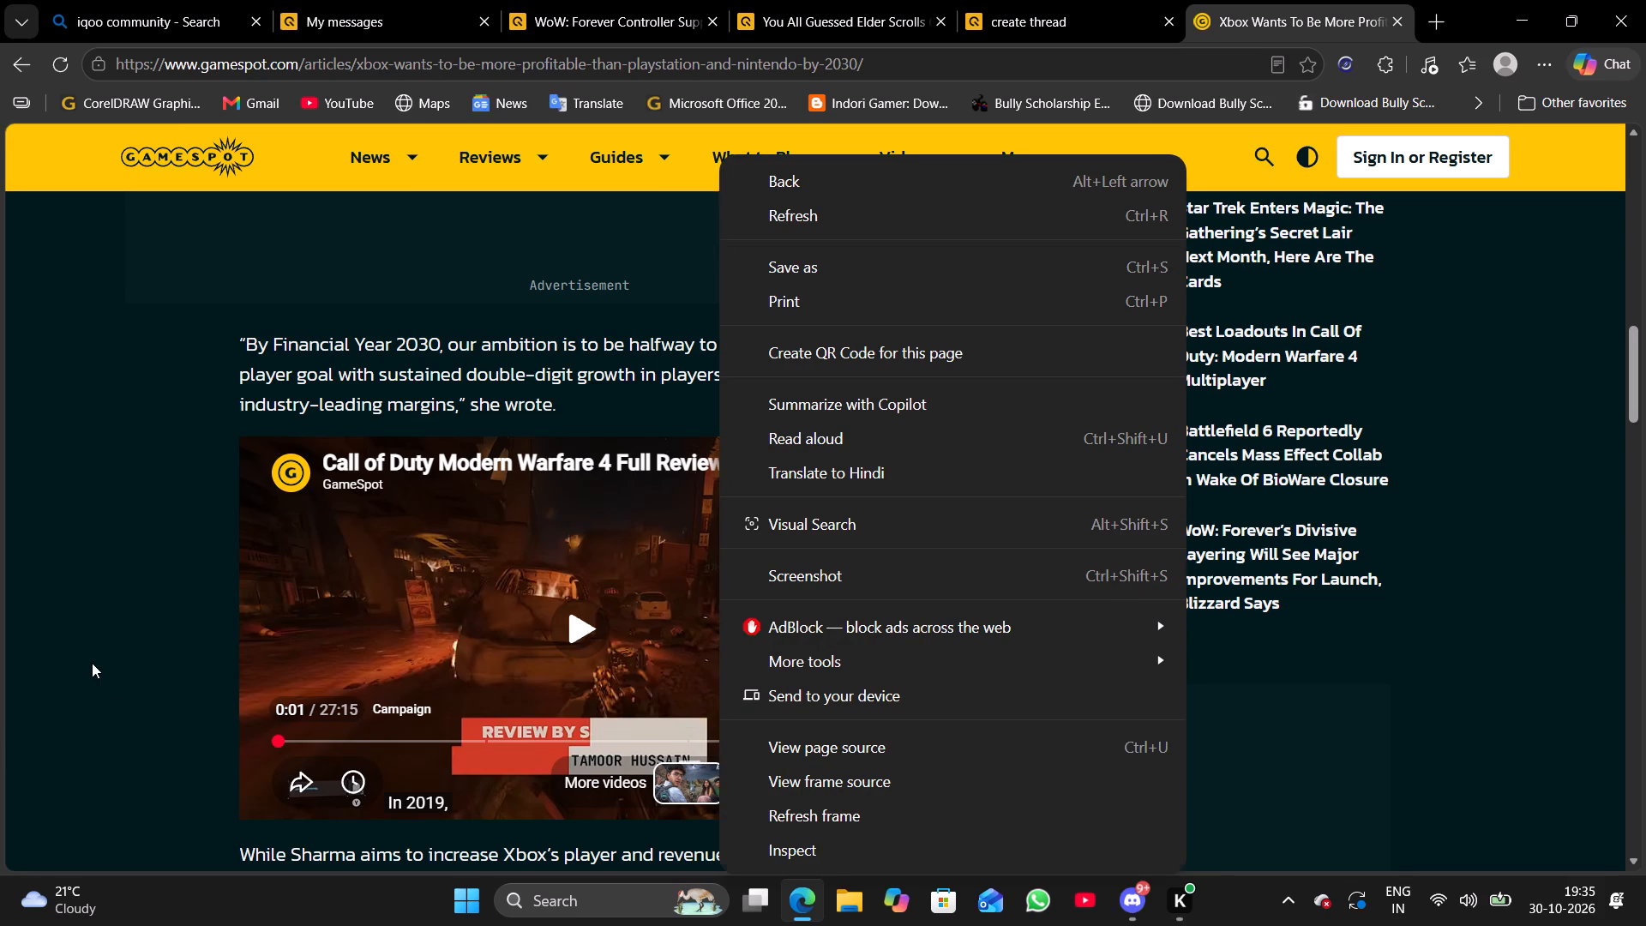
left_click(92, 663)
scroll(231, 590, "up", 15)
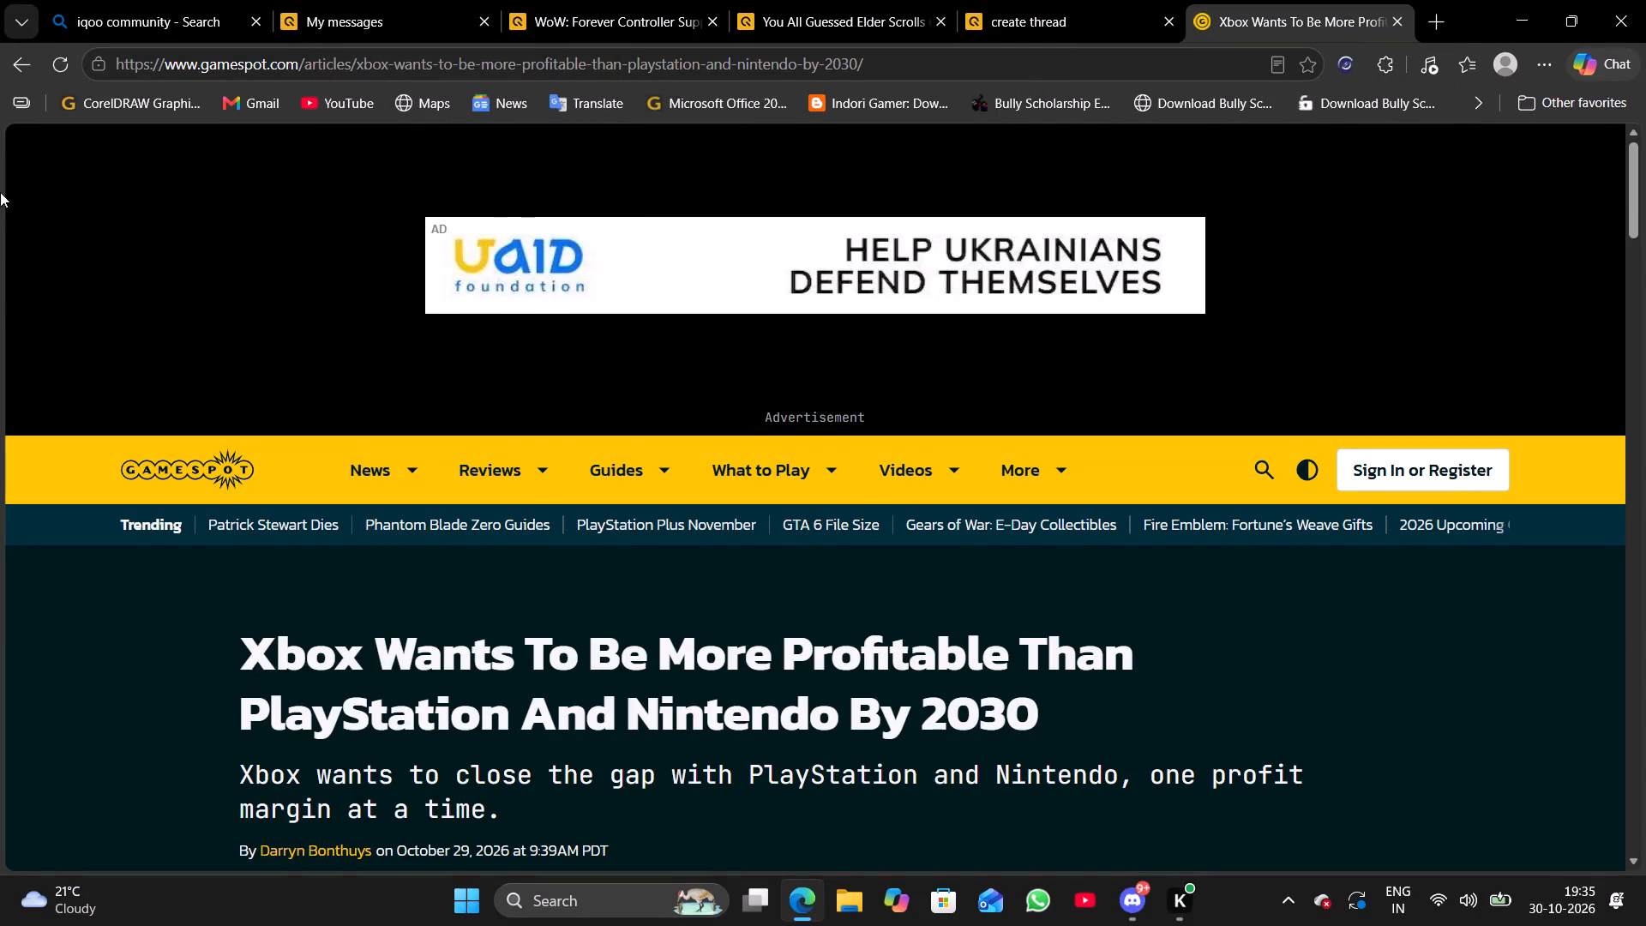
Check the draft thread's title and opening content against the headline of the GameSpot Xbox article.
scroll(0, 297, "down", 2)
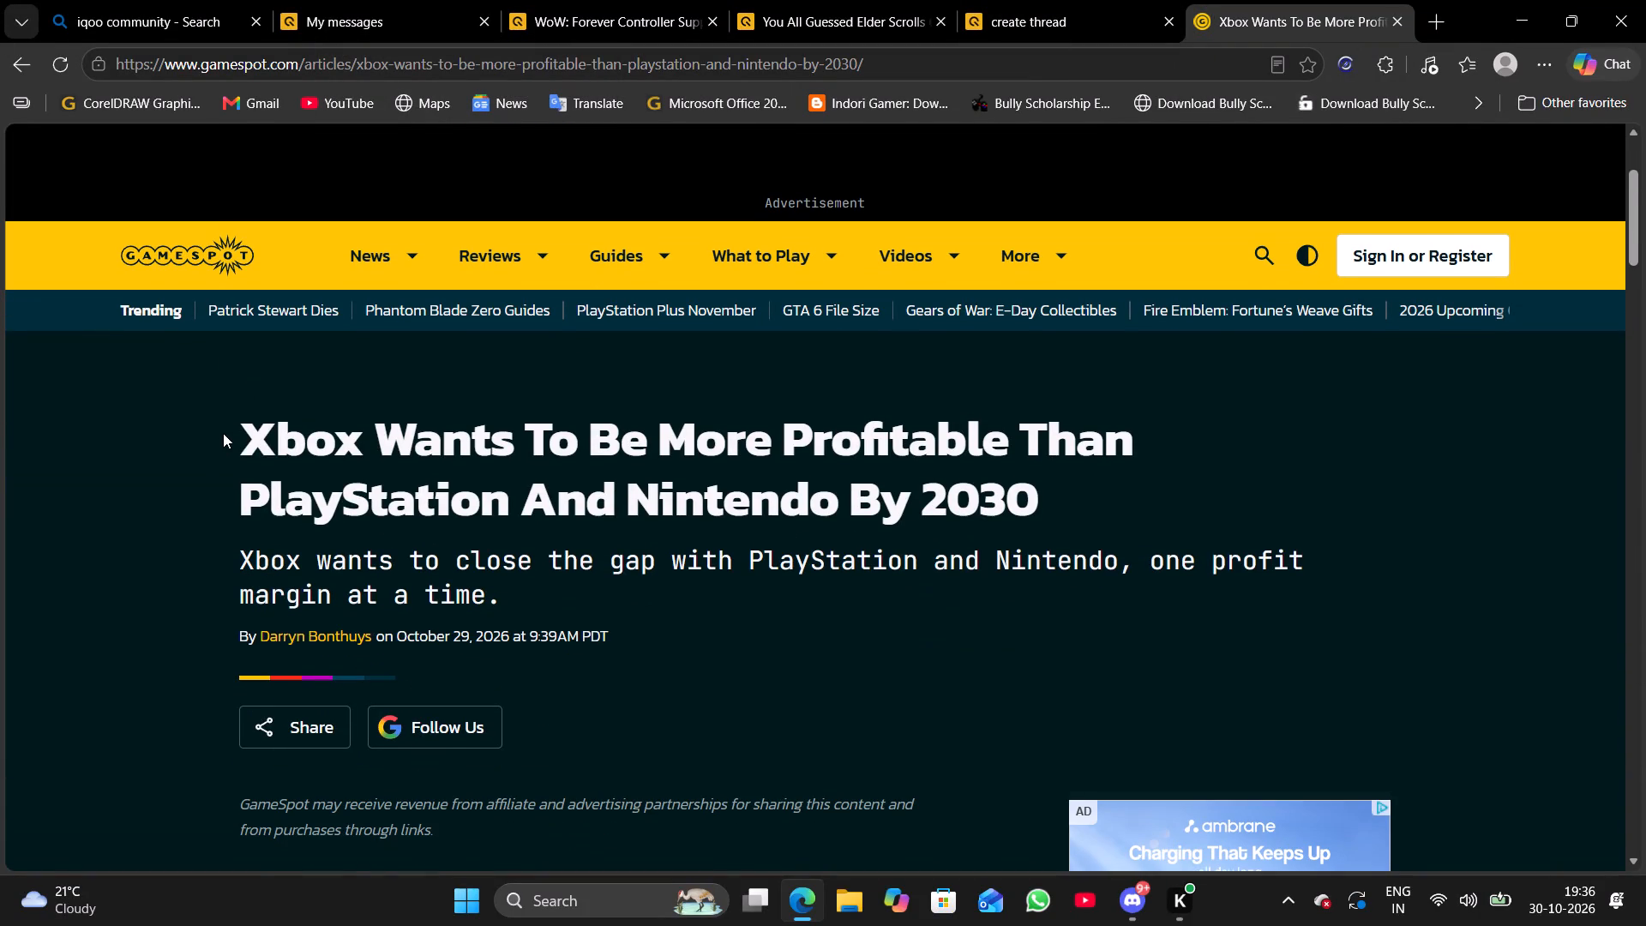
left_click_drag(223, 433, 1121, 509)
left_click(1082, 0)
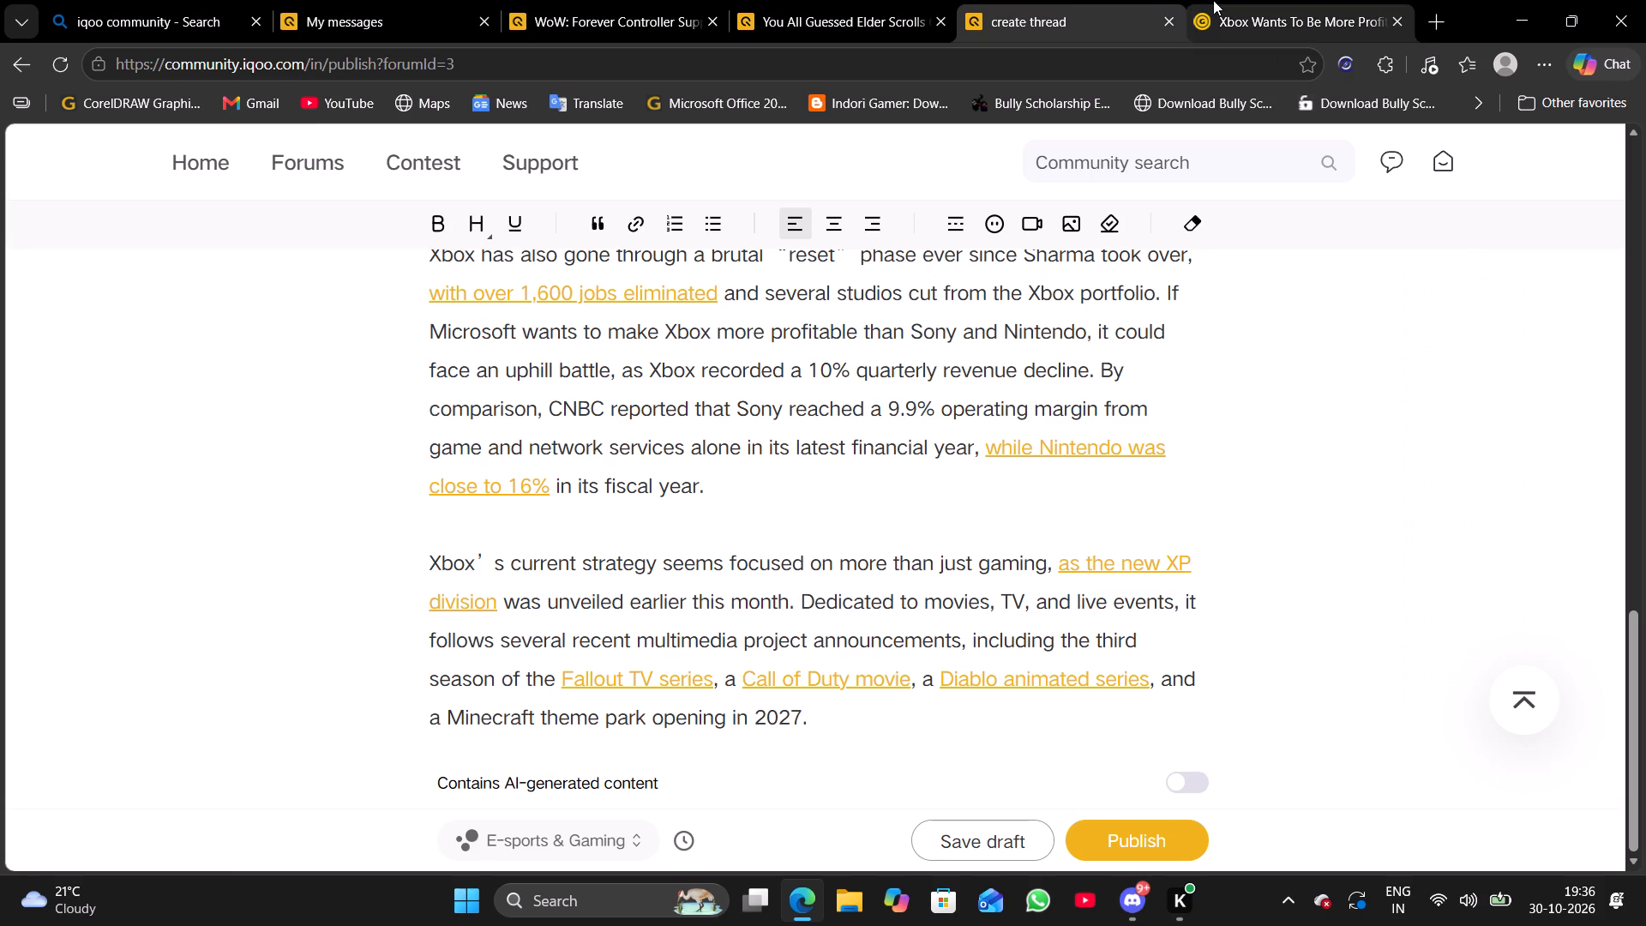
scroll(836, 406, "up", 4)
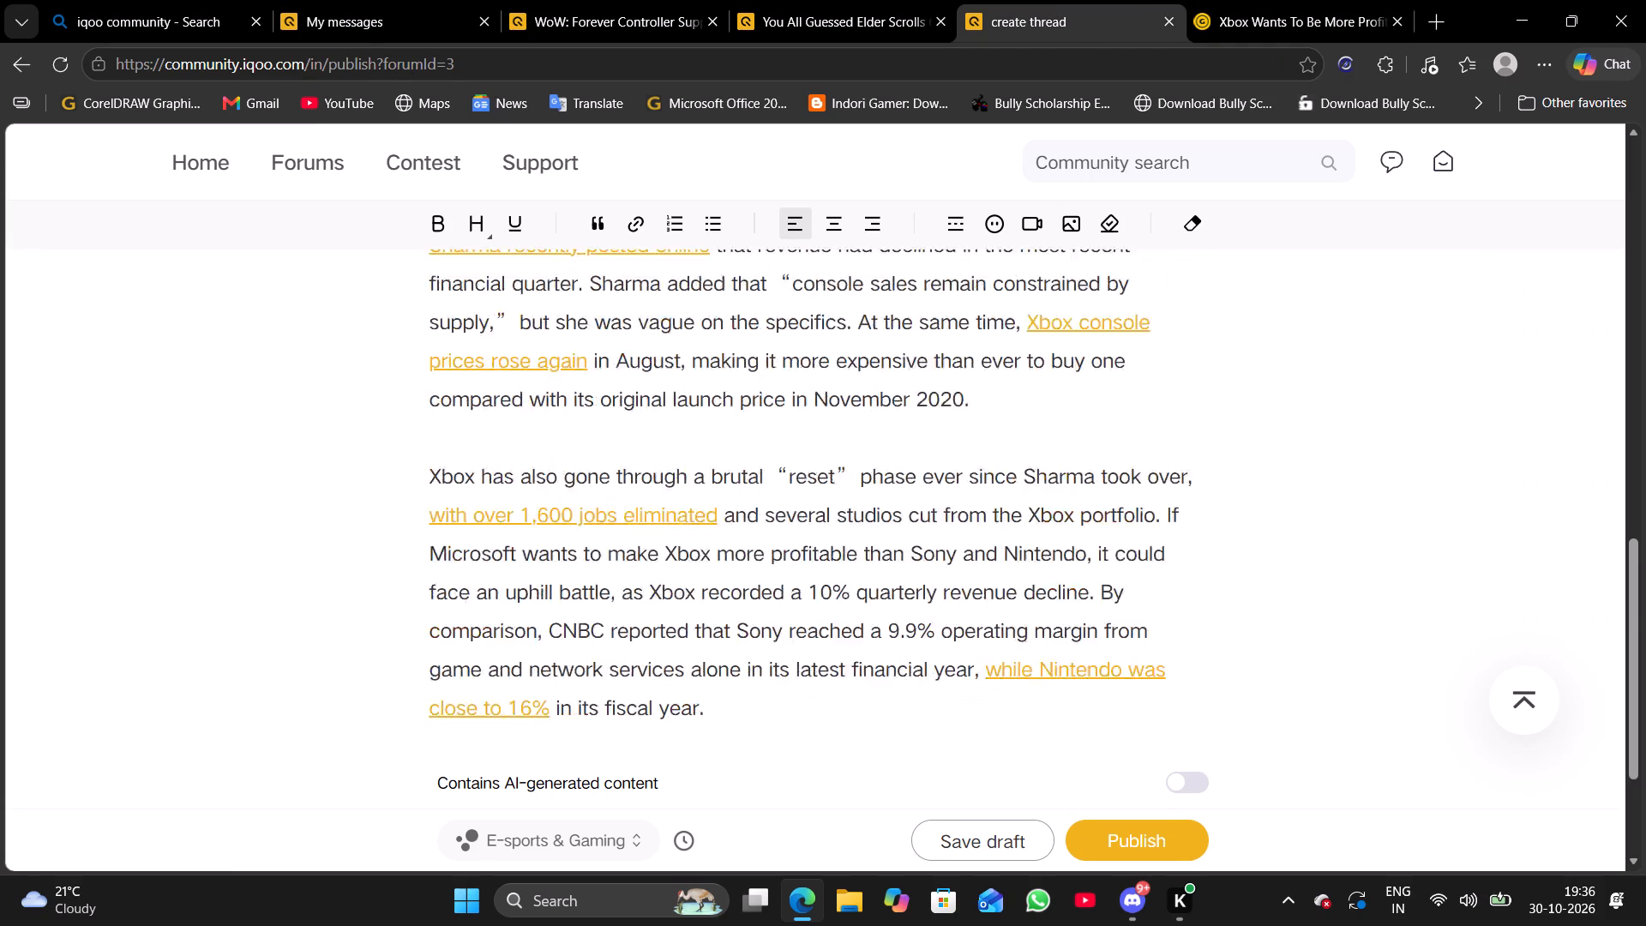
scroll(836, 406, "up", 13)
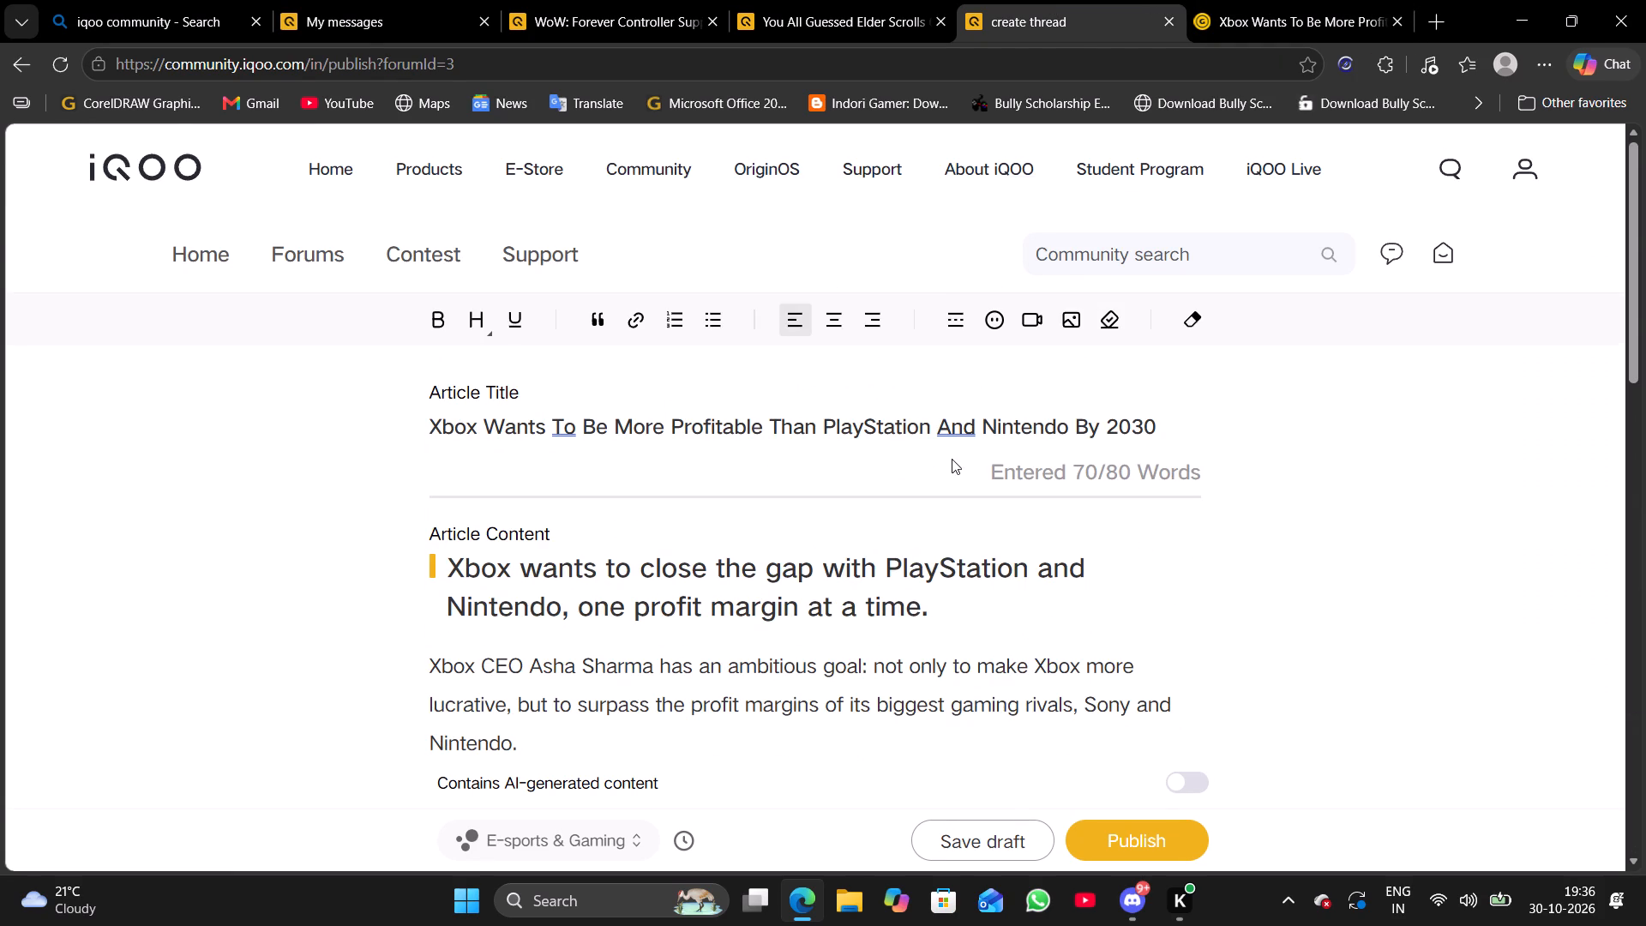
left_click(1348, 0)
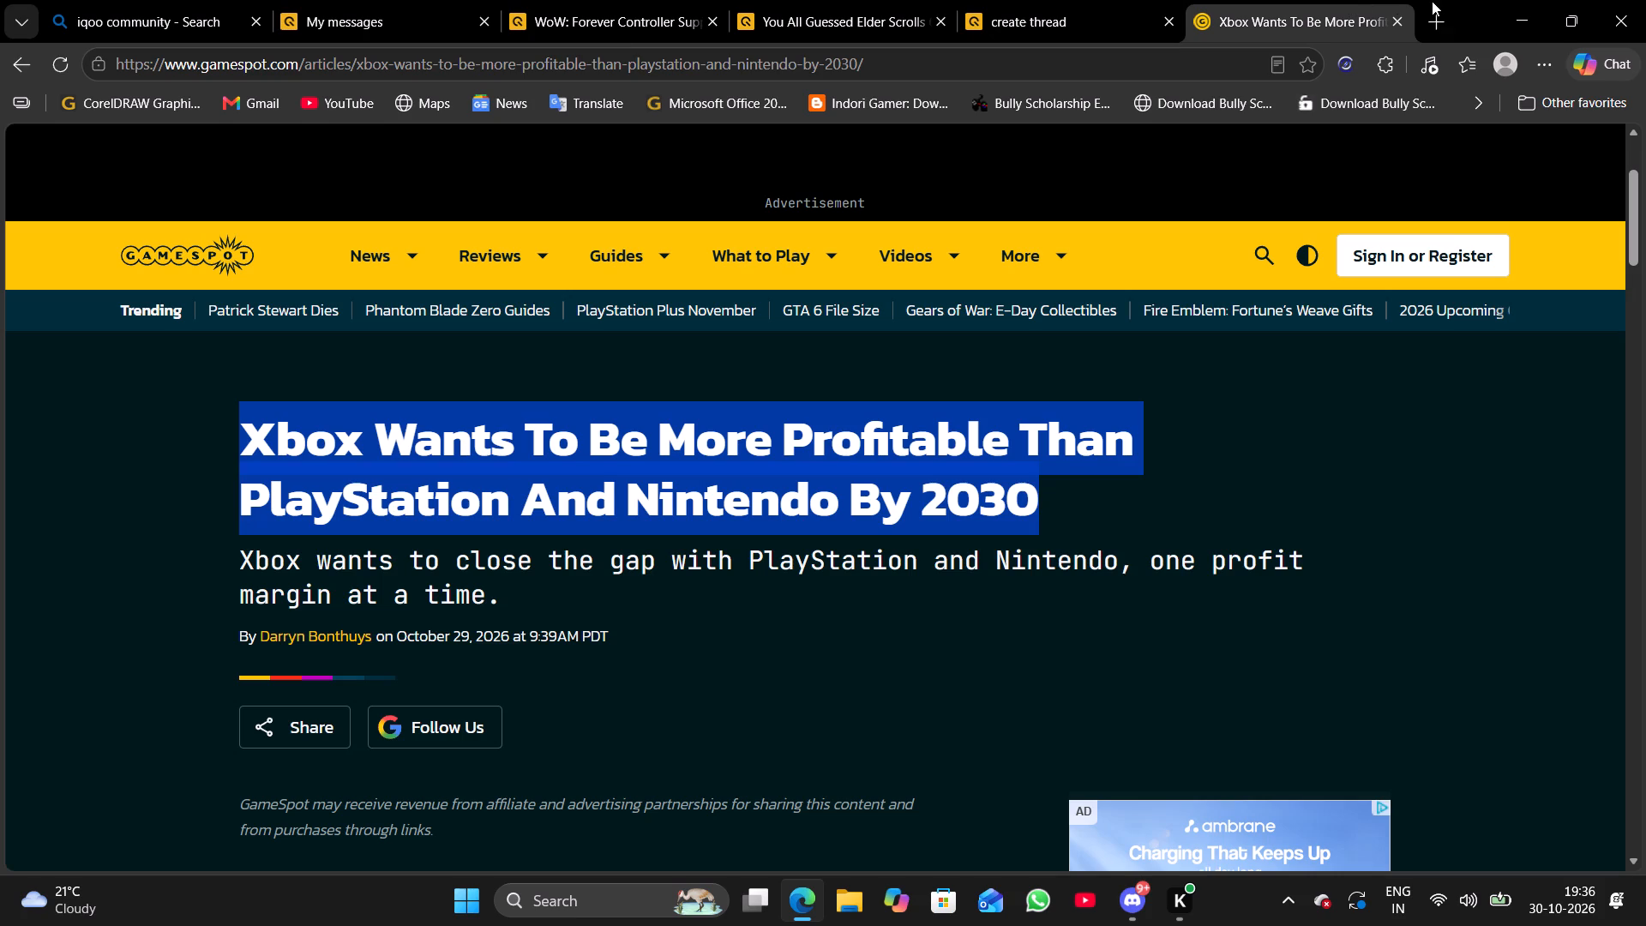
Search the web for images of "xbox game pass" and copy the green Game Pass "EM BREVE" game line-up picture.
left_click(1440, 12)
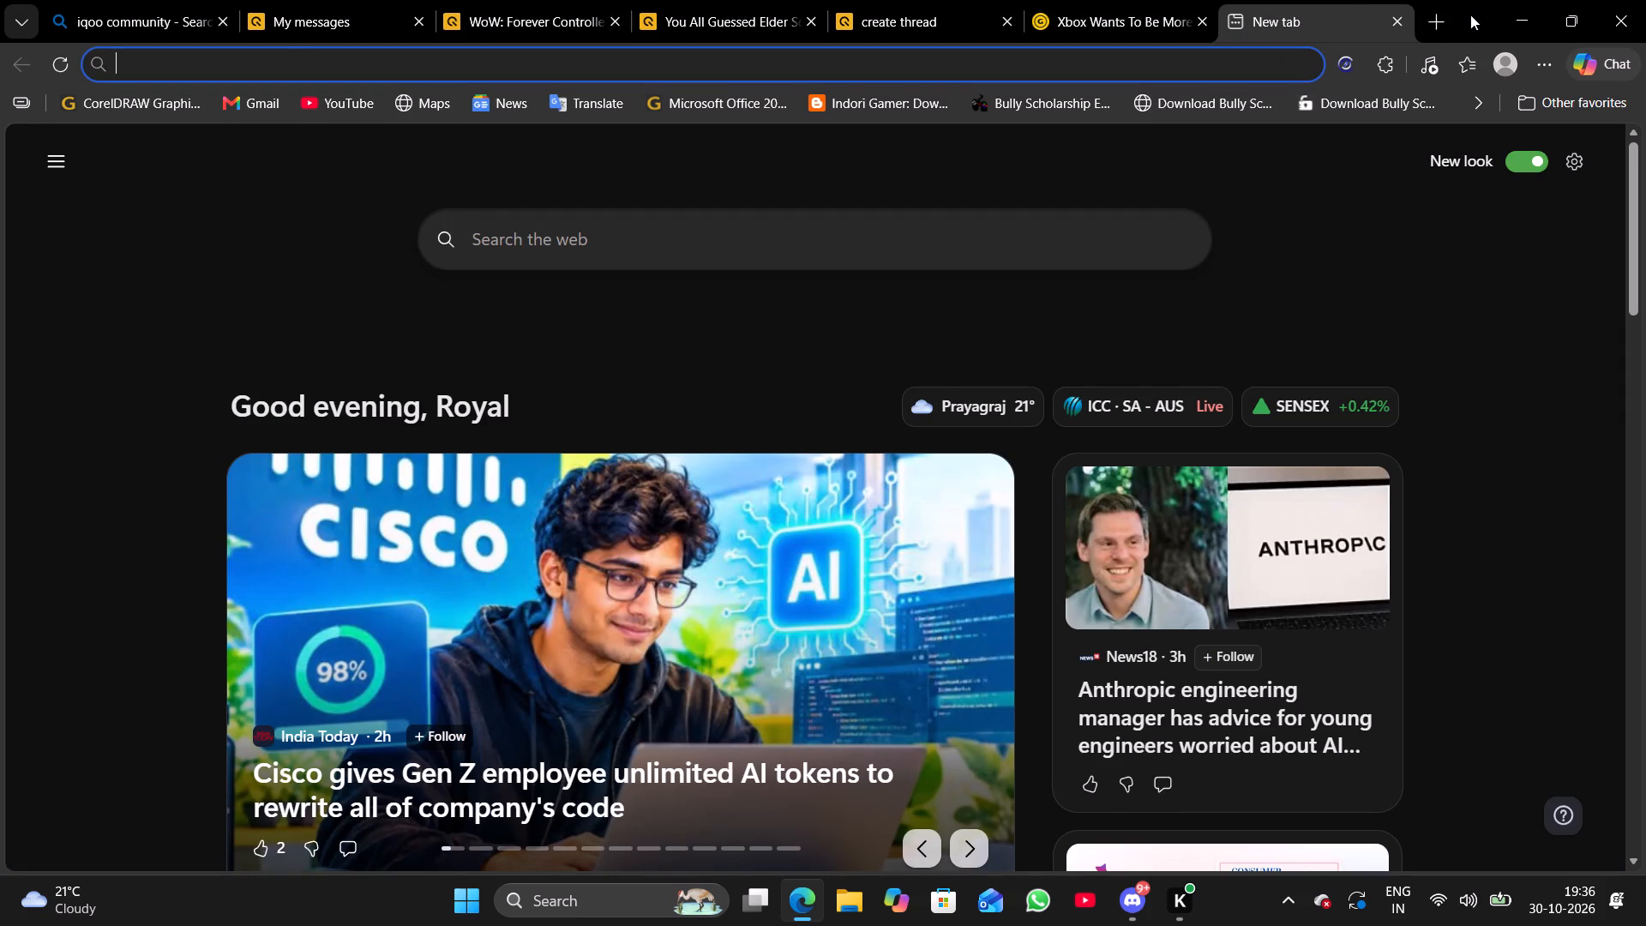
type("xb")
type("ox")
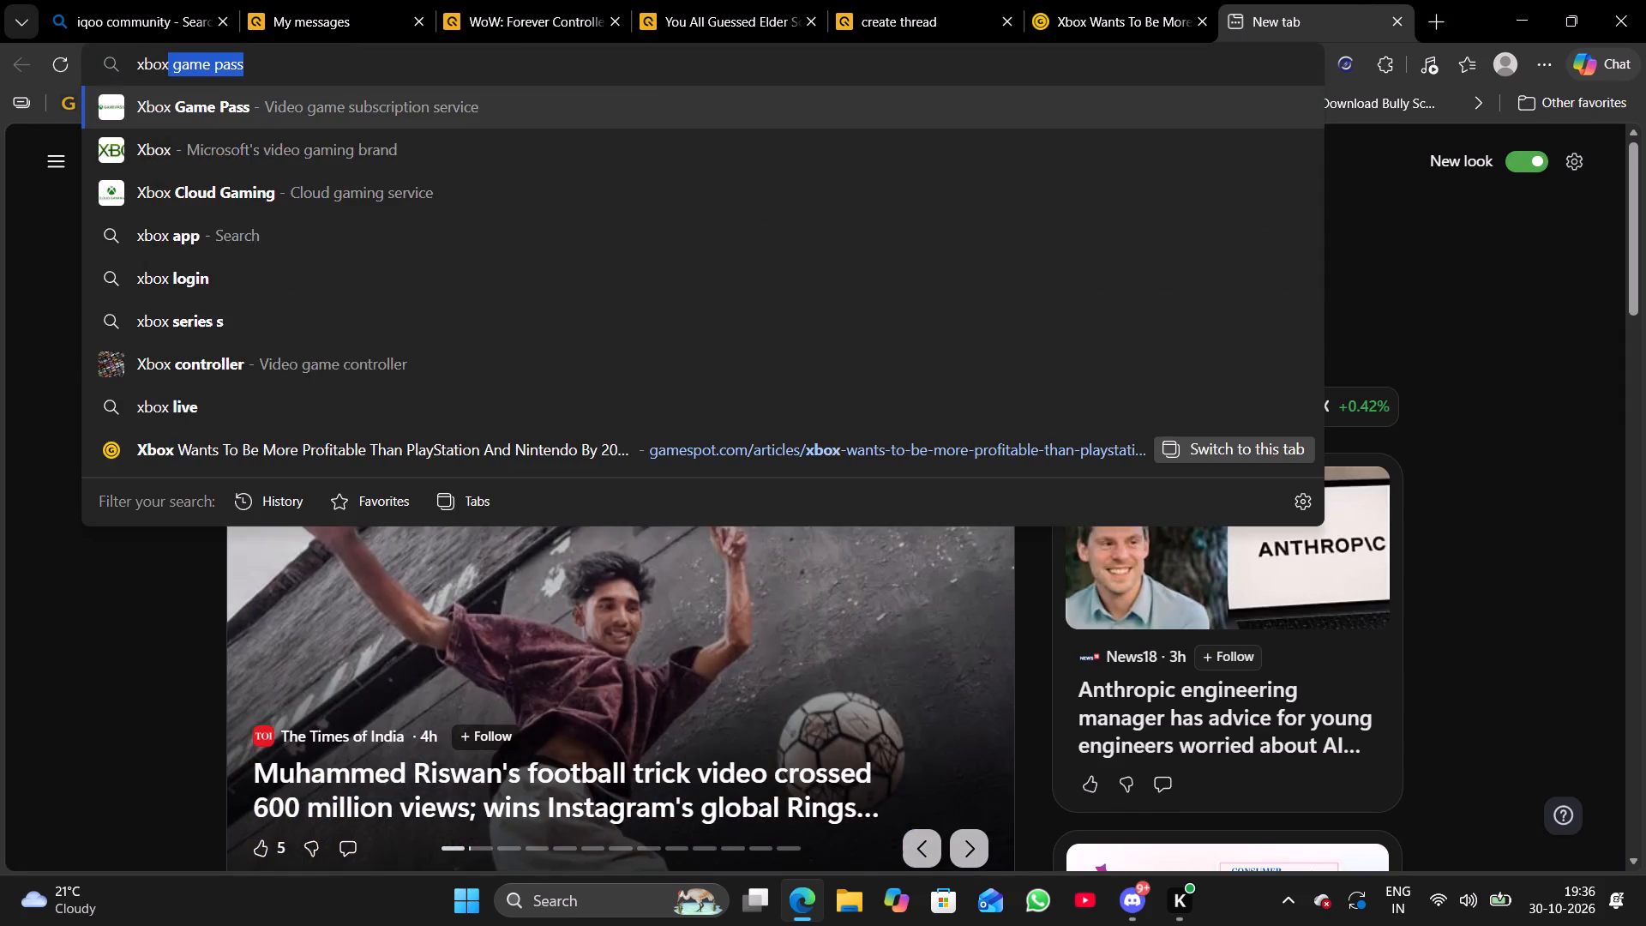
key("Return")
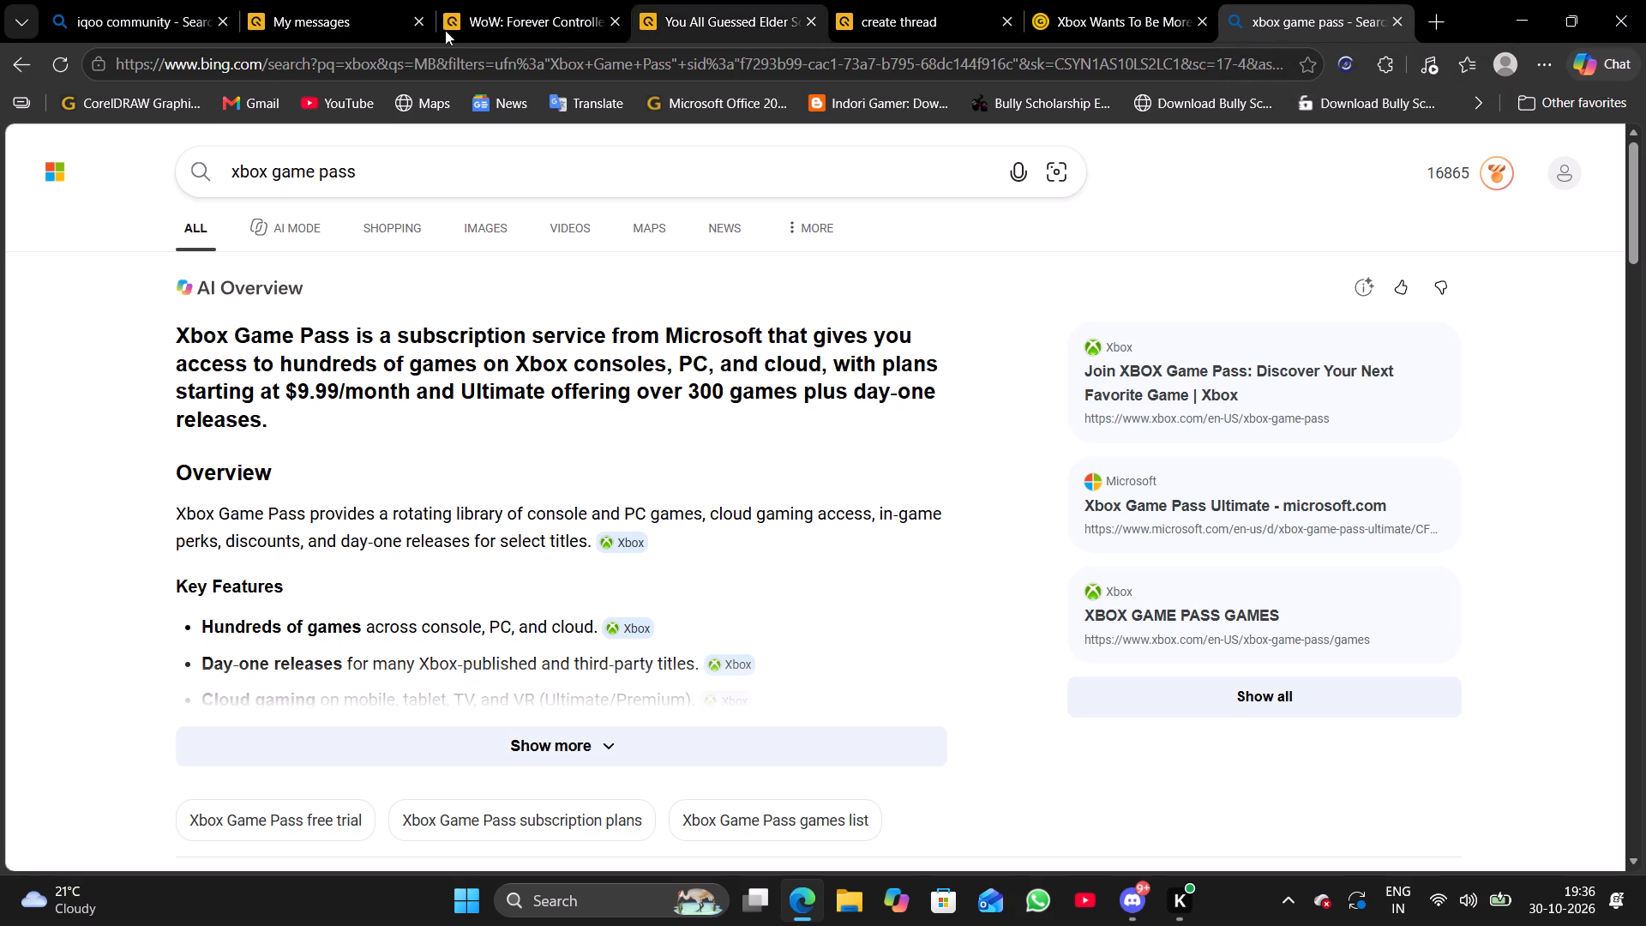
left_click(464, 225)
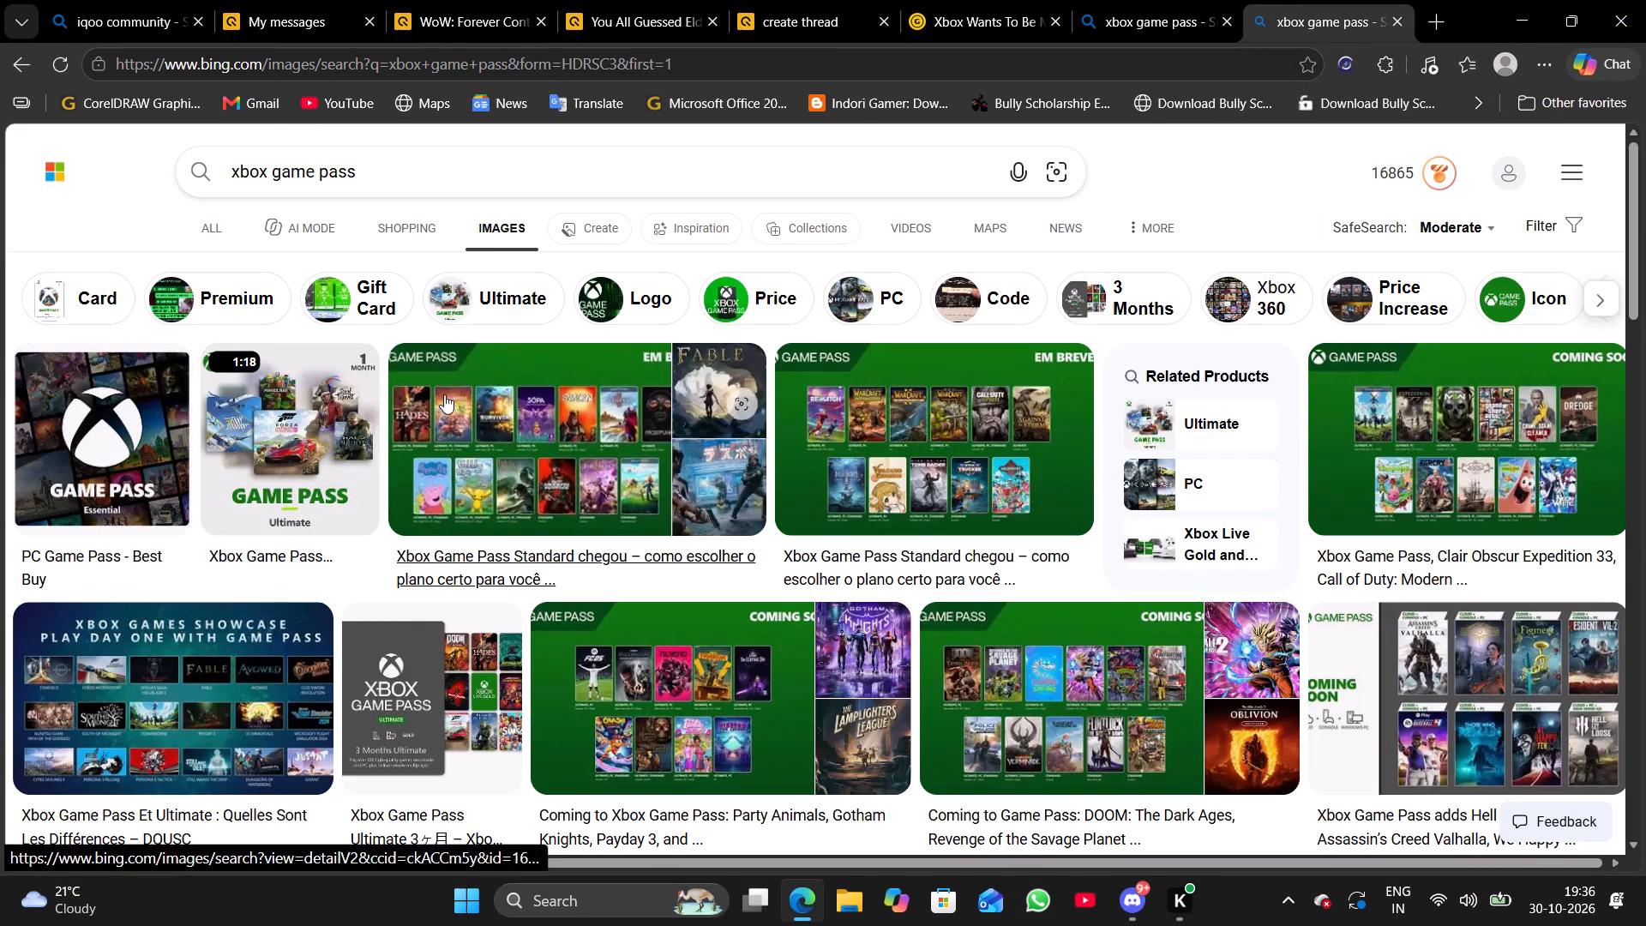
left_click(890, 445)
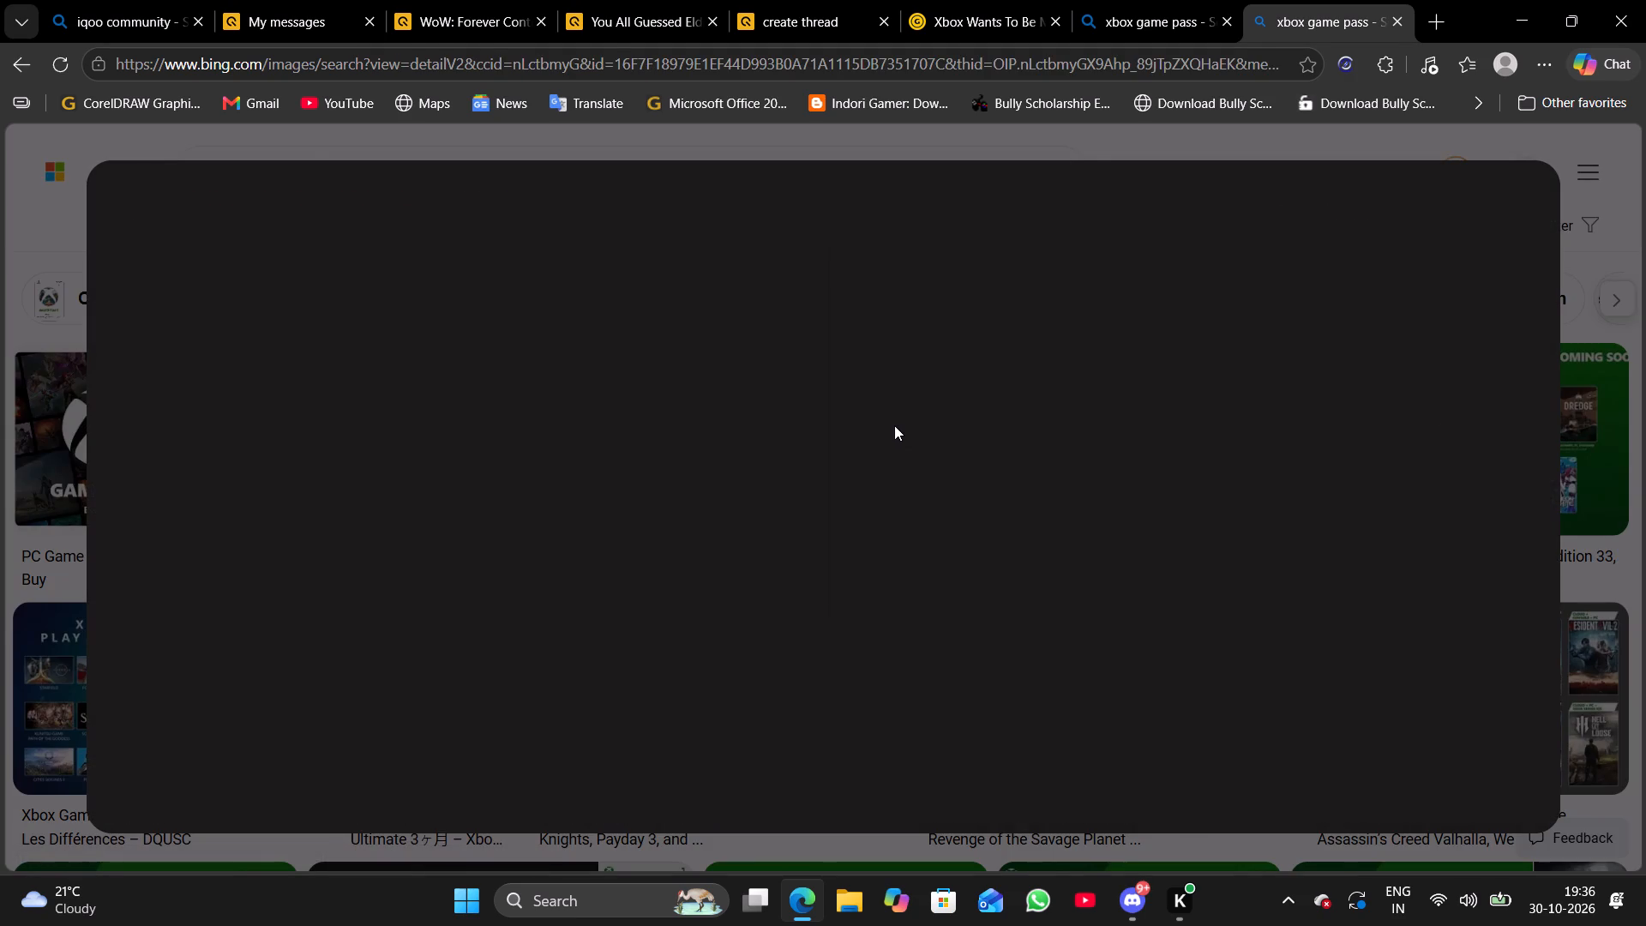
right_click(680, 407)
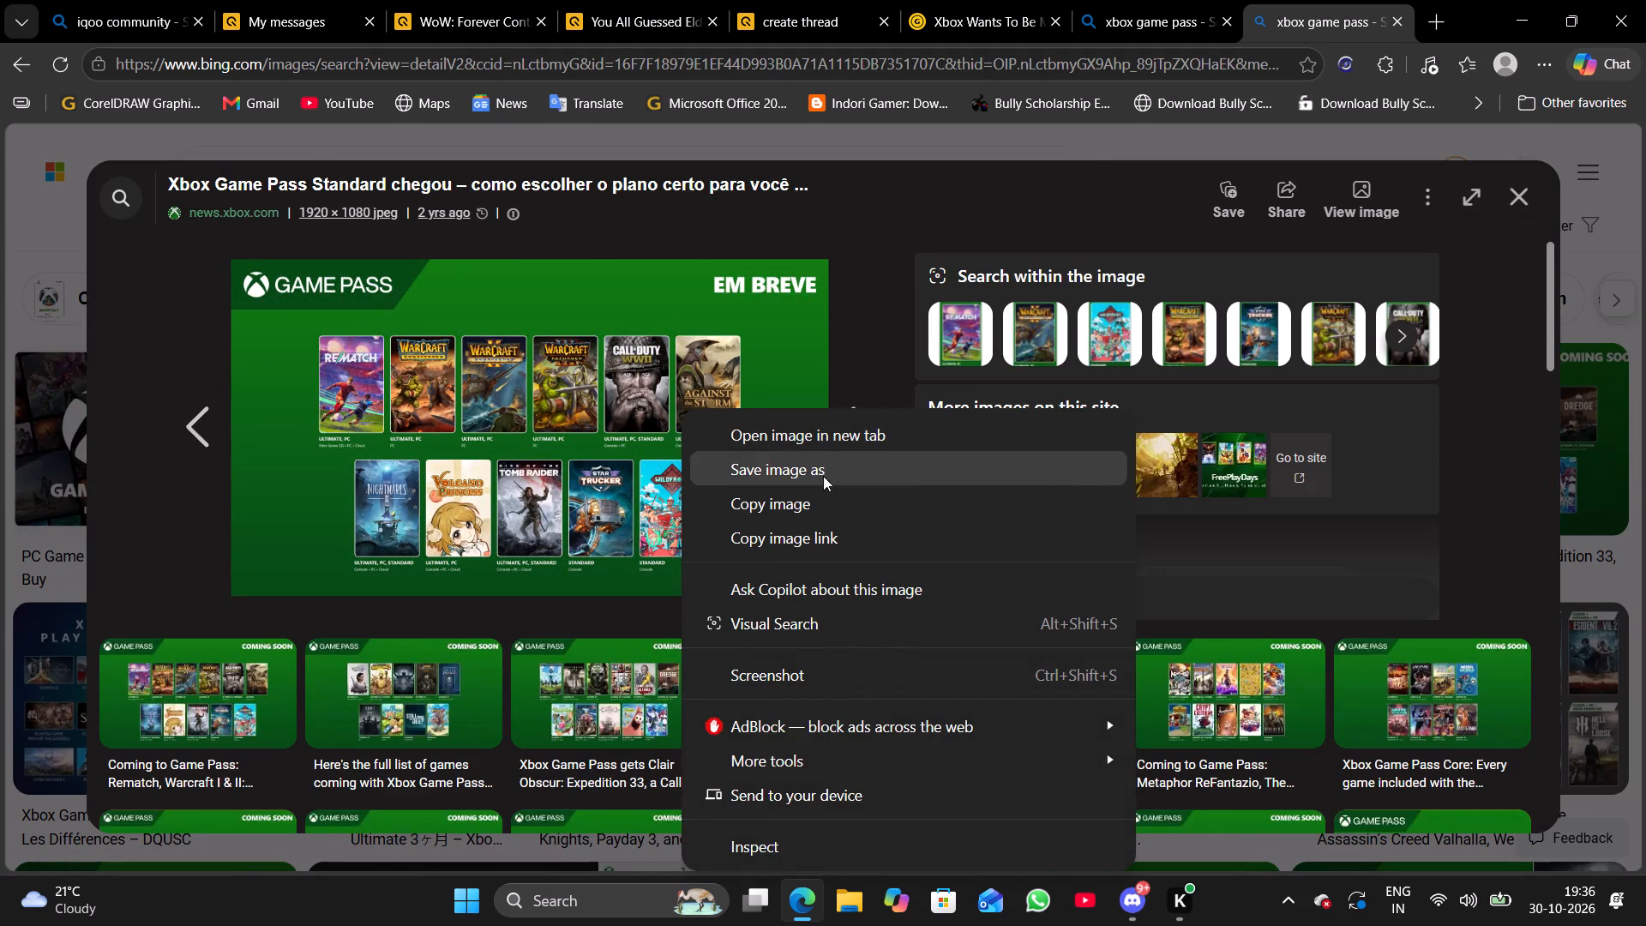
left_click(831, 499)
Paste the copied Game Pass image into the draft thread between the "Xbox CEO Asha Sharma" and "Speaking to CNBC" paragraphs.
left_click(1121, 0)
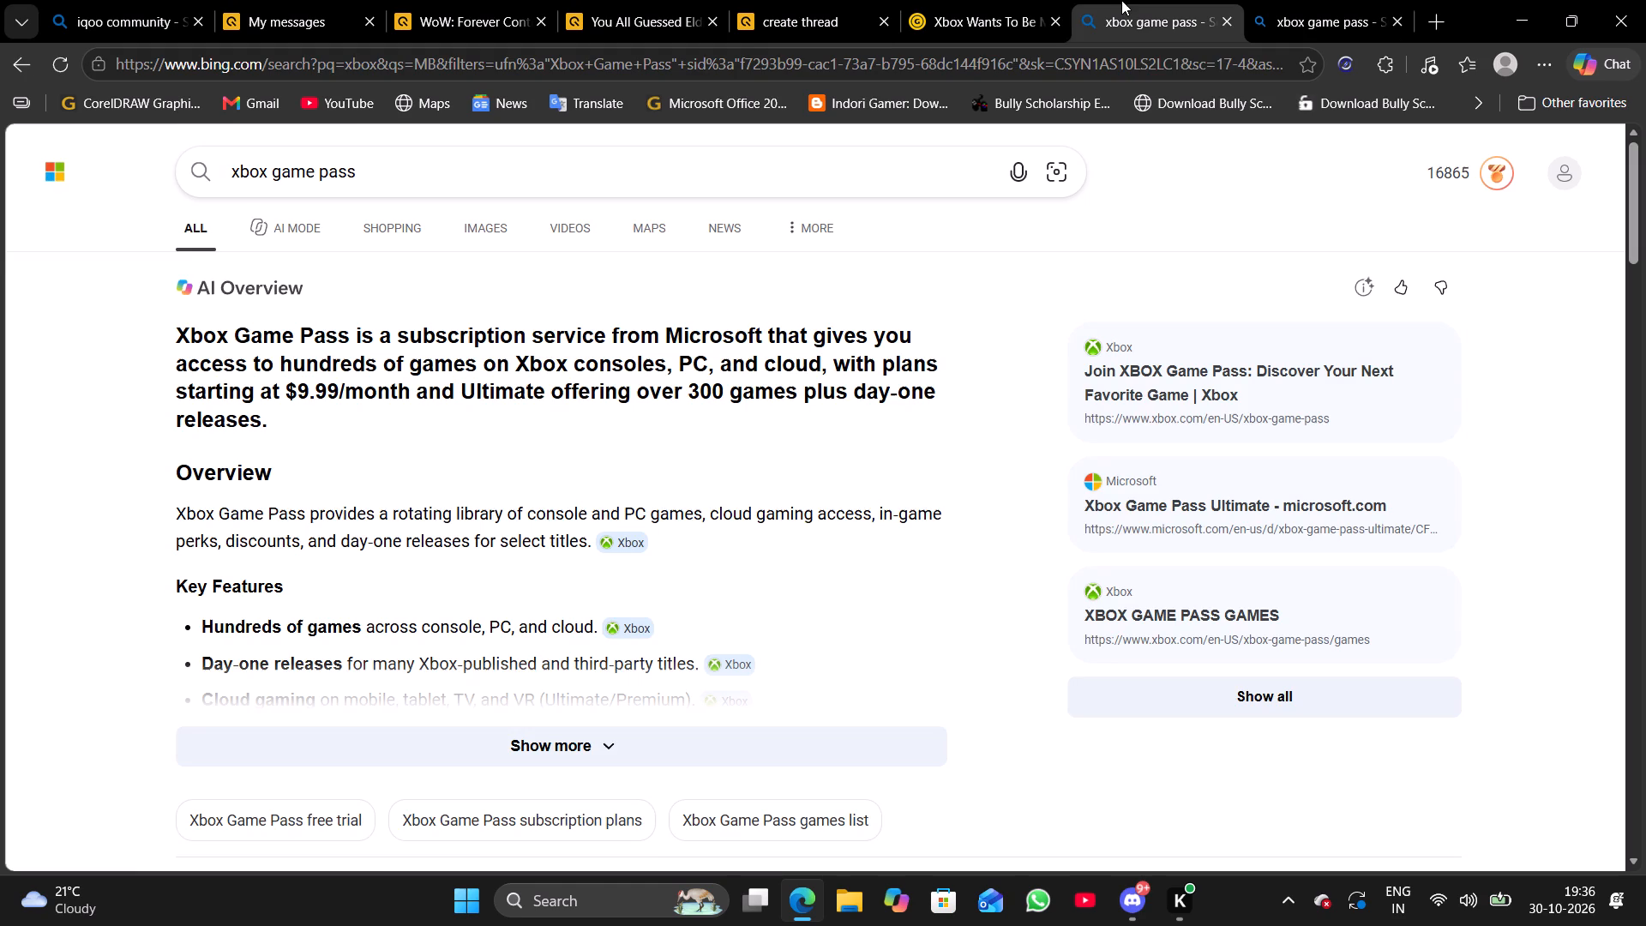
left_click(971, 0)
left_click(822, 0)
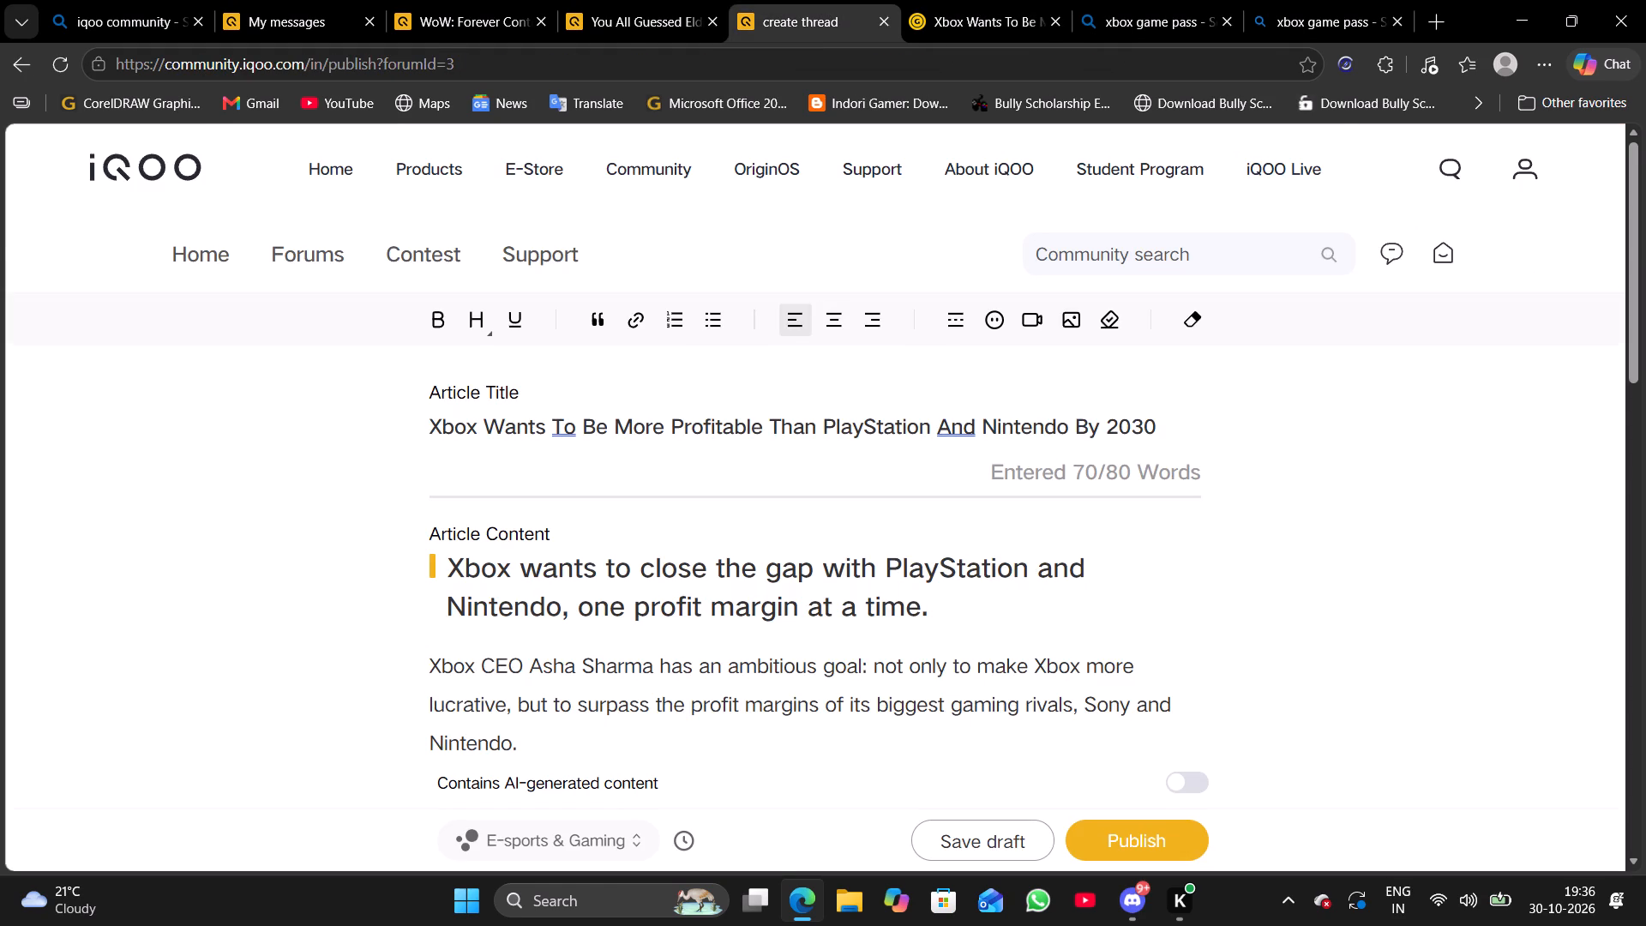
scroll(871, 442, "down", 5)
scroll(881, 520, "up", 3)
left_click(788, 585)
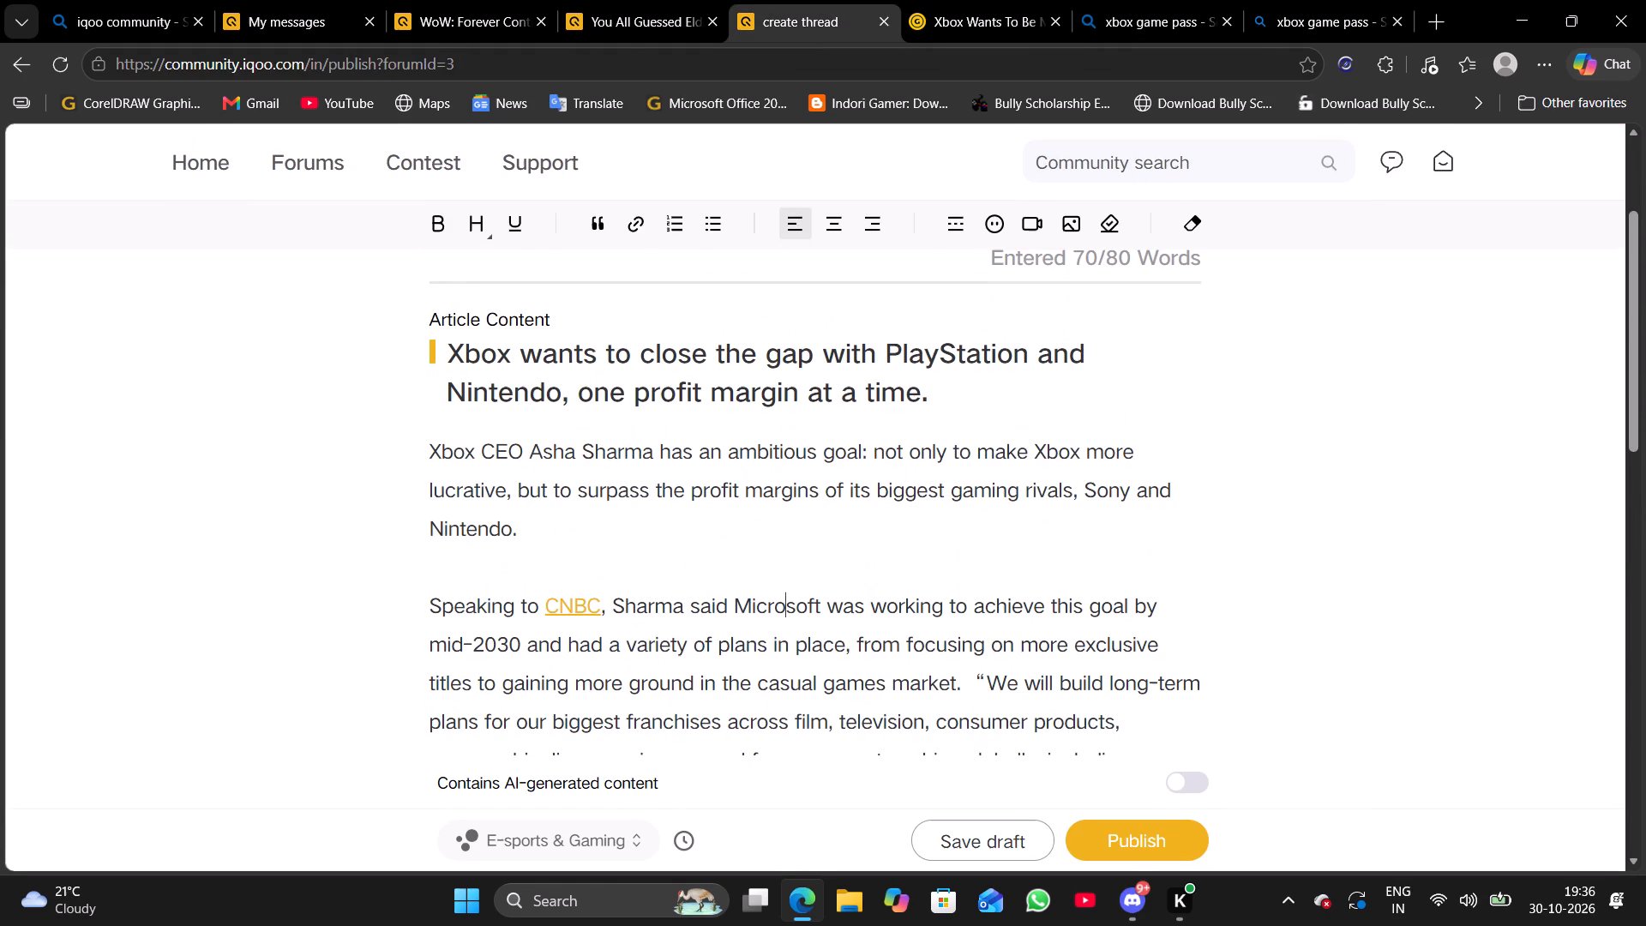
left_click(543, 505)
key("Down")
key("ctrl+v")
Publish the Xbox profitability thread in E-sports & Gaming and look over the posted page.
scroll(542, 490, "down", 3)
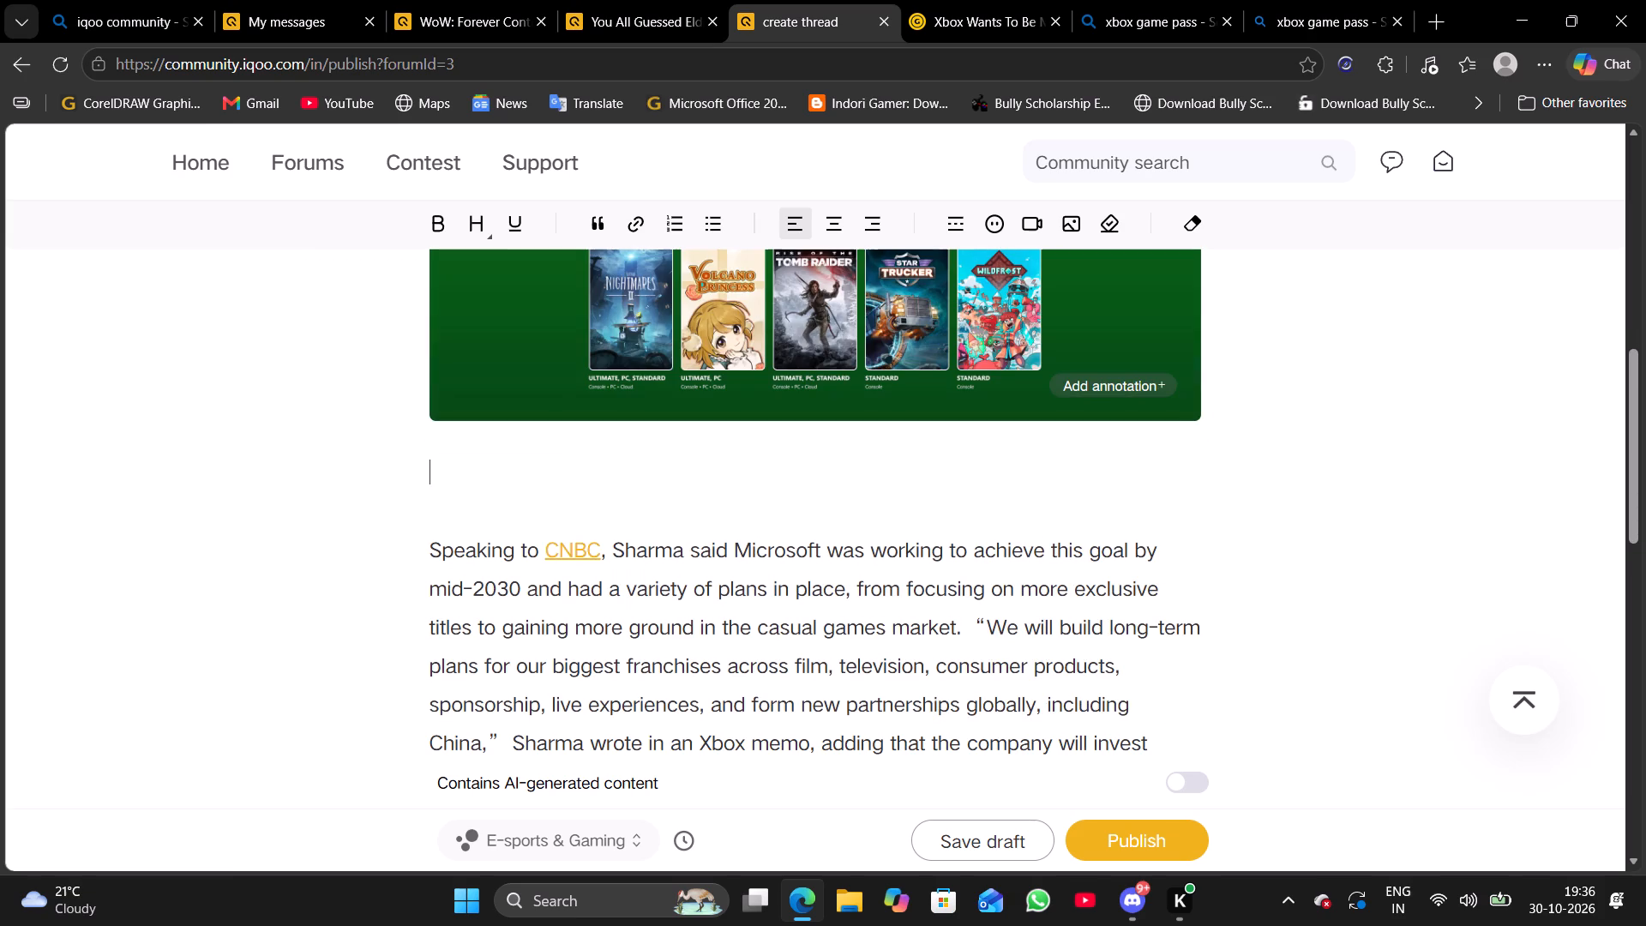
left_click(1135, 827)
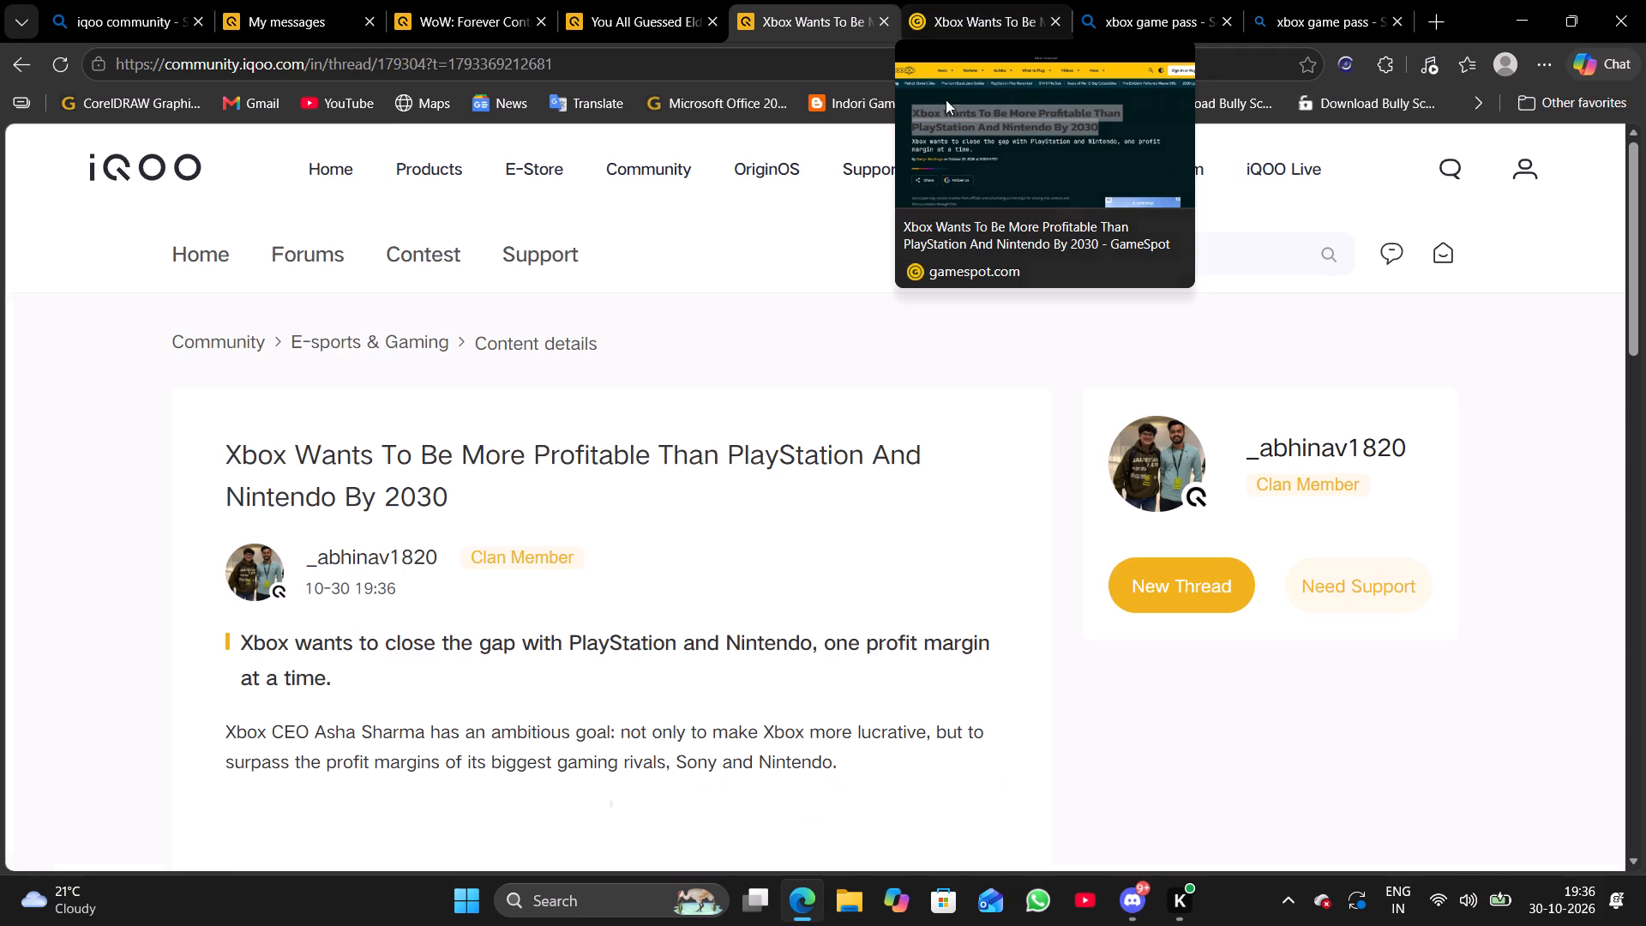
scroll(880, 288, "down", 3)
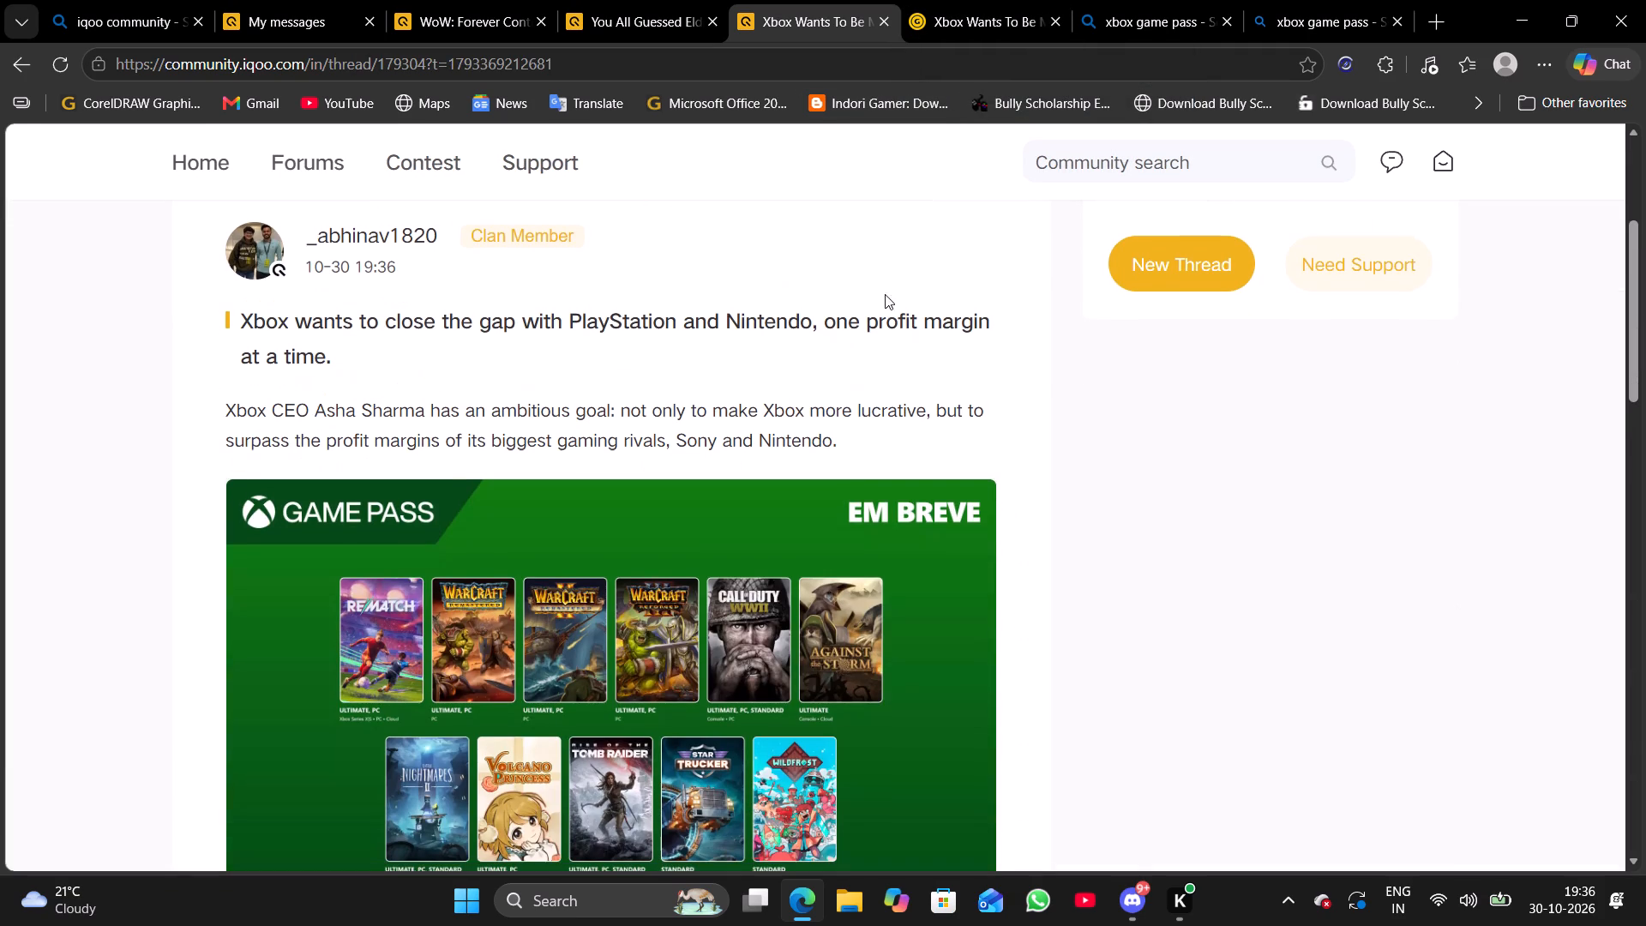
Start a new thread and paste the GameSpot headline "Xbox Wants To Be More Profitable Than PlayStation And Nintendo By 2030" as its title.
left_click(1227, 246)
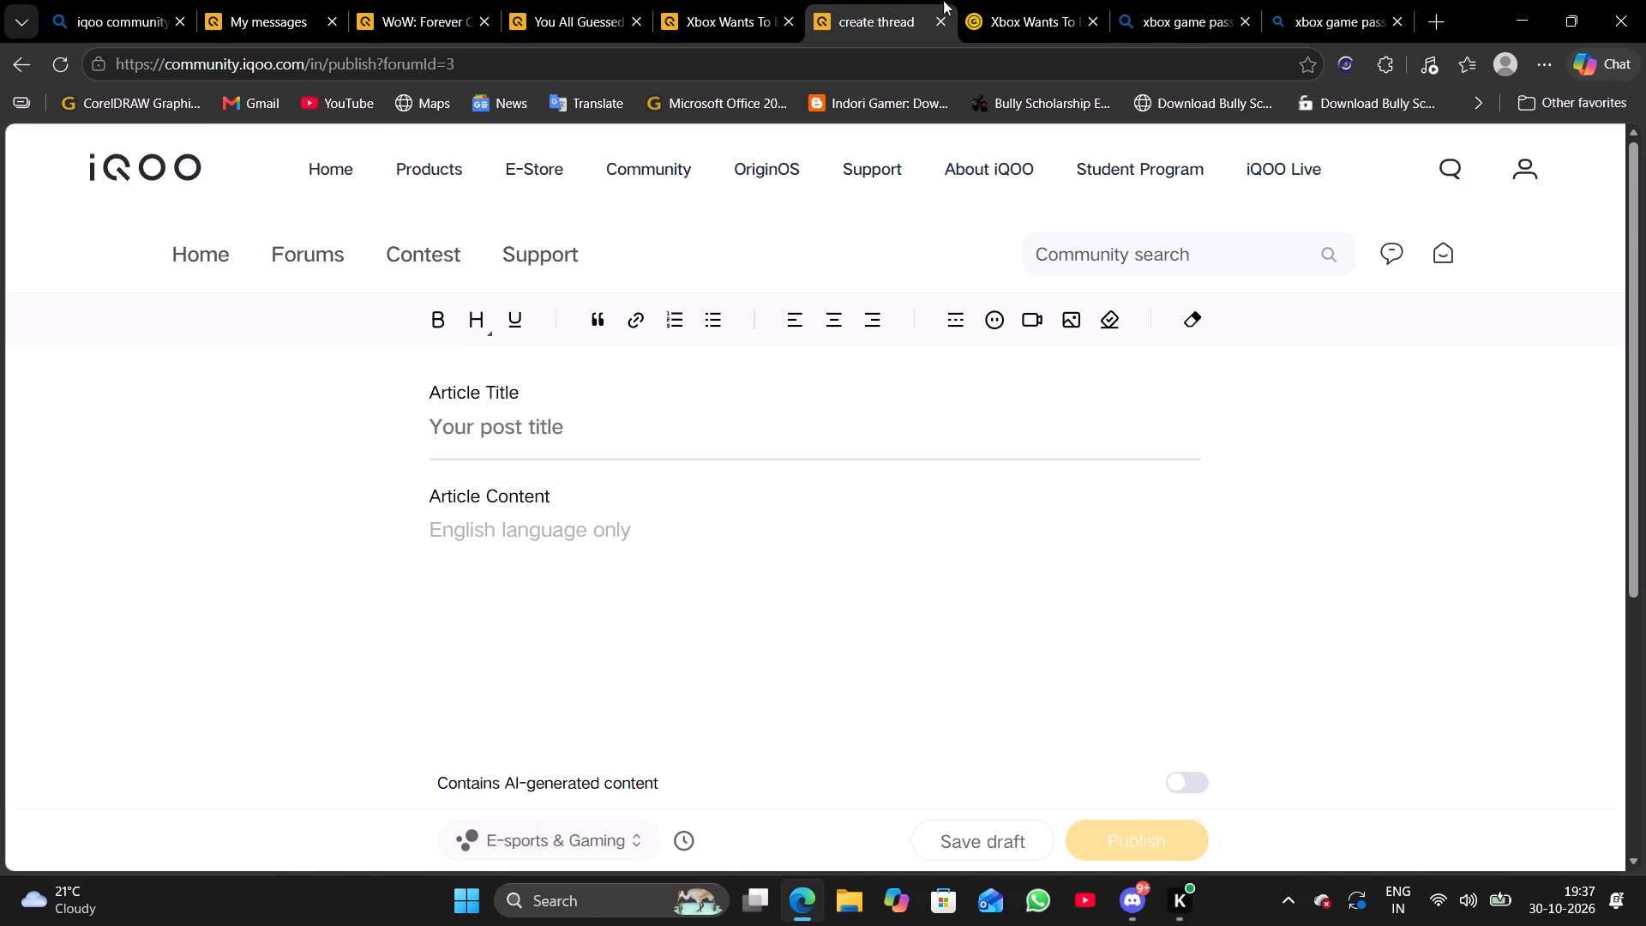
left_click(1013, 0)
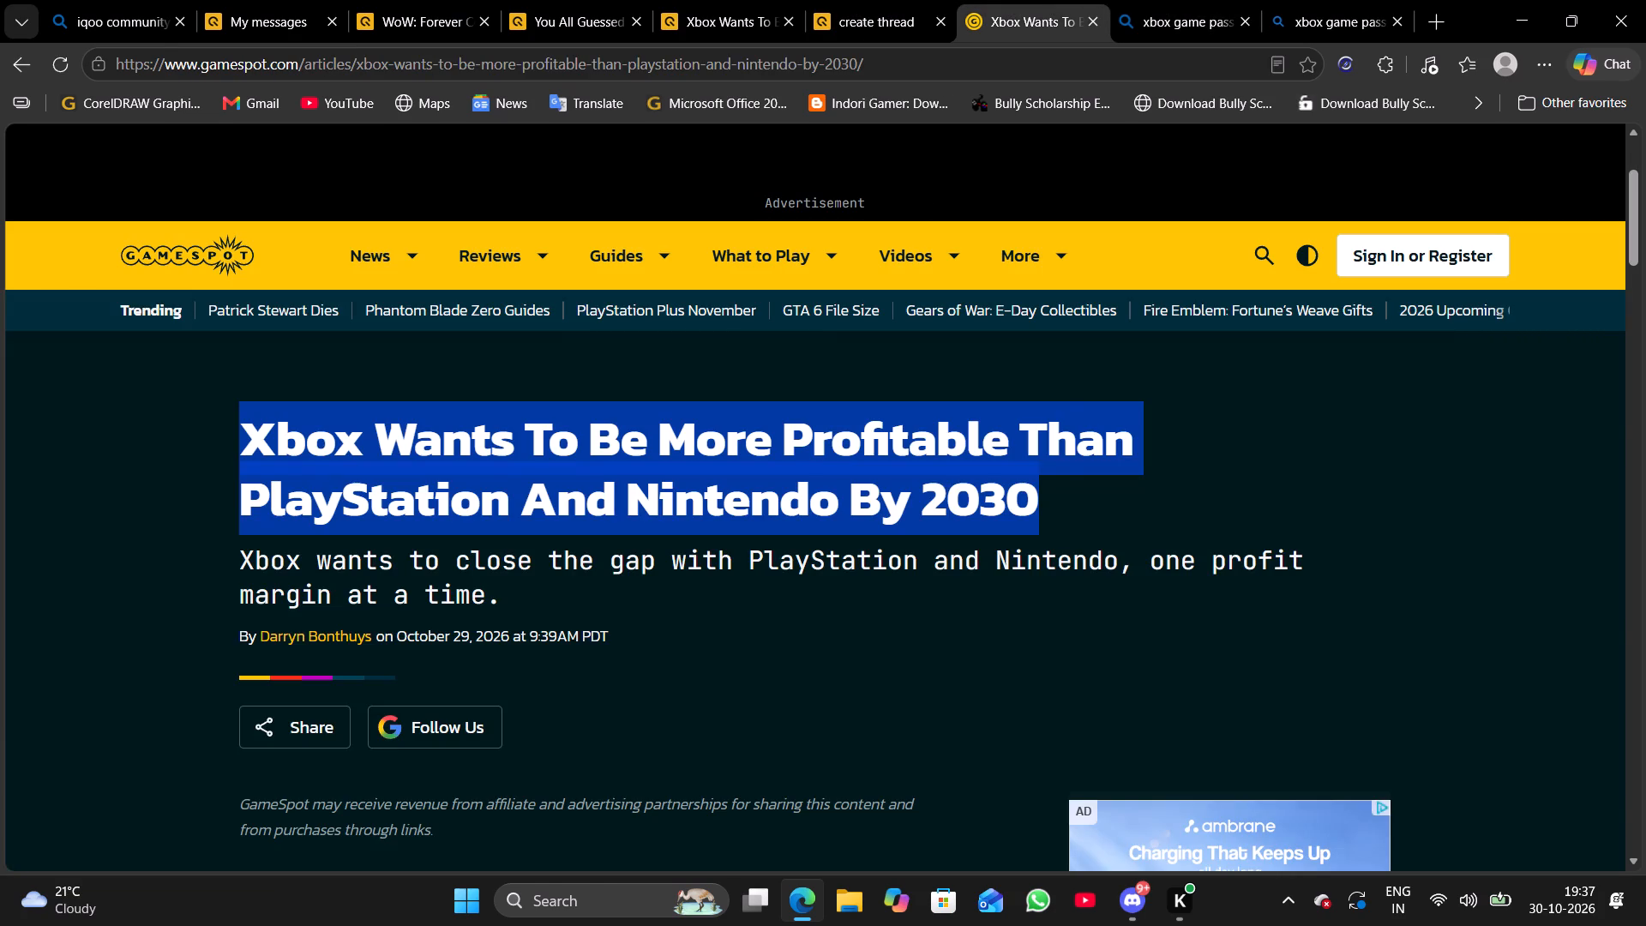
right_click(482, 432)
left_click(565, 395)
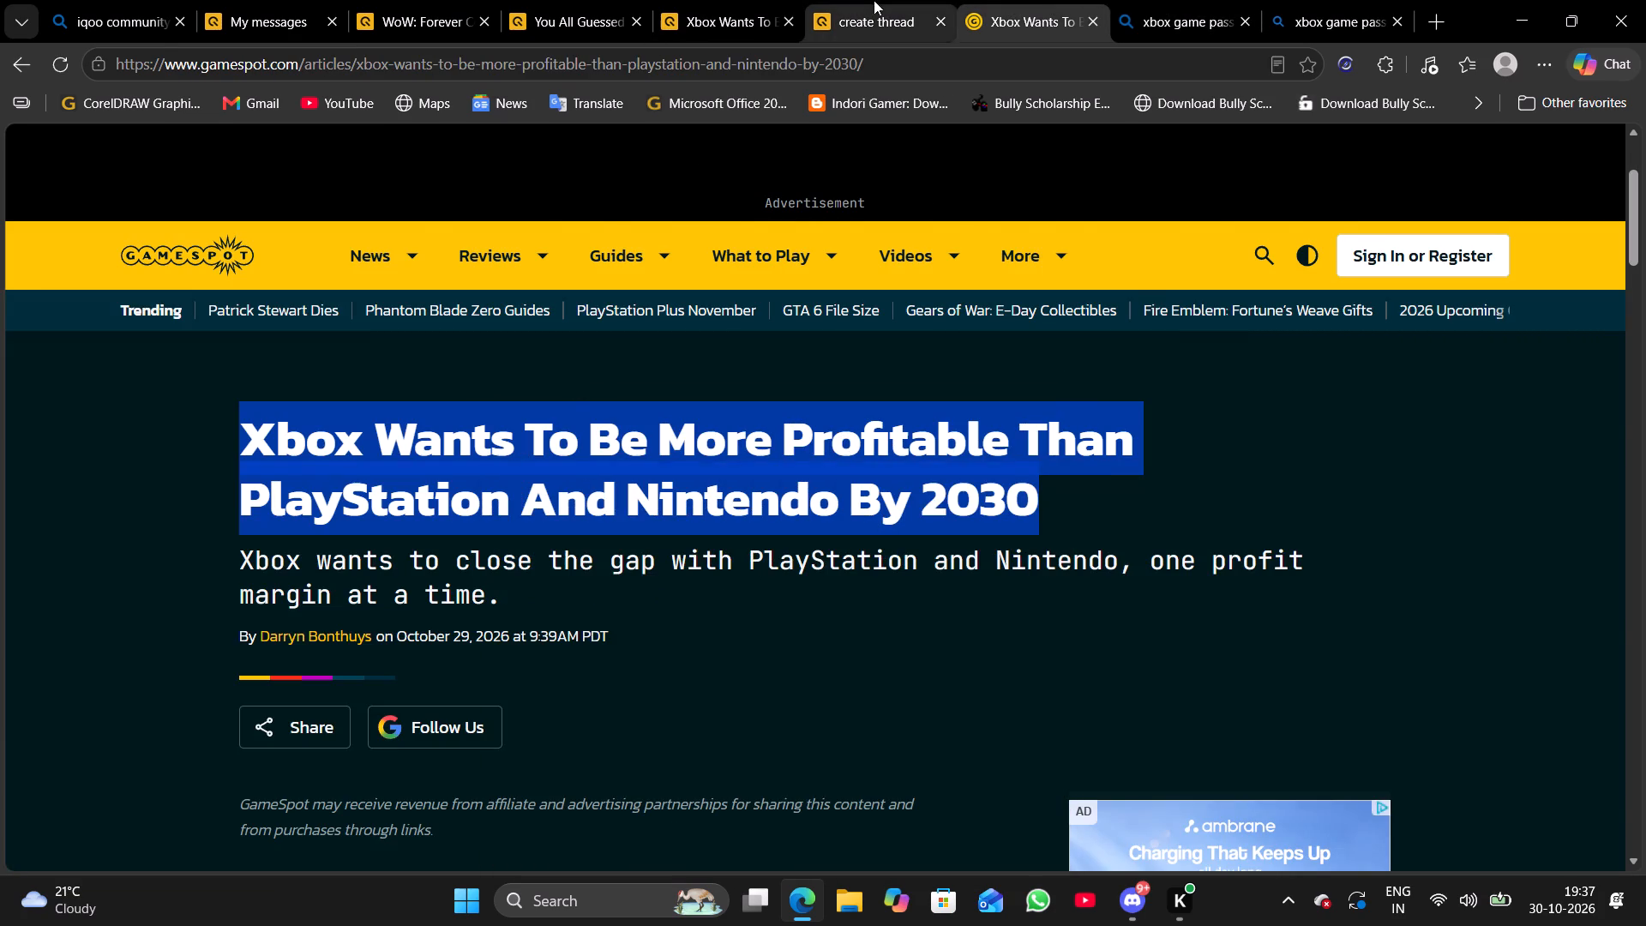
left_click(874, 0)
left_click(626, 450)
left_click(642, 410)
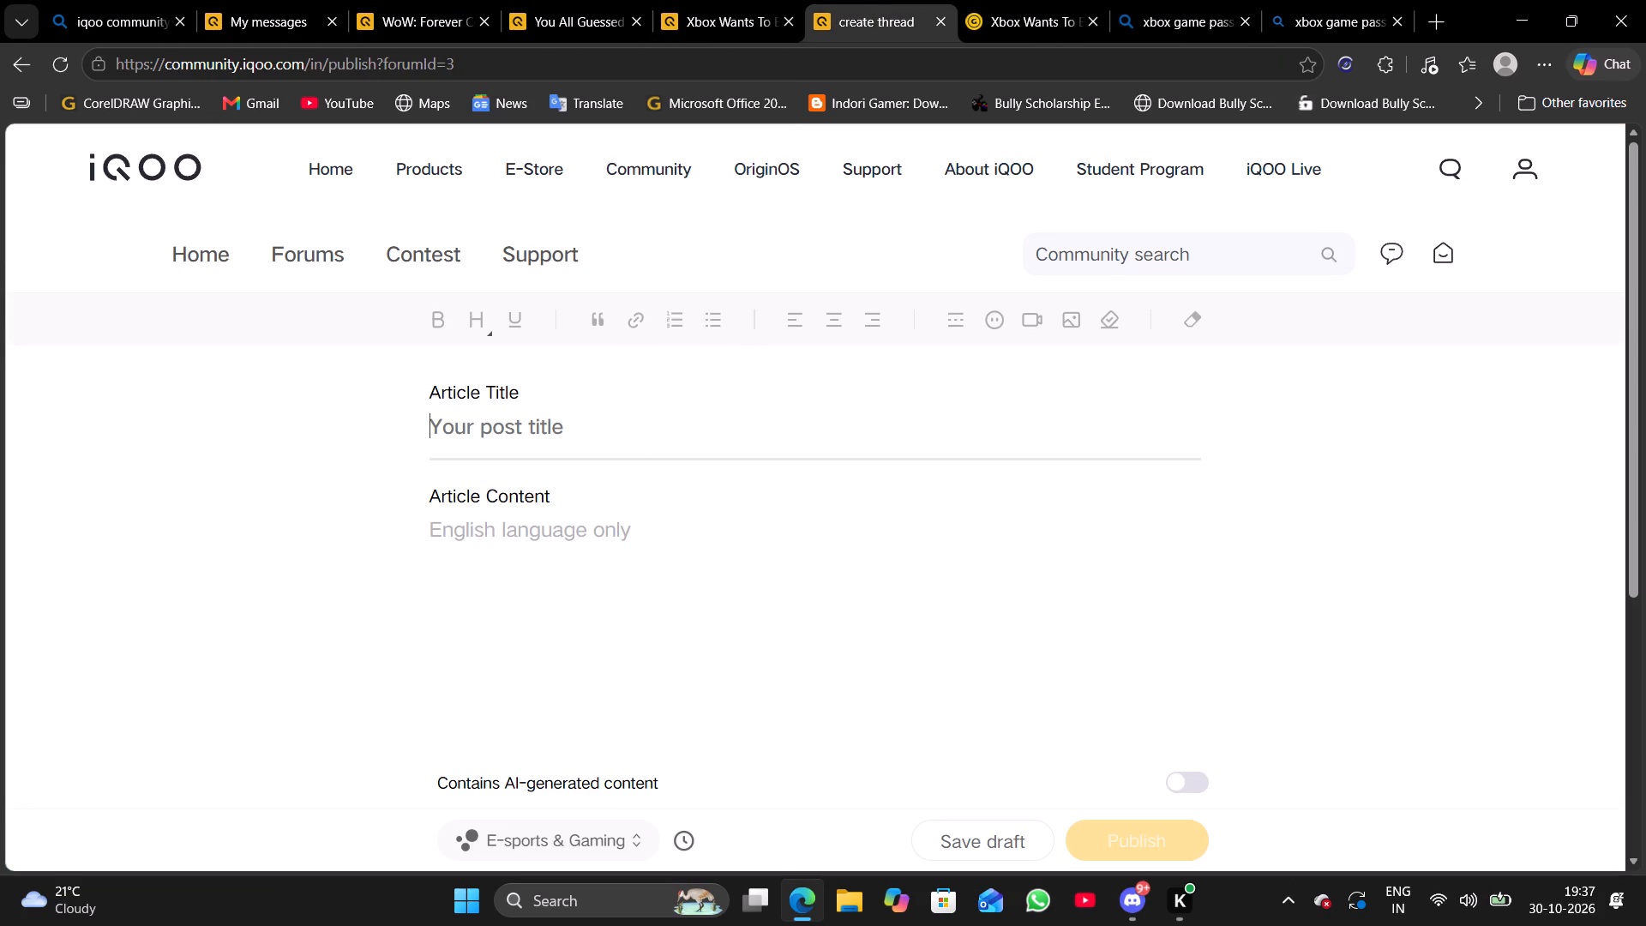
key("ctrl+v")
Copy the article's subheading "Xbox wants to close the gap with PlayStation and Nintendo, one profit margin at a time." into Article Content.
left_click(583, 562)
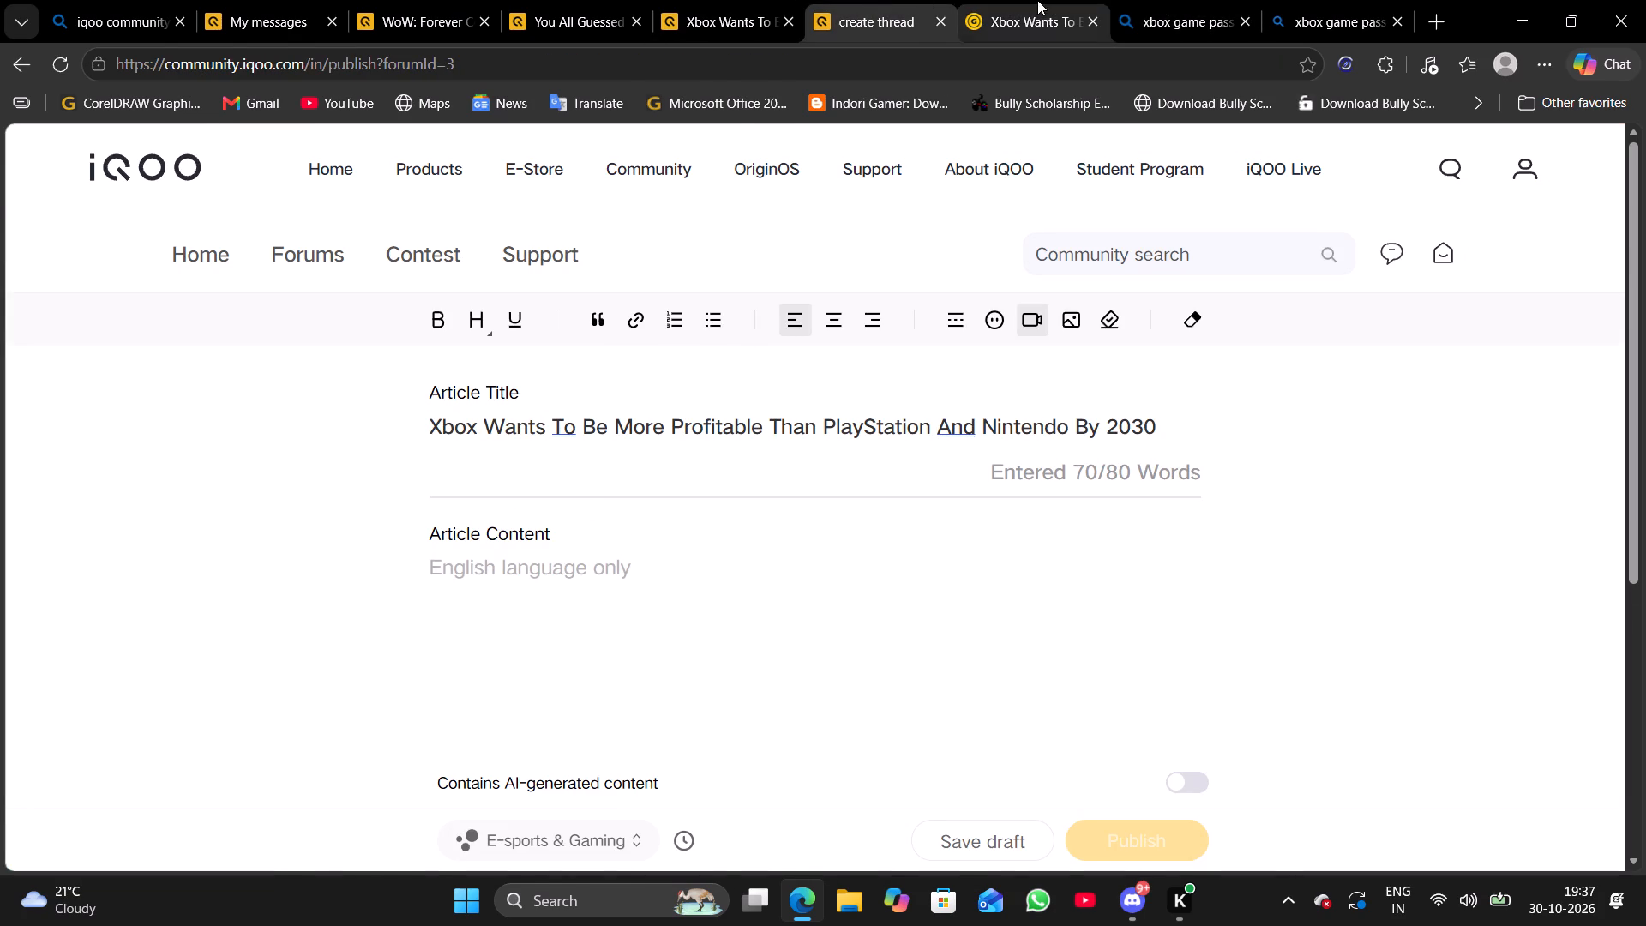
left_click(1037, 0)
left_click_drag(189, 573, 469, 559)
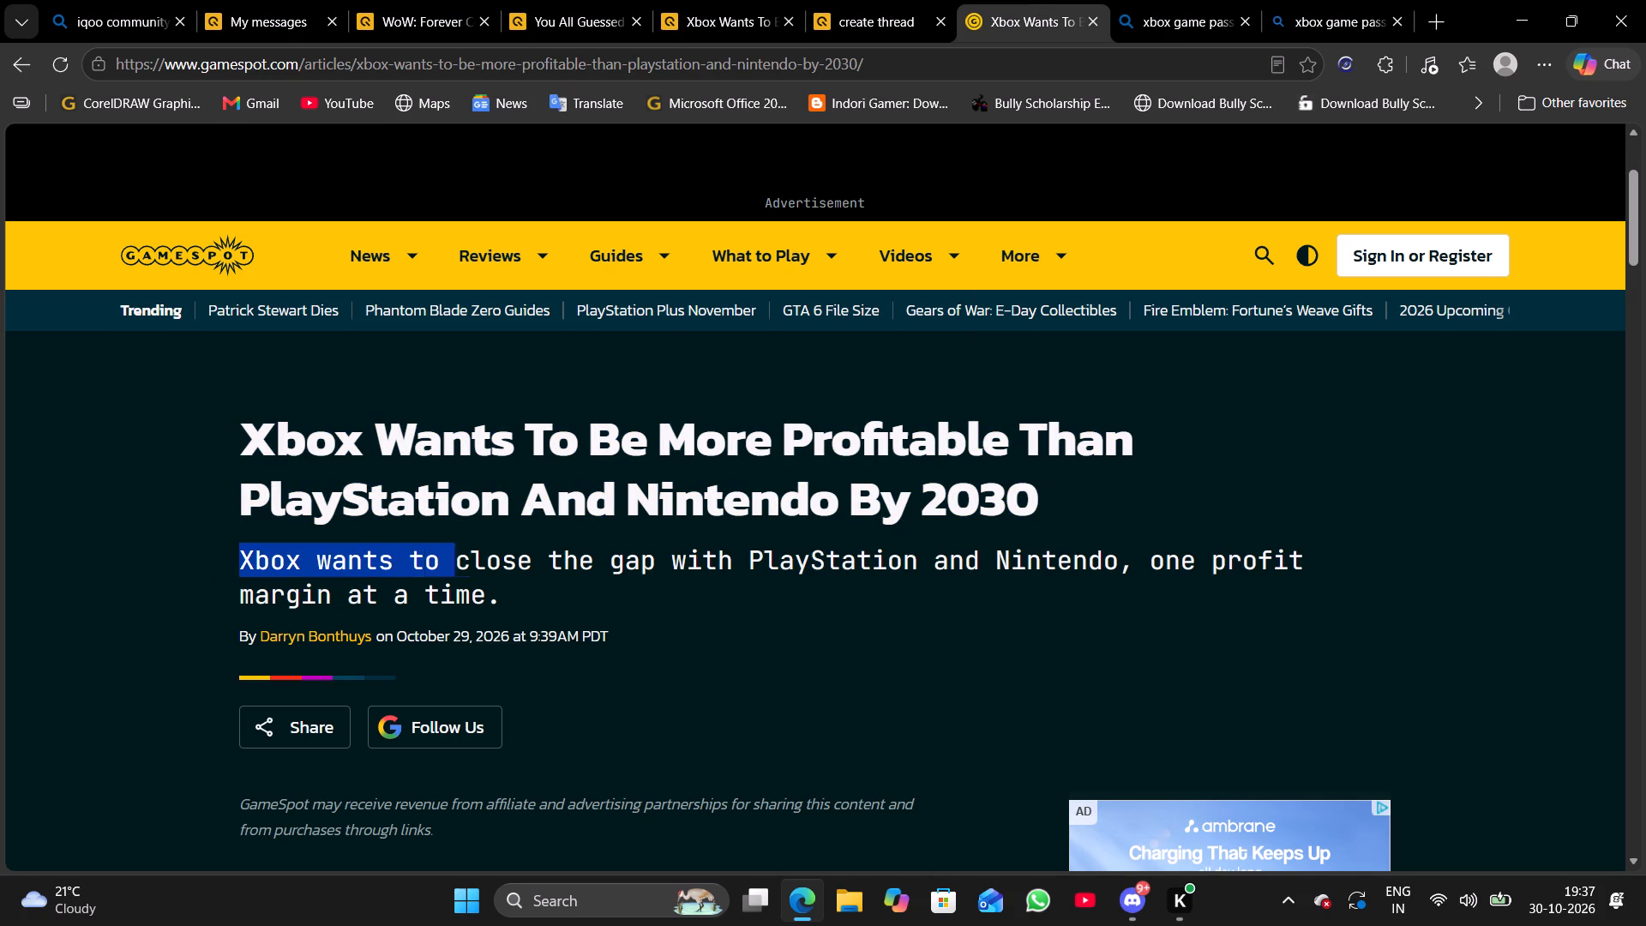
left_click_drag(469, 559, 539, 579)
left_click(577, 514)
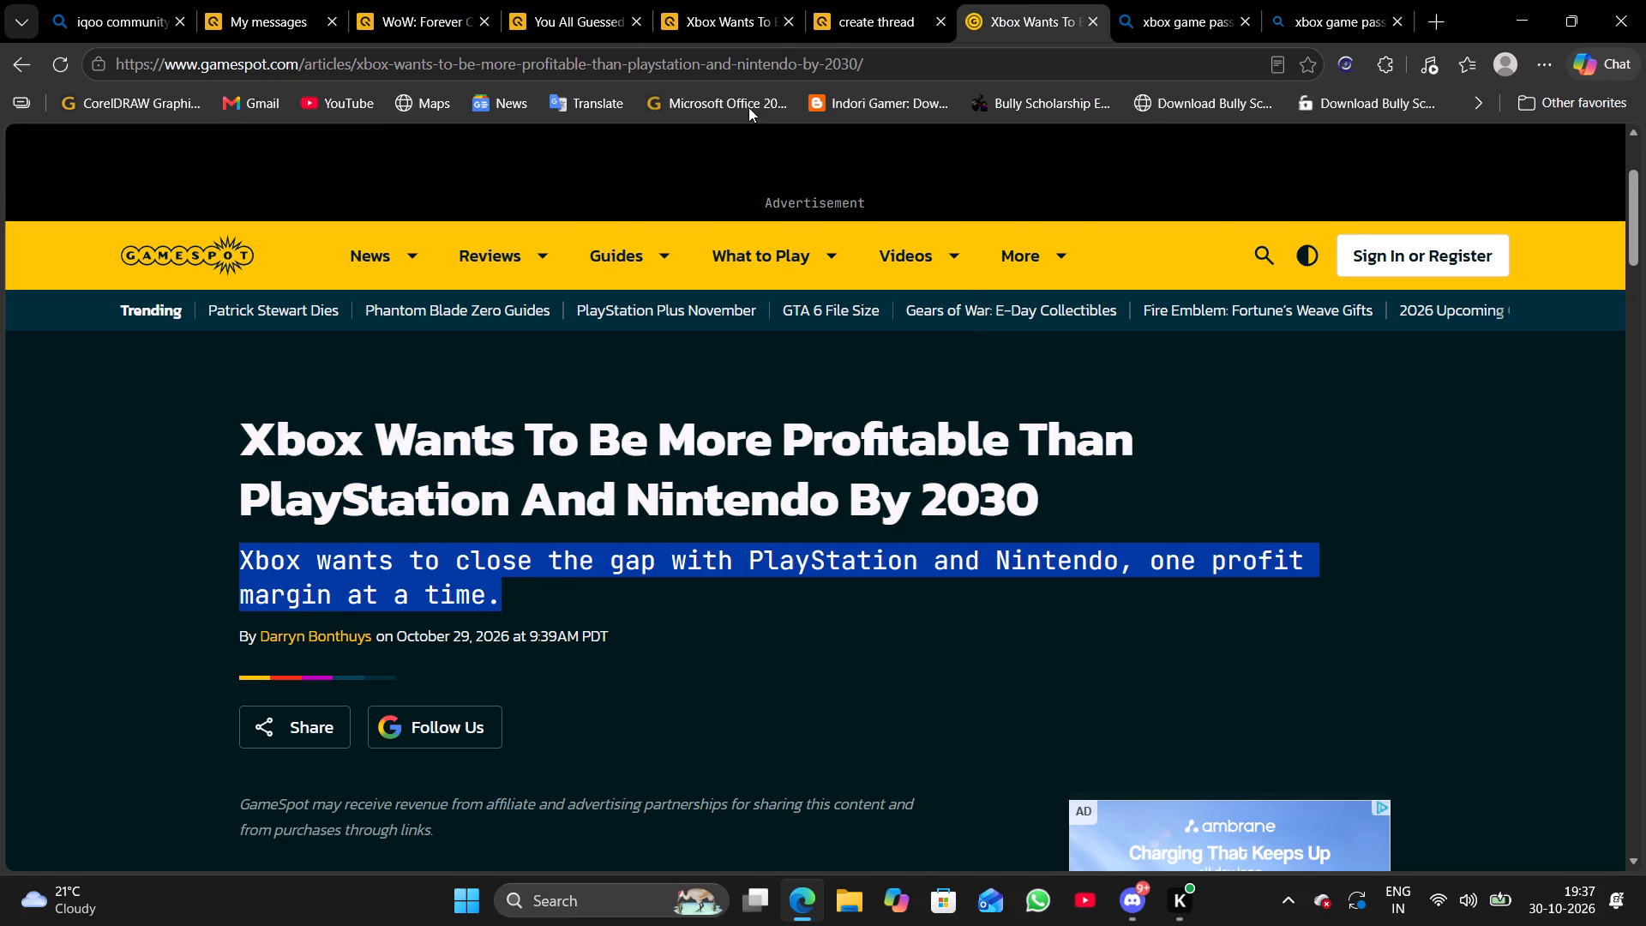
left_click(844, 0)
key("ctrl+v")
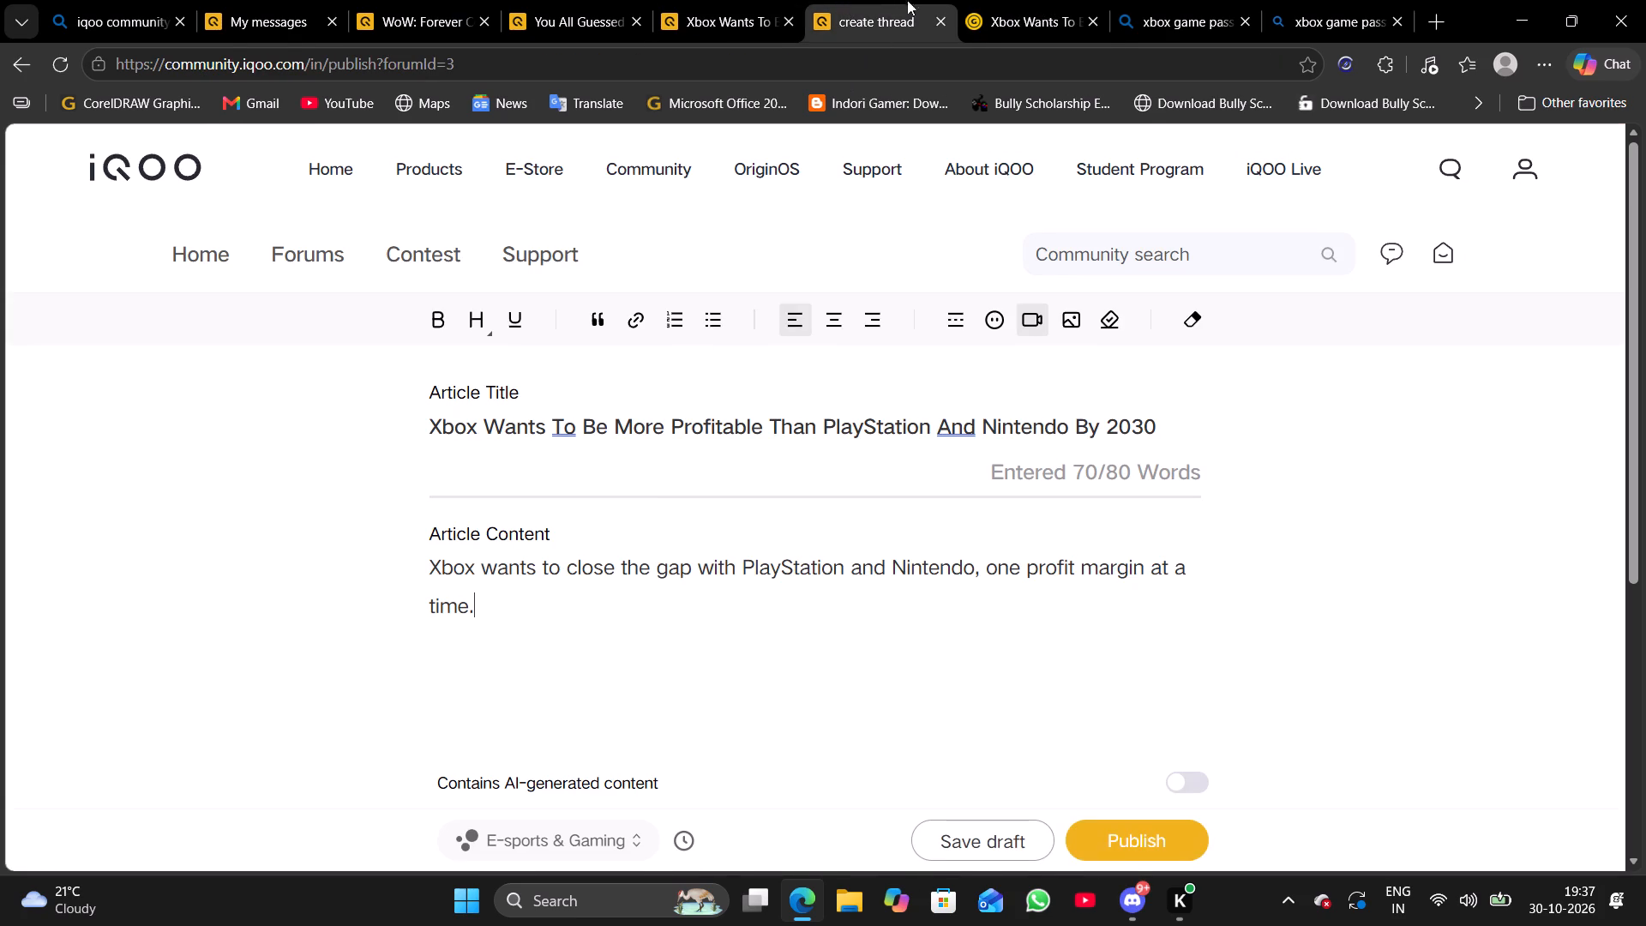
Copy the GameSpot article's first two paragraphs, from "Xbox CEO Asha Sharma" through "2028 and 2029 fiscal years.".
left_click(1001, 0)
scroll(636, 528, "down", 3)
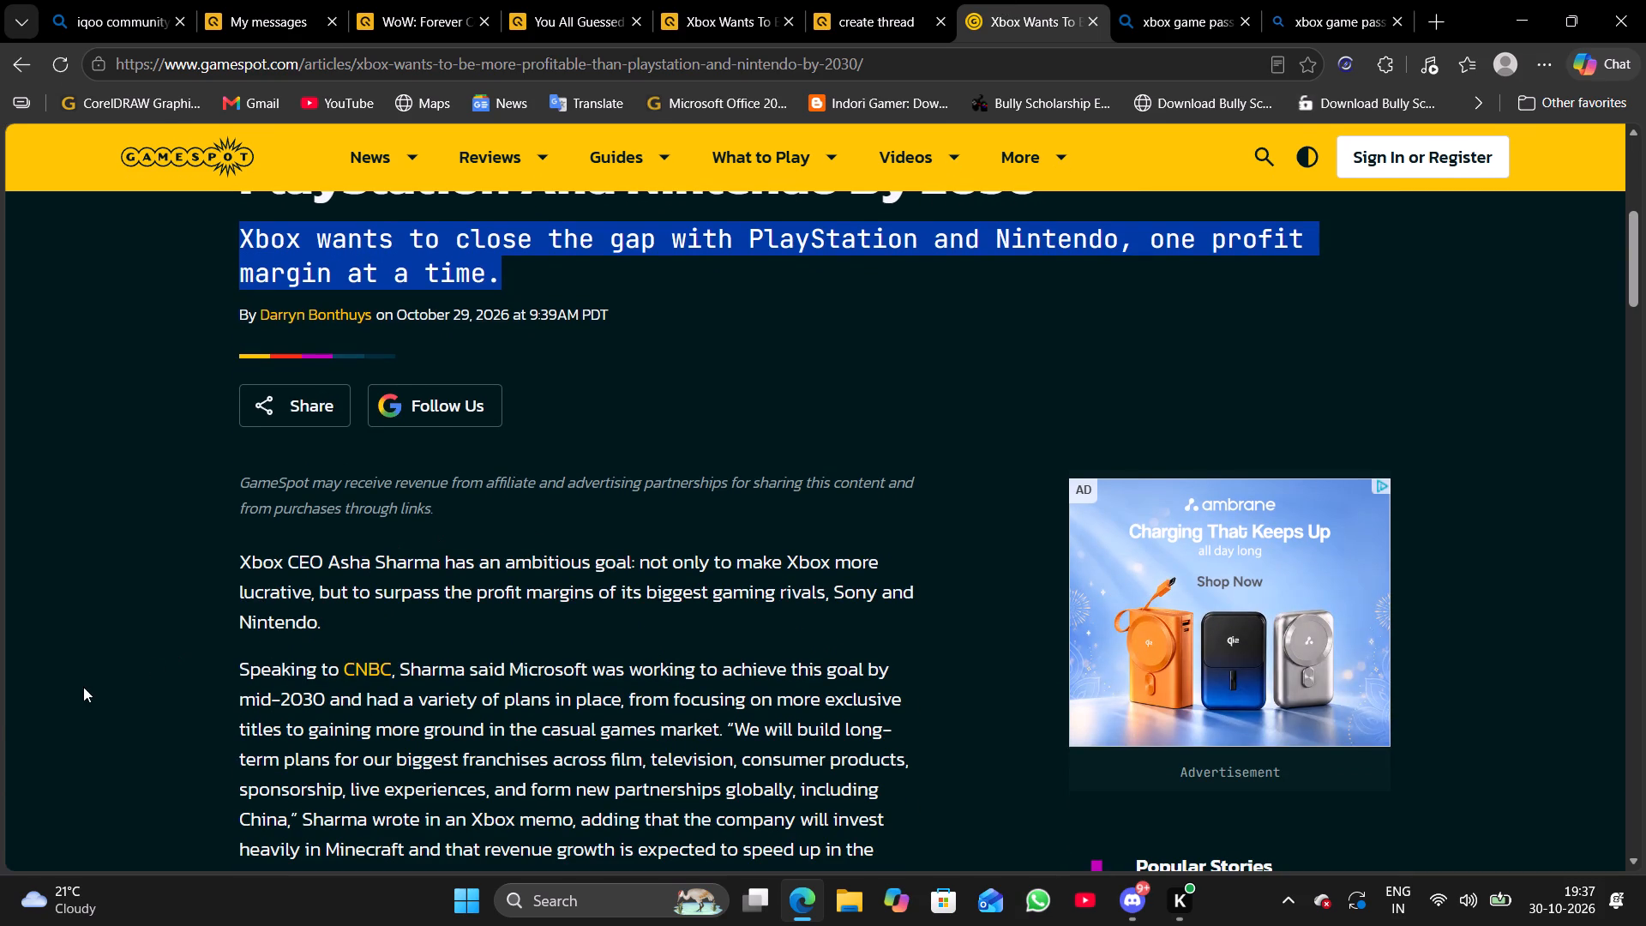
left_click_drag(201, 549, 557, 830)
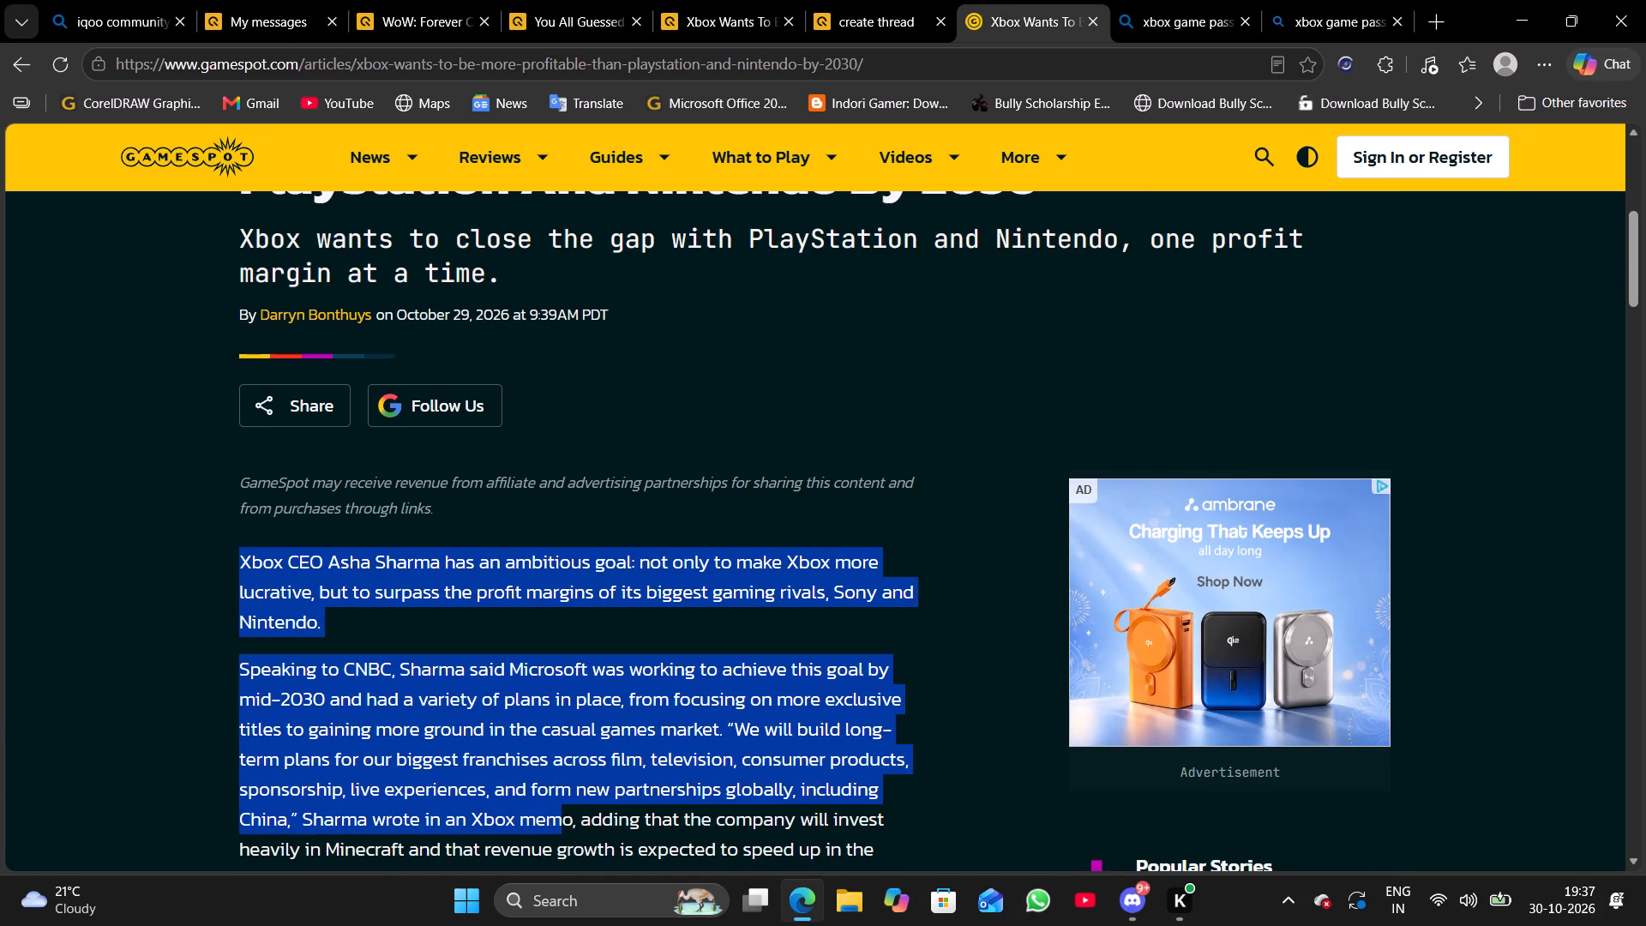
left_click_drag(557, 830, 603, 785)
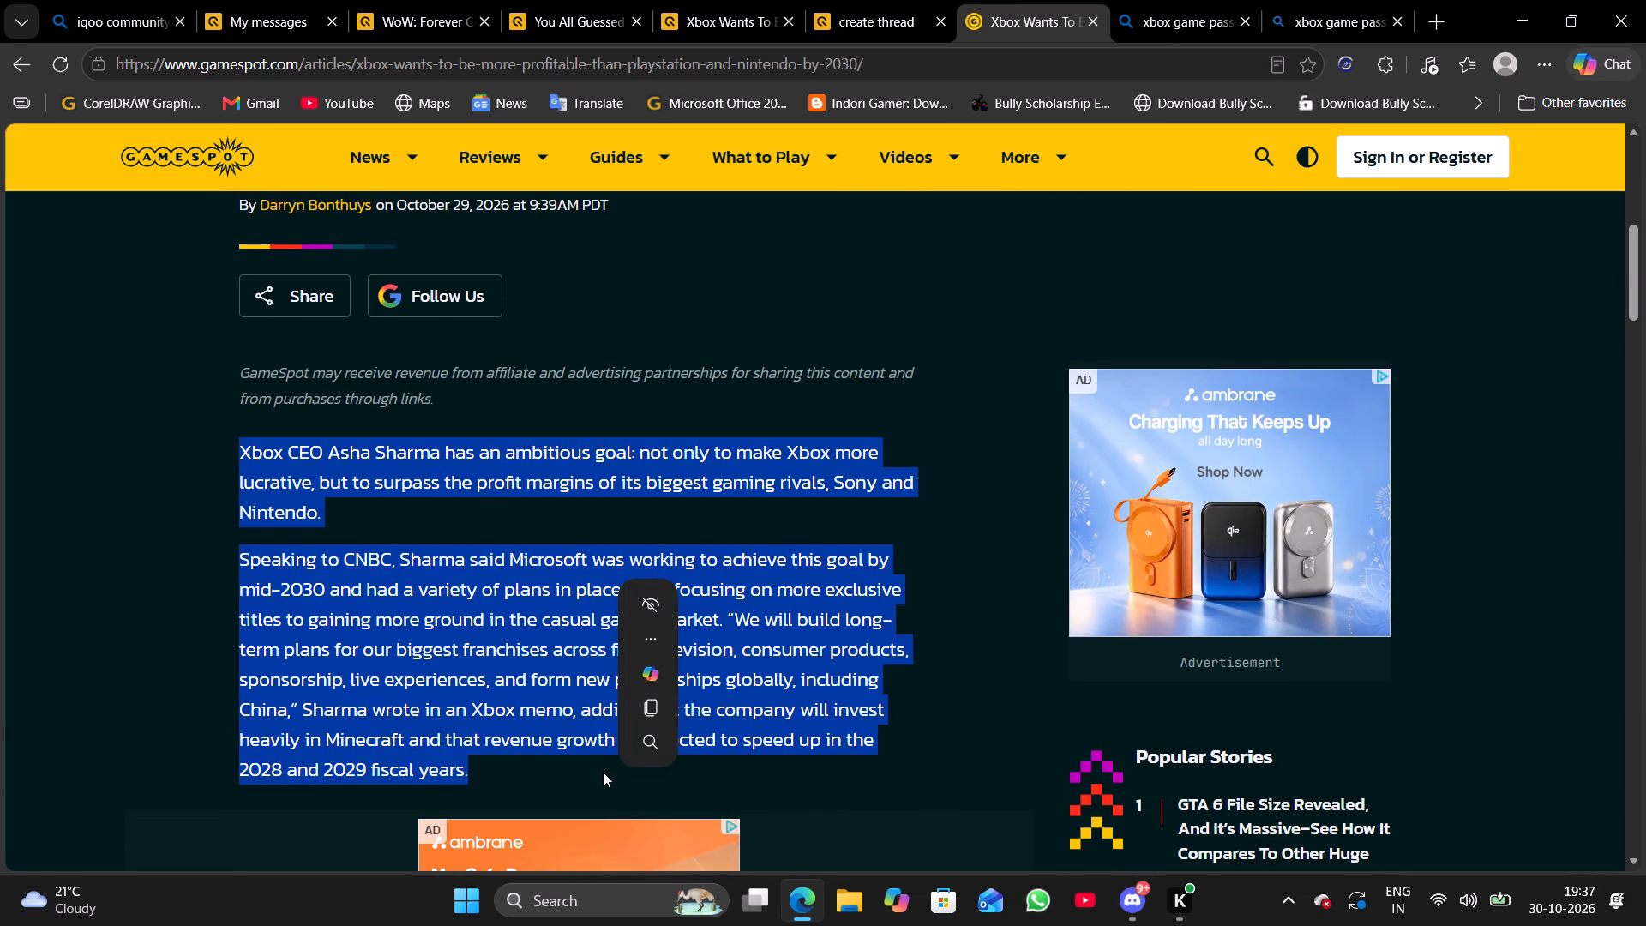
left_click(632, 707)
Format the subheading in the new thread's Article Content as a heading and start a new line below it.
left_click(842, 0)
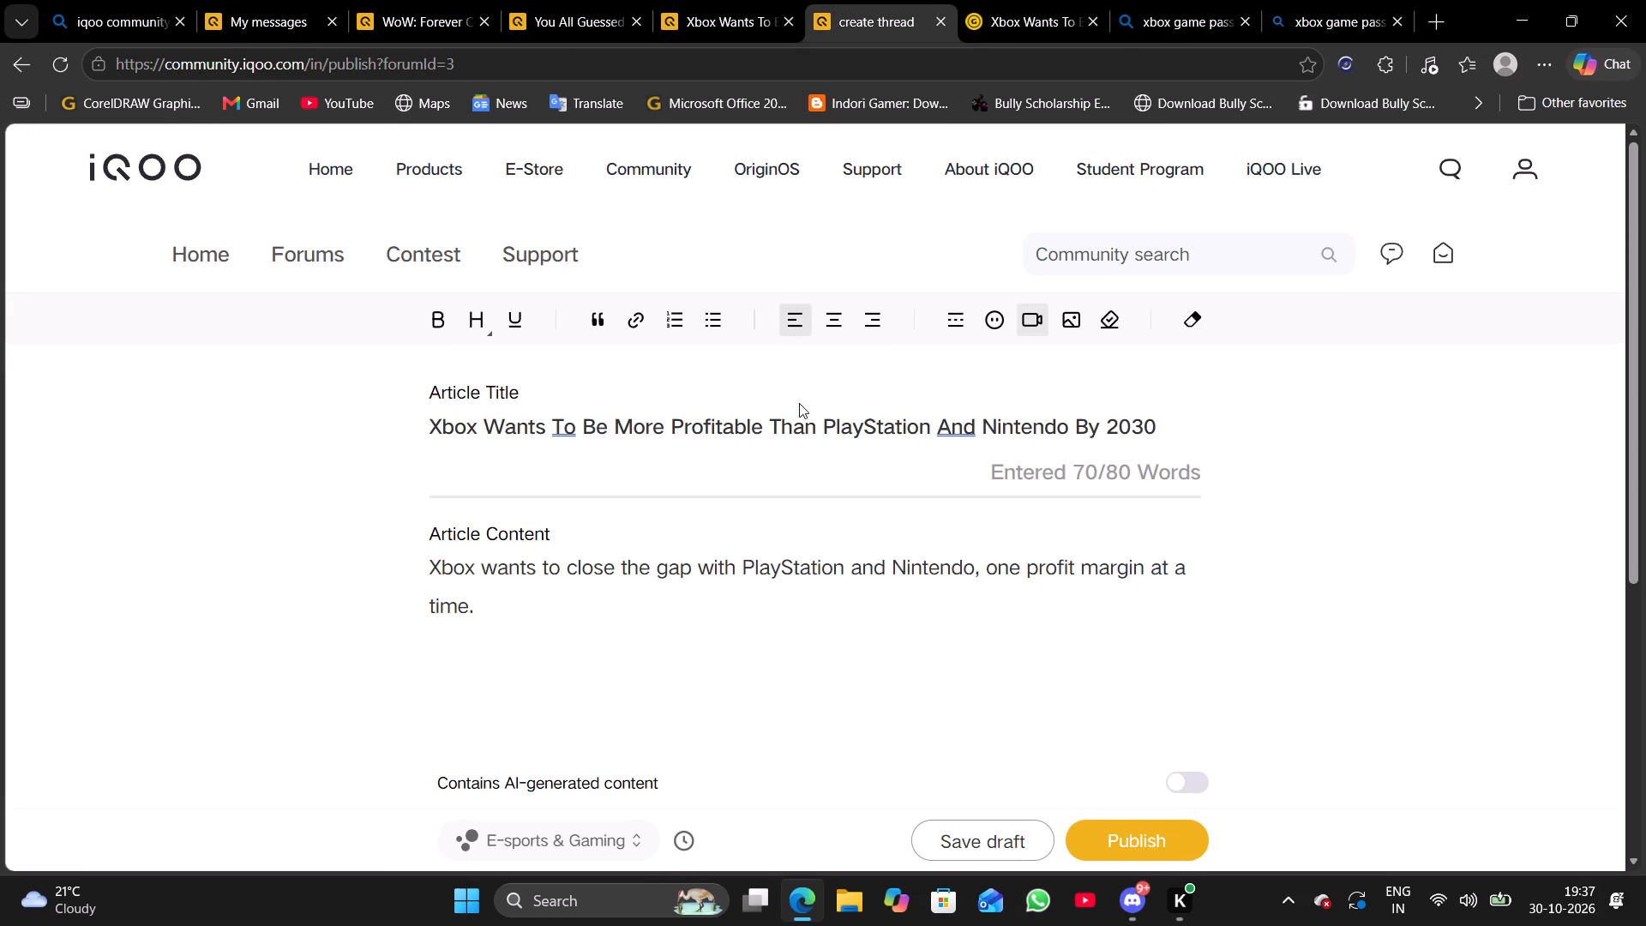
left_click(481, 323)
key("Return")
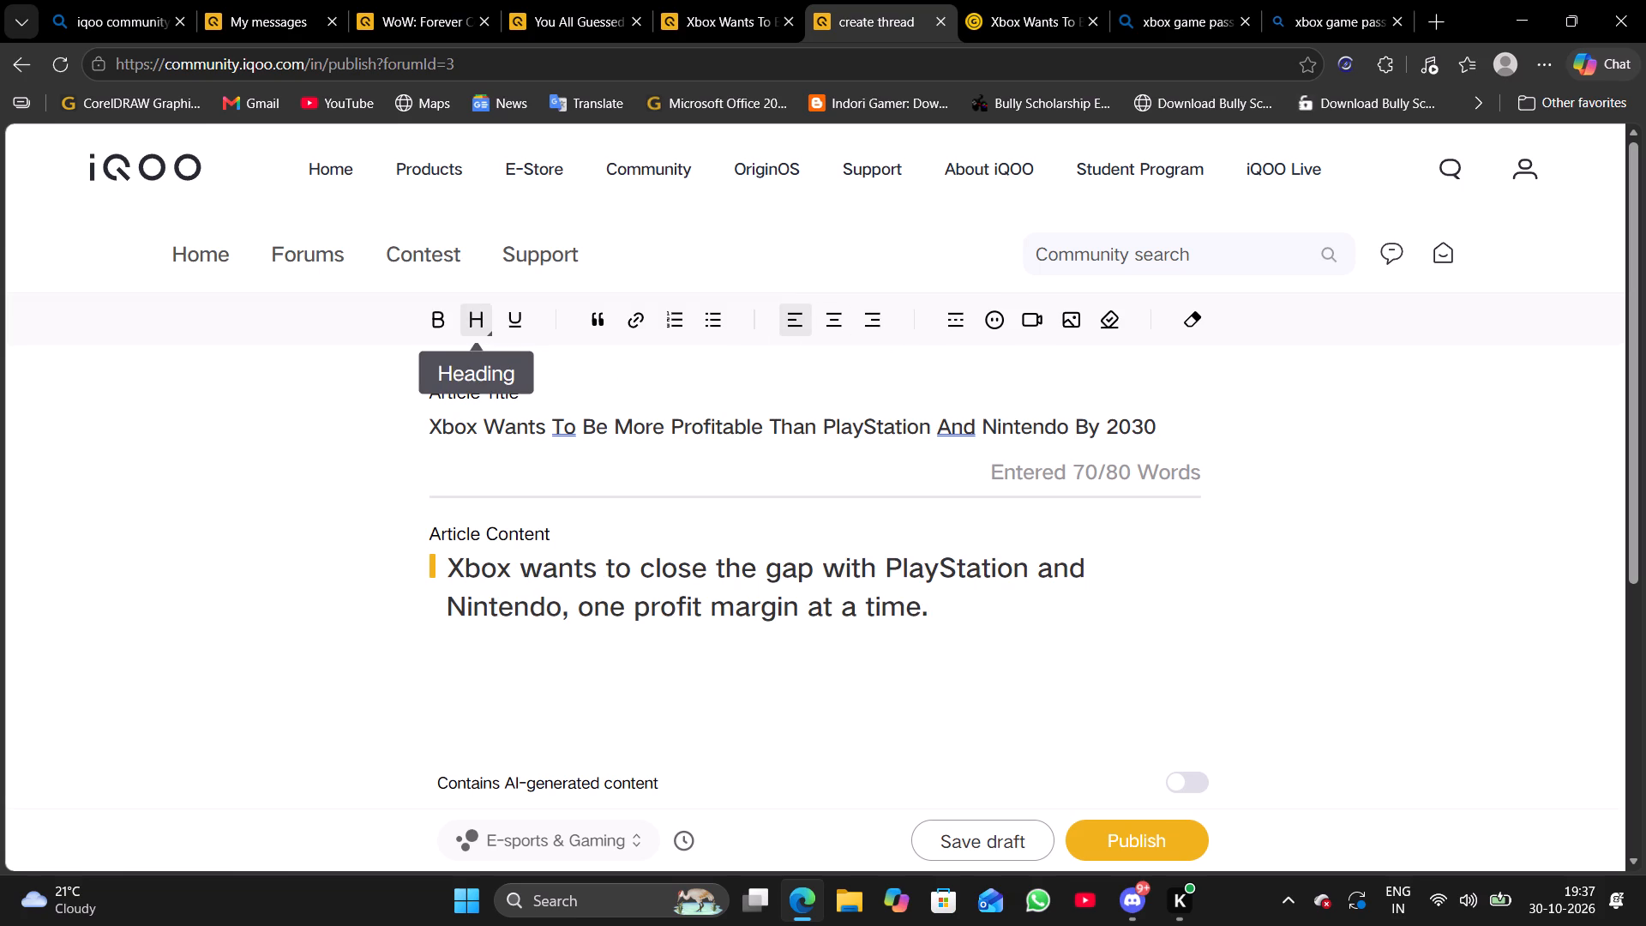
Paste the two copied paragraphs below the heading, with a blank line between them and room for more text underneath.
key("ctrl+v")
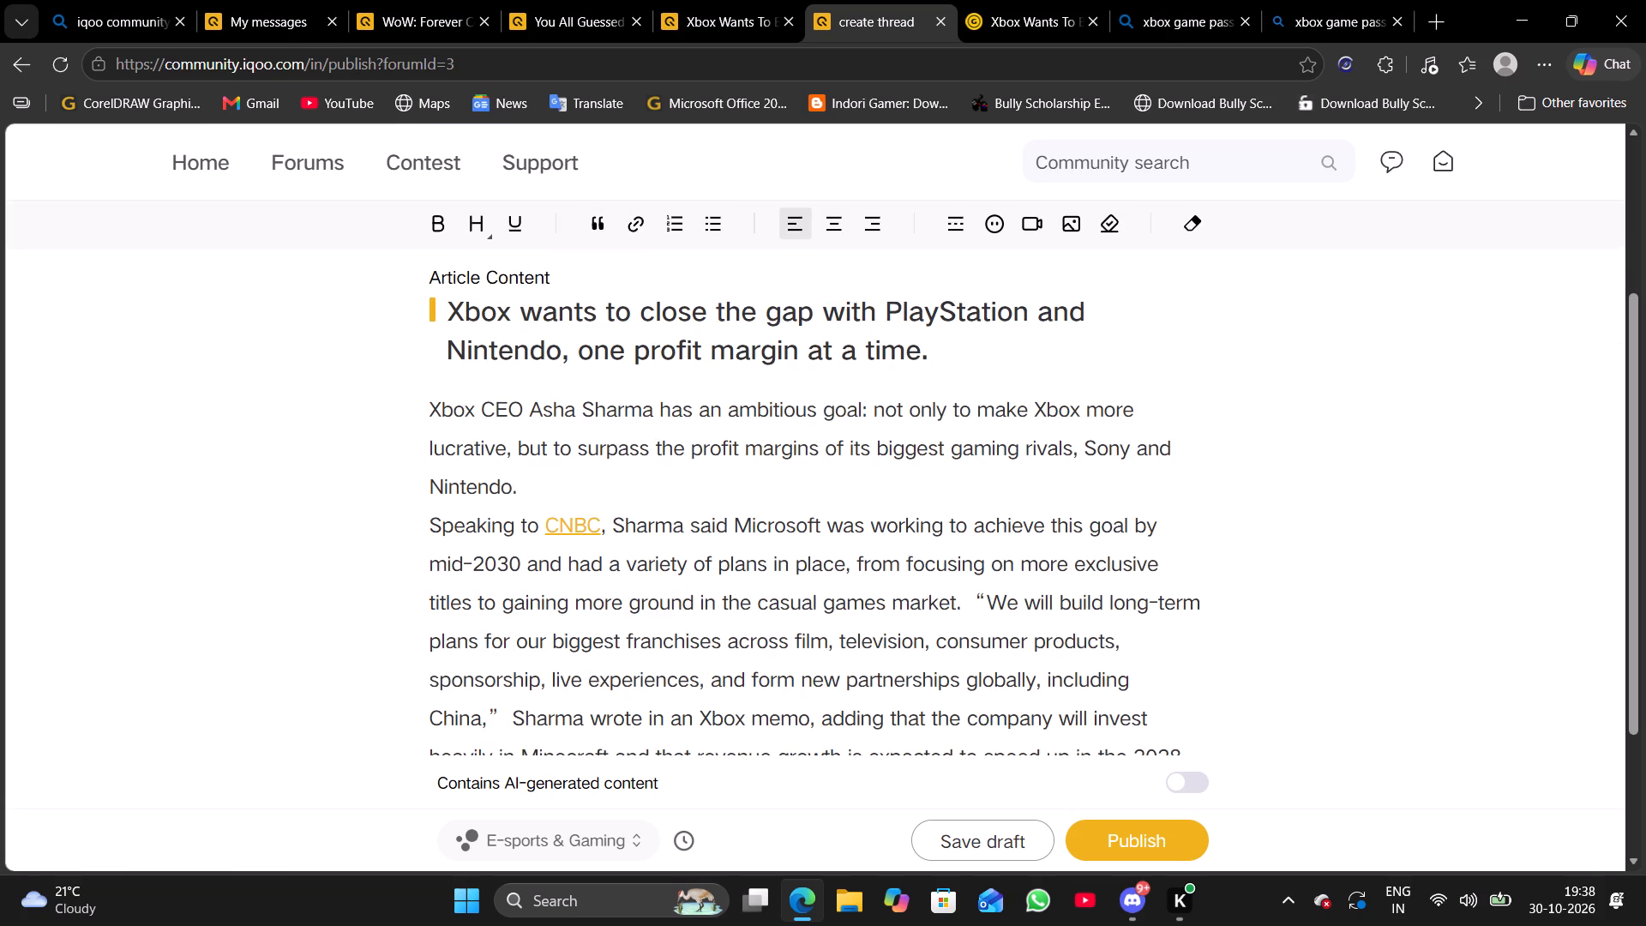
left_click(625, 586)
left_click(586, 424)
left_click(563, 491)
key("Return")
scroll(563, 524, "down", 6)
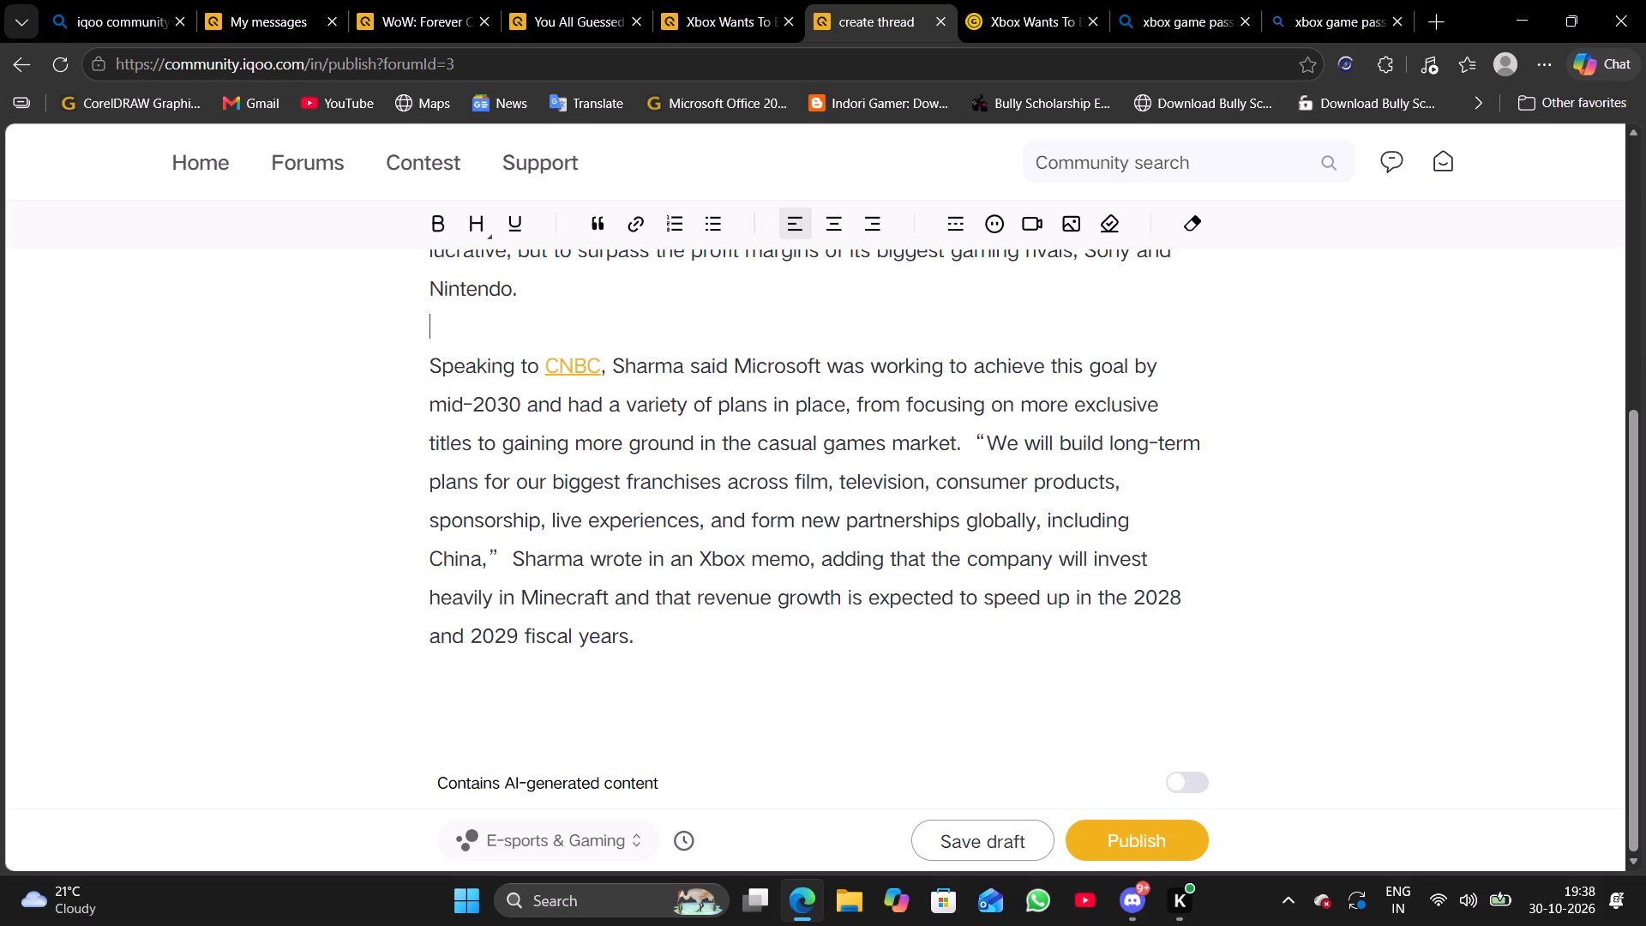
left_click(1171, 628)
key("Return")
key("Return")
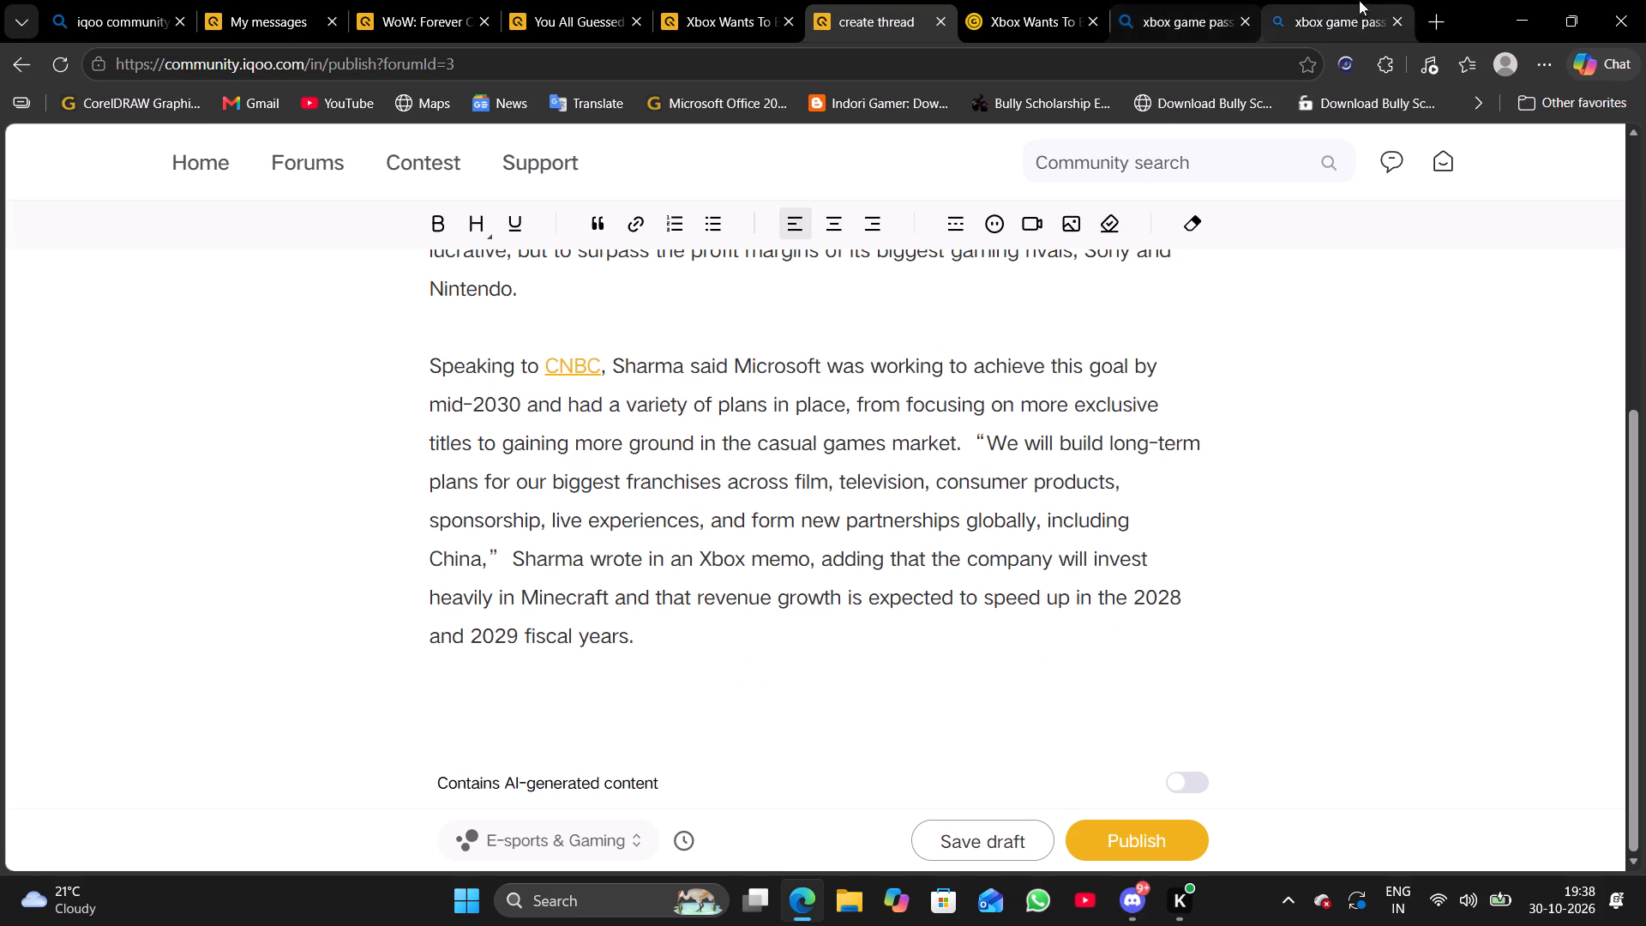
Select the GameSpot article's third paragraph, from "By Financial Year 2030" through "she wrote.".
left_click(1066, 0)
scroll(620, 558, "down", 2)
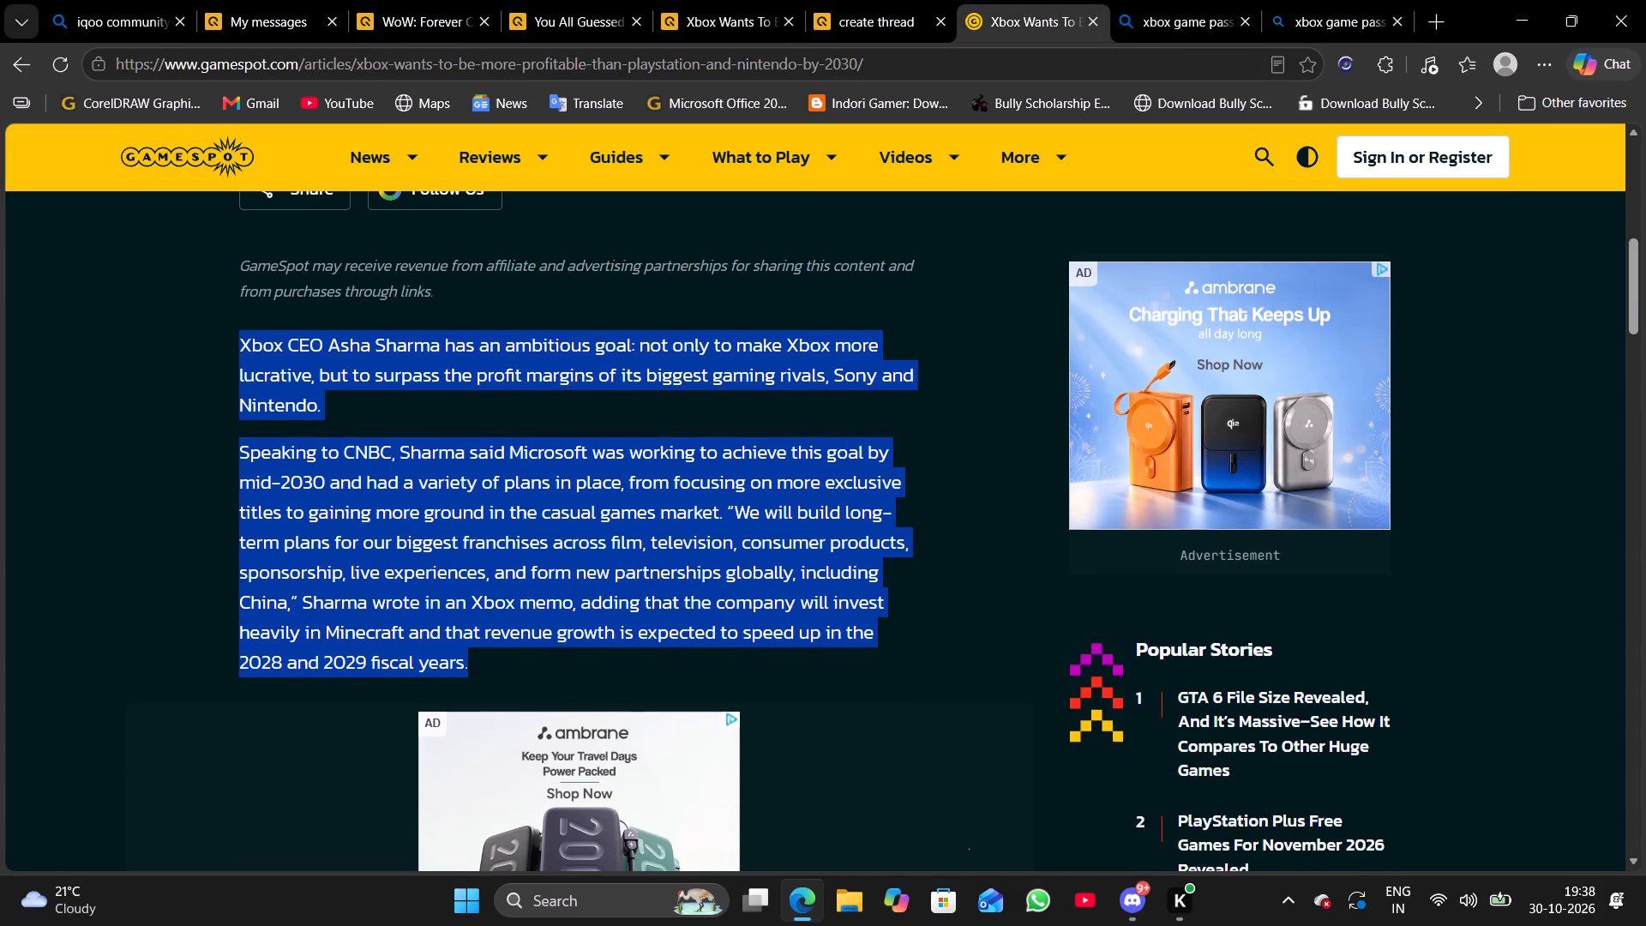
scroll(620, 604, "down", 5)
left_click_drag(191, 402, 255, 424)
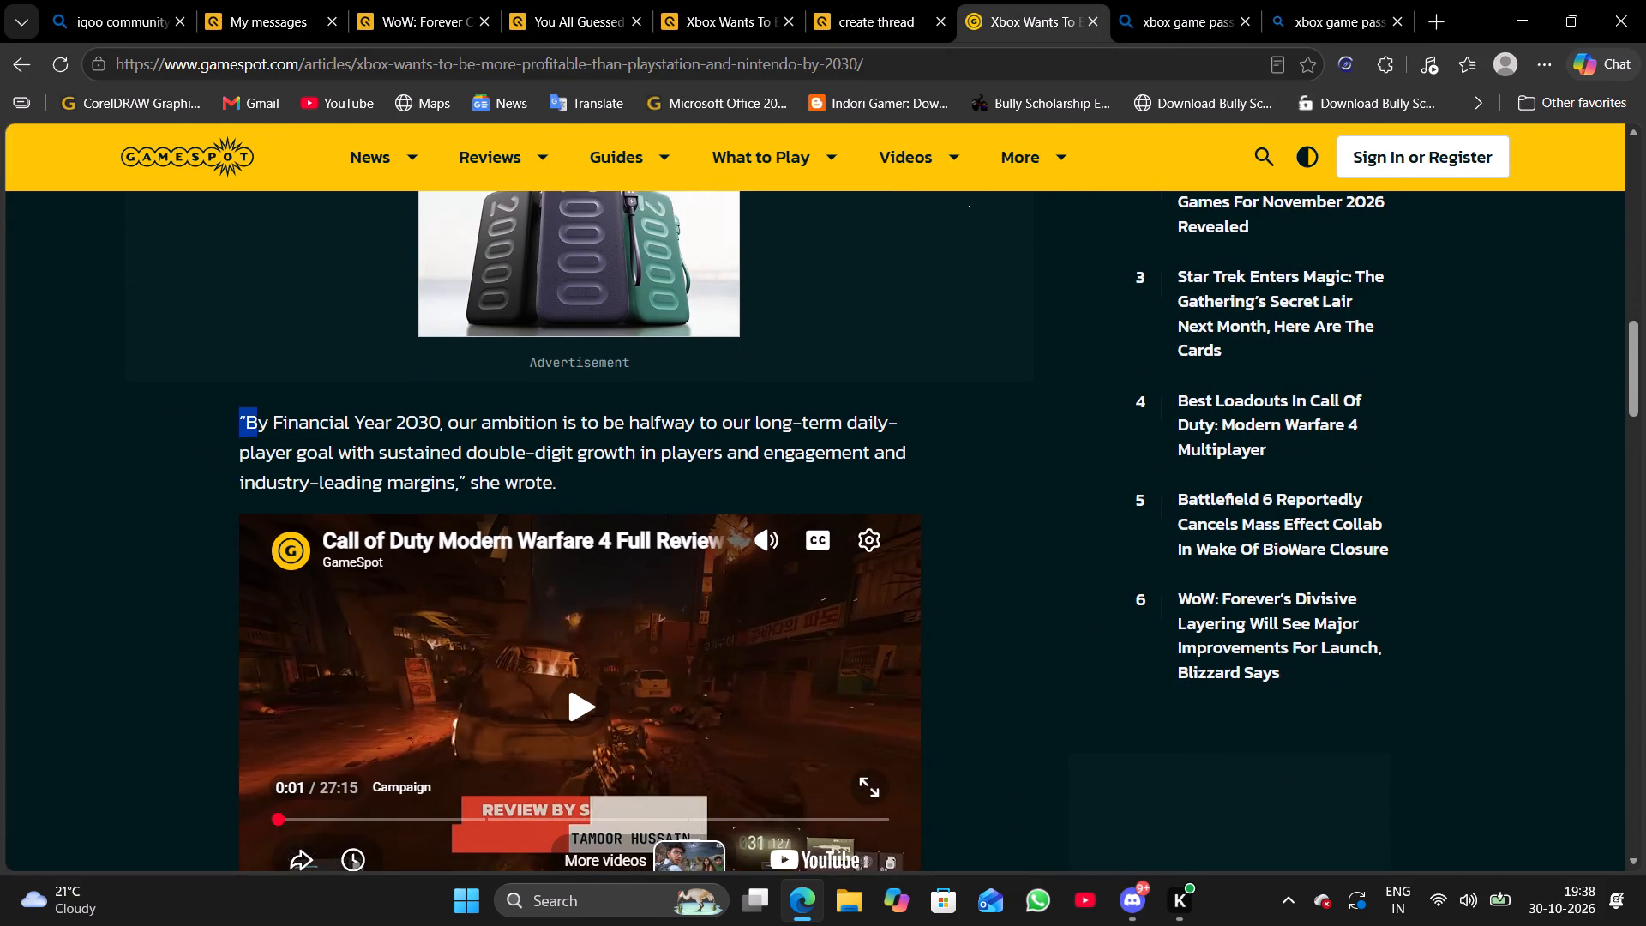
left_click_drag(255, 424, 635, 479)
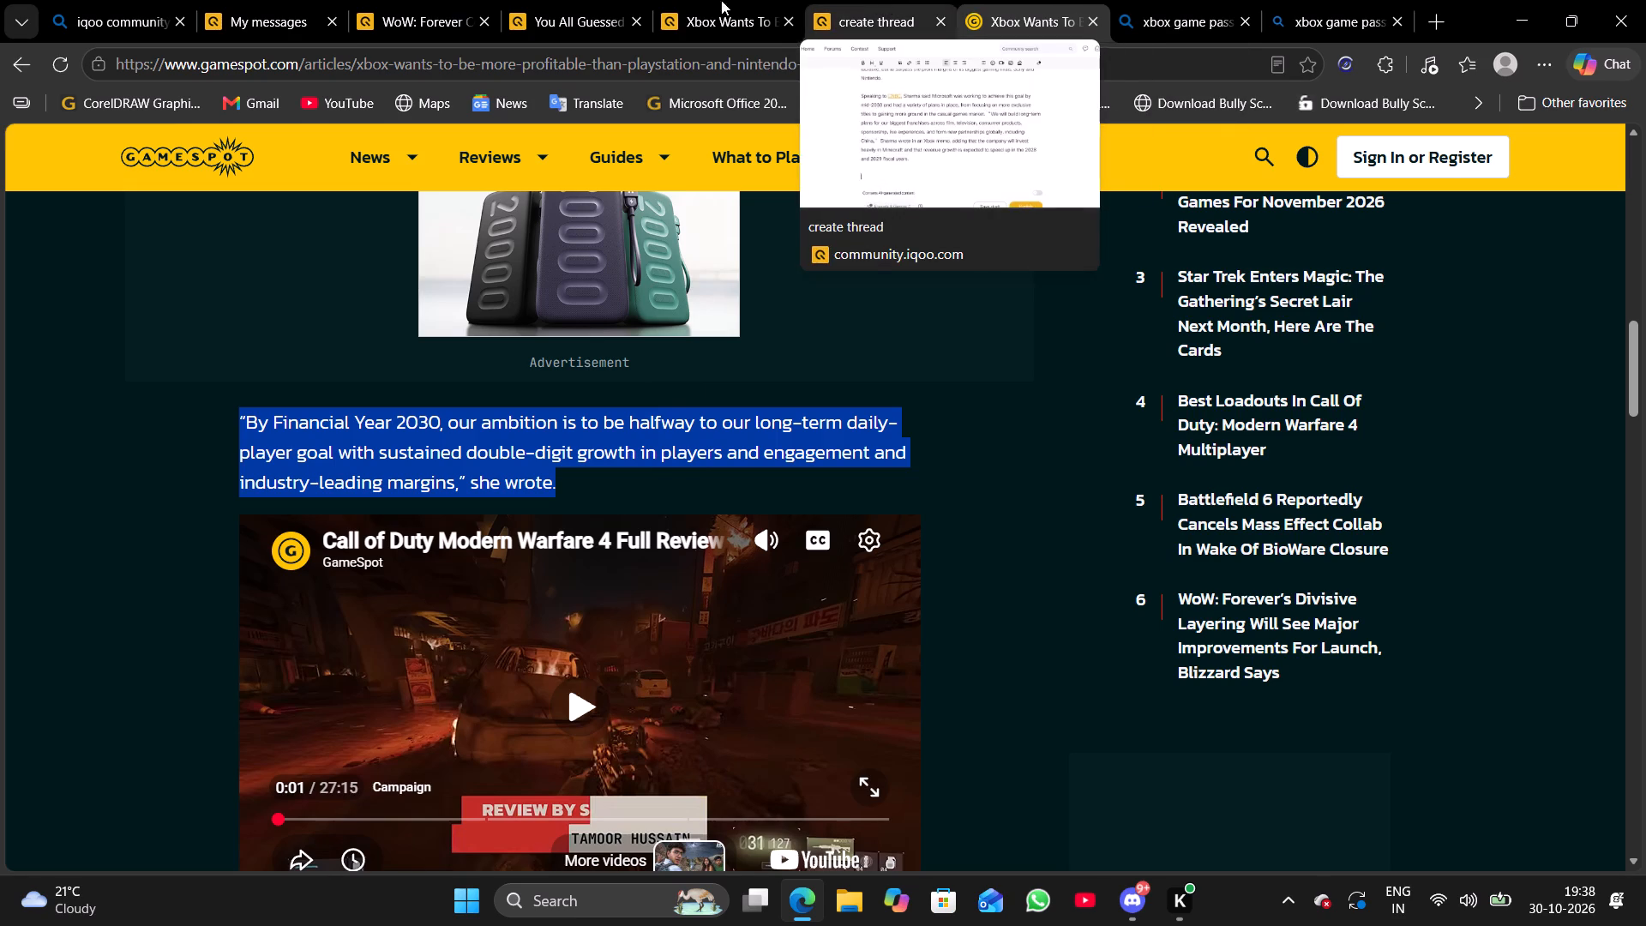
Compare the draft thread with the already published Xbox profitability thread and the GameSpot article.
scroll(244, 532, "up", 13)
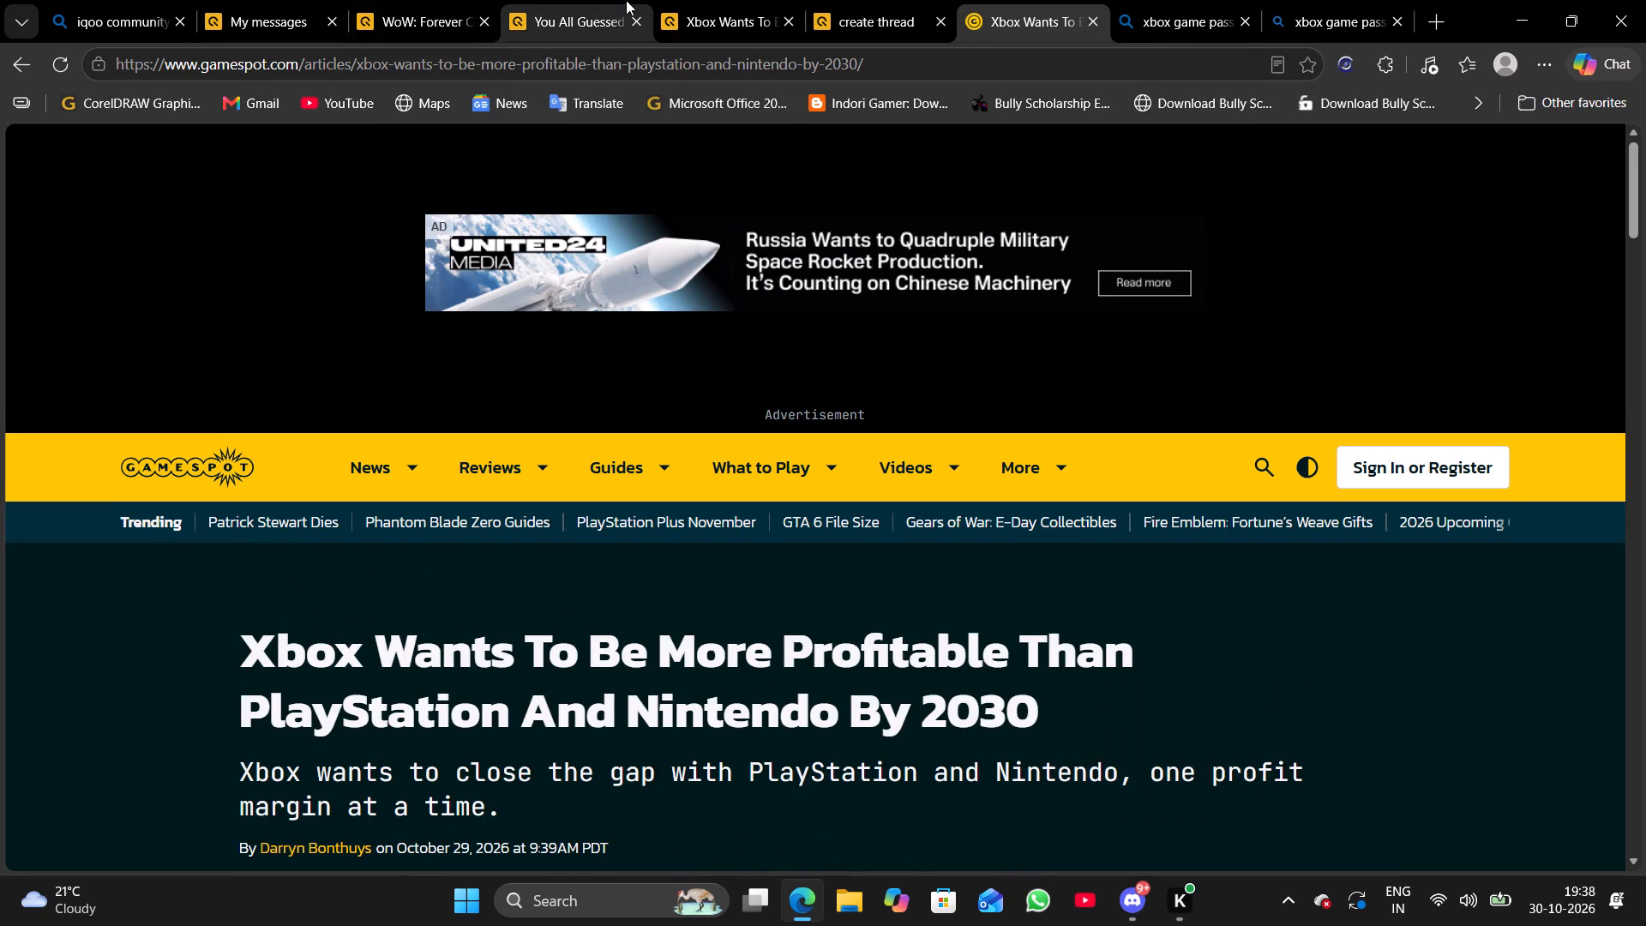
left_click(857, 0)
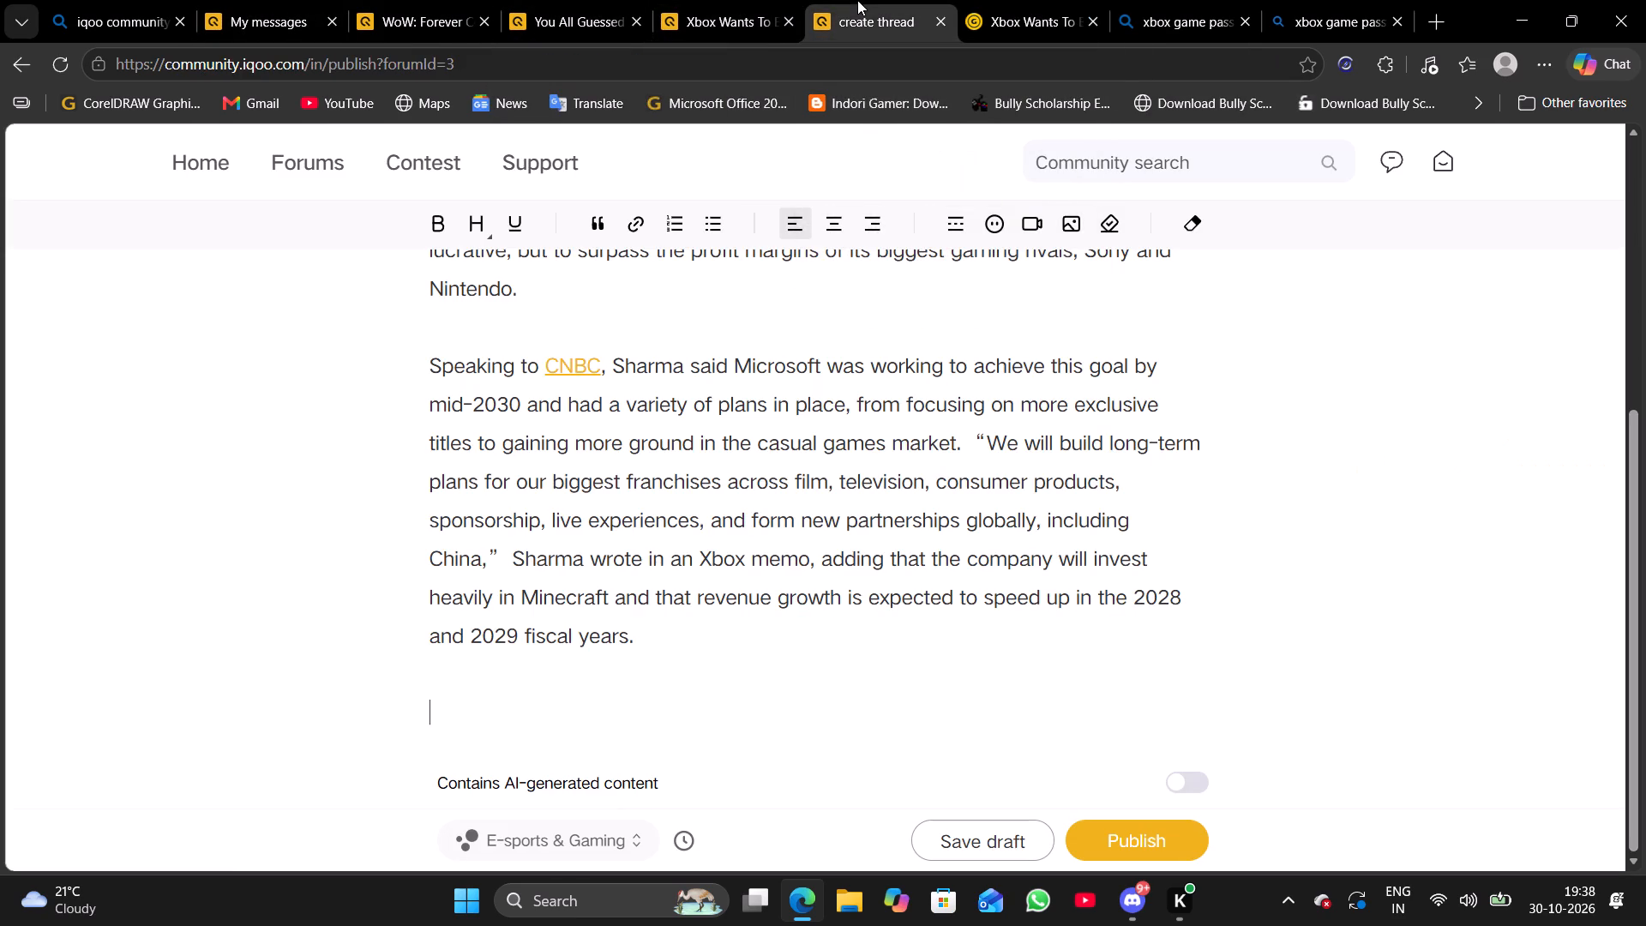
scroll(538, 638, "up", 8)
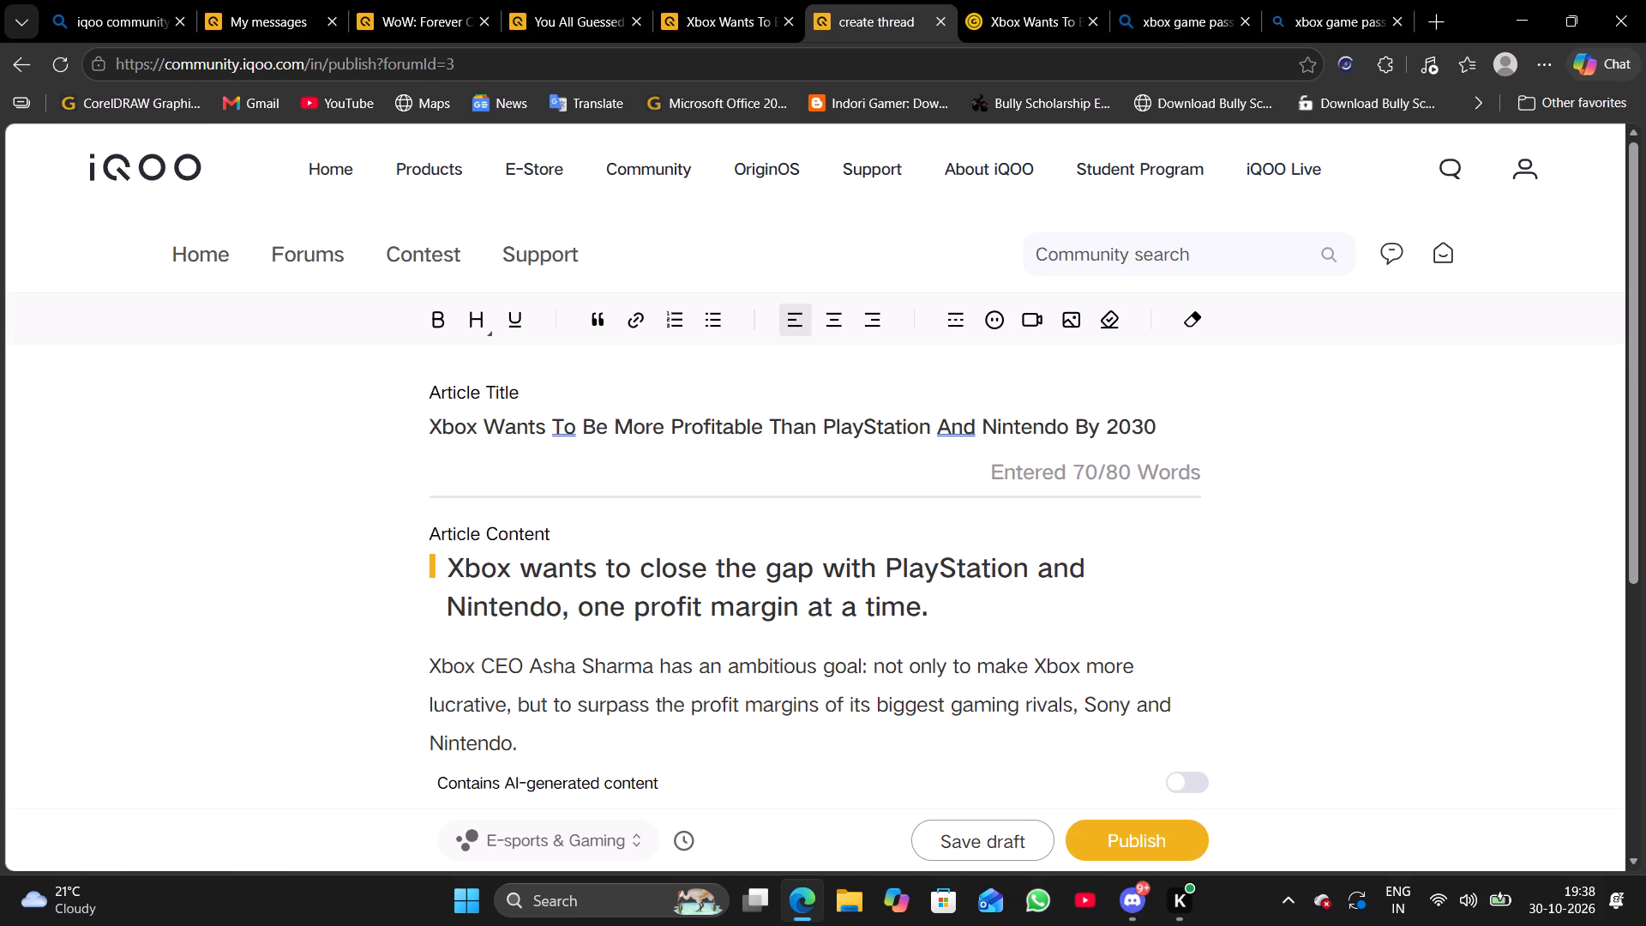
scroll(538, 638, "down", 2)
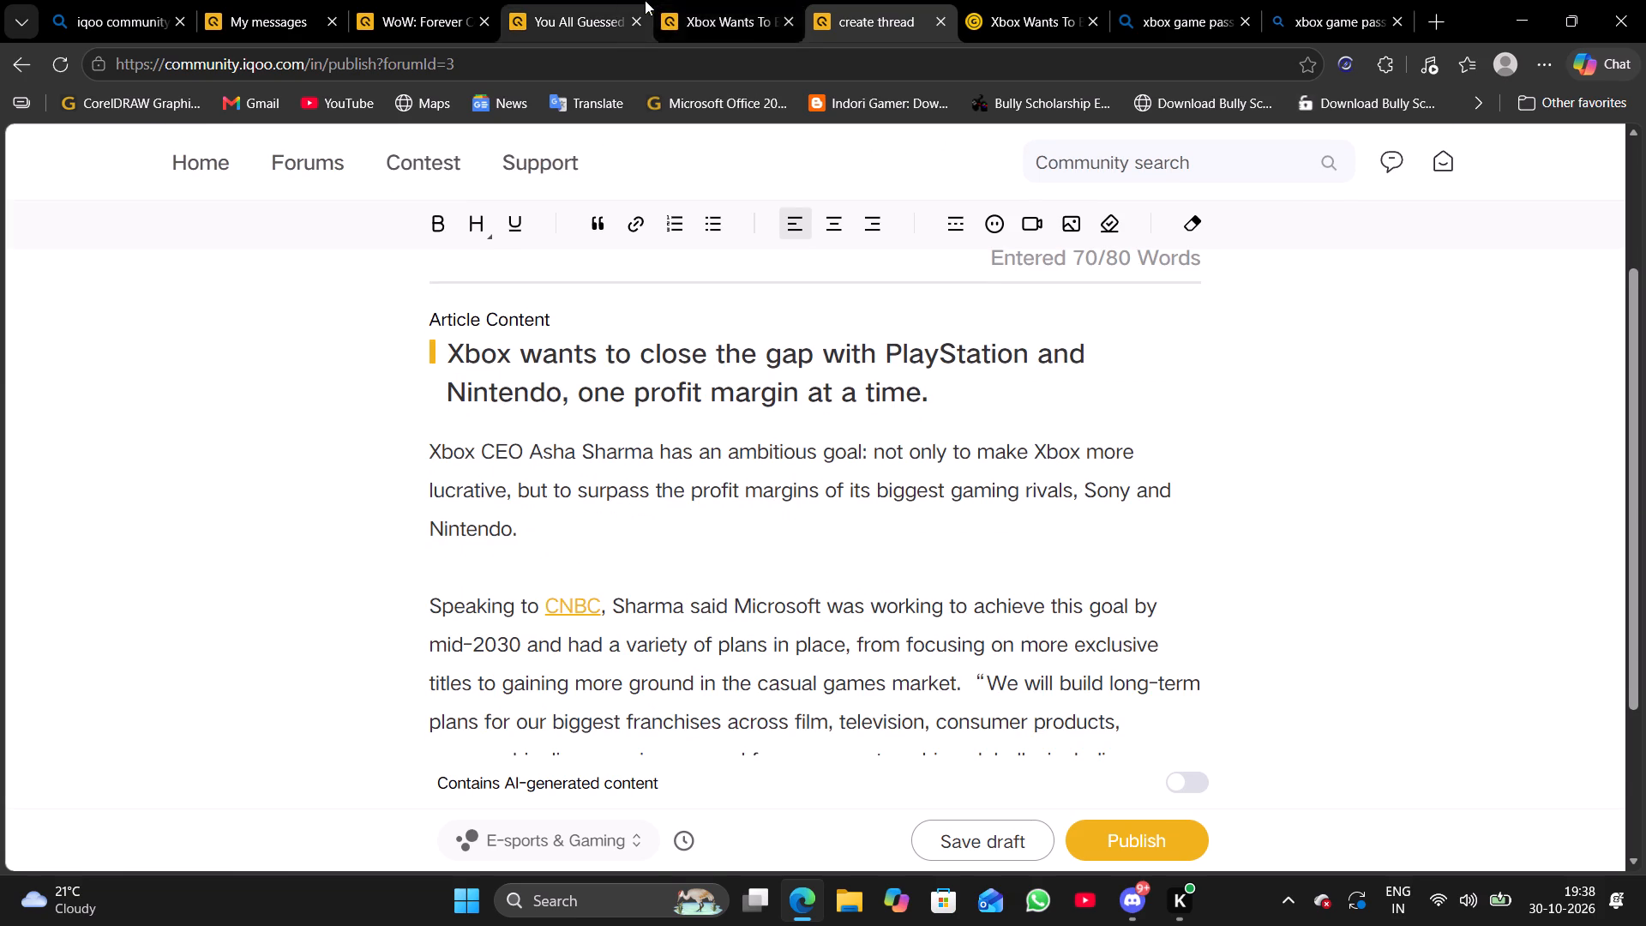
left_click(713, 0)
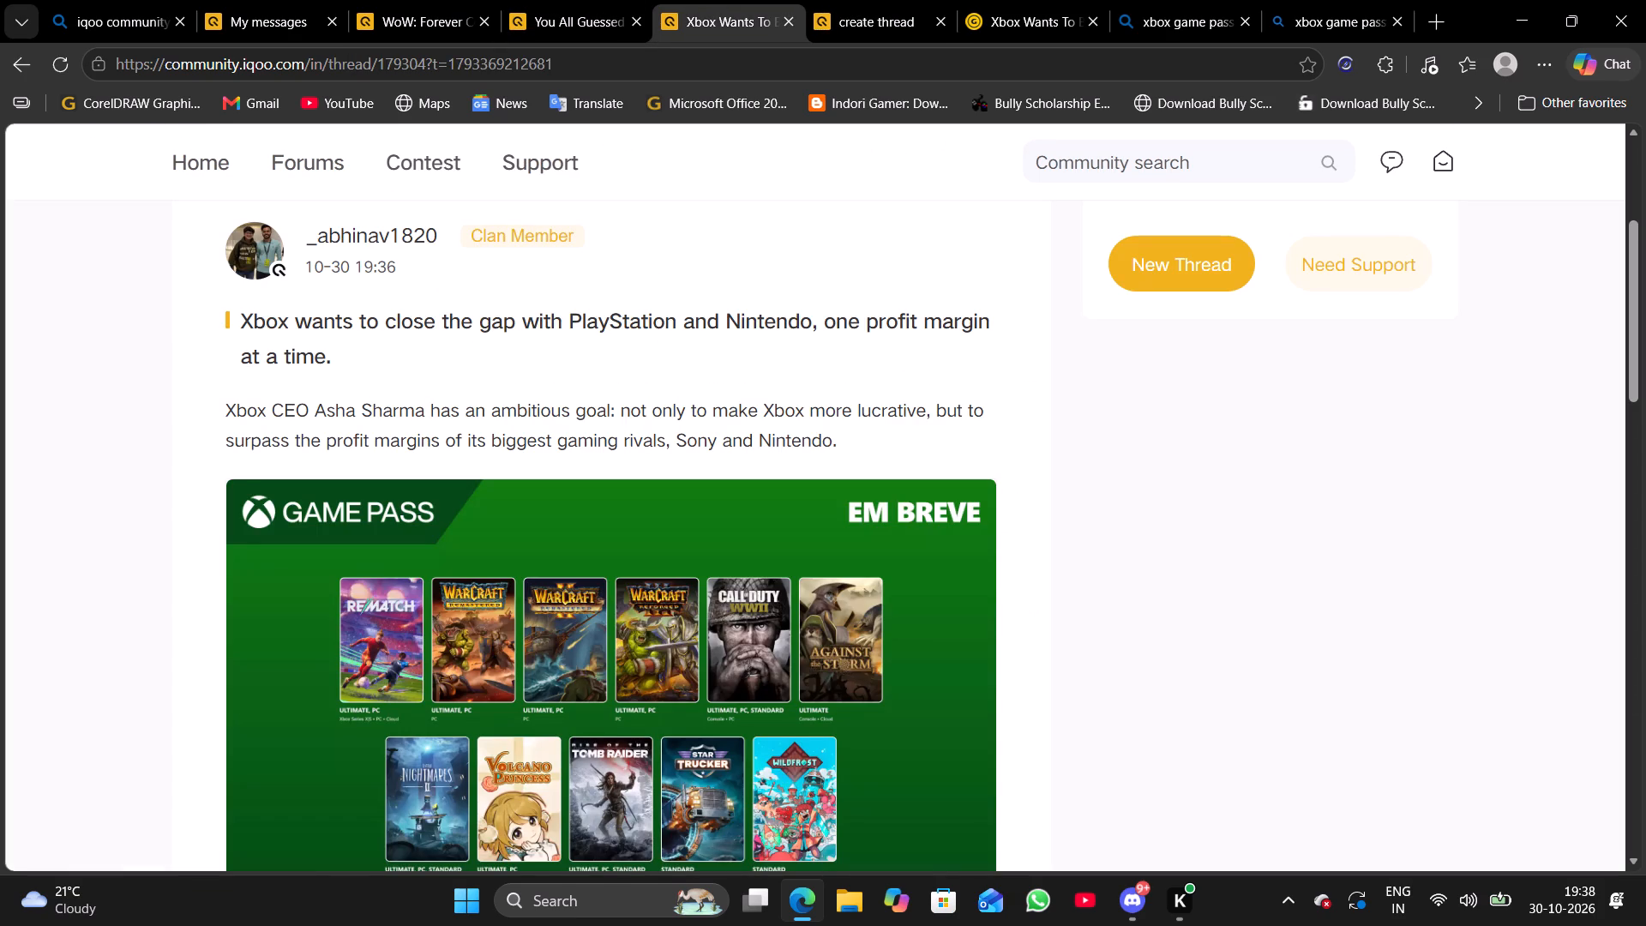
scroll(635, 428, "down", 7)
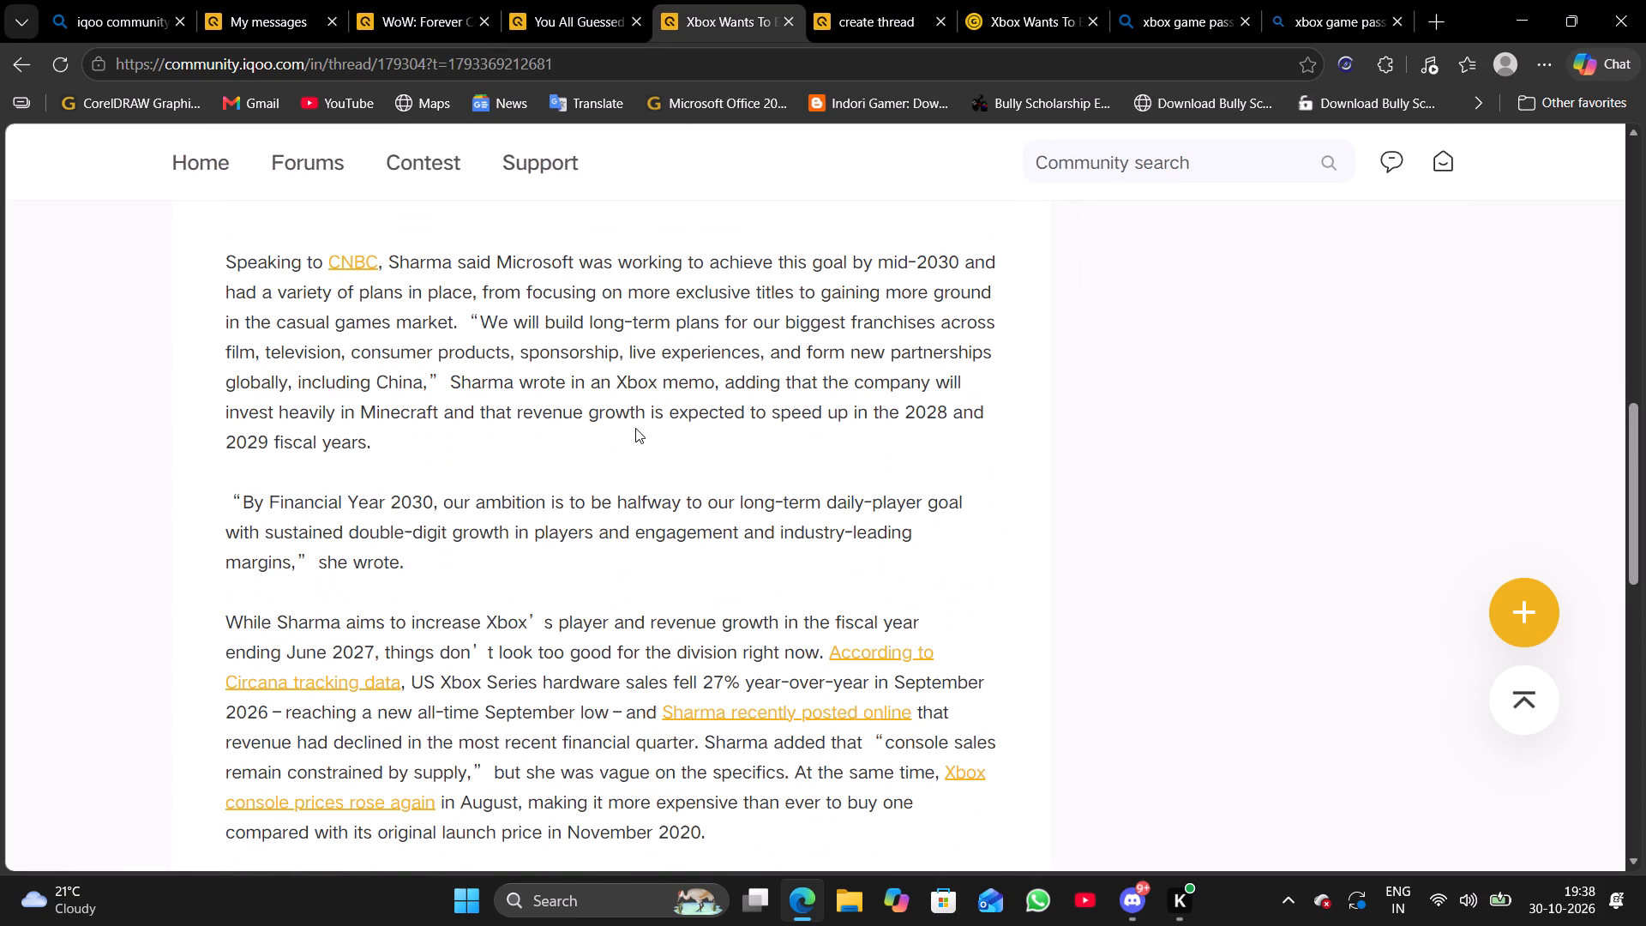
scroll(635, 428, "up", 3)
left_click(904, 0)
left_click(981, 0)
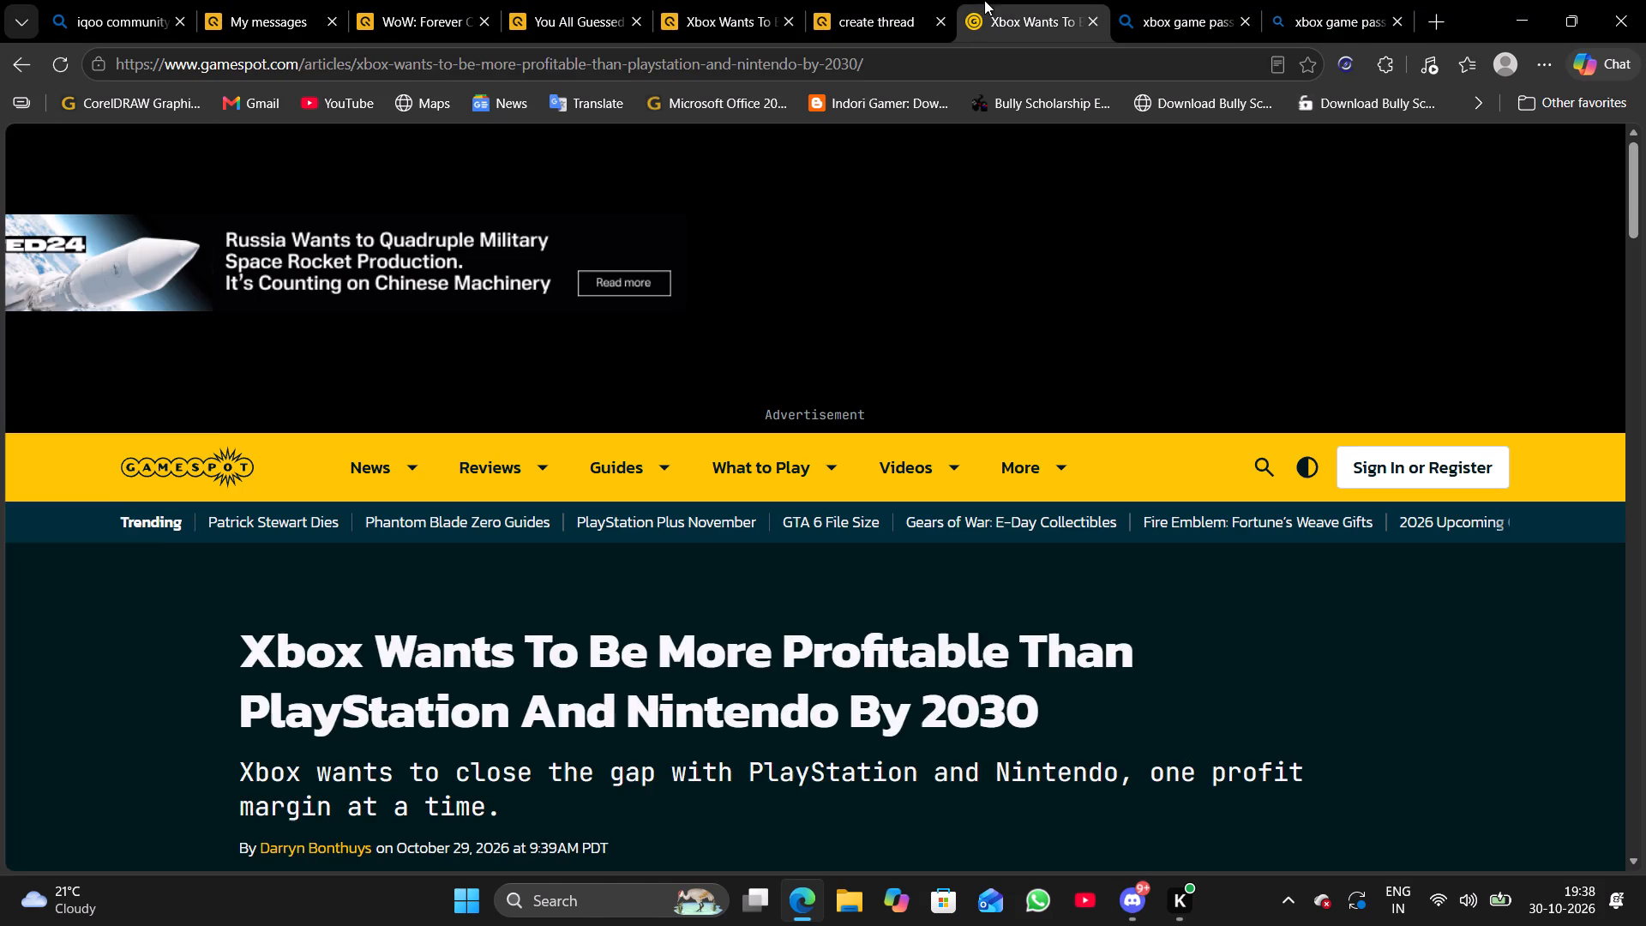
scroll(627, 842, "down", 6)
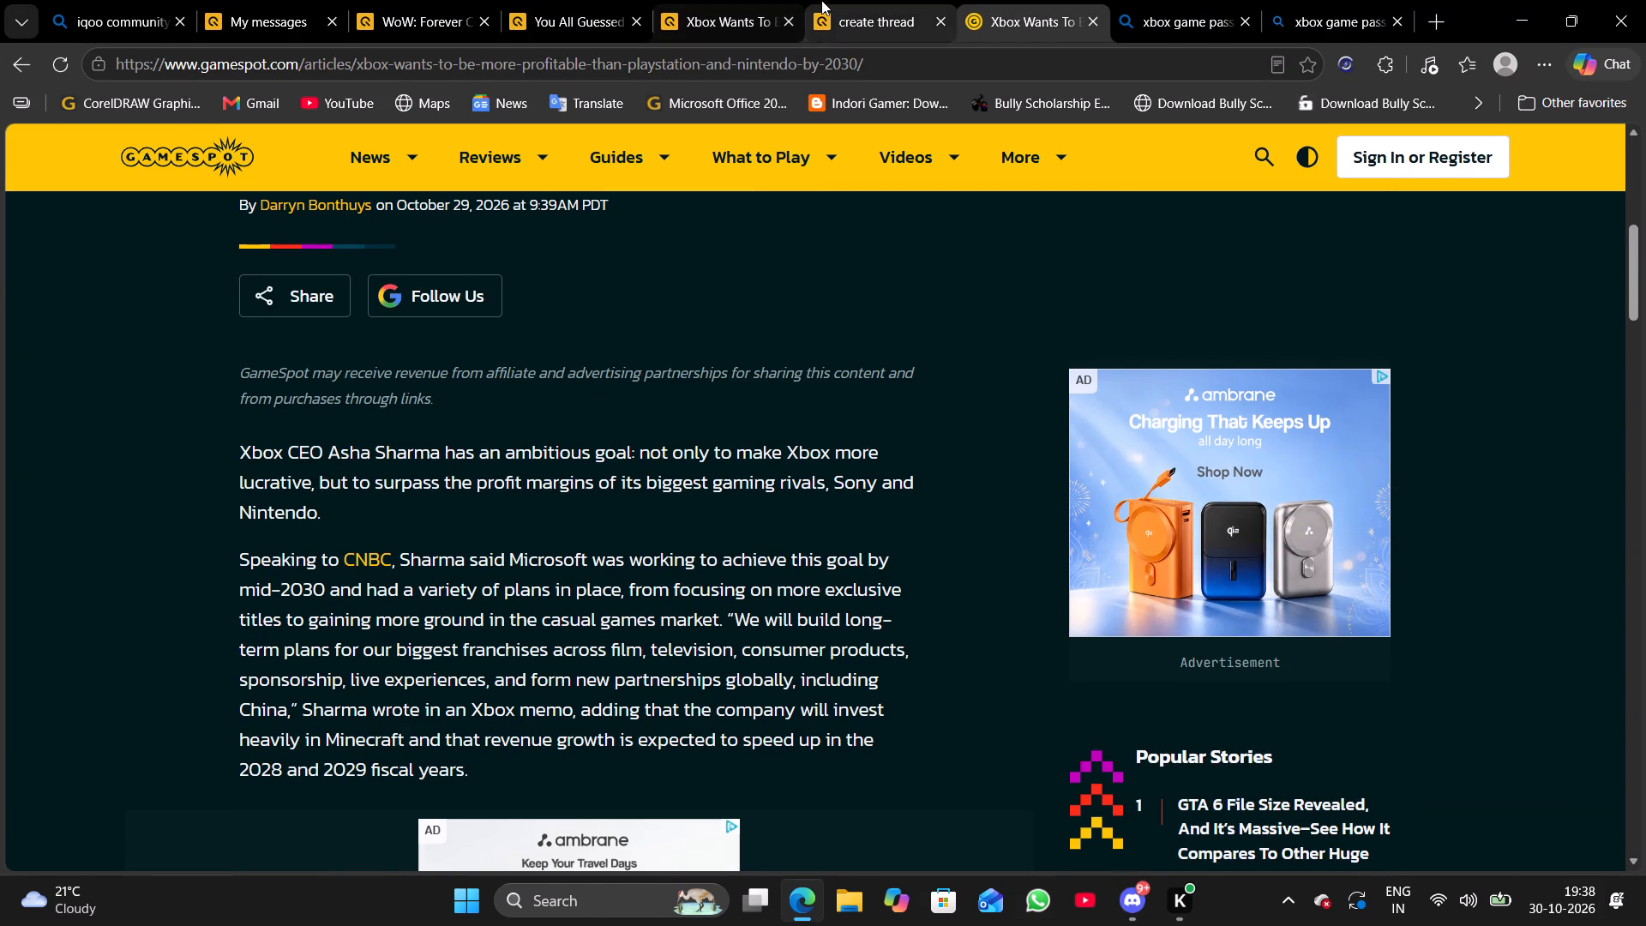
left_click(821, 0)
left_click(739, 0)
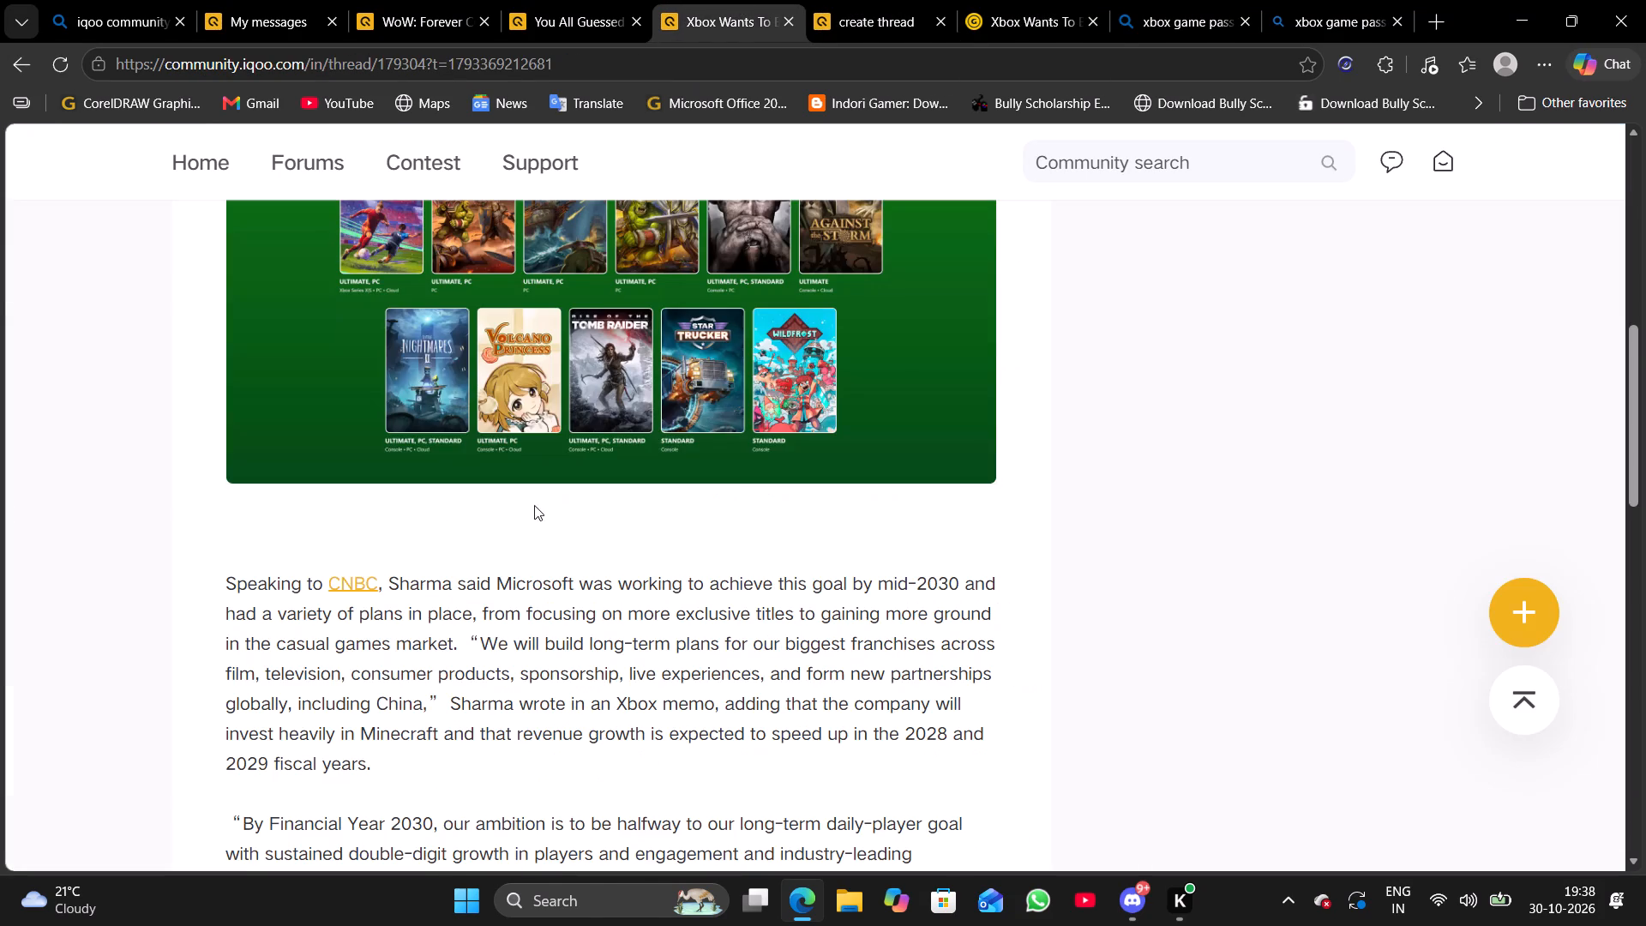
scroll(534, 505, "up", 6)
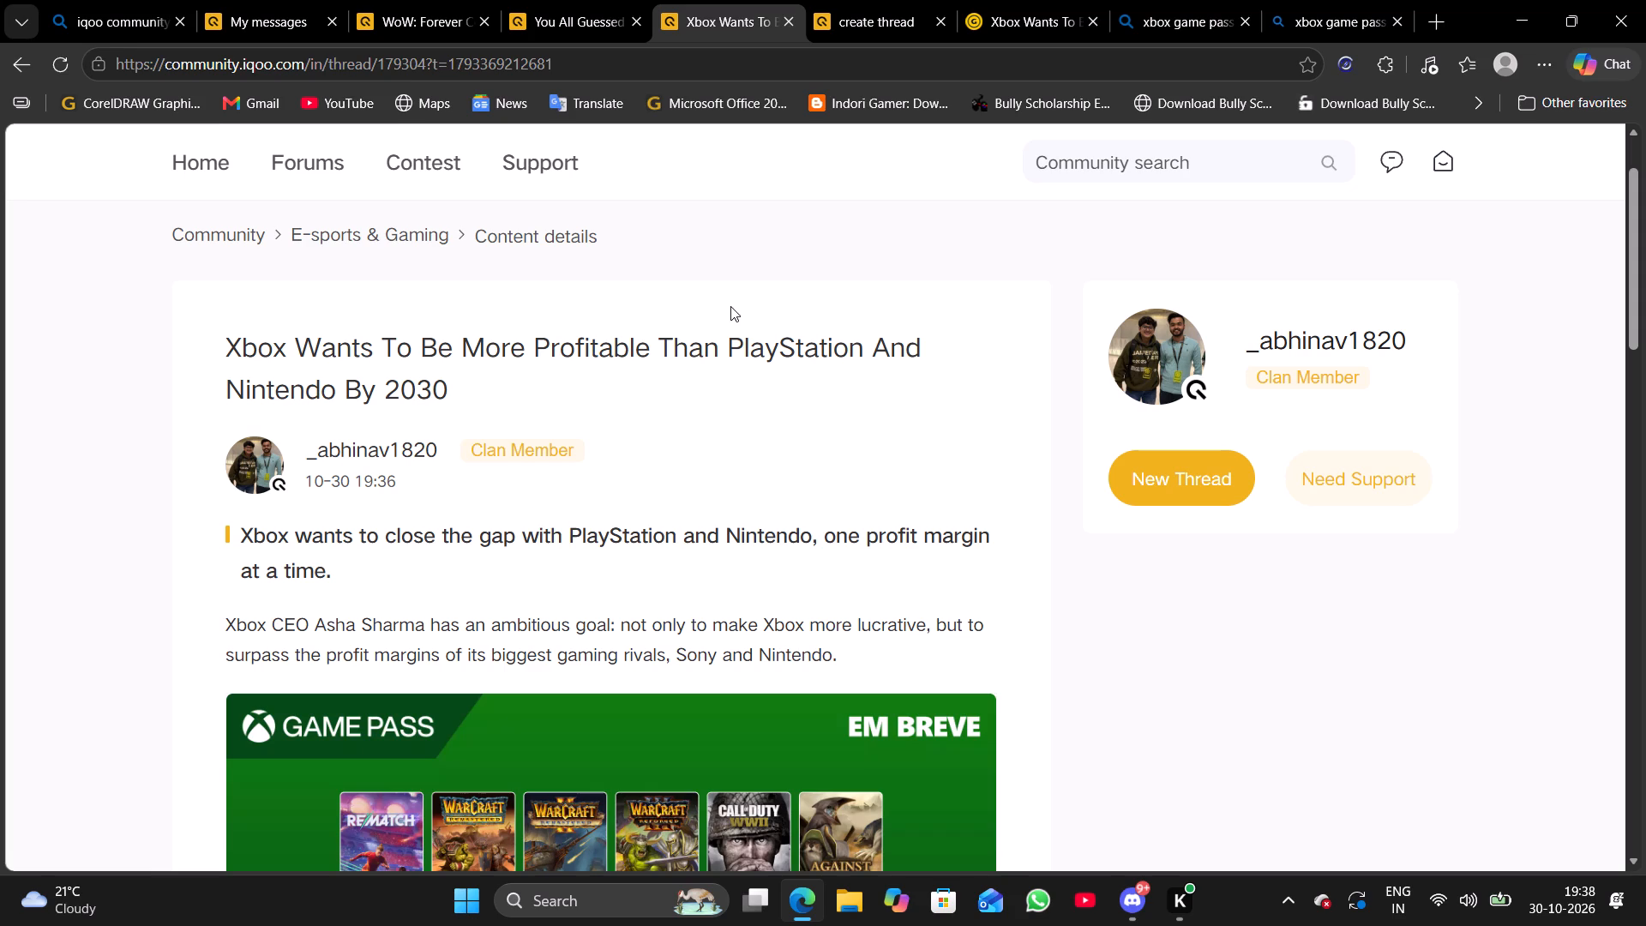
left_click(927, 0)
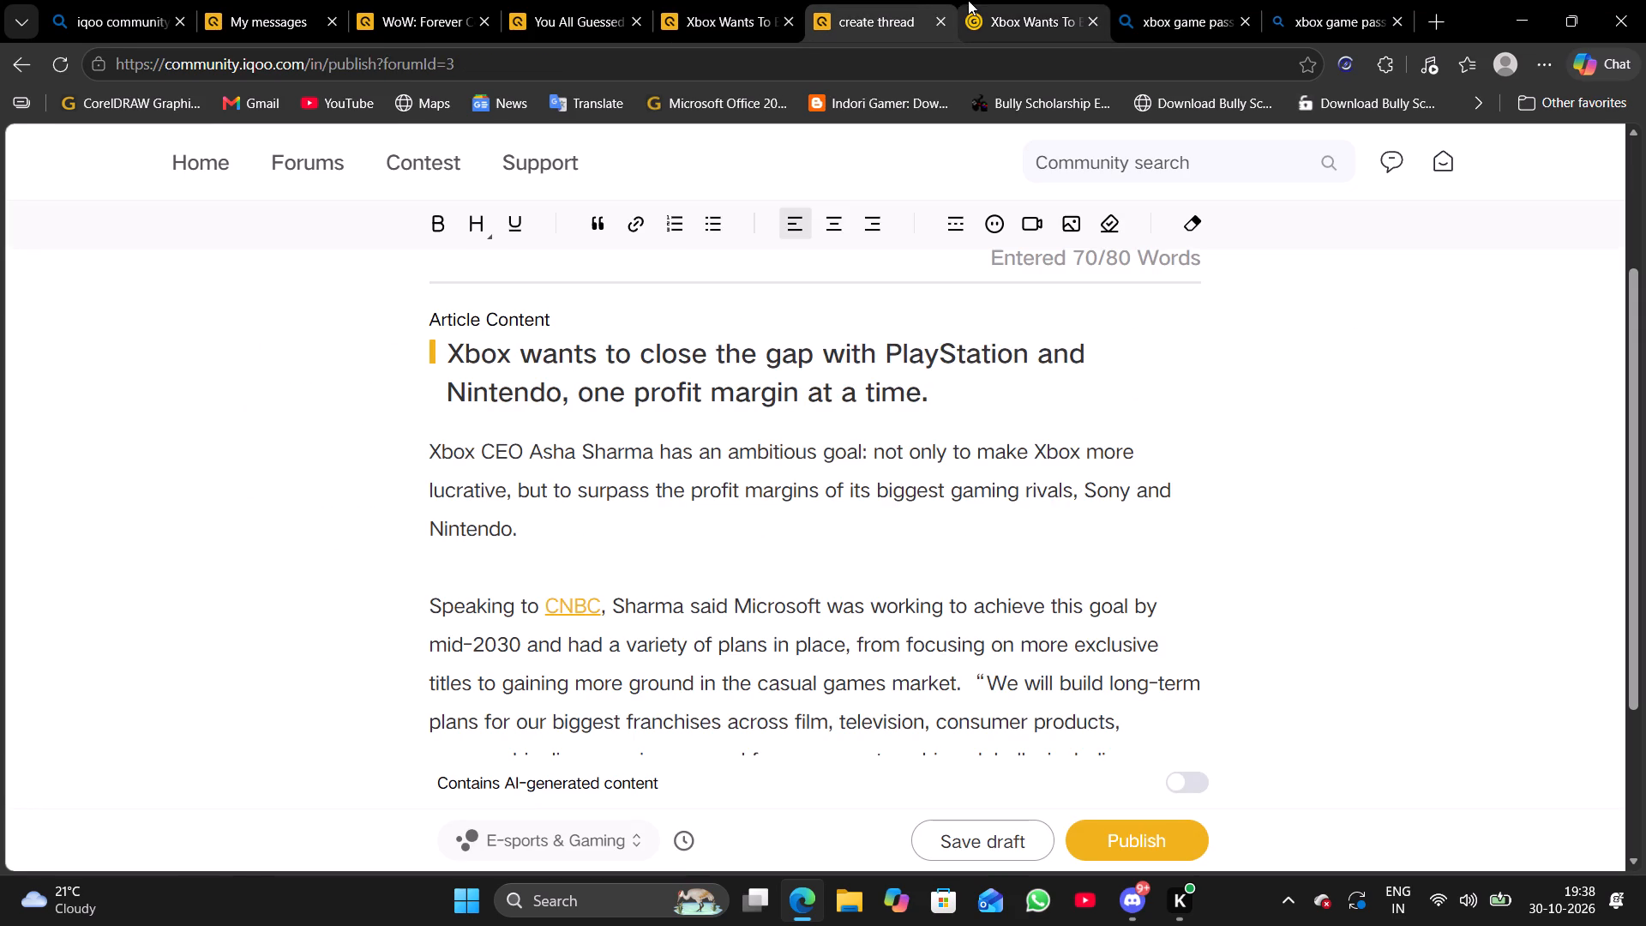
scroll(834, 632, "down", 6)
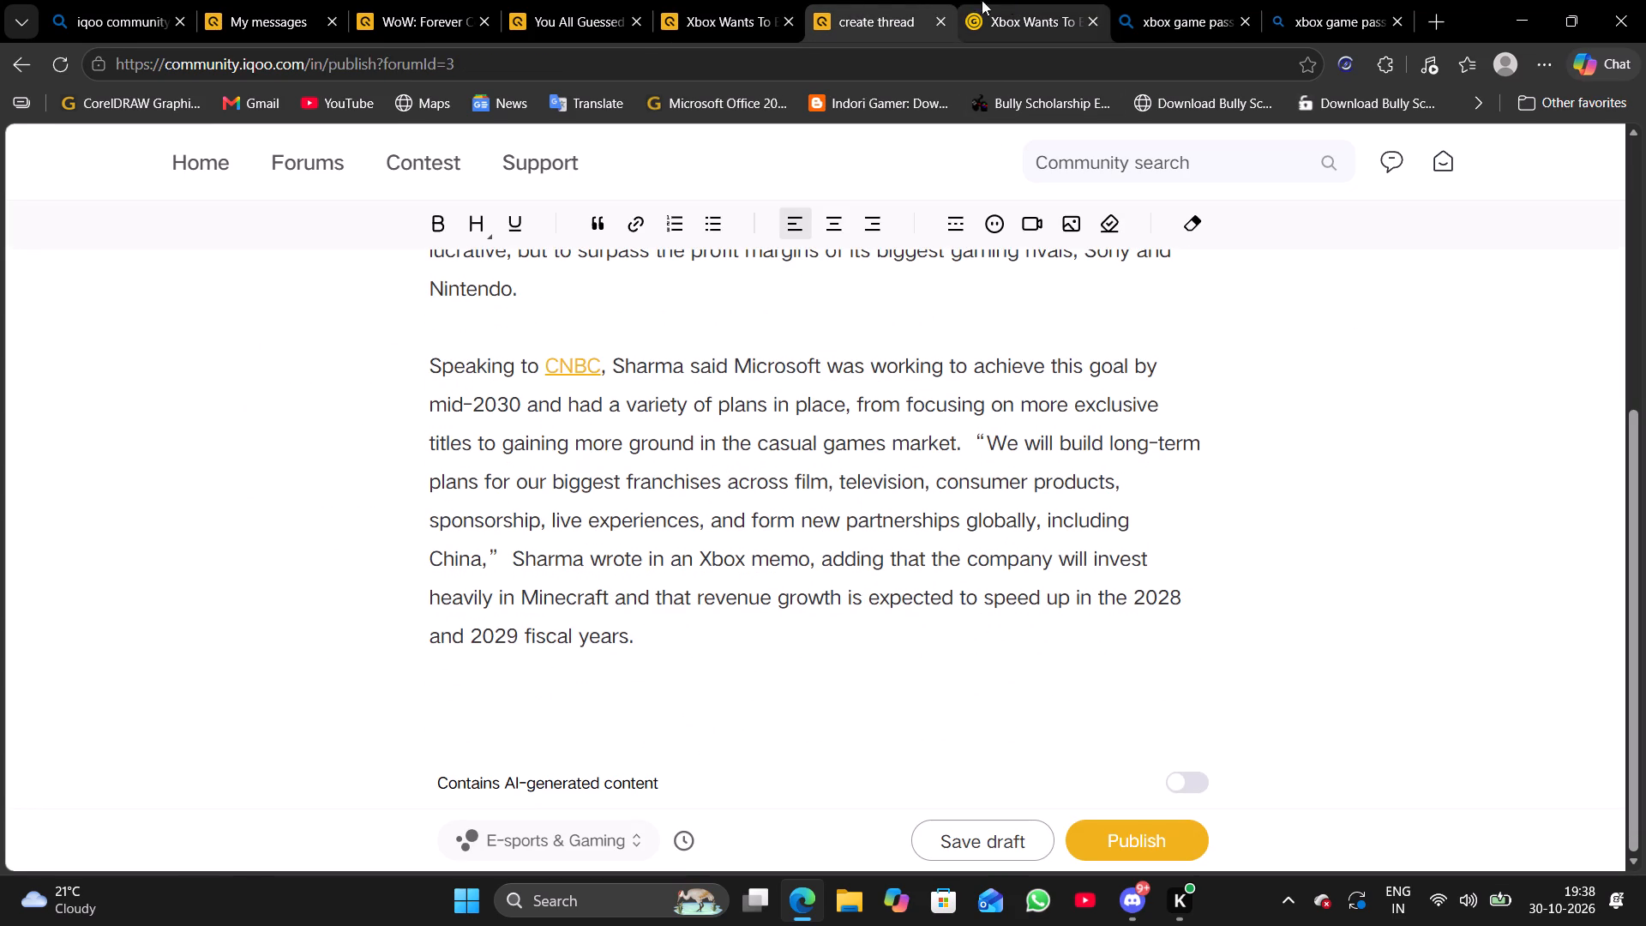
left_click(737, 0)
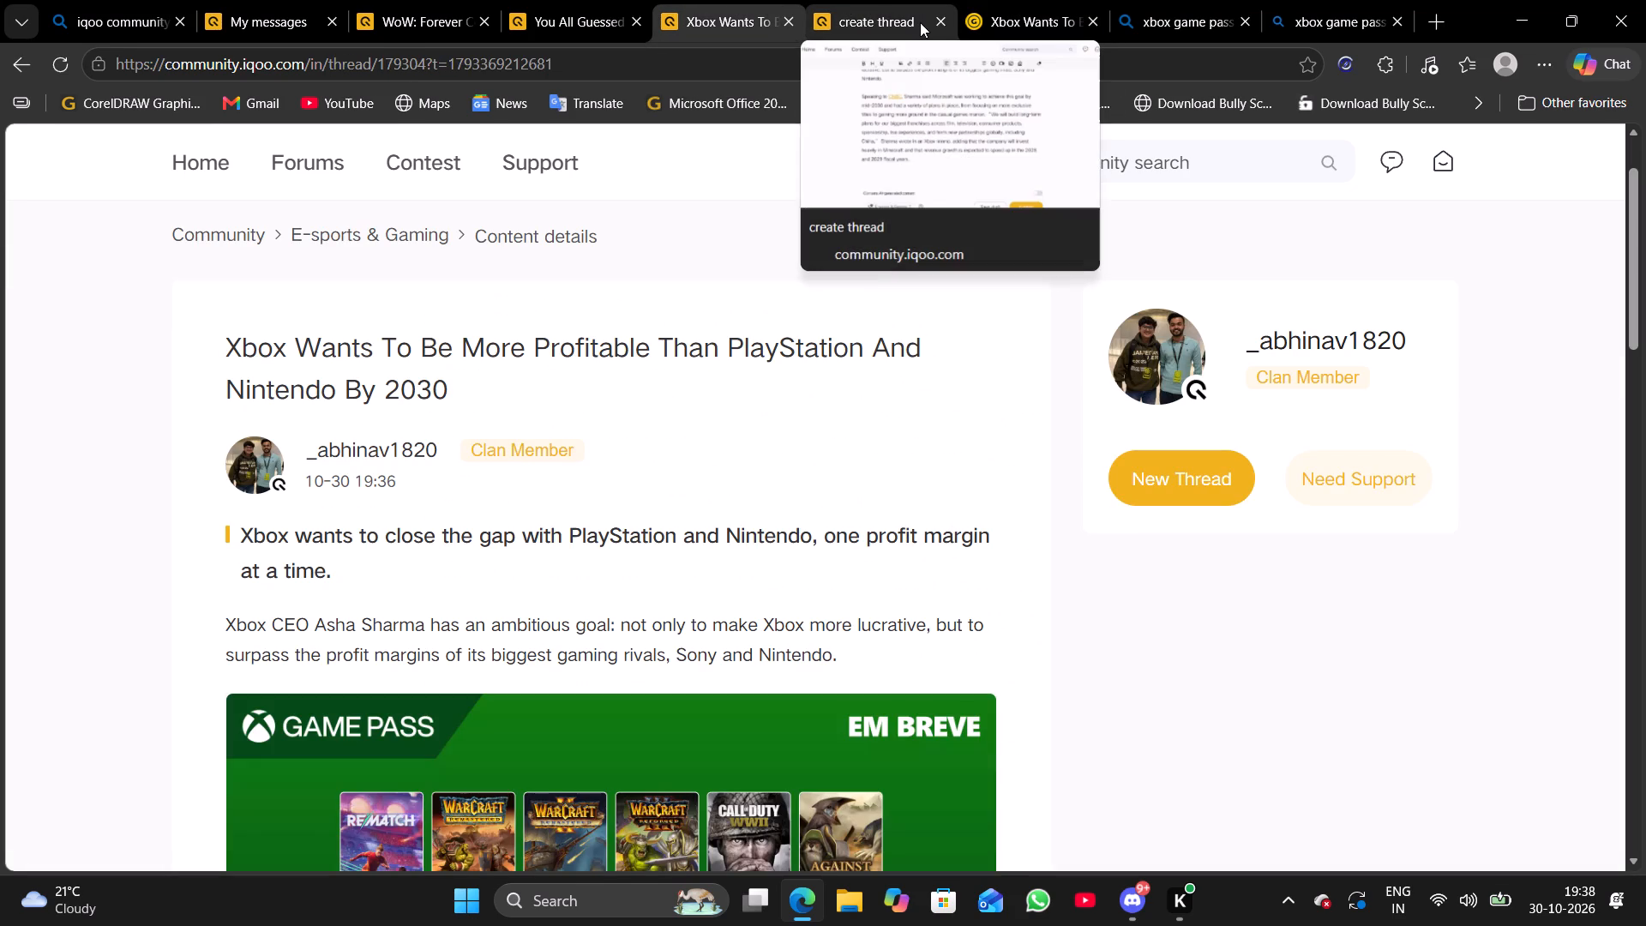
Close the duplicate Xbox profitability draft and discard its unsaved changes.
left_click(942, 21)
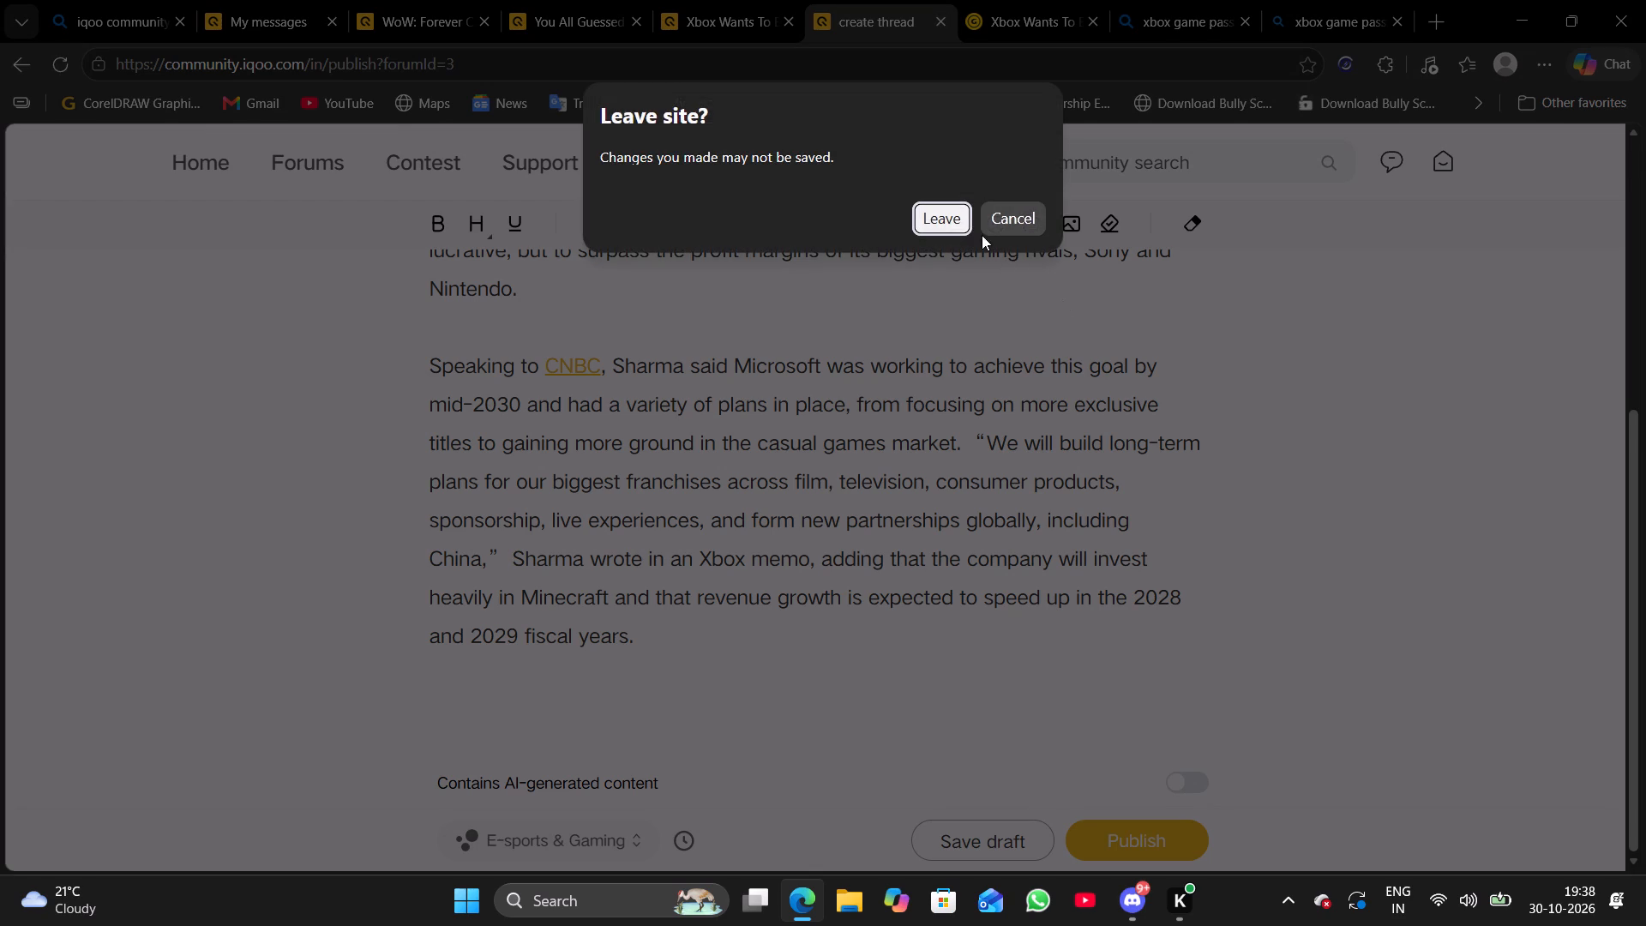
left_click(933, 224)
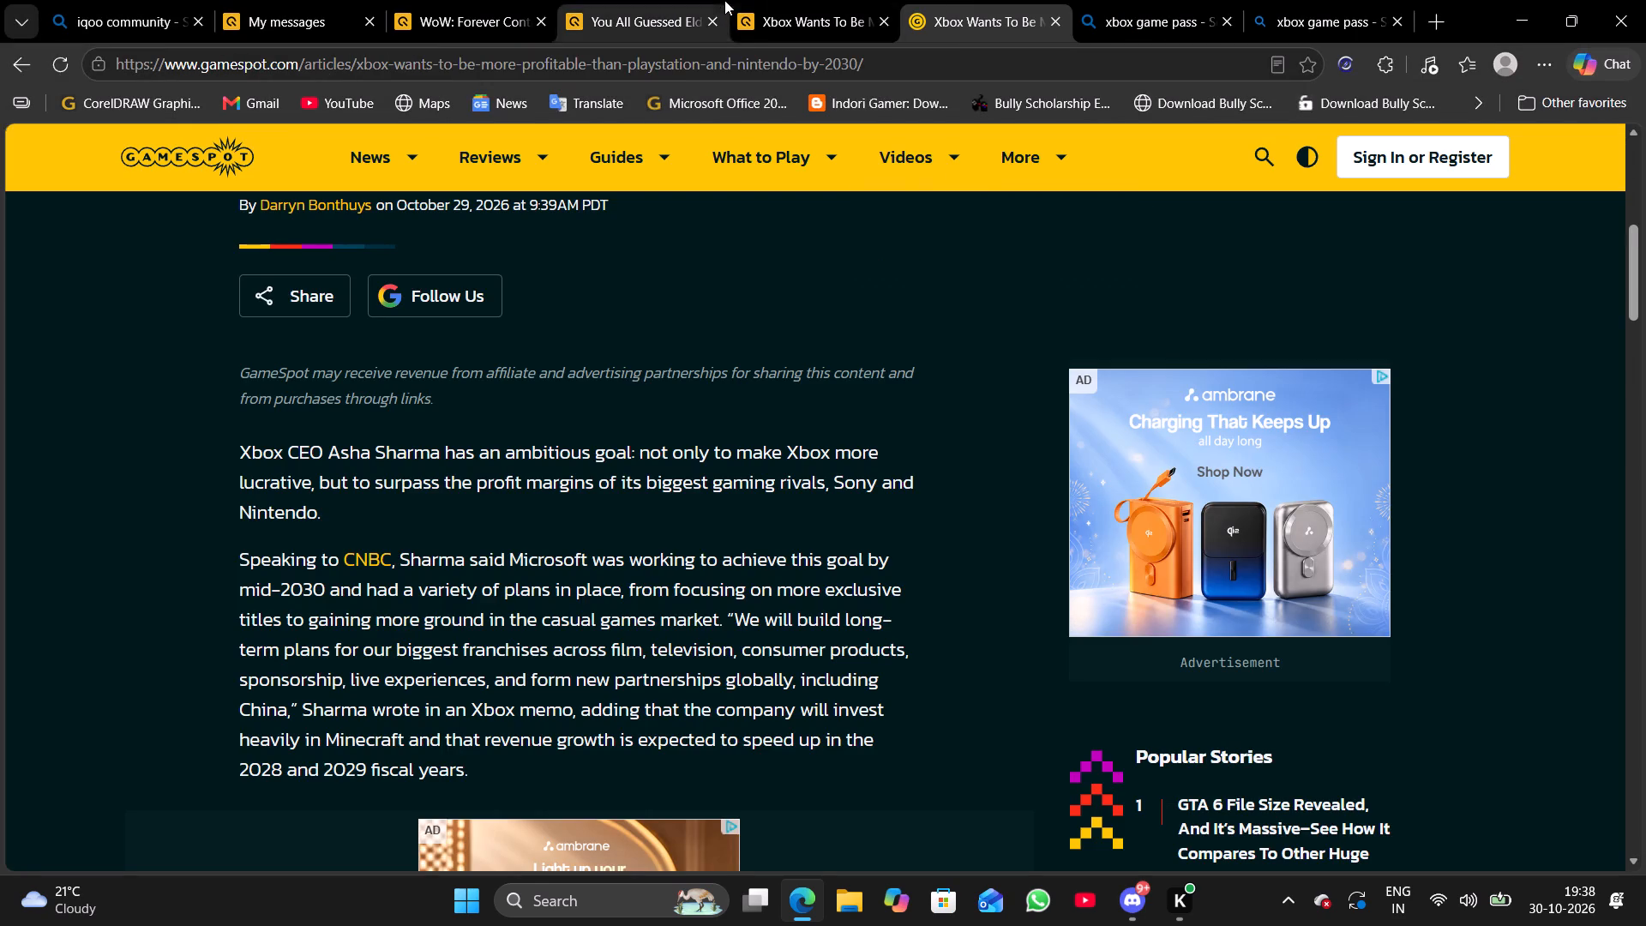
Start a new thread from the published Xbox profitability thread's page.
left_click(766, 0)
left_click(1132, 488)
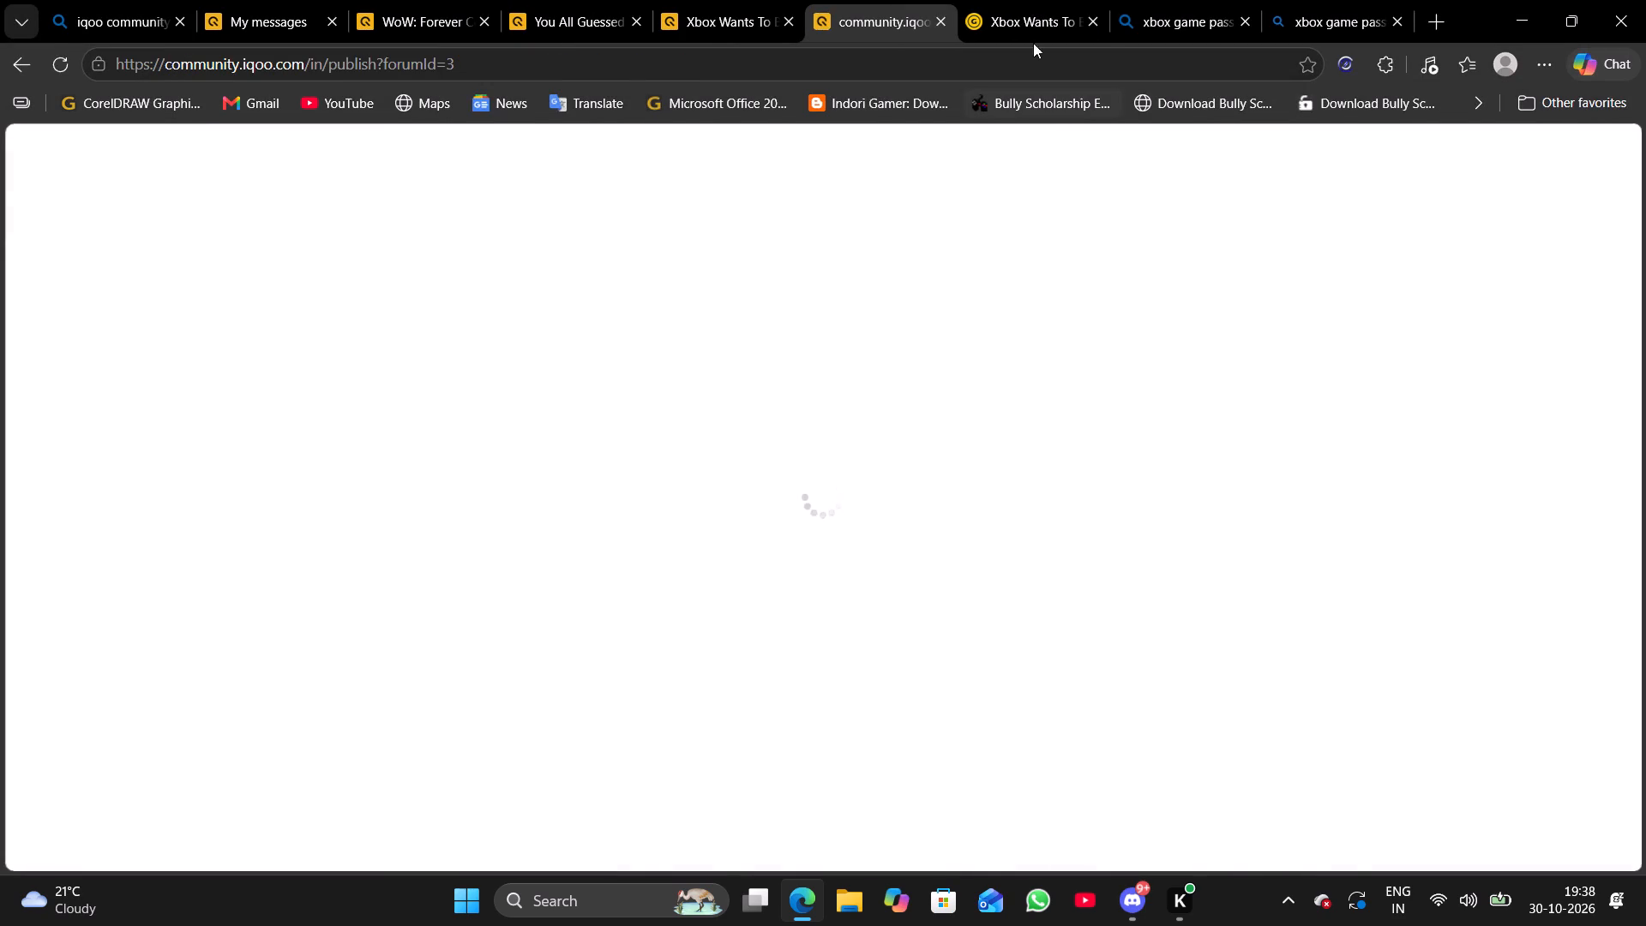
Return to GameSpot's news listing and open the article "Xbox's Recent Efforts Haven't Changed Anything And The Future Remains Bleak, Expert Says".
left_click(1033, 4)
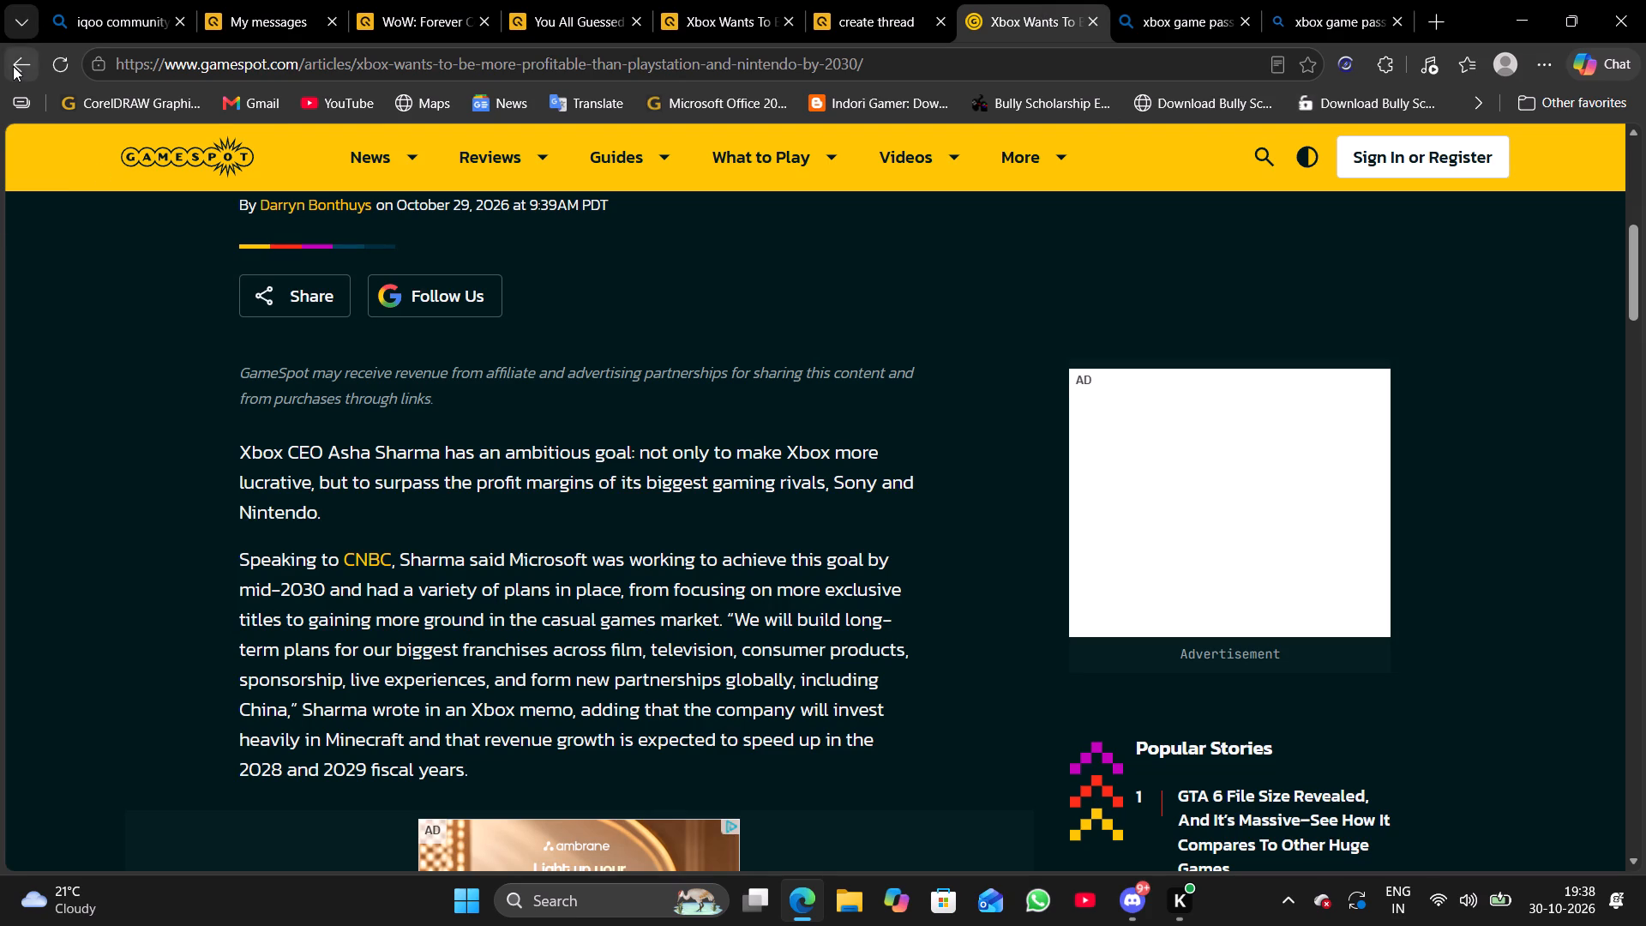
left_click(13, 66)
scroll(159, 425, "down", 2)
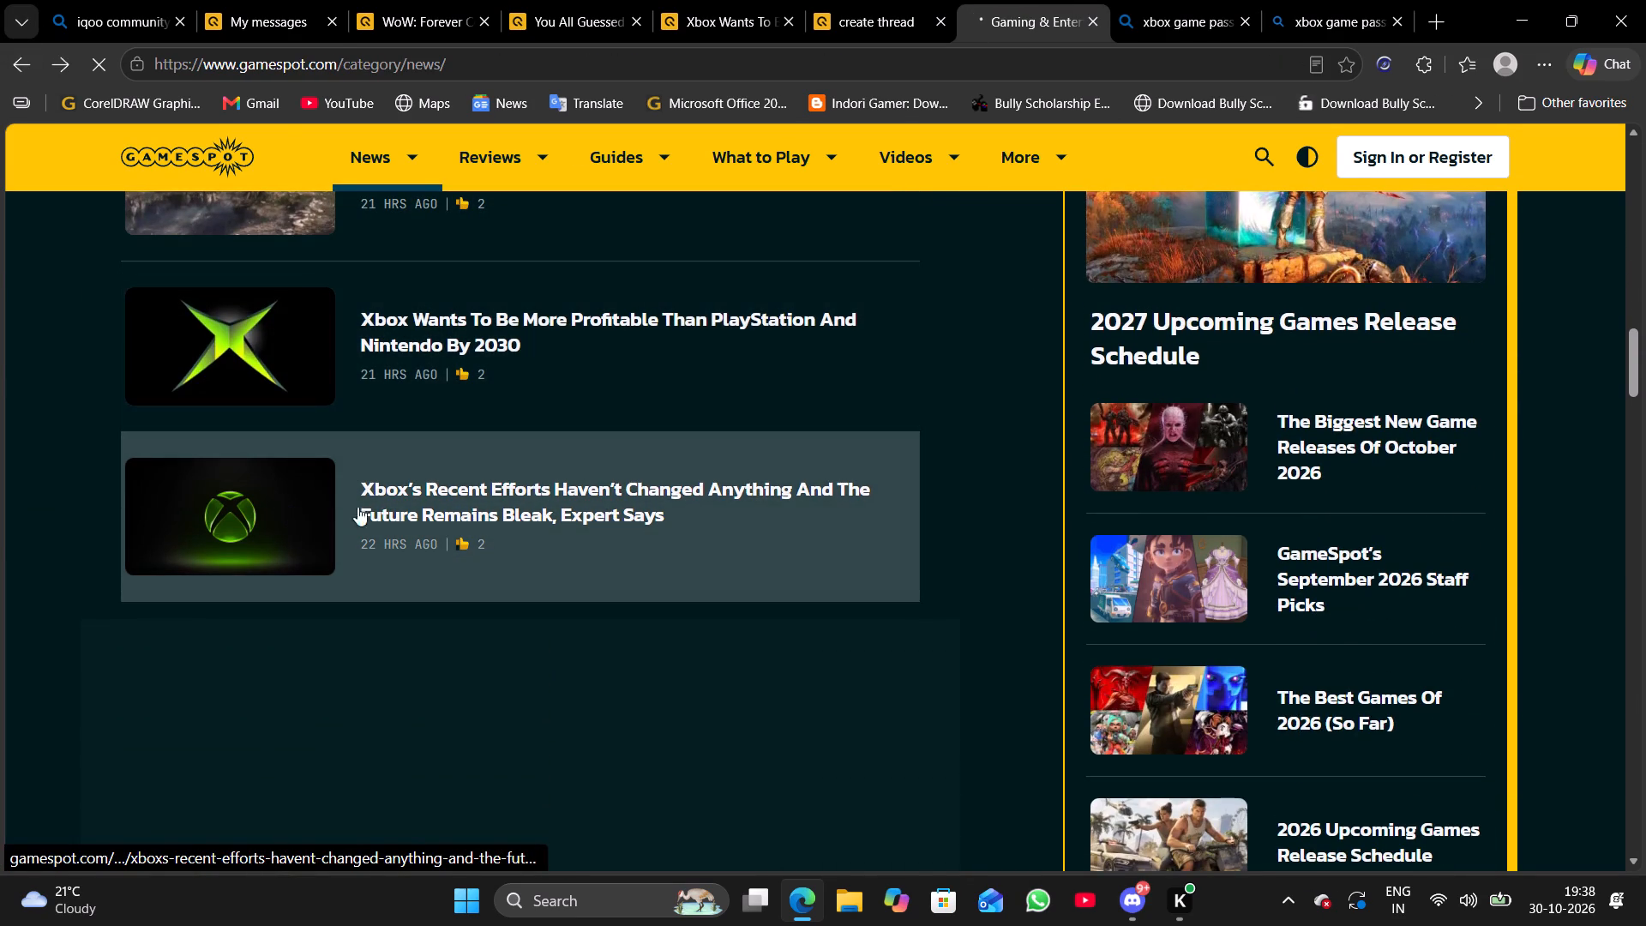
left_click(438, 478)
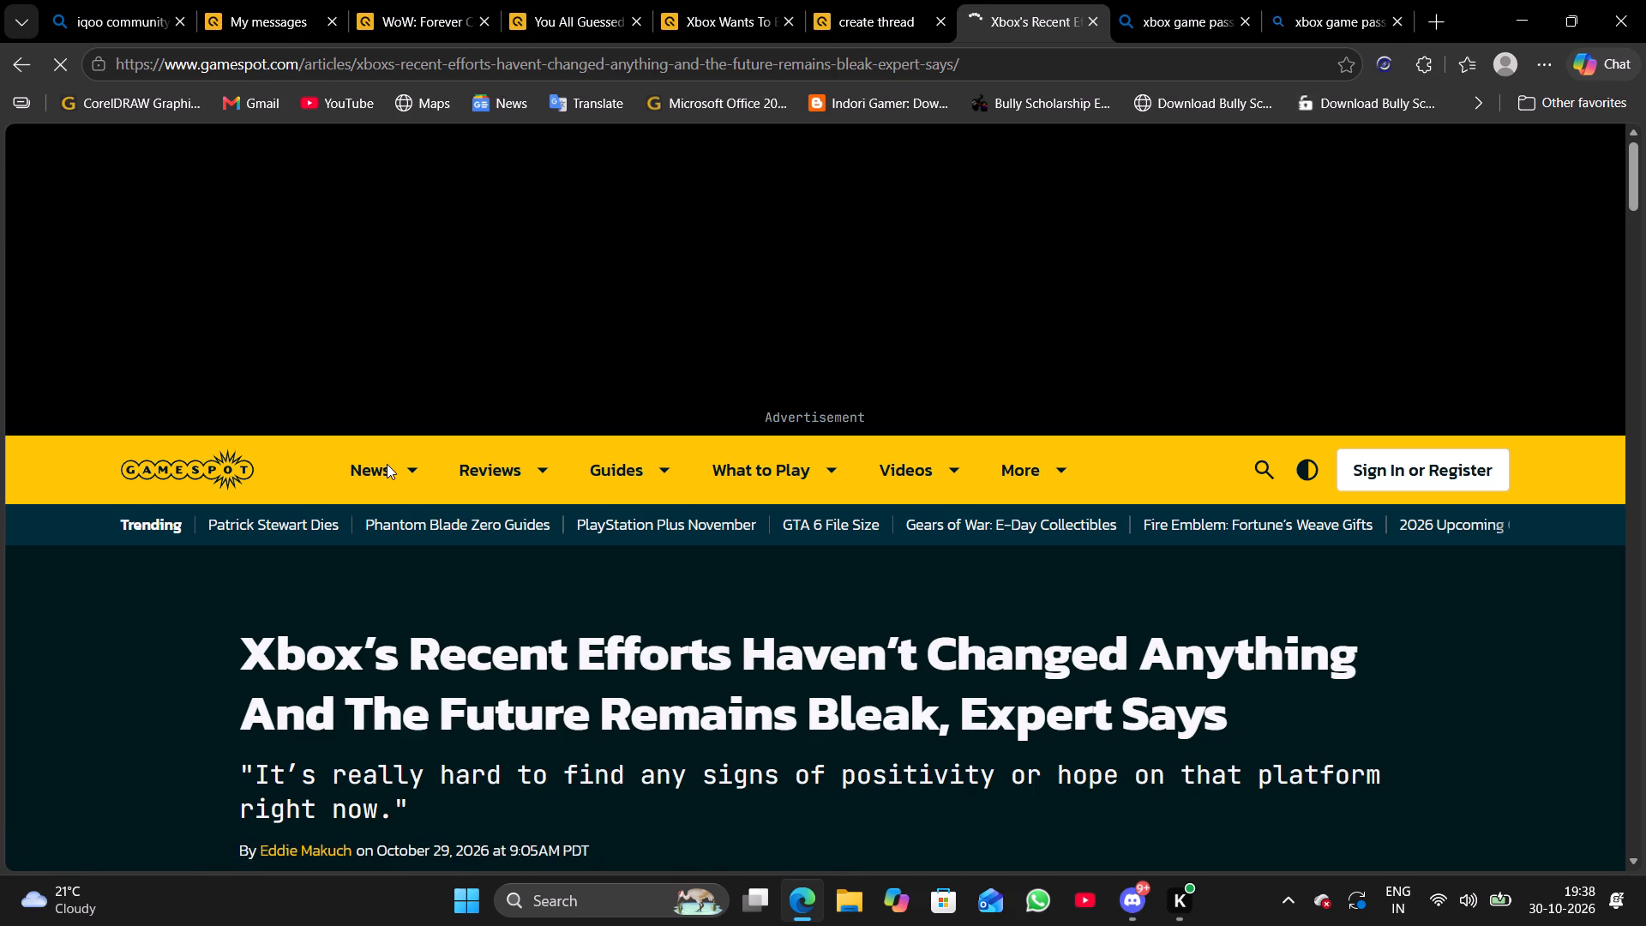
Copy the full headline of the GameSpot article about Xbox's recent efforts into the new thread's Article Title.
left_click_drag(253, 627, 1283, 722)
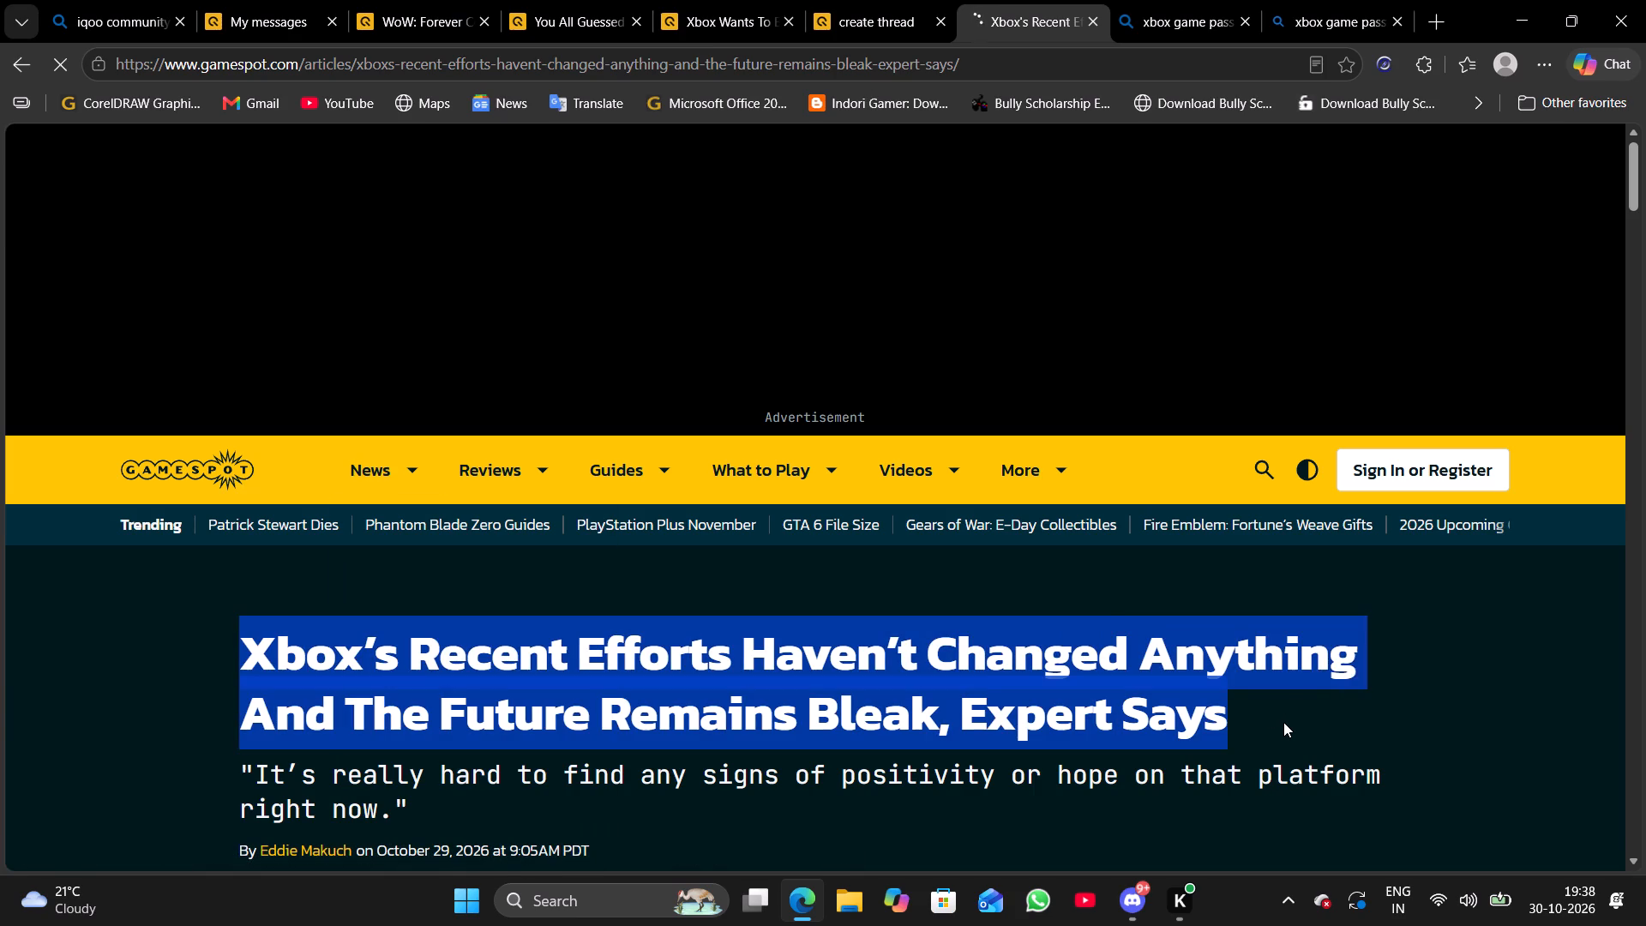
left_click_drag(1283, 722, 1288, 730)
left_click(1319, 652)
left_click(909, 0)
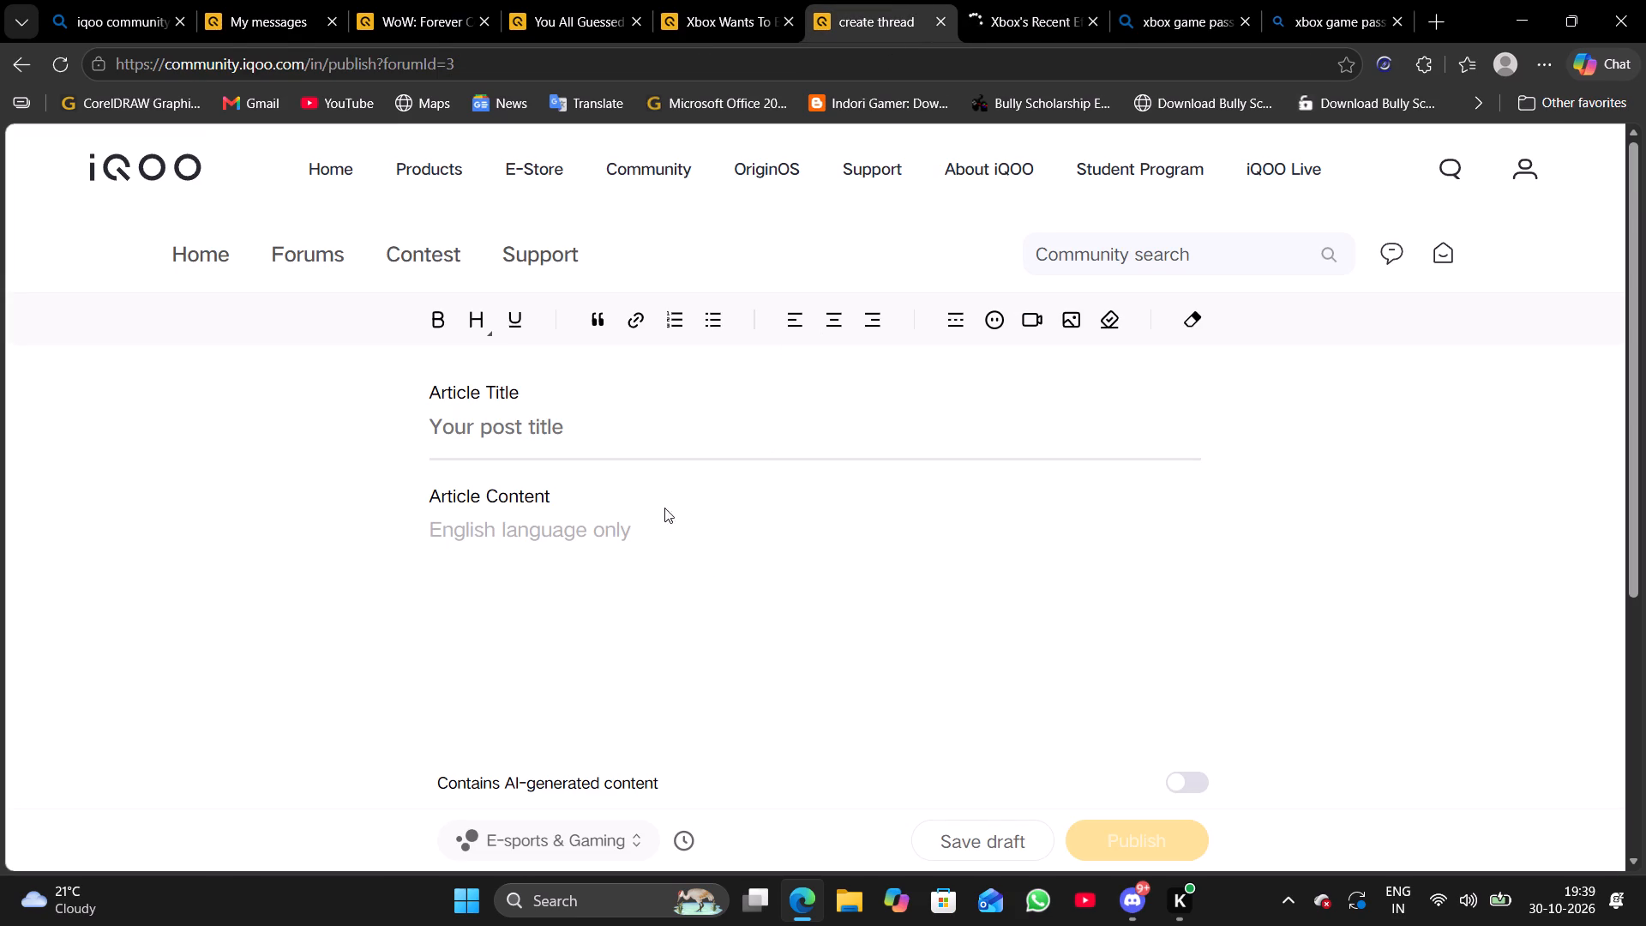
left_click(696, 418)
key("ctrl+v")
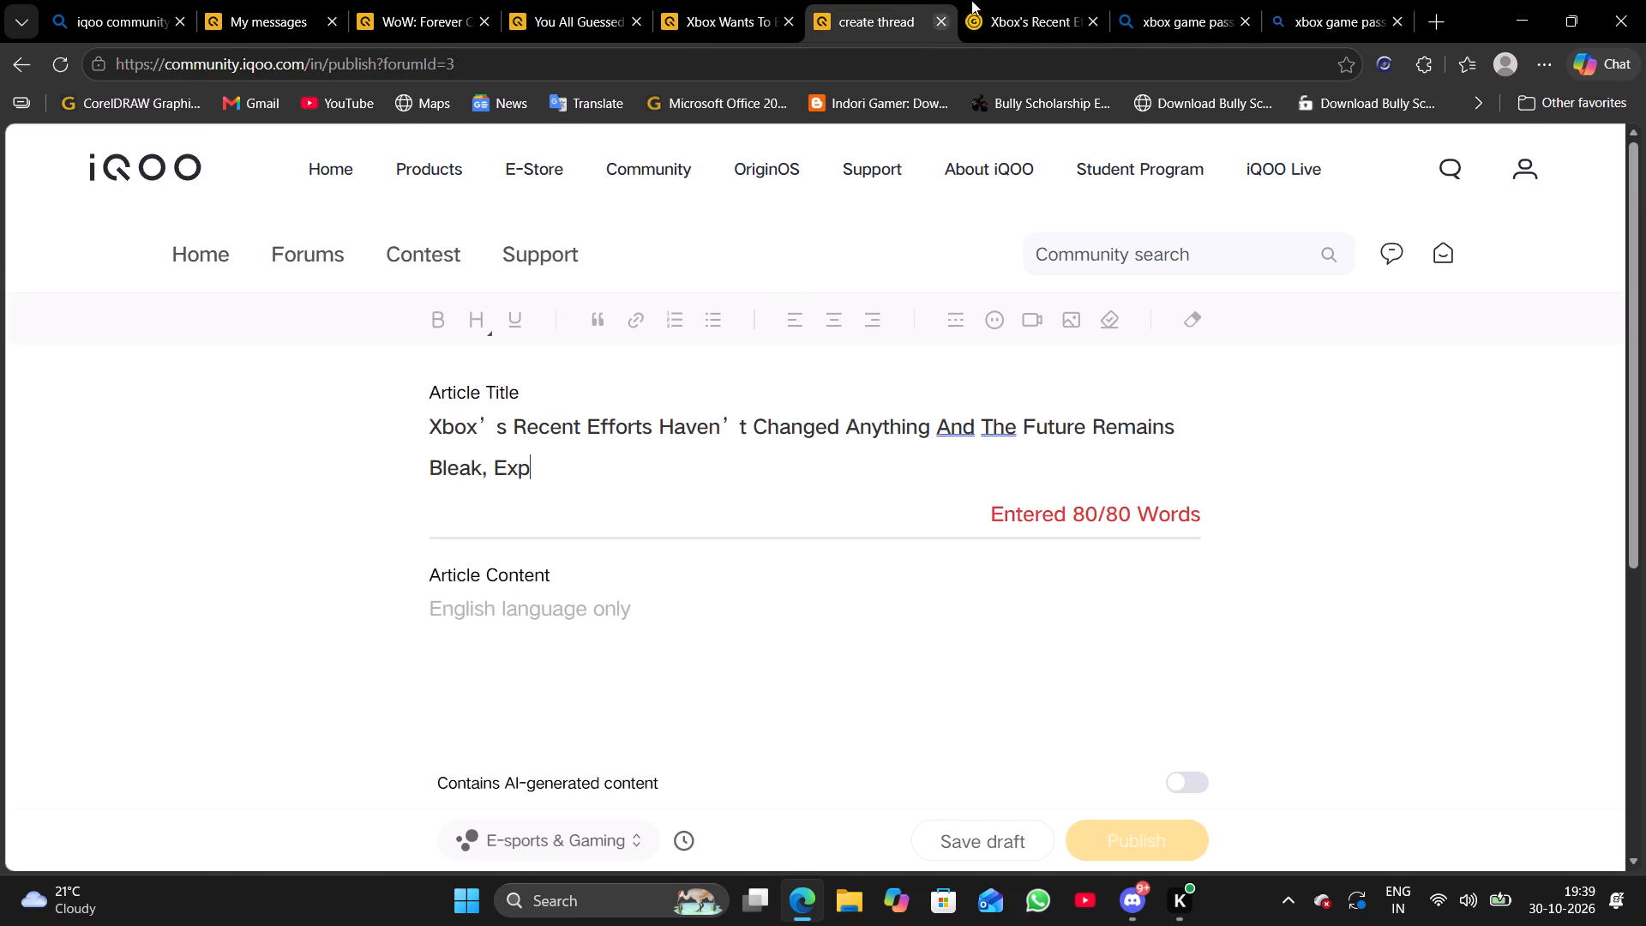
Shorten the thread title to "Xbox's Recent Efforts Haven't Changed Anything And The Future Remains Bleak".
left_click(1039, 10)
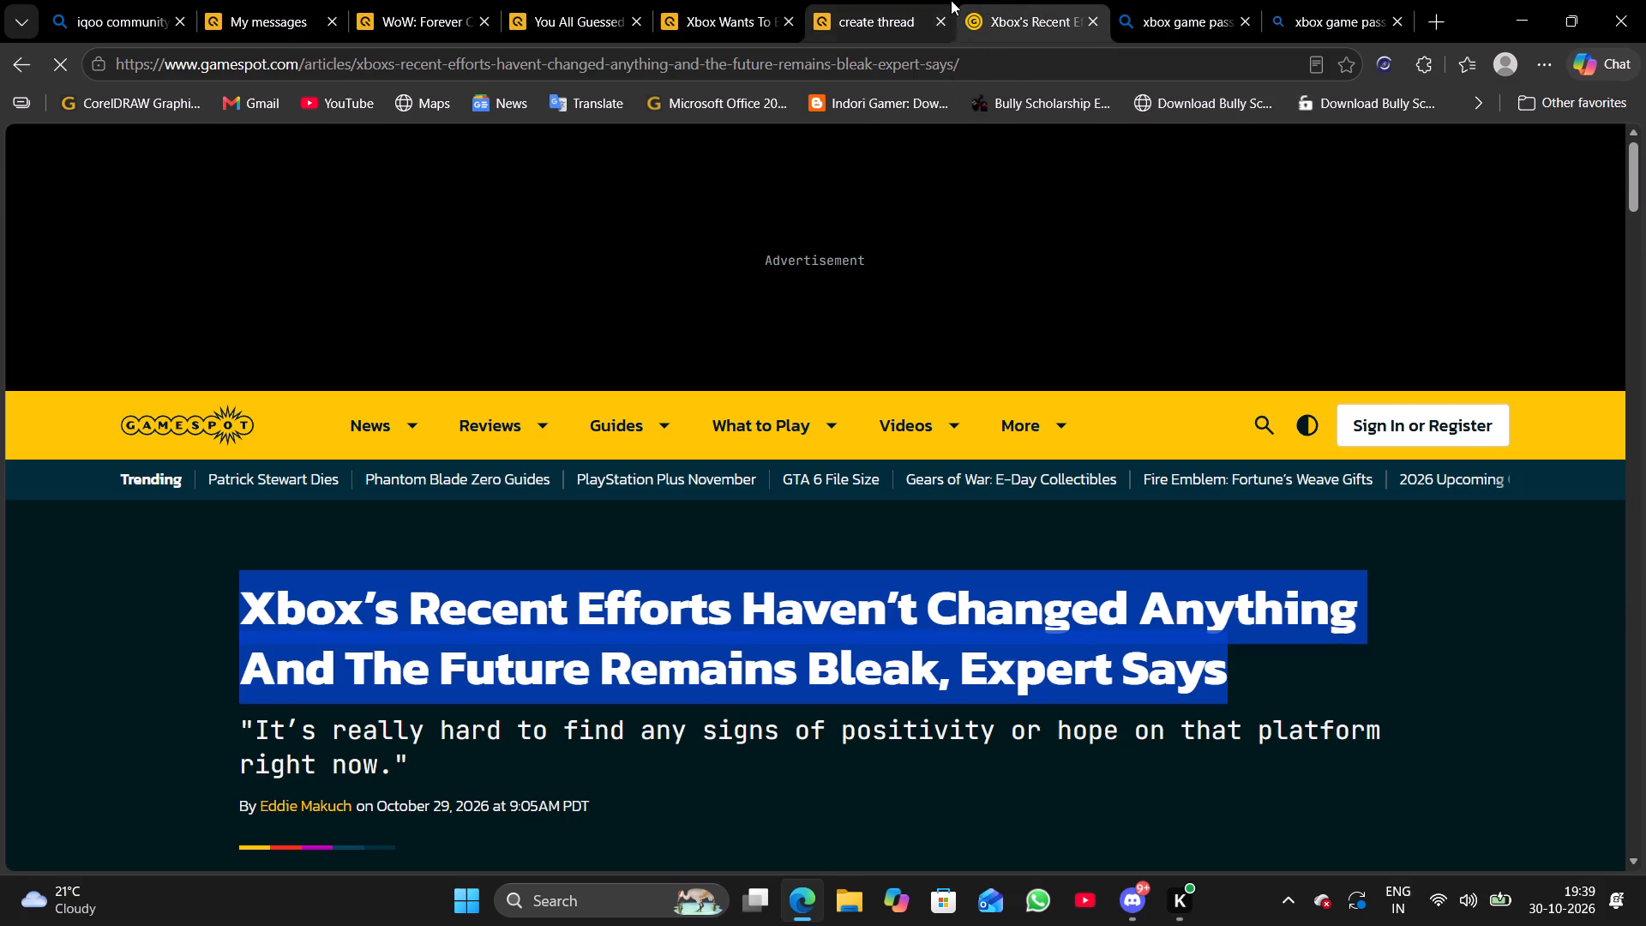
left_click(947, 0)
key("BackSpace")
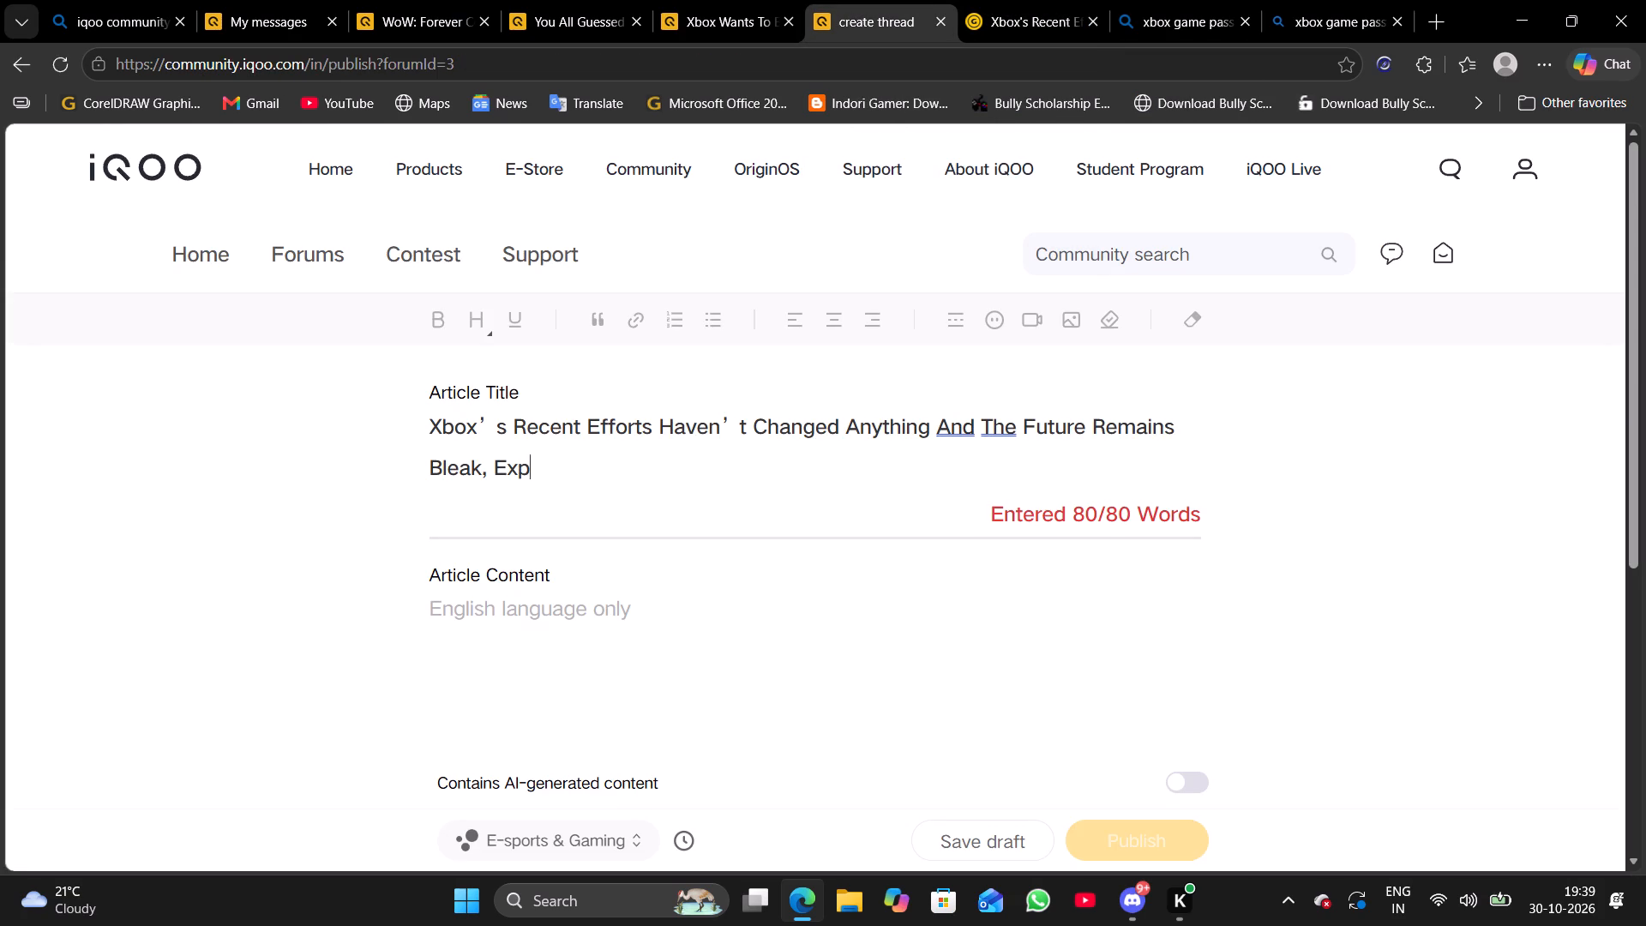
key("BackSpace")
key("BackSpace")
key("BackSpace")
key("BackSpace")
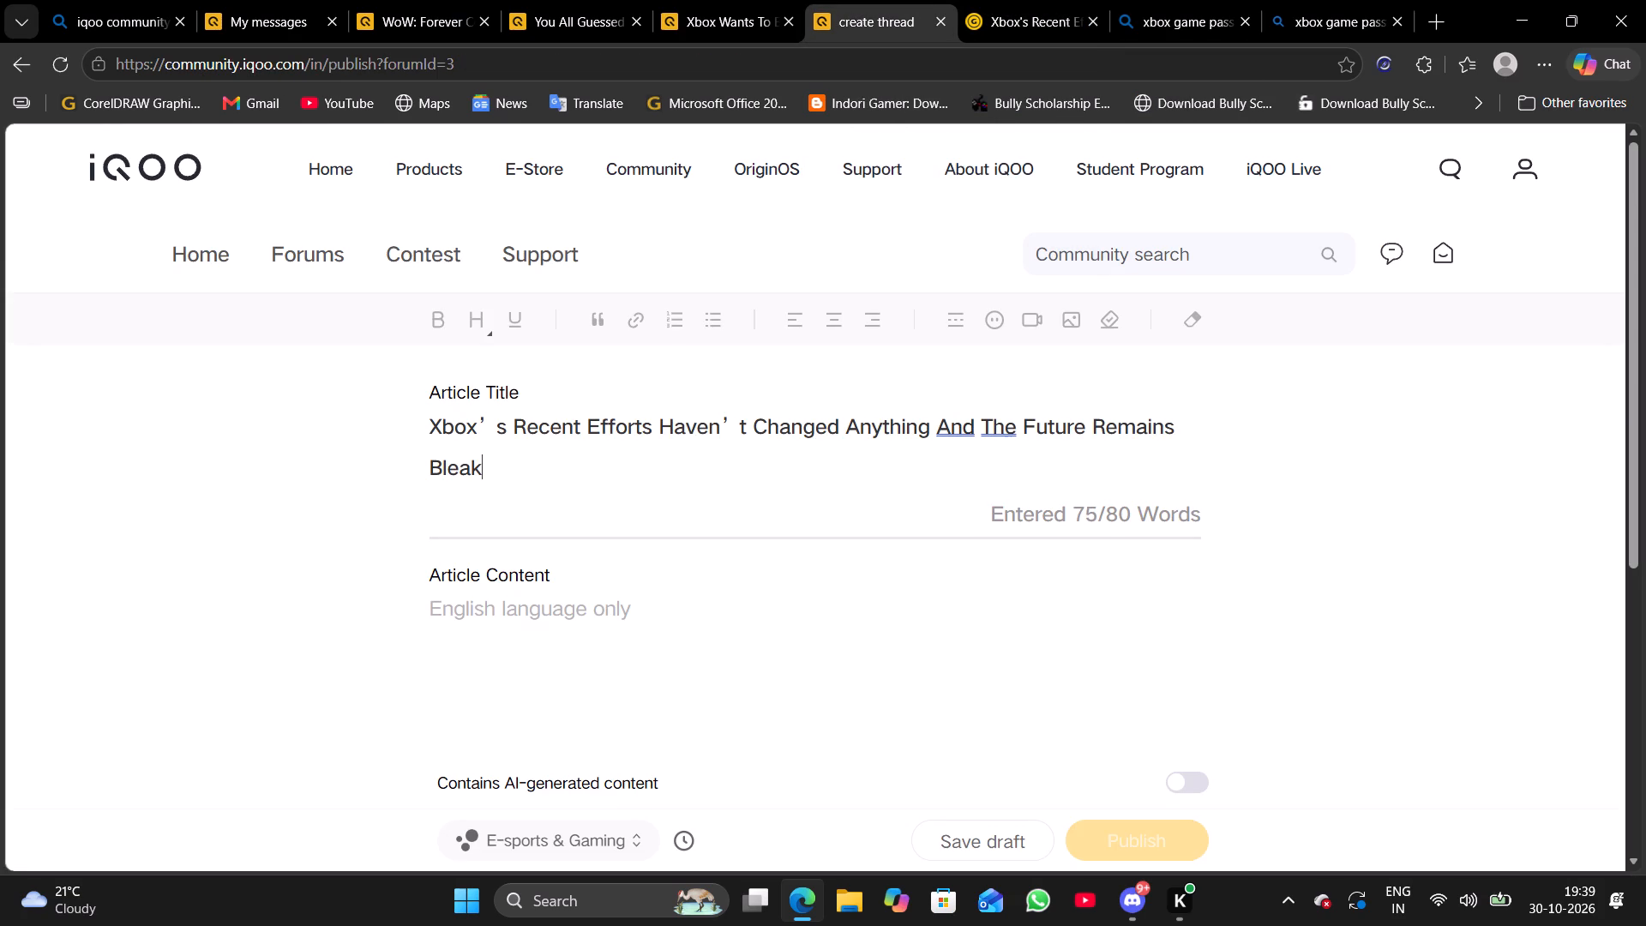
Copy the GameSpot article's subheading quote "It's really hard to find any signs of positivity" into the Article Content and format it as a heading.
left_click(1032, 0)
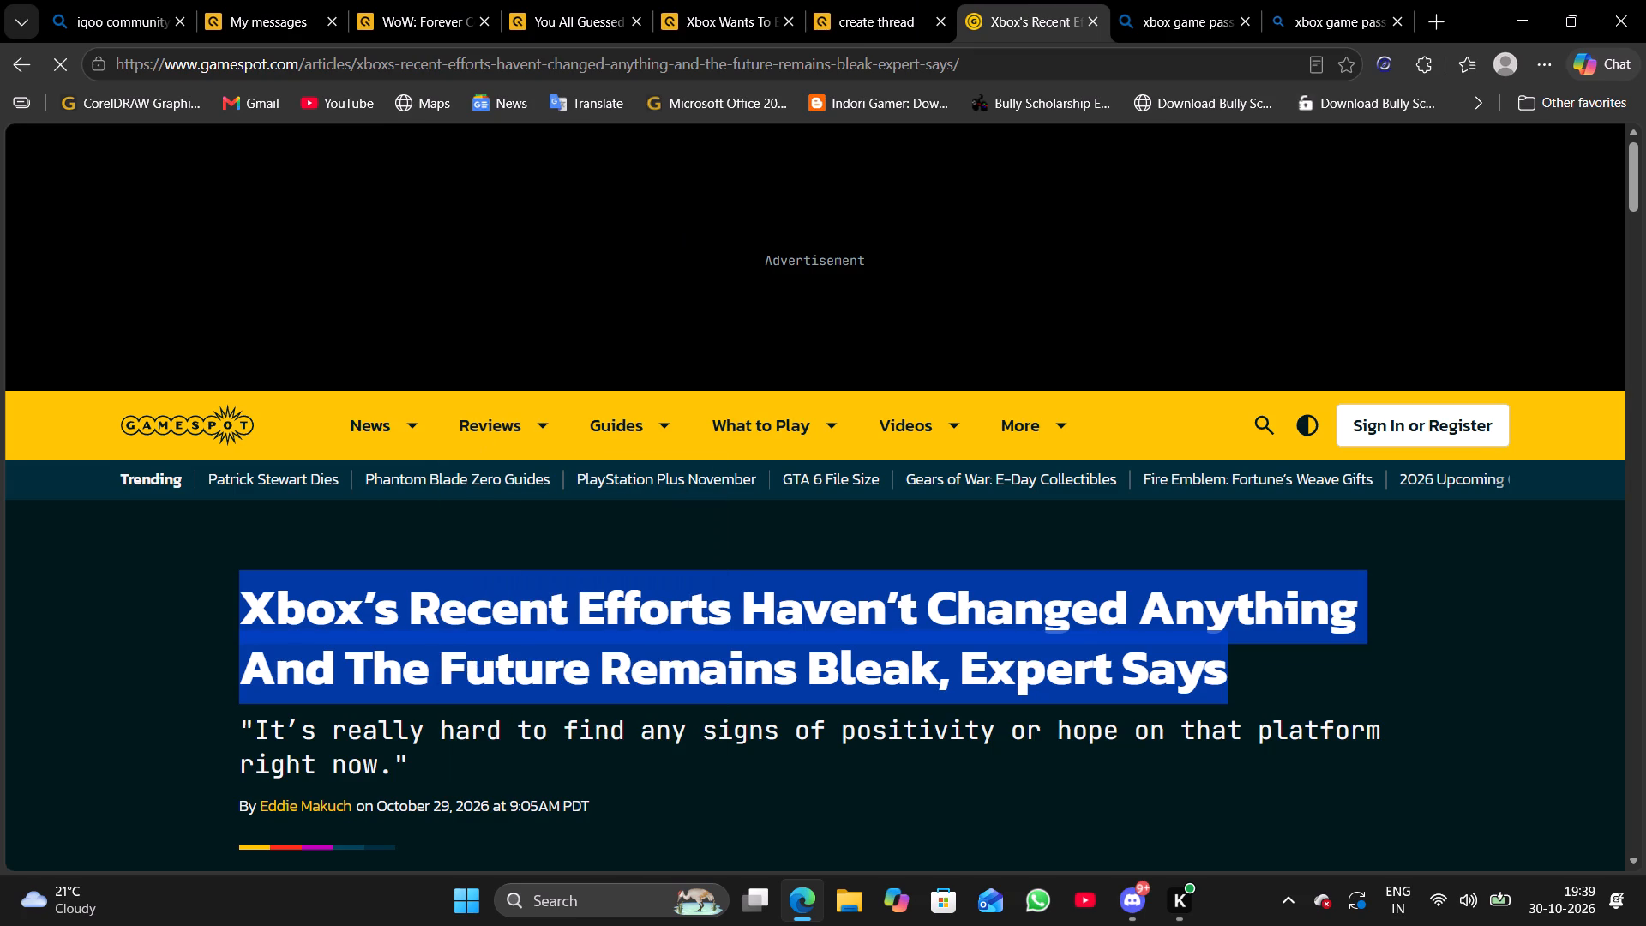
left_click_drag(223, 741, 394, 797)
left_click(309, 793)
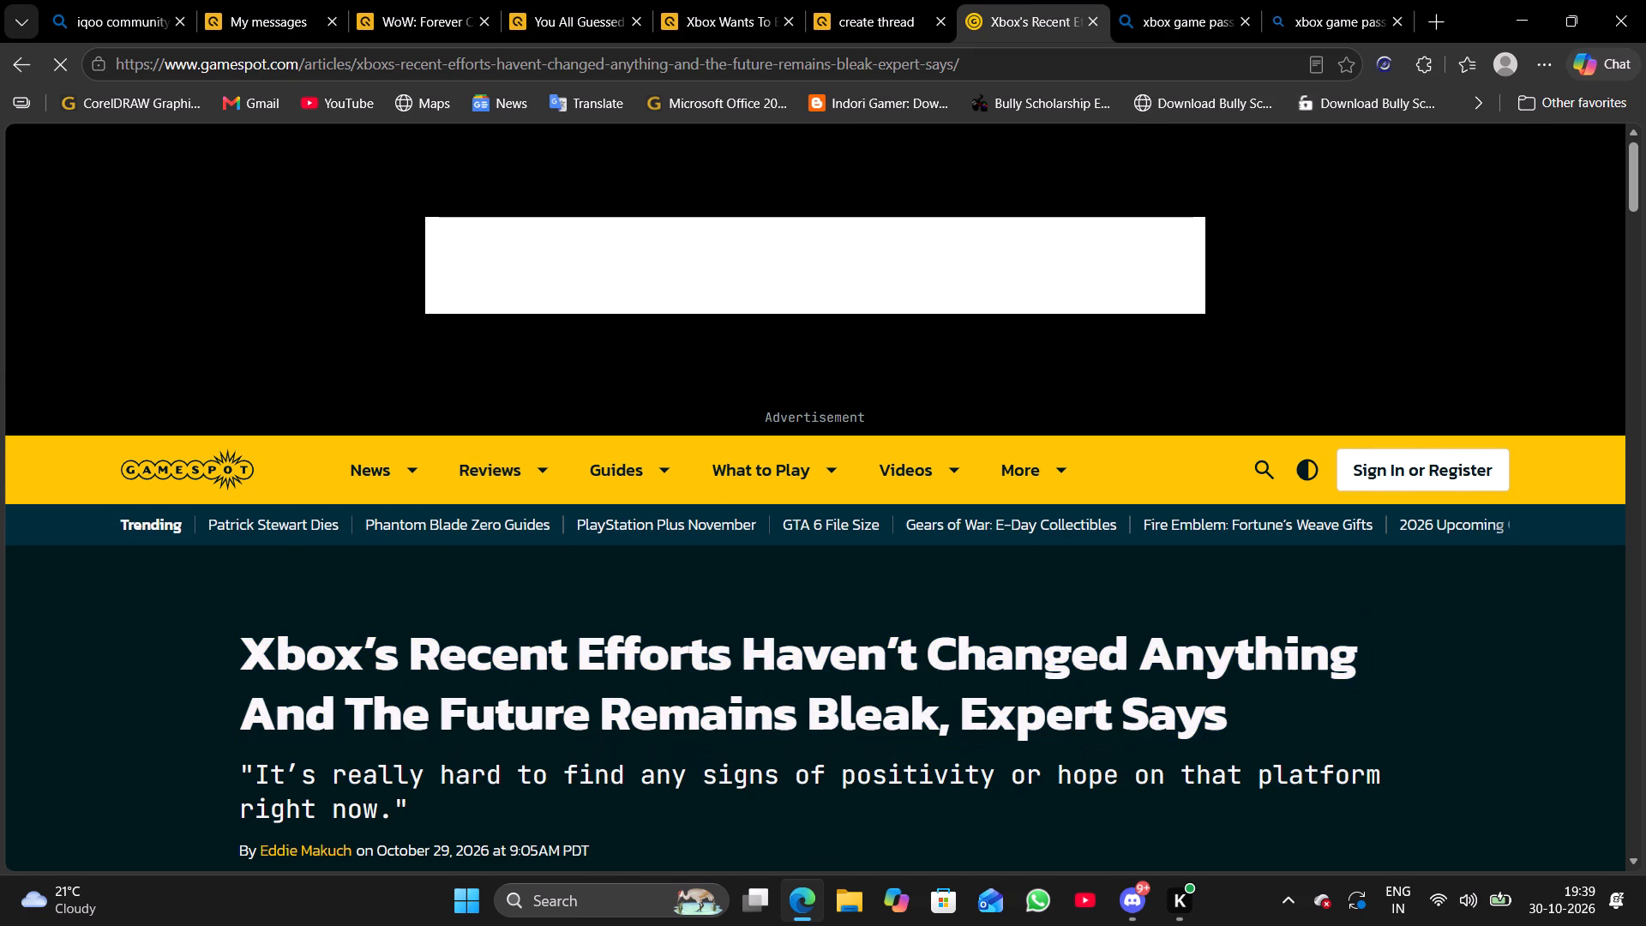
left_click_drag(225, 766, 426, 815)
left_click(501, 732)
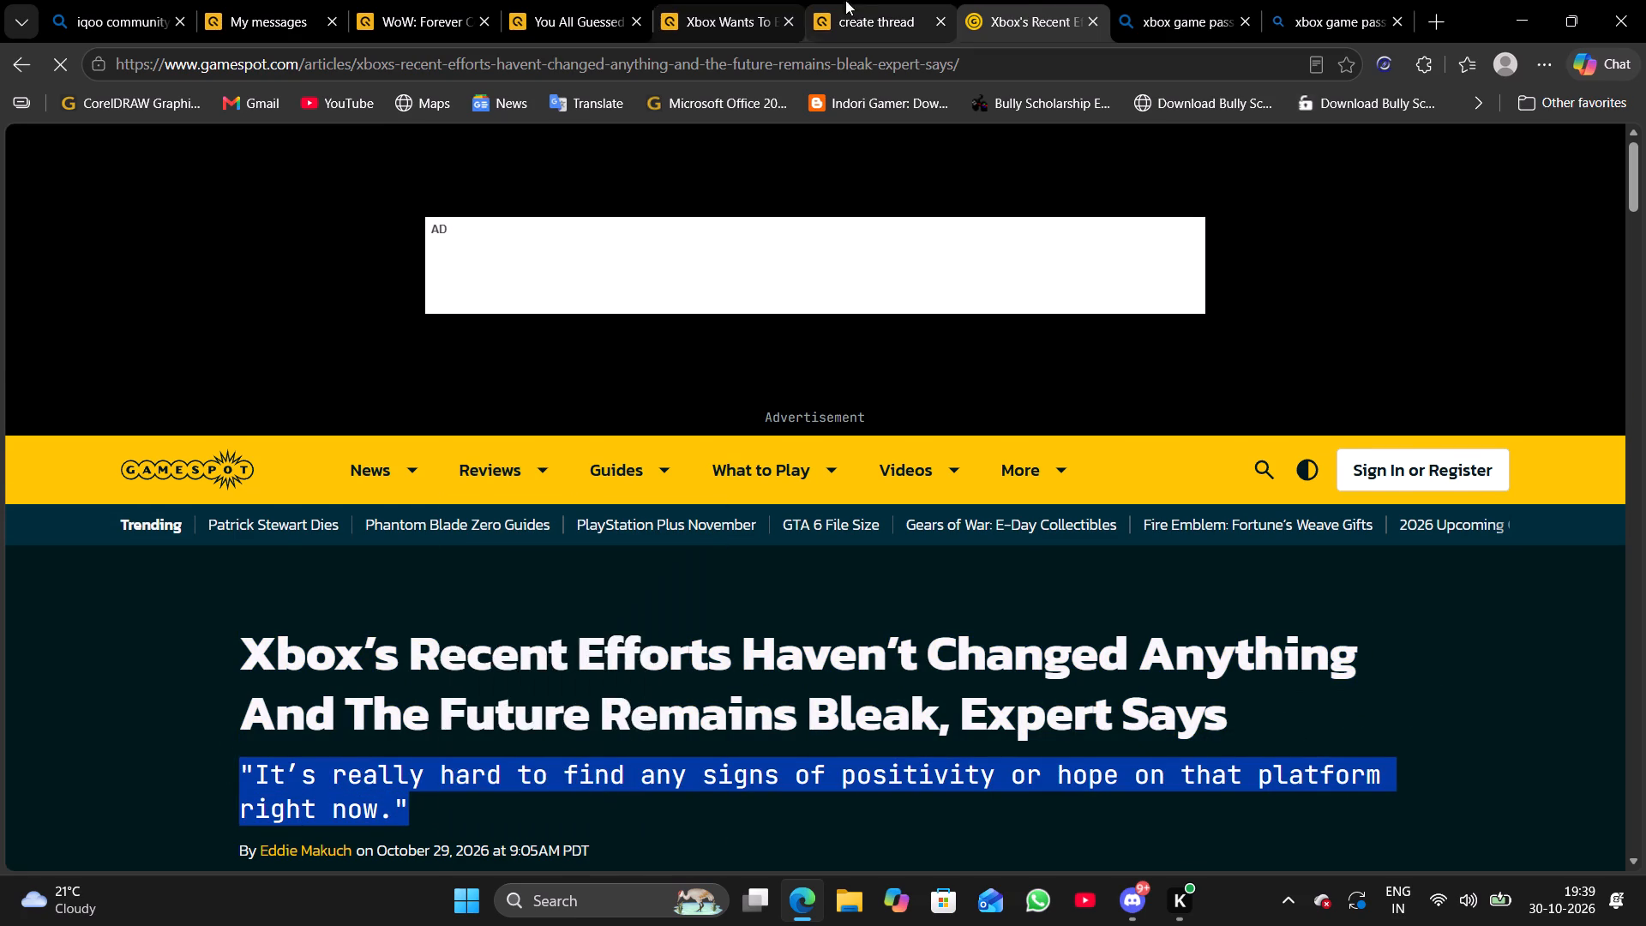
left_click(868, 0)
left_click(733, 628)
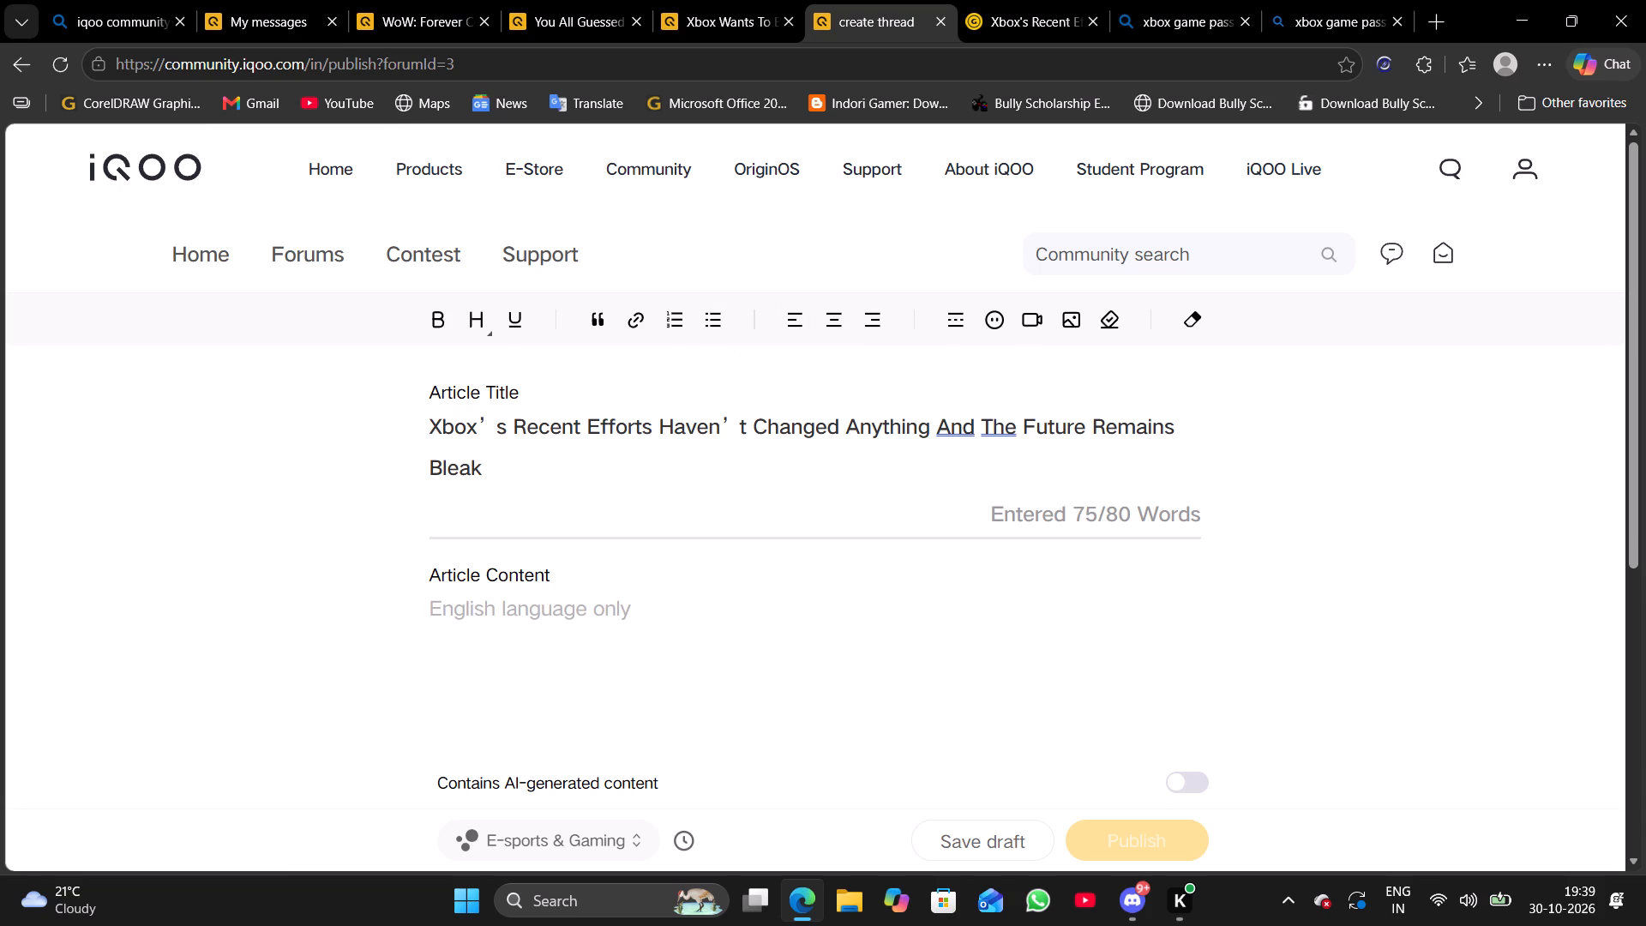
left_click(712, 610)
key("ctrl+v")
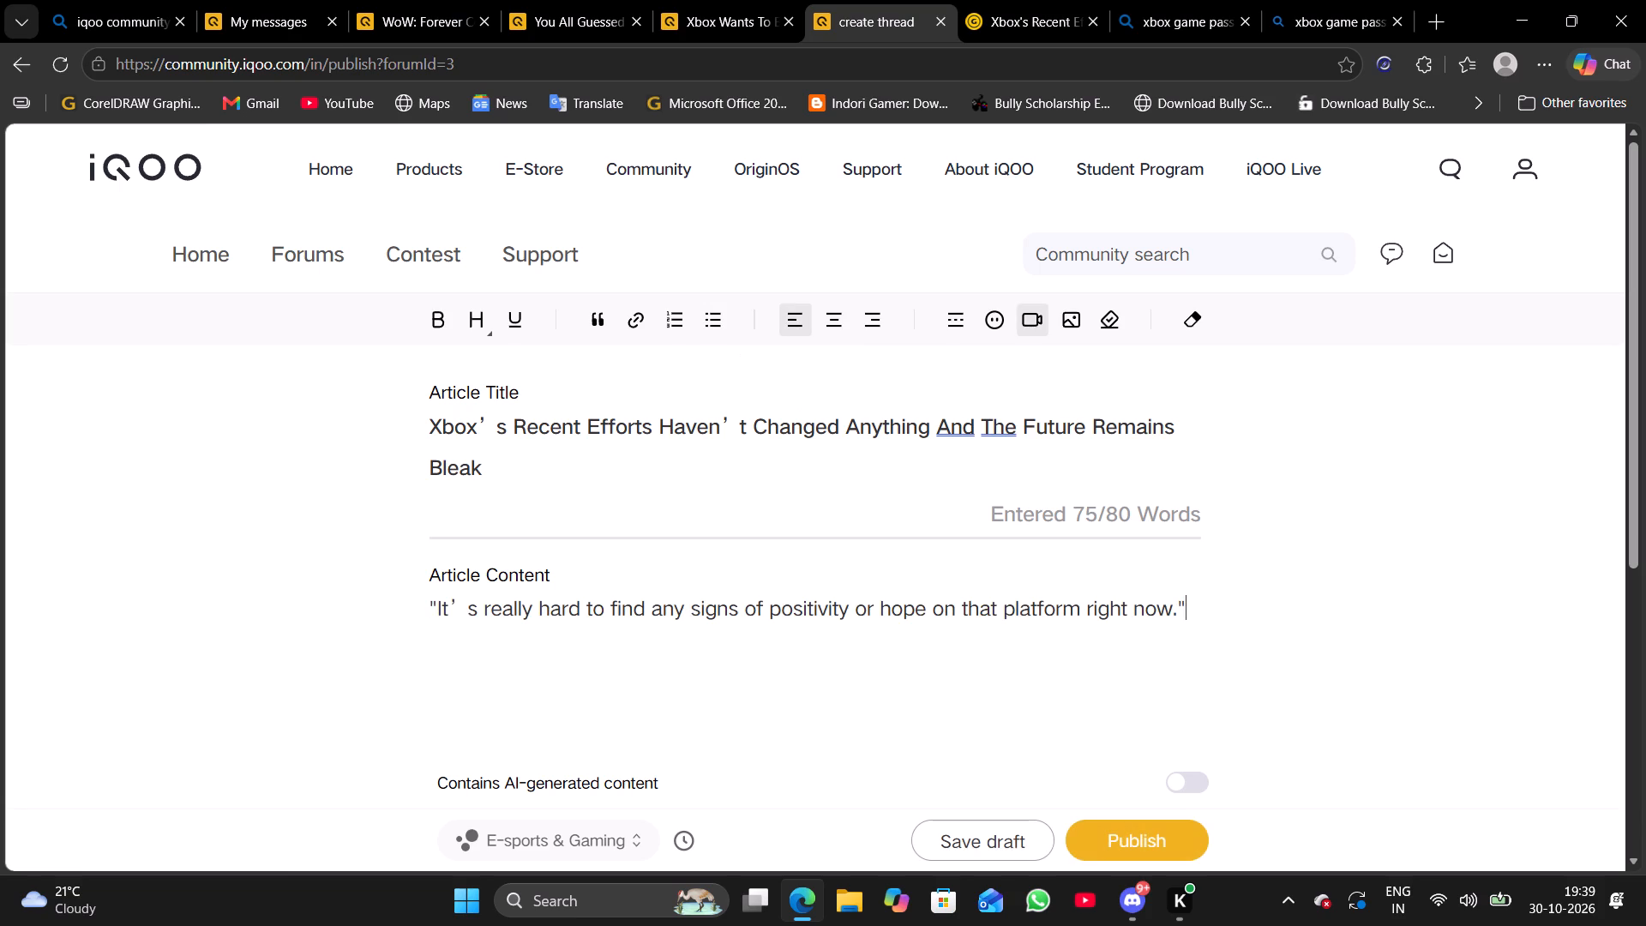
left_click(461, 334)
Copy the article's first two paragraphs, from "Xbox CEO Asha Sharma" to "impact" for Xbox, into the thread below the heading.
left_click(1011, 0)
scroll(781, 468, "down", 3)
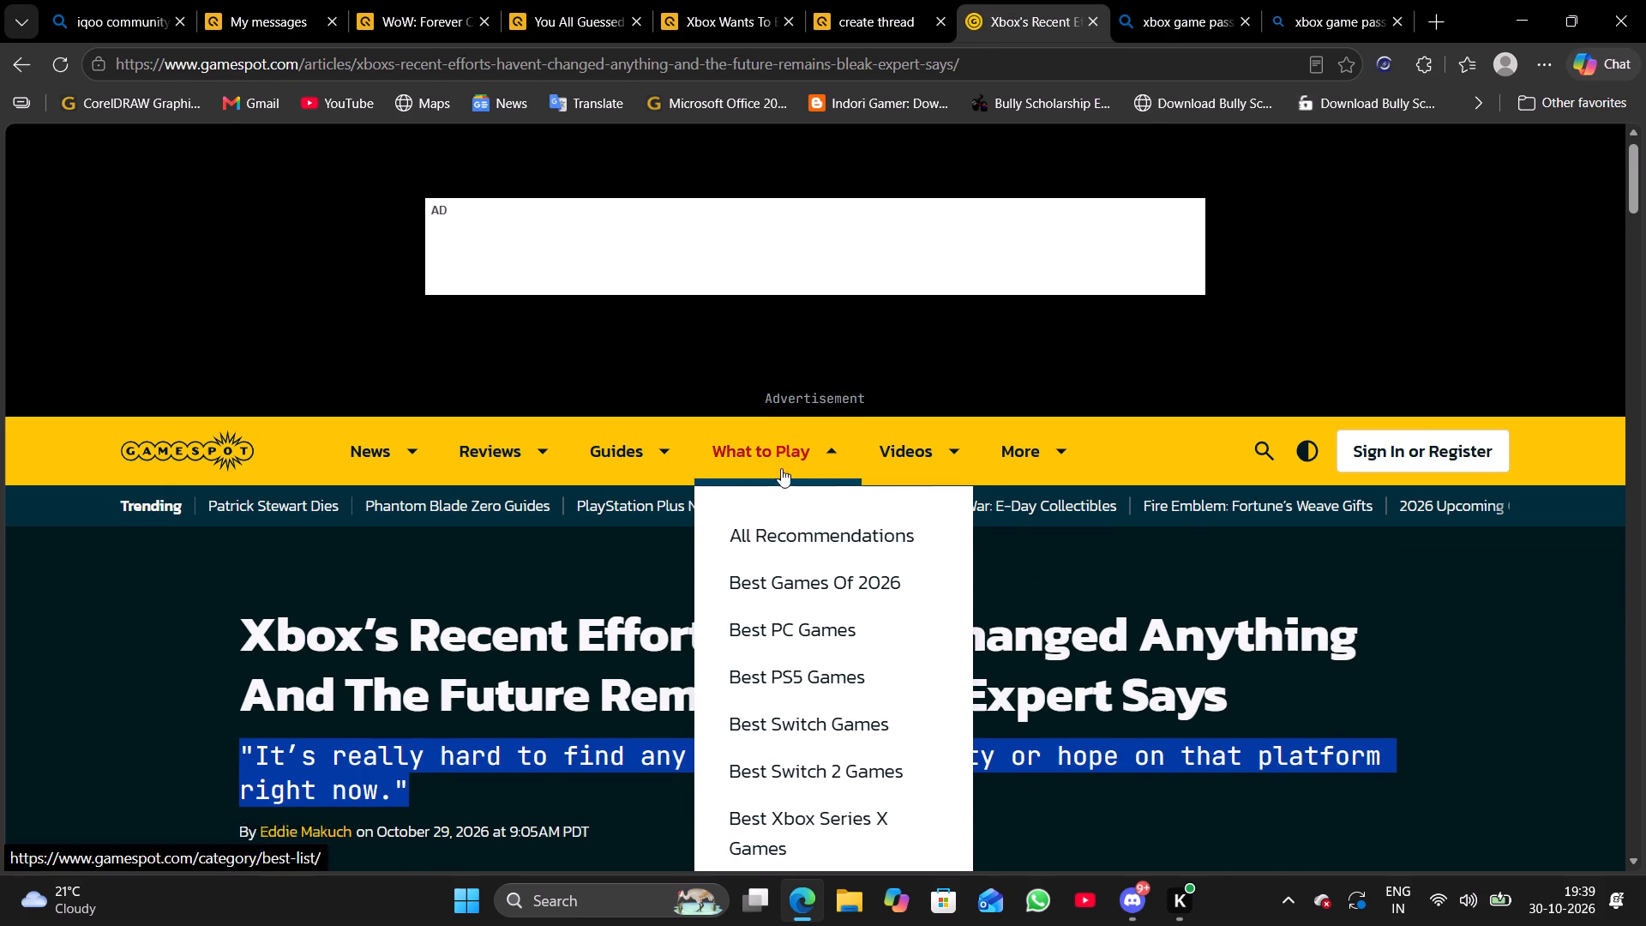
scroll(294, 275, "down", 1)
scroll(253, 486, "down", 2)
left_click_drag(223, 427, 229, 425)
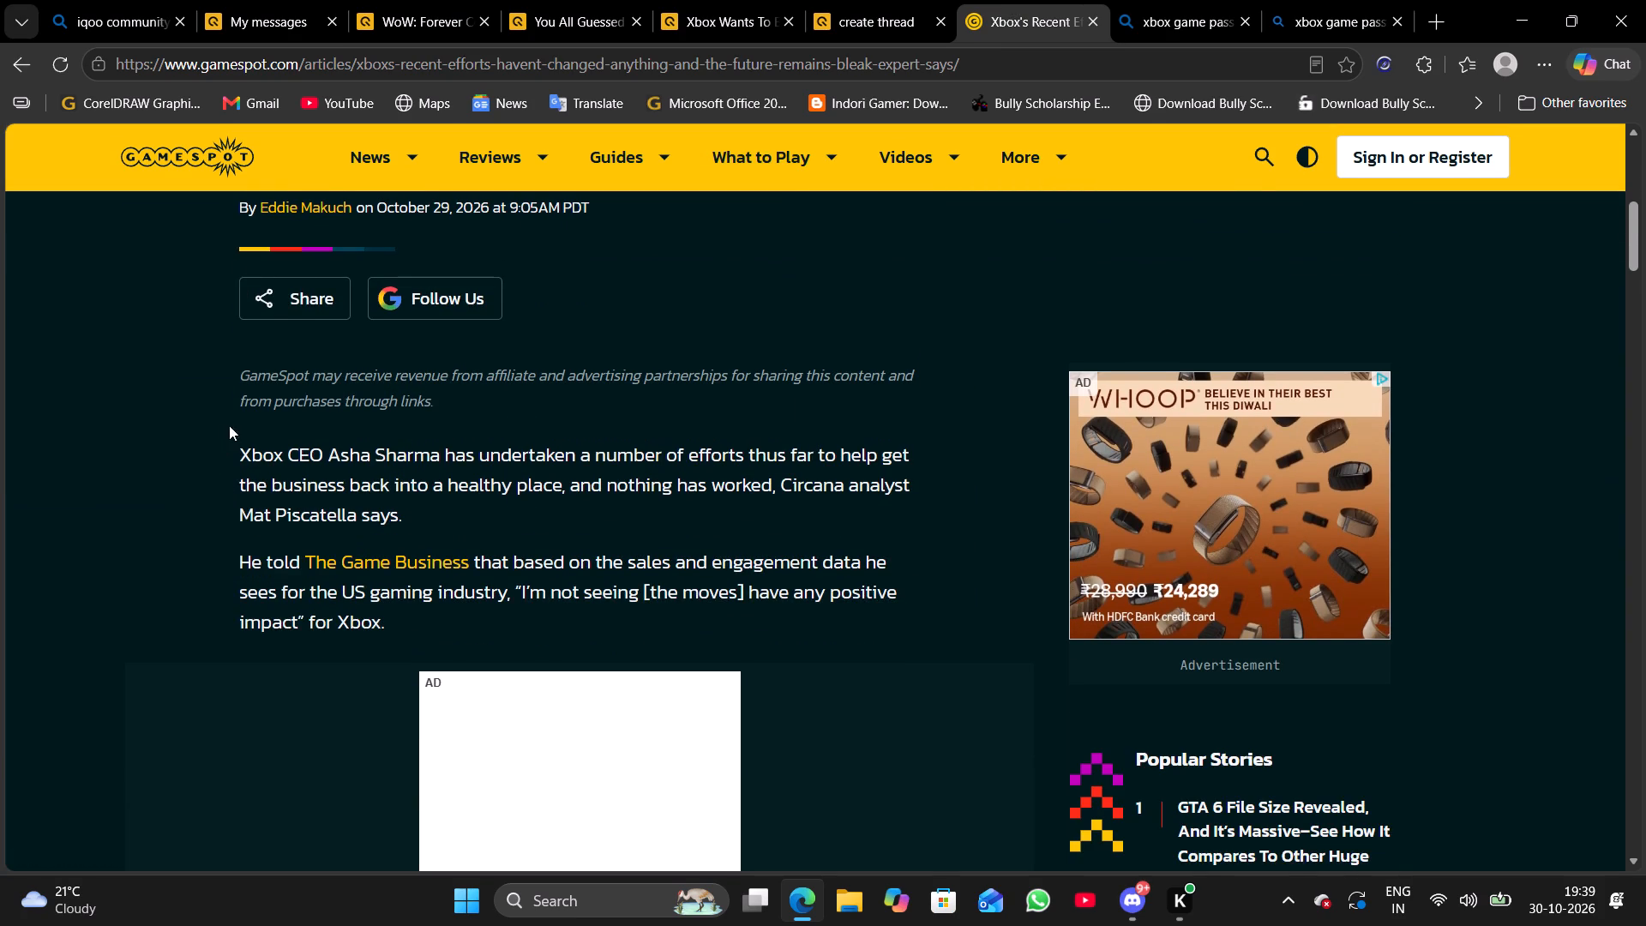
left_click_drag(229, 425, 465, 621)
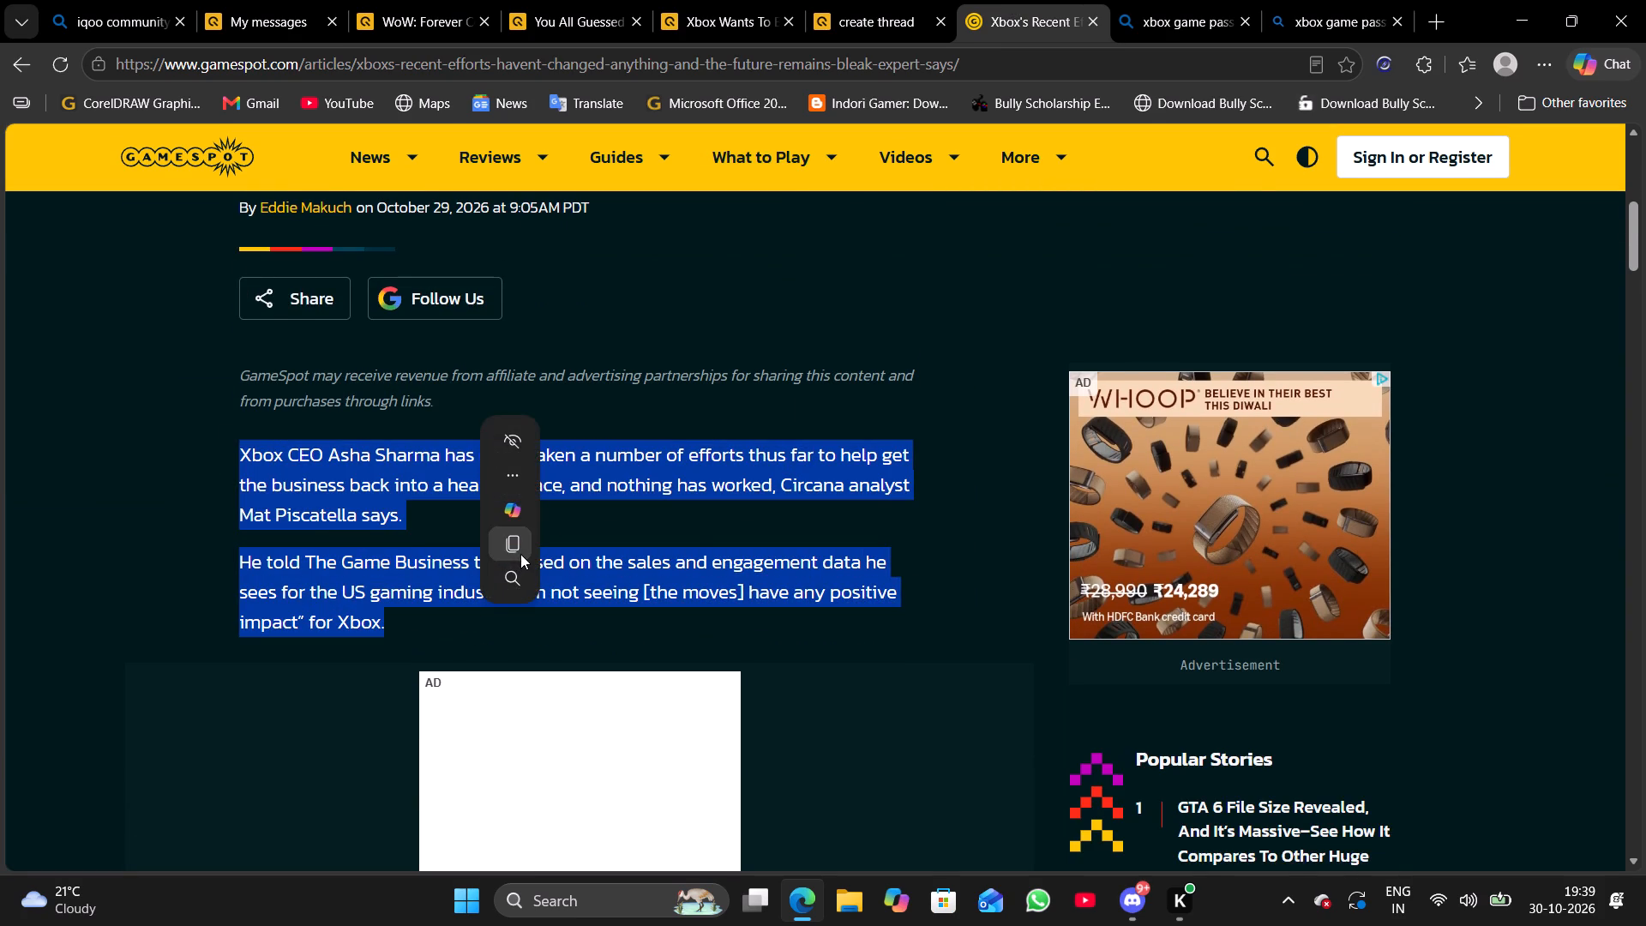
left_click(520, 554)
left_click(886, 0)
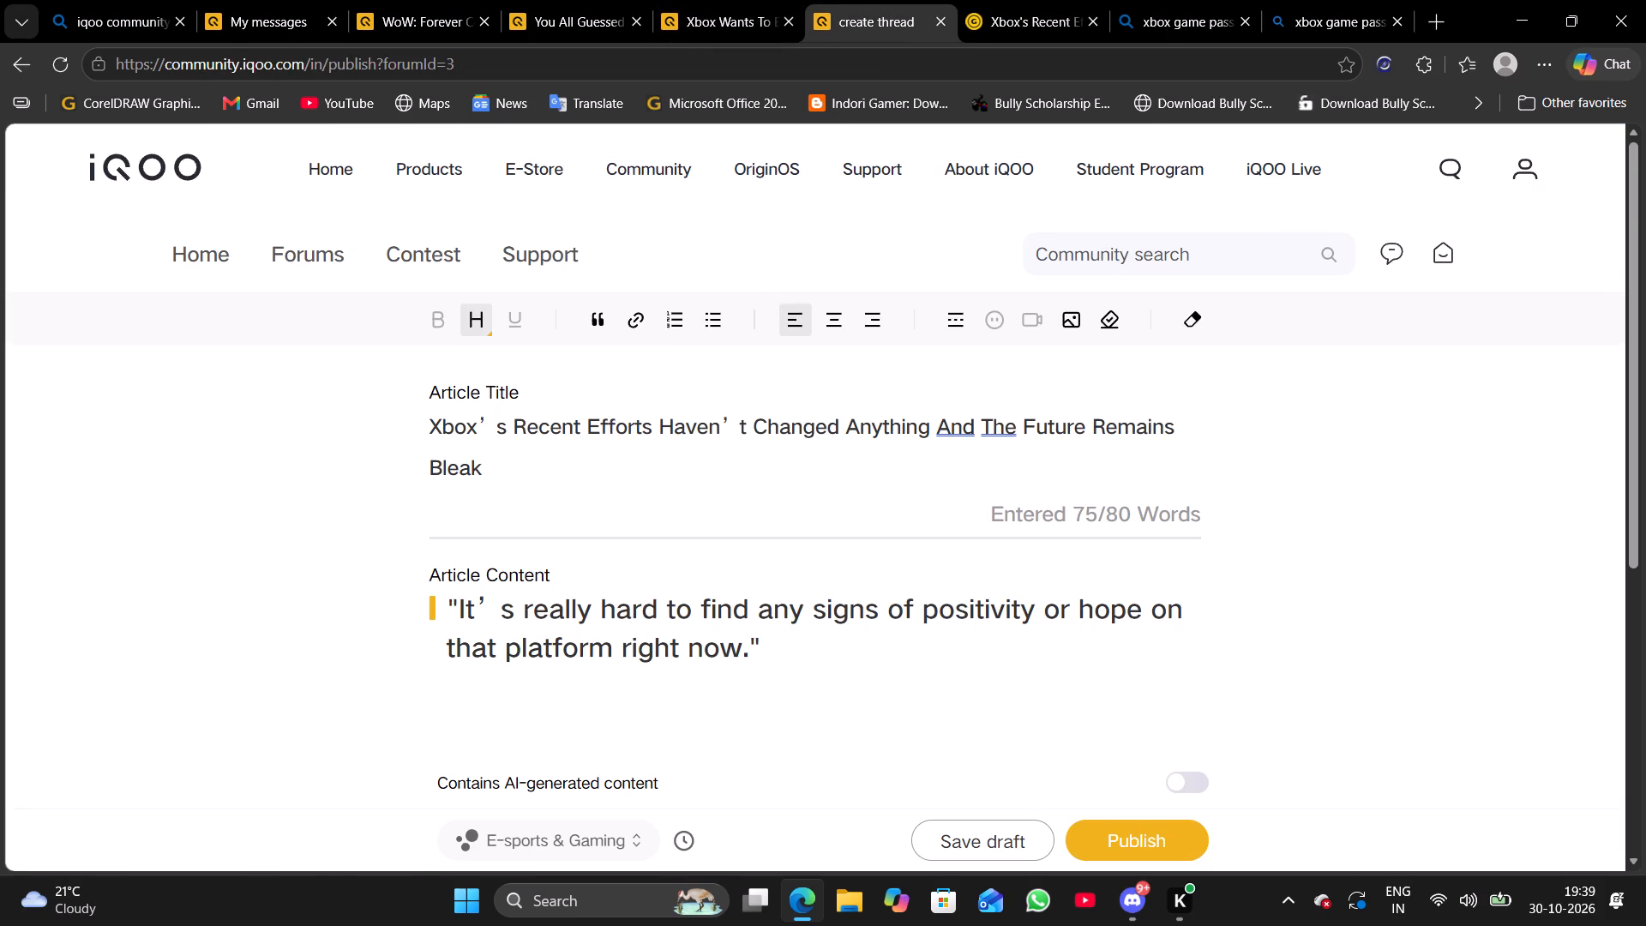
key("Return")
key("Return")
key("BackSpace")
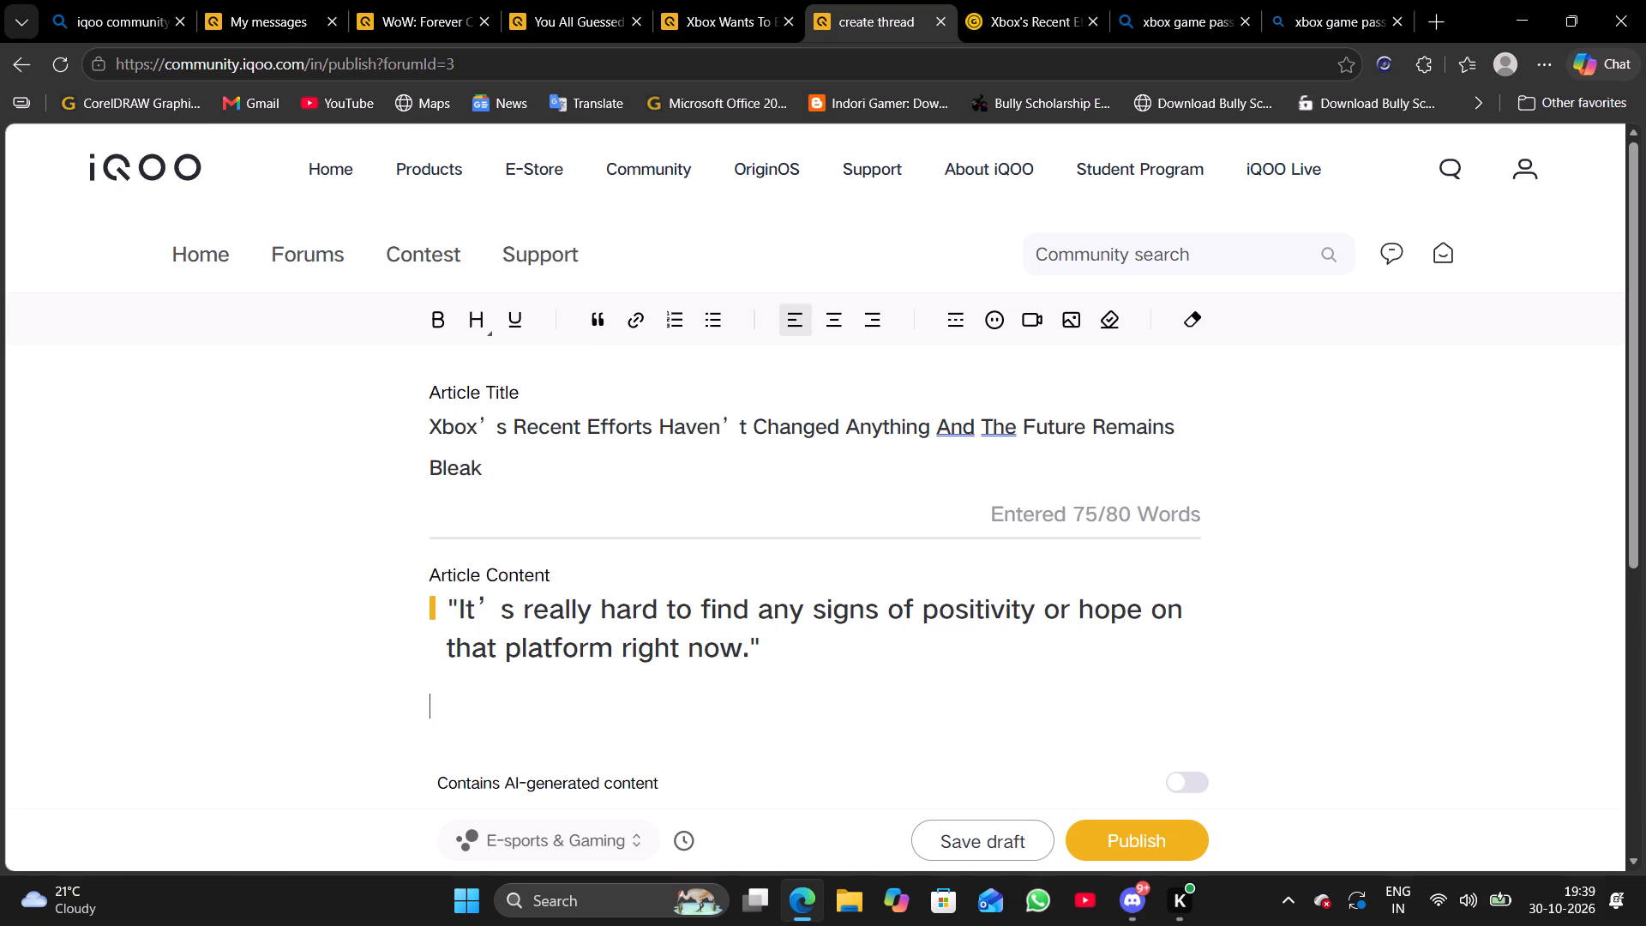
key("BackSpace")
key("Return")
key("ctrl+v")
Add a blank line before the paragraph beginning "He told The Game Business".
scroll(736, 561, "down", 2)
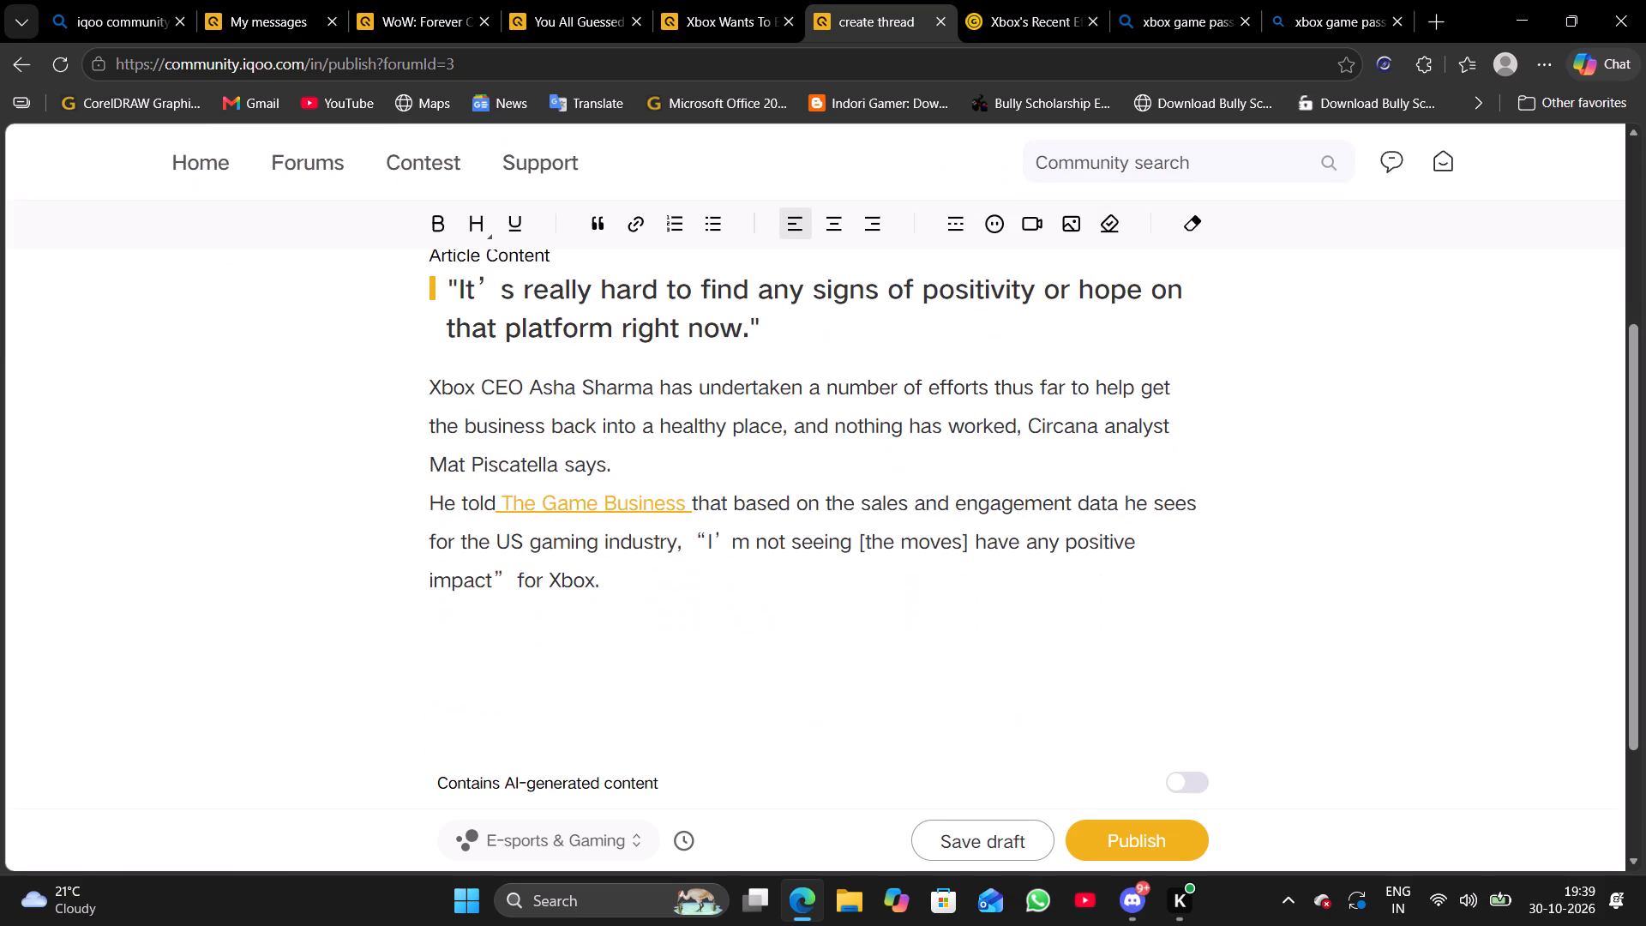
left_click(647, 454)
key("Return")
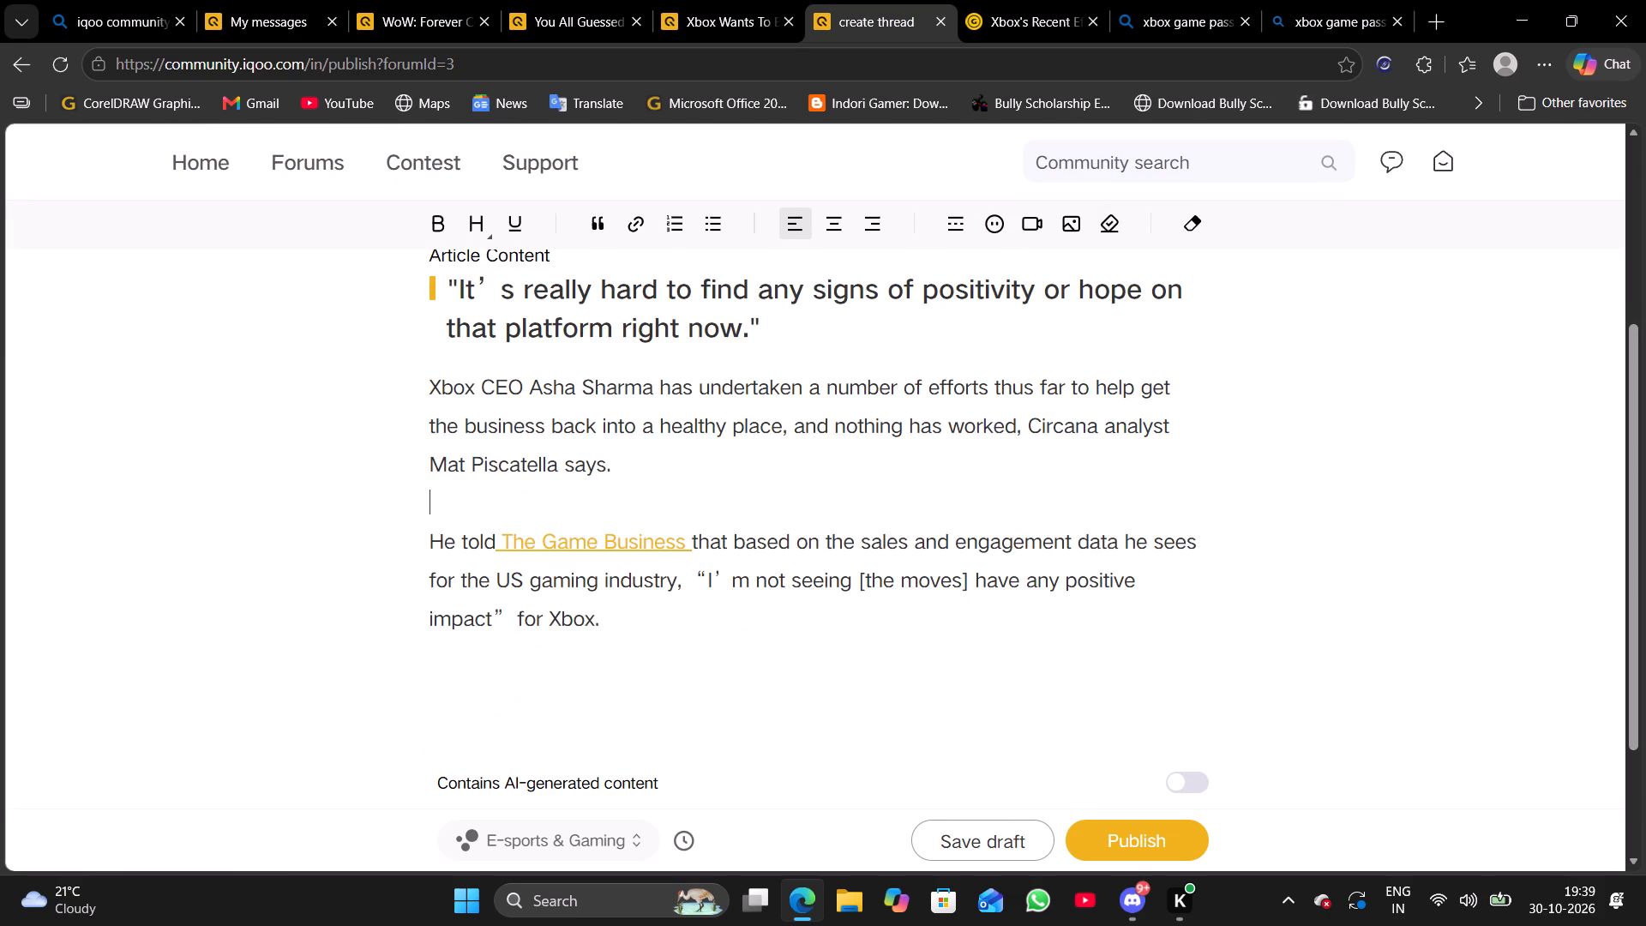
Copy the next three article paragraphs, from "The disc-to-digital program" to "for hearts and minds", into the thread after a blank line.
scroll(630, 573, "down", 2)
left_click(639, 441)
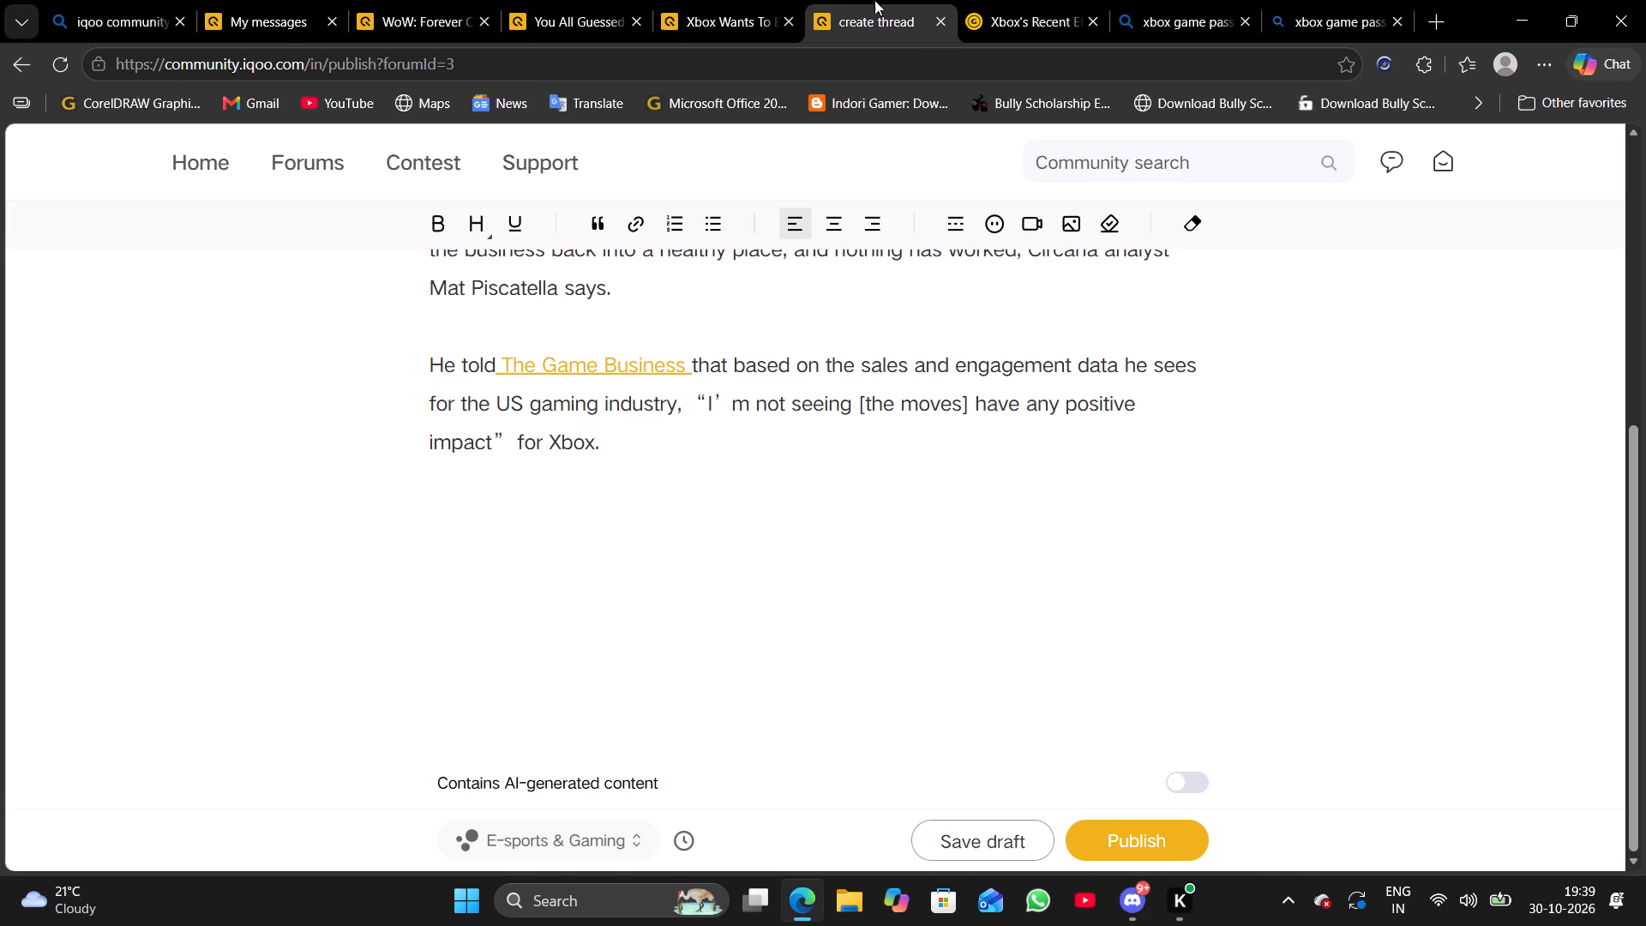
left_click(1012, 0)
scroll(674, 364, "down", 5)
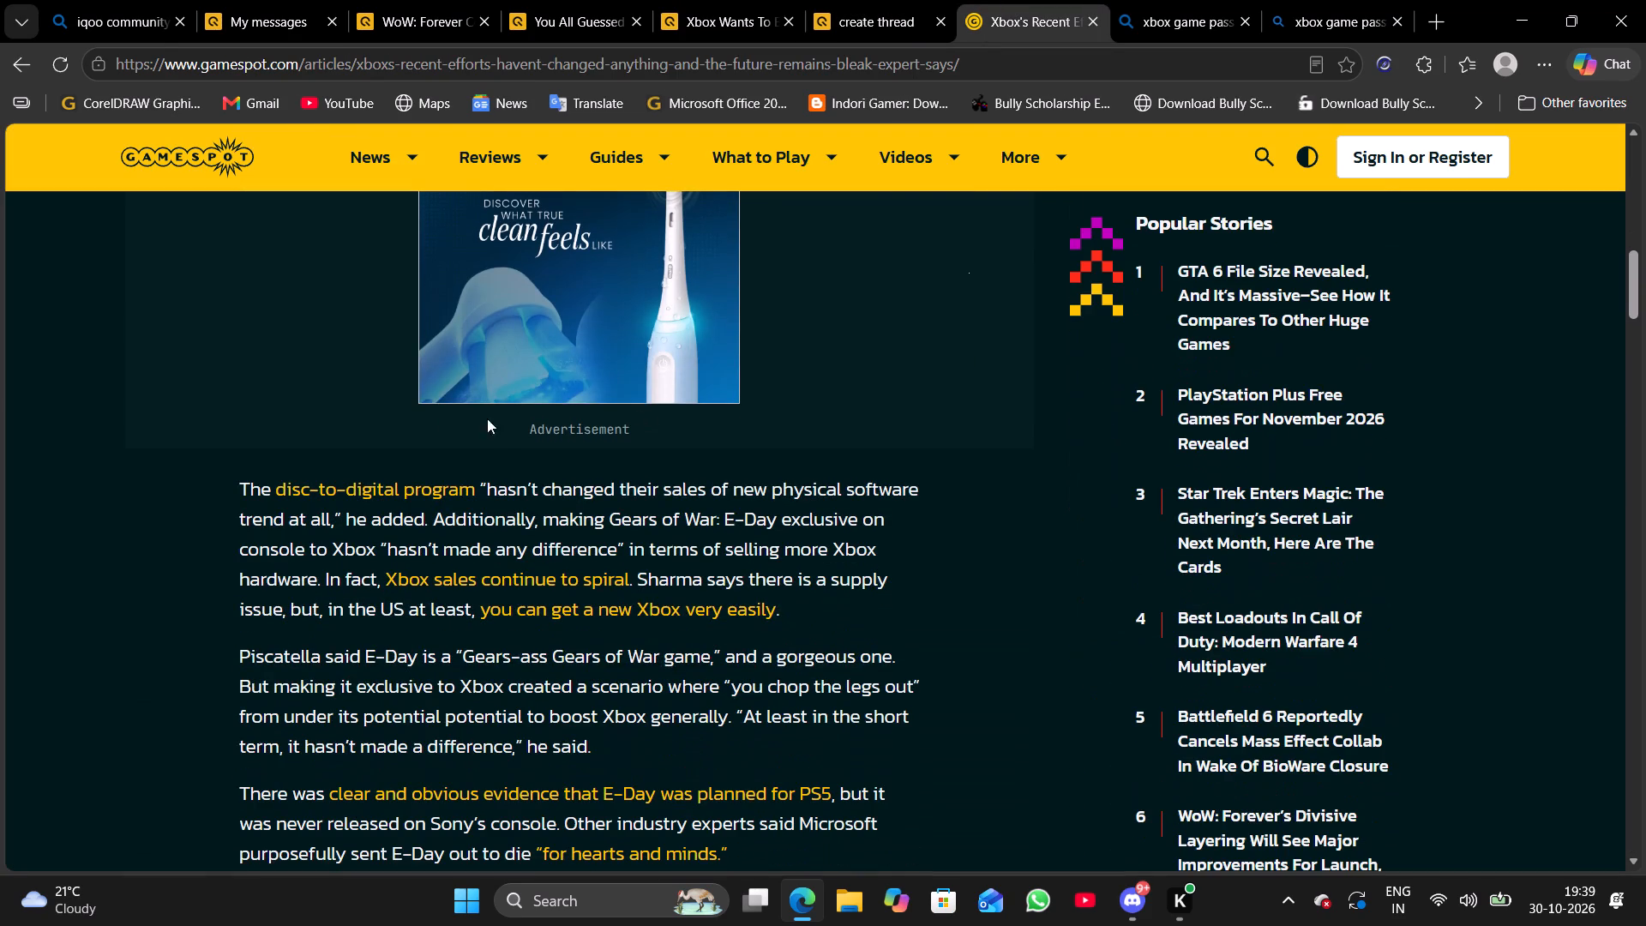
left_click_drag(175, 471, 597, 467)
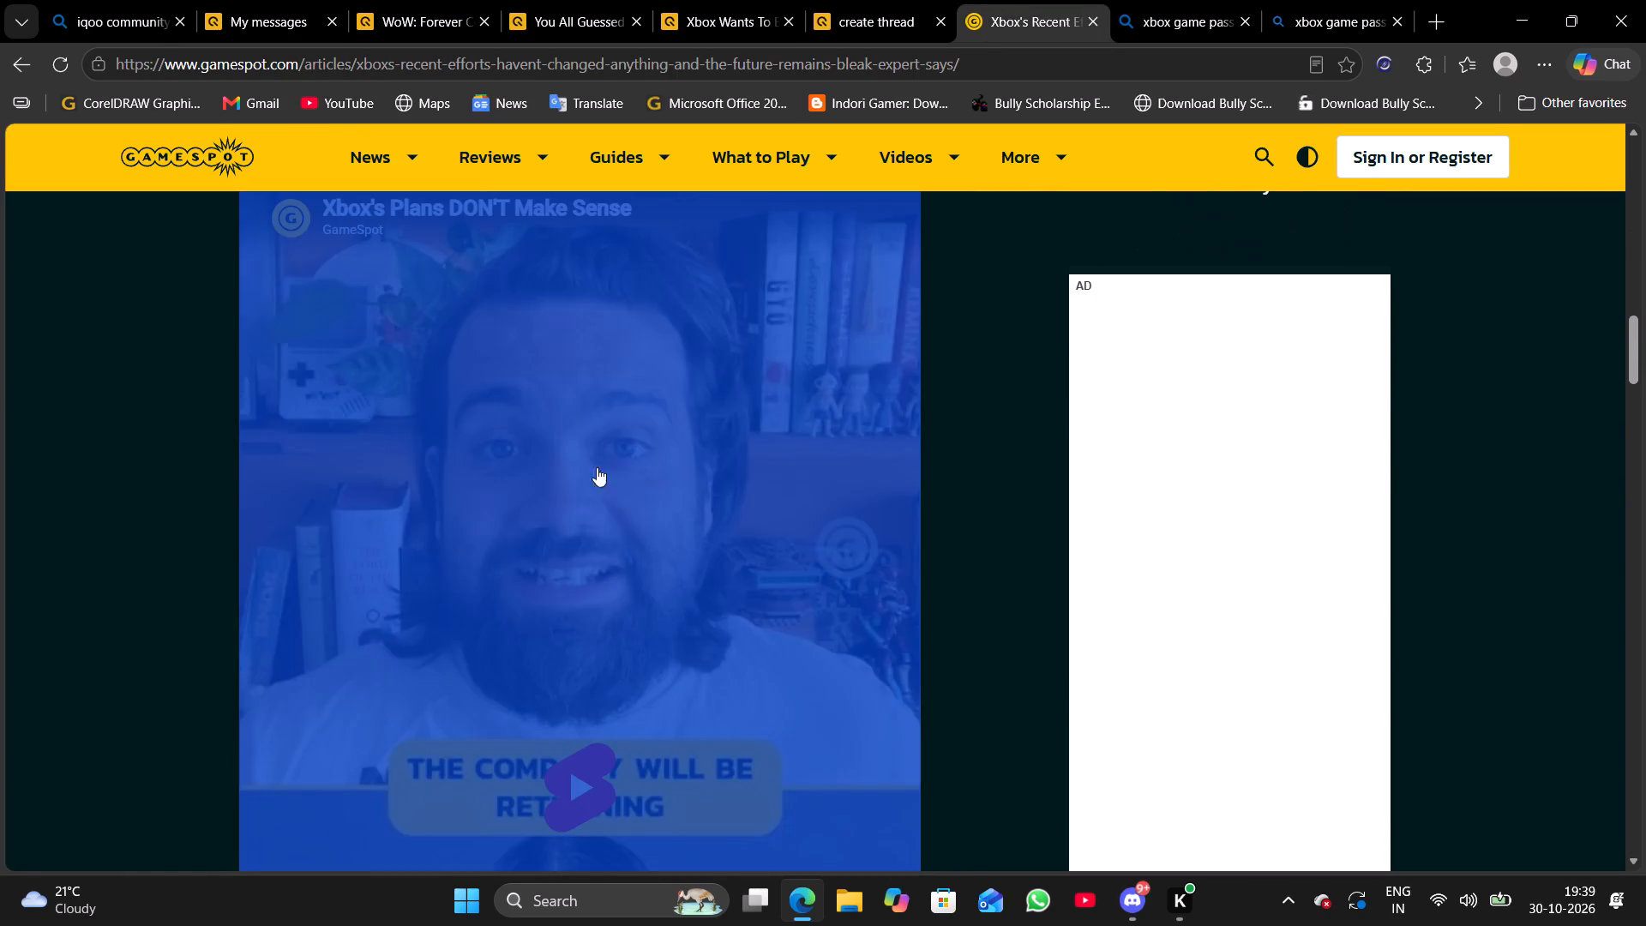
left_click_drag(597, 467, 763, 547)
scroll(763, 547, "down", 2)
scroll(763, 547, "up", 4)
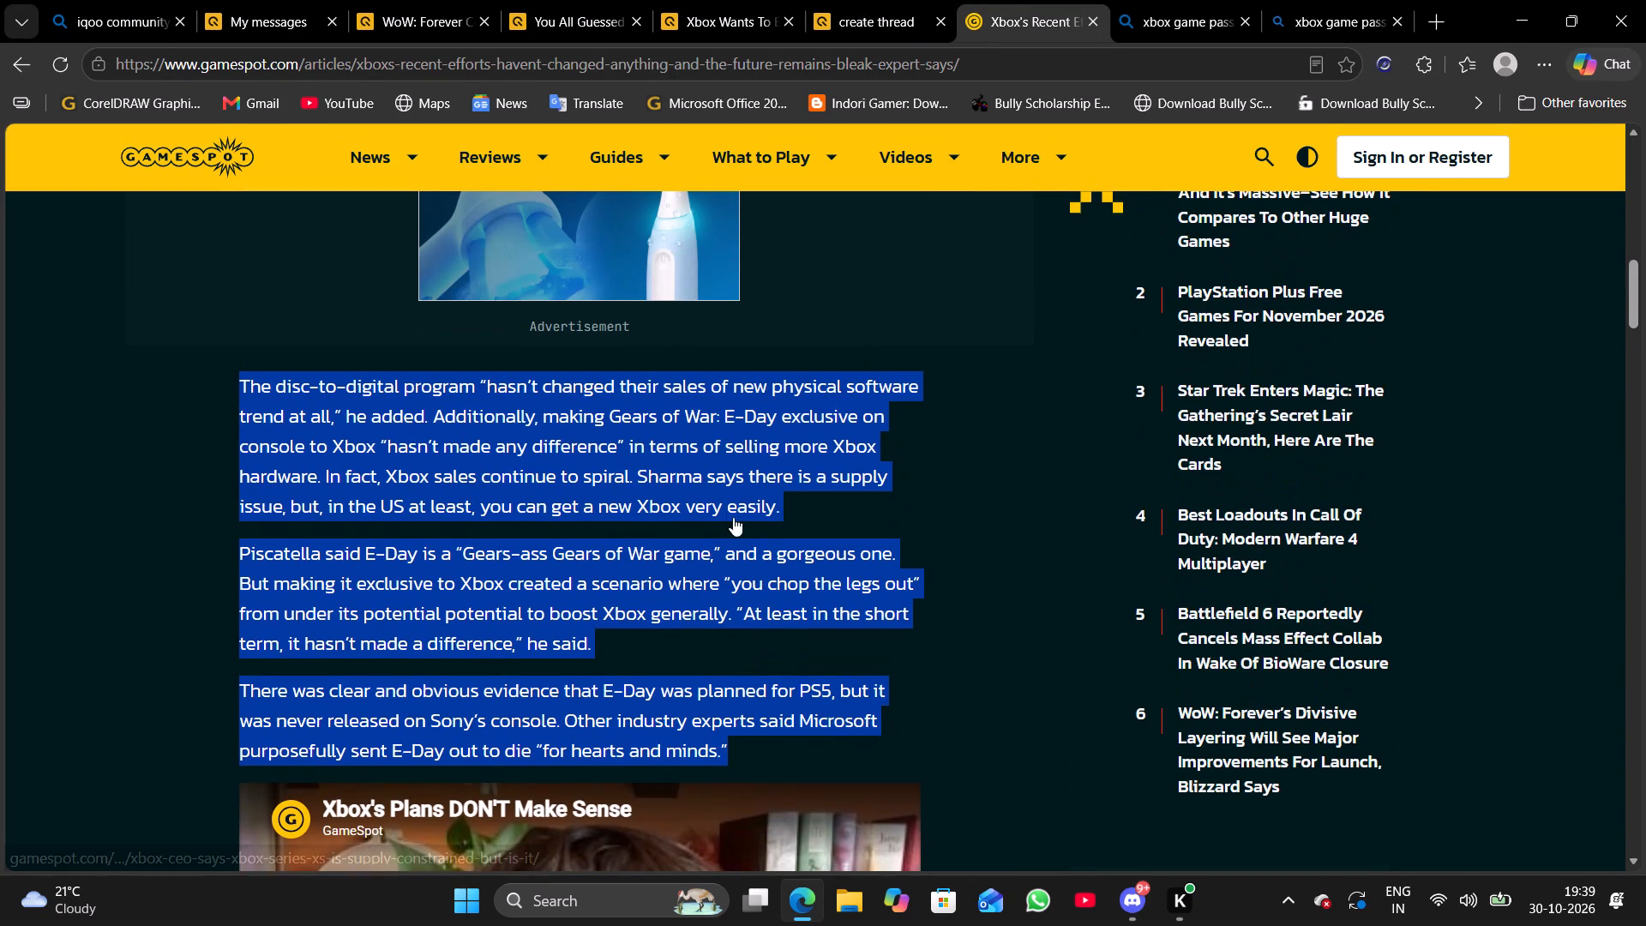
right_click(723, 502)
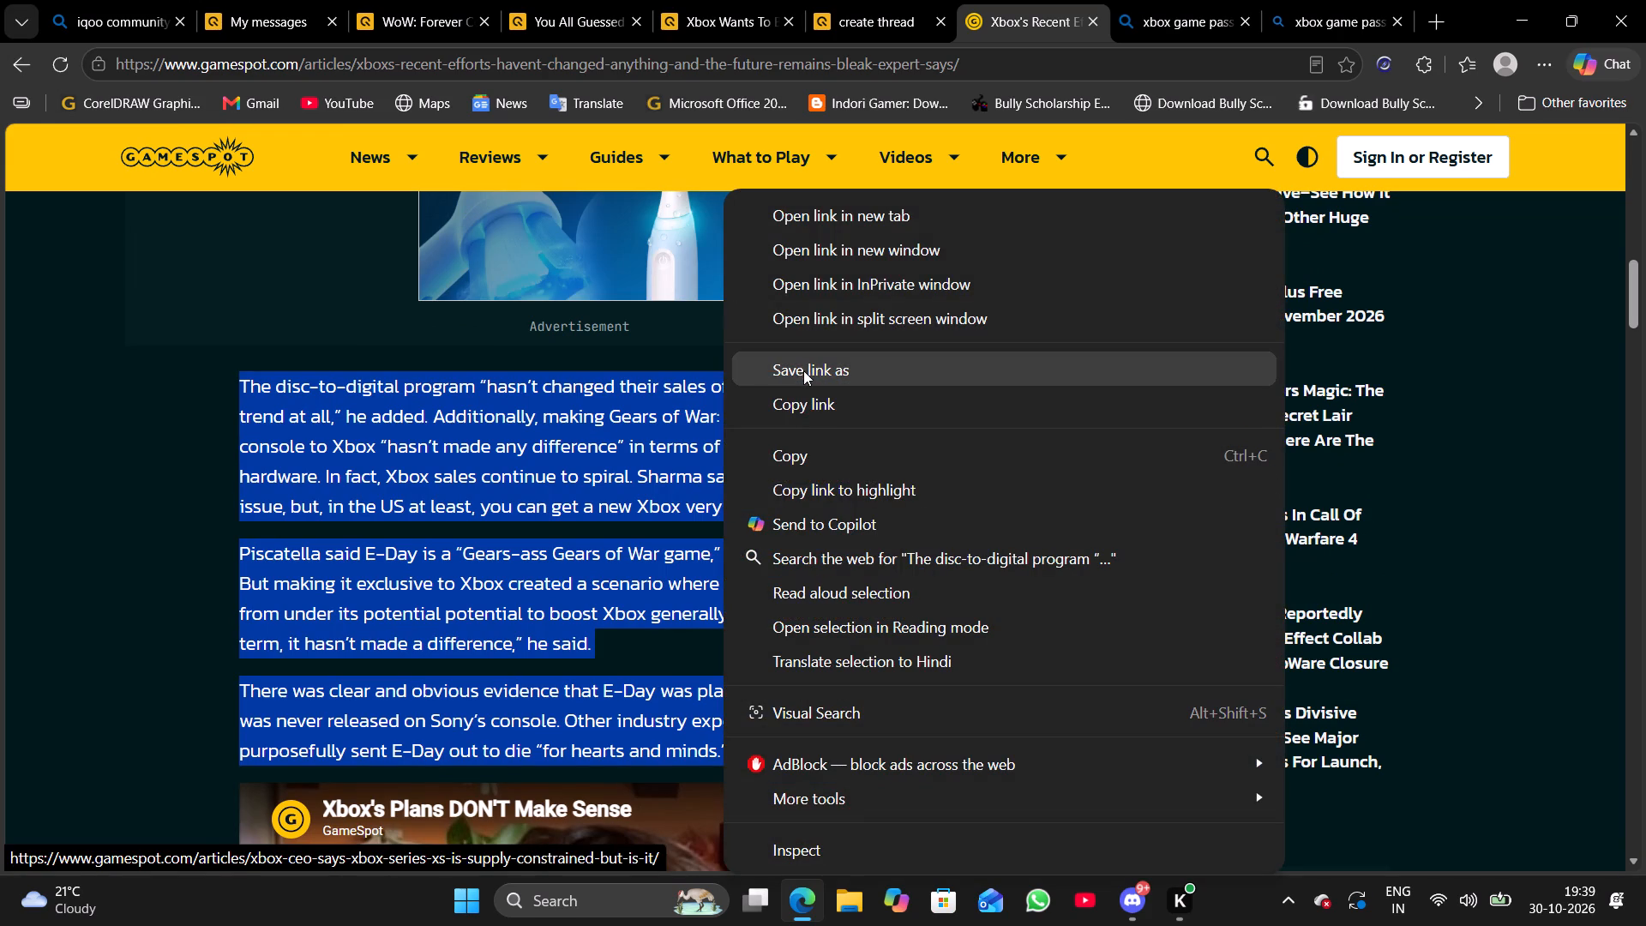
left_click(795, 469)
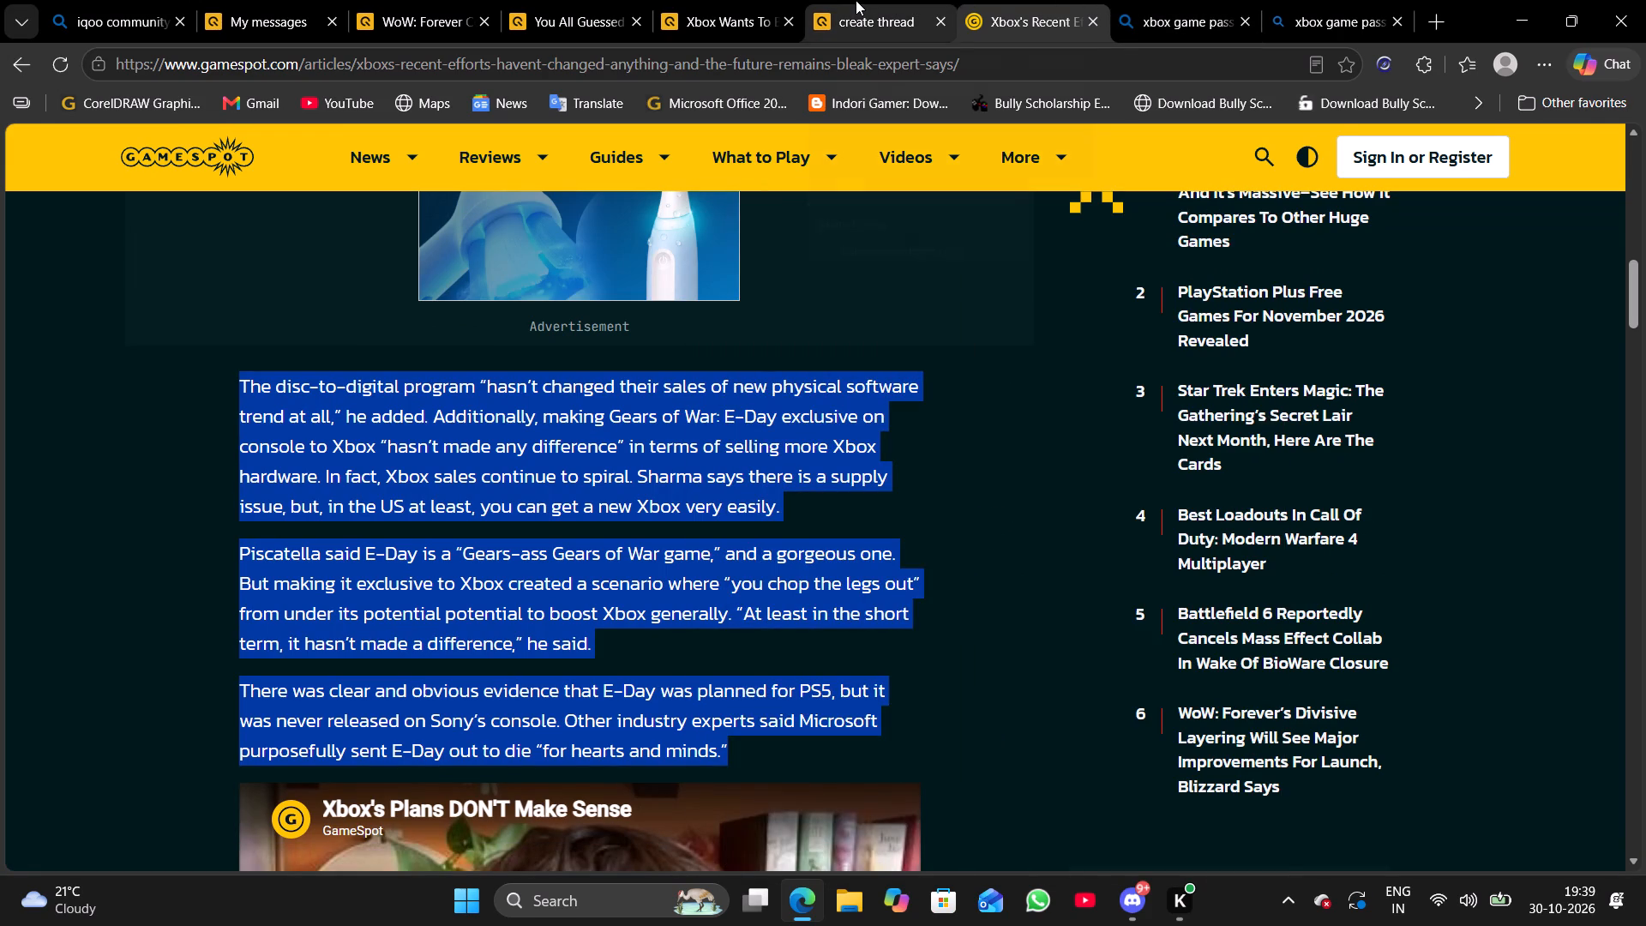
left_click(856, 0)
key("Return")
key("Return")
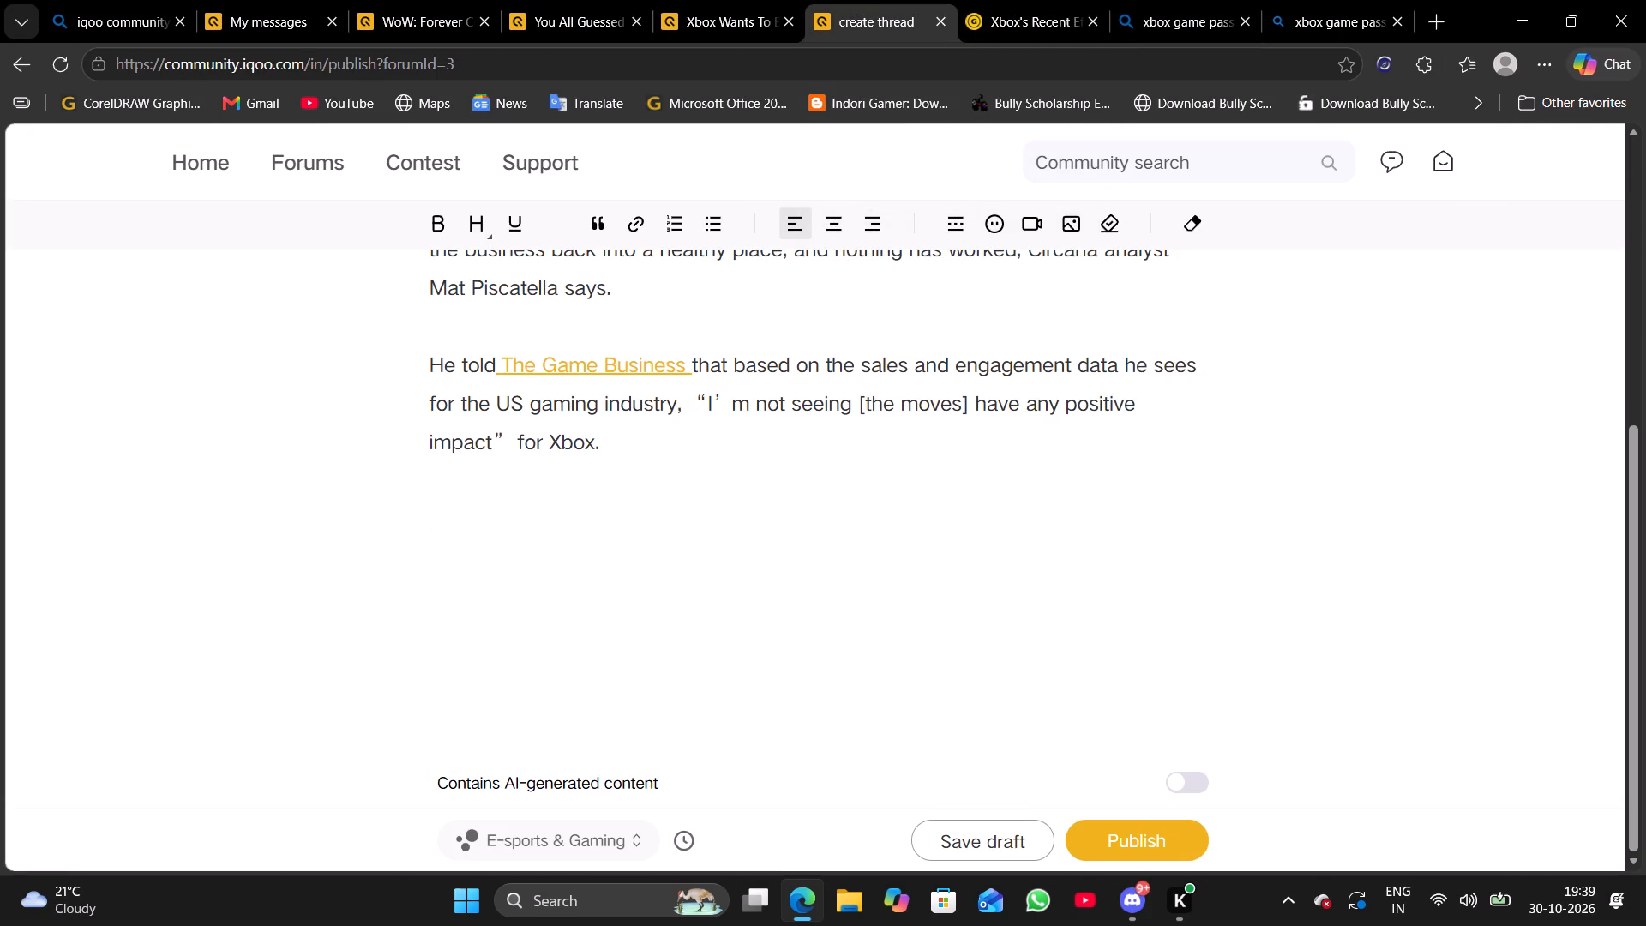
key("ctrl+v")
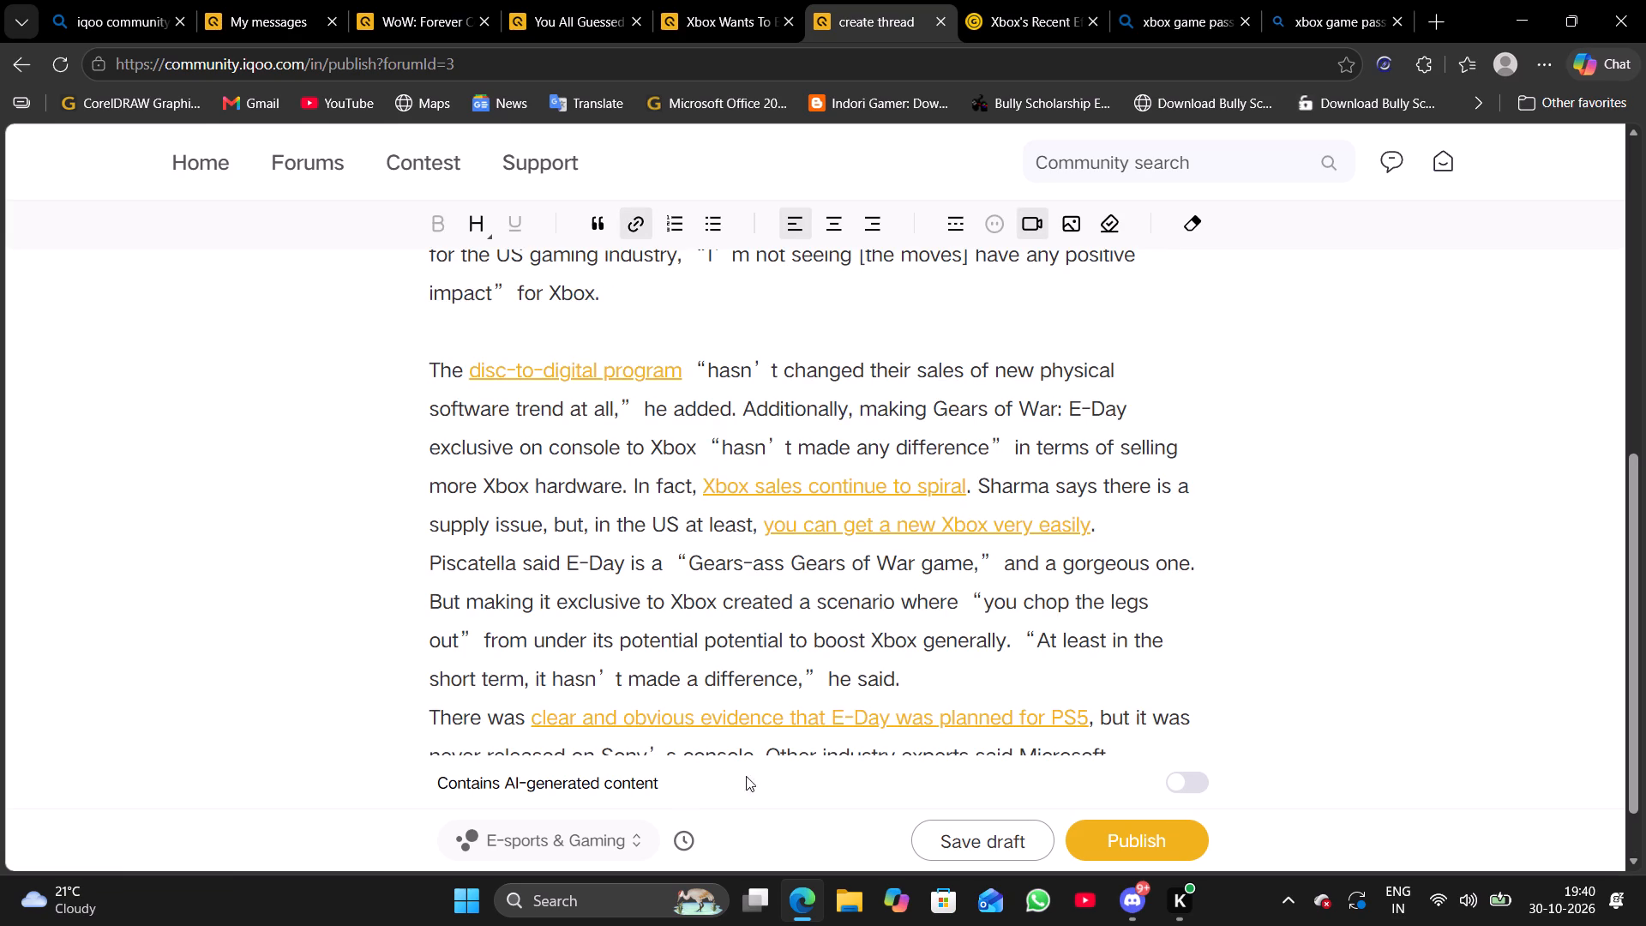
Add blank lines before the paragraphs beginning "Piscatella said E-Day" and "There was clear and obvious evidence".
left_click(1106, 496)
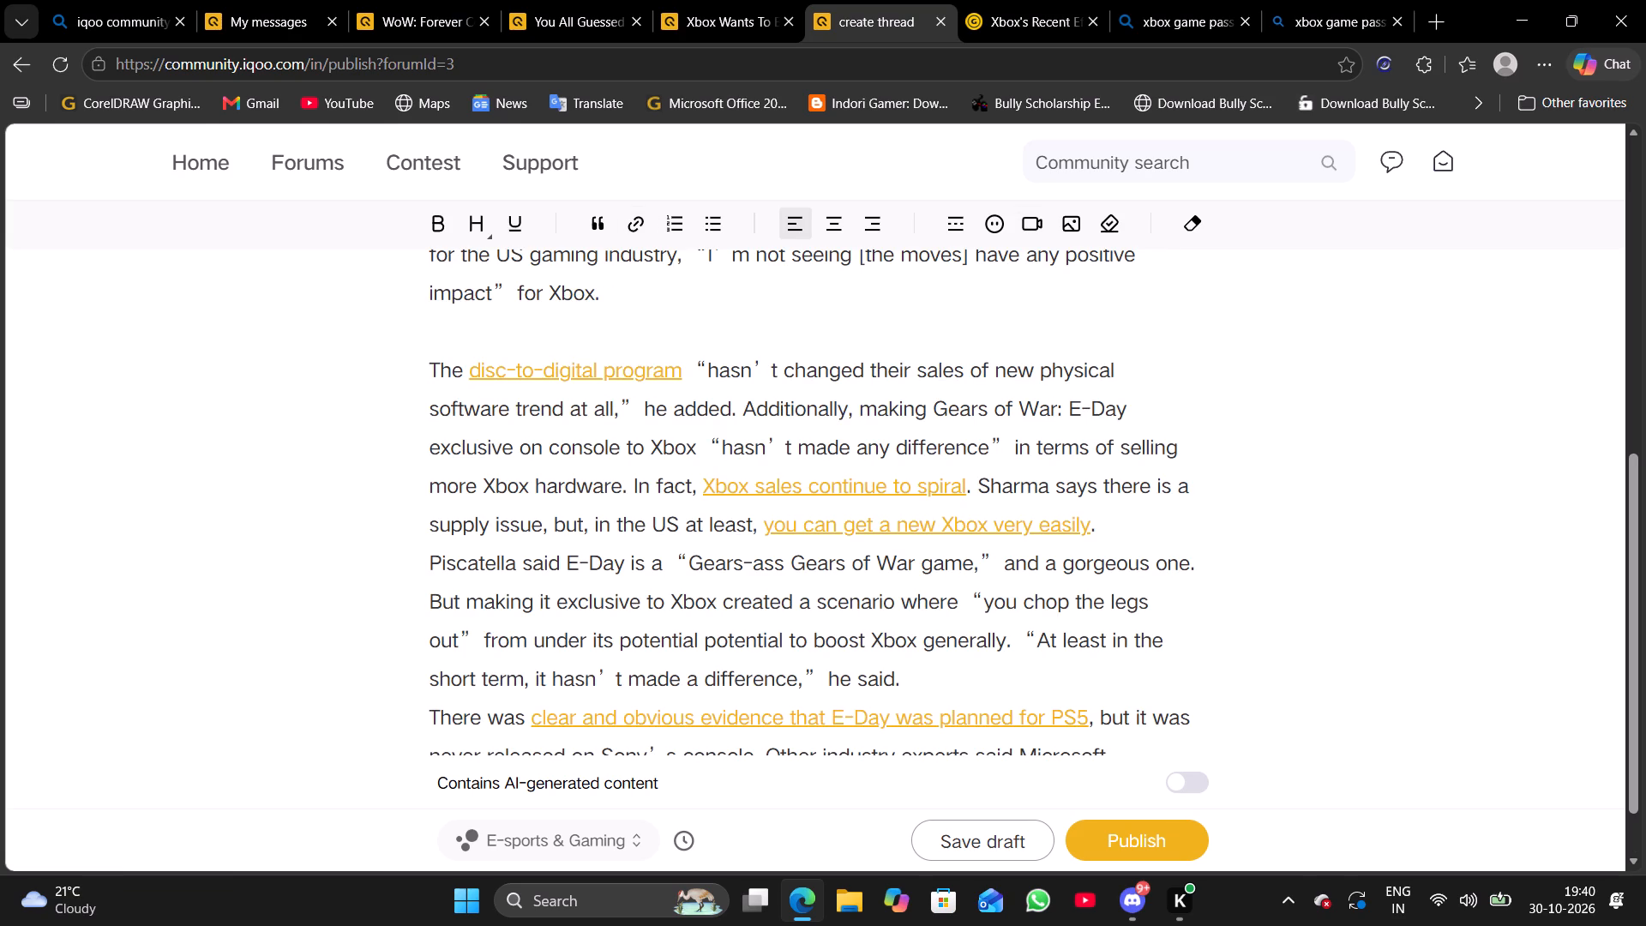
left_click(1155, 551)
left_click(1147, 529)
key("Return")
scroll(1144, 523, "down", 2)
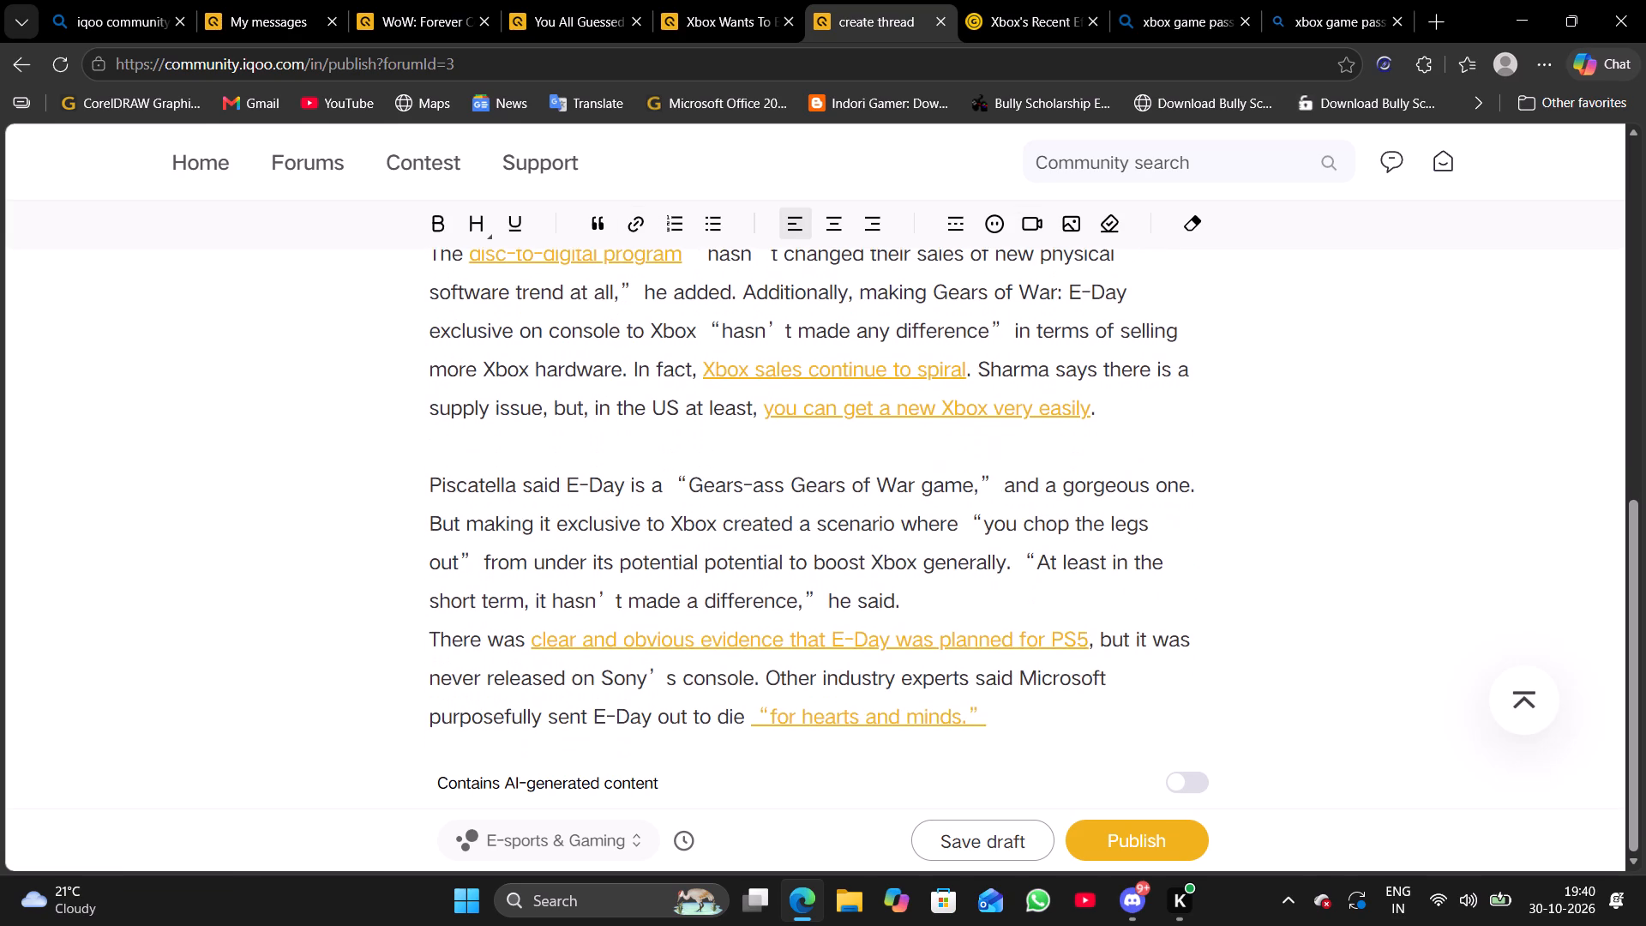
left_click(1016, 612)
key("Return")
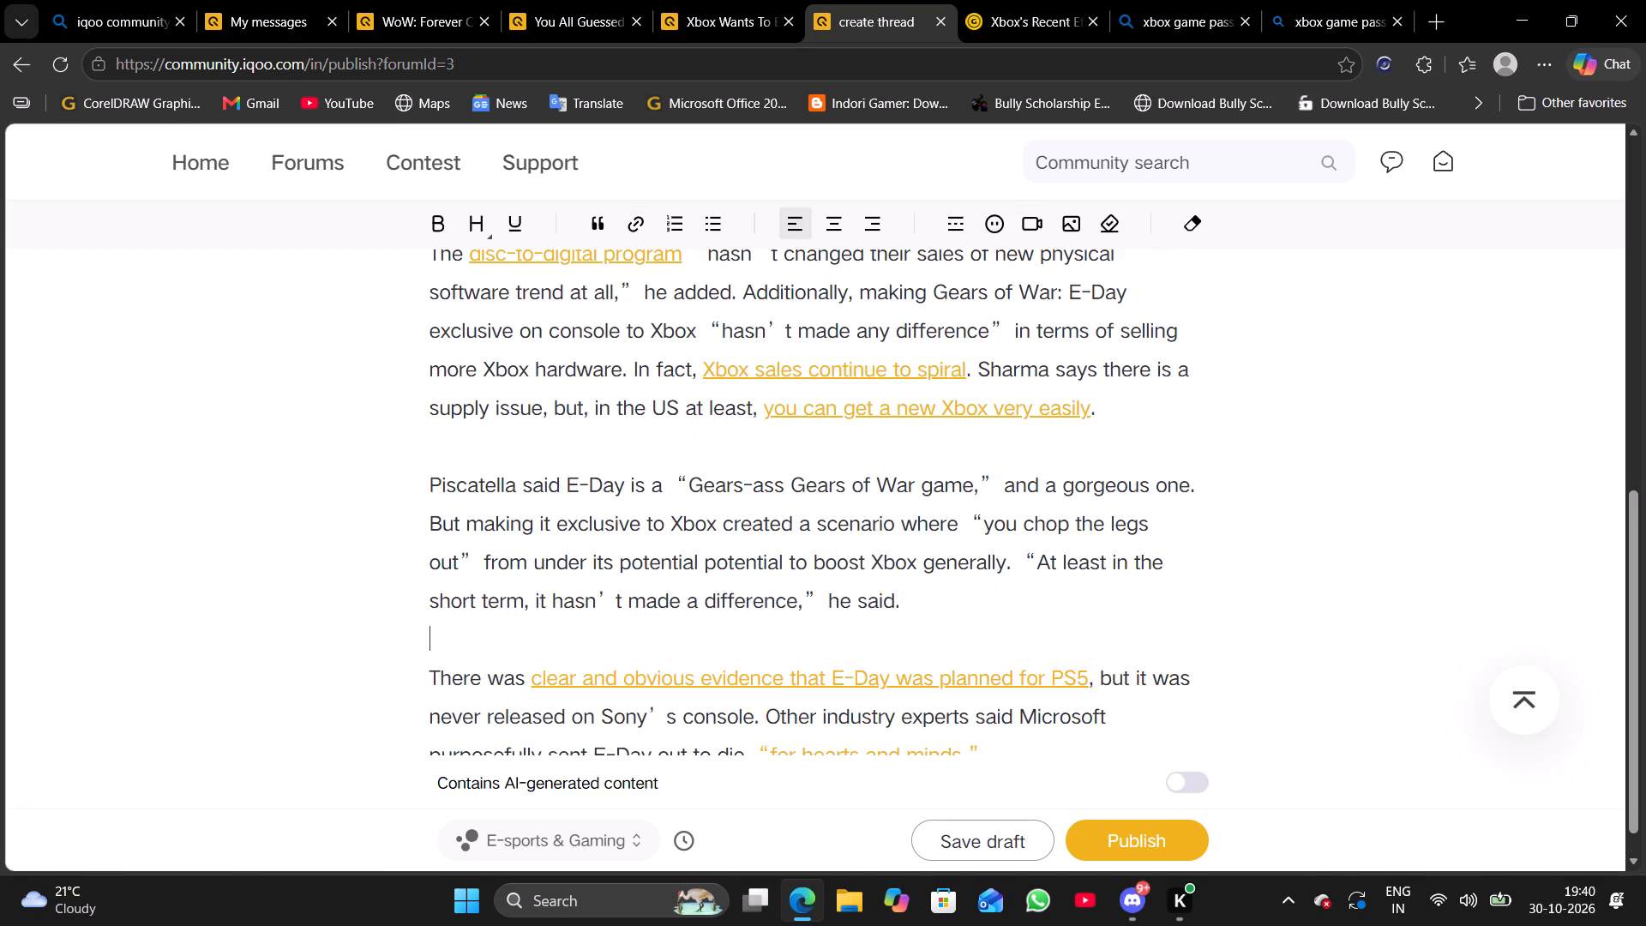
Copy the two paragraphs after the article's video, from "Additionally, Piscatella said" to "he said", to the end of the thread after a blank line.
scroll(1016, 612, "down", 2)
left_click(1015, 702)
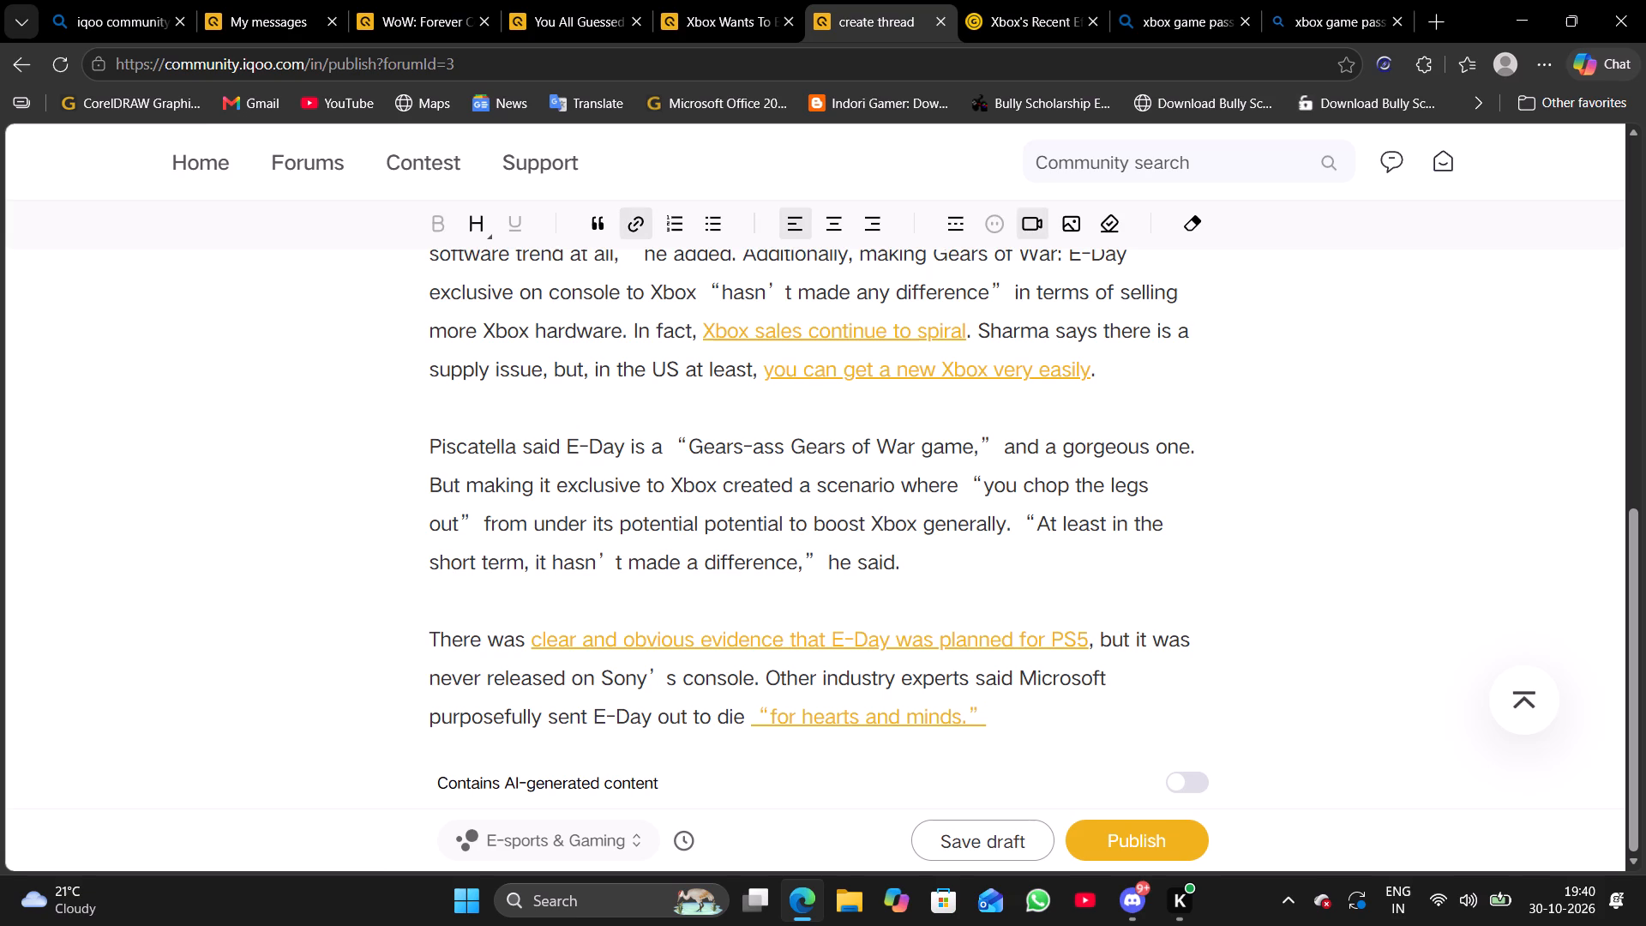
key("Return")
key("Return")
left_click(1002, 0)
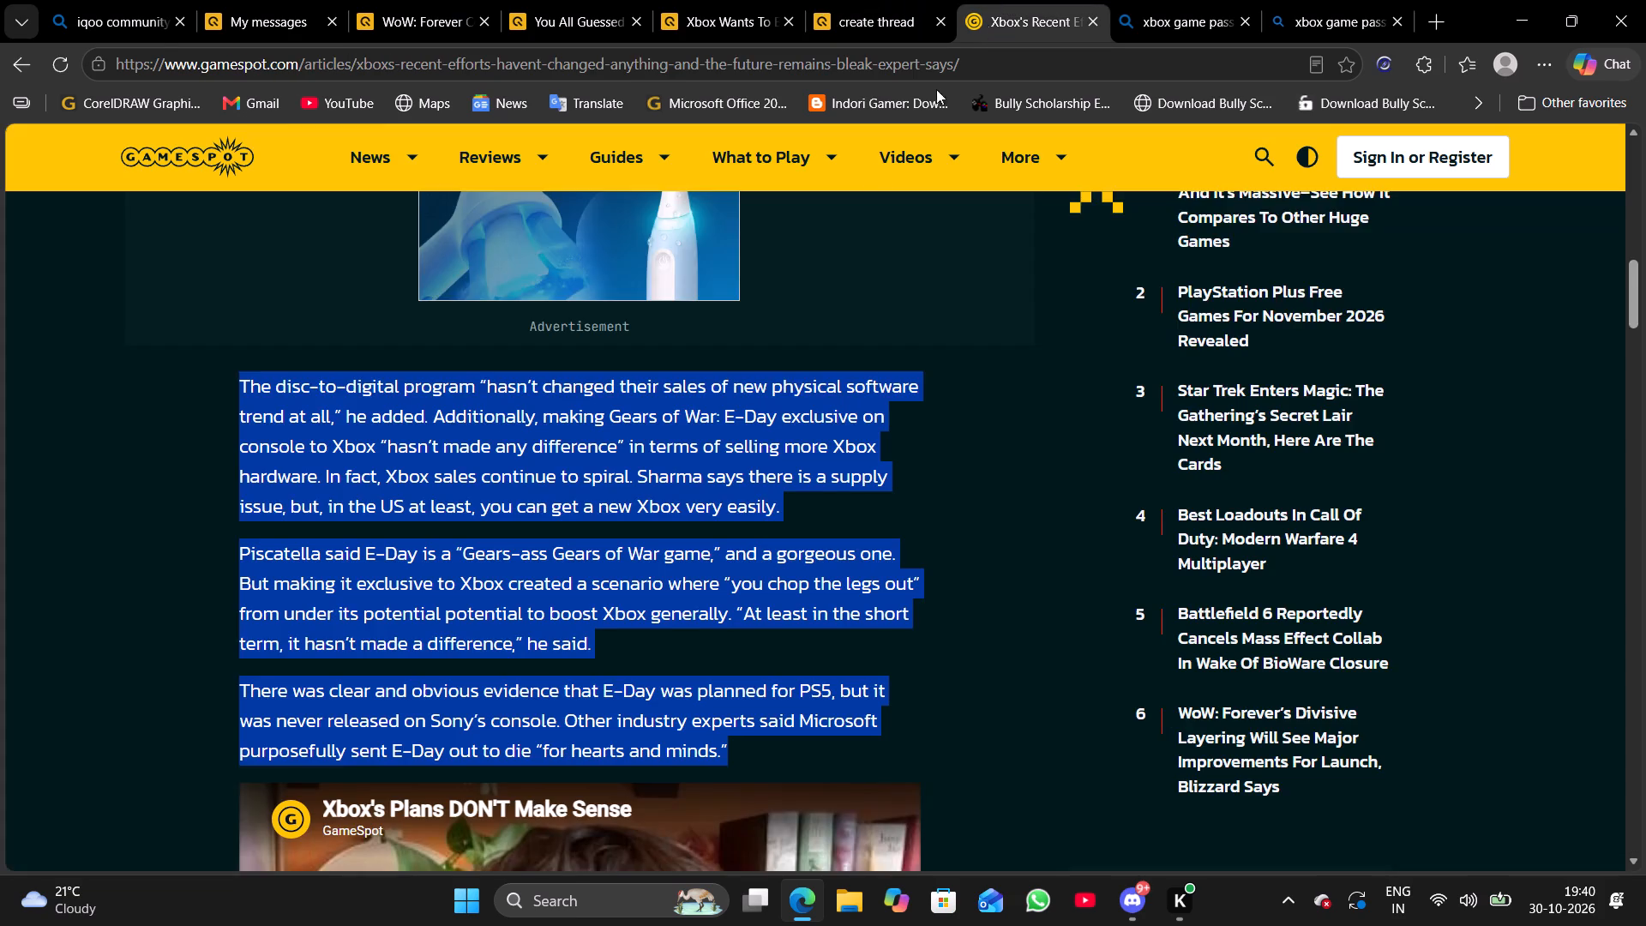
scroll(690, 525, "down", 9)
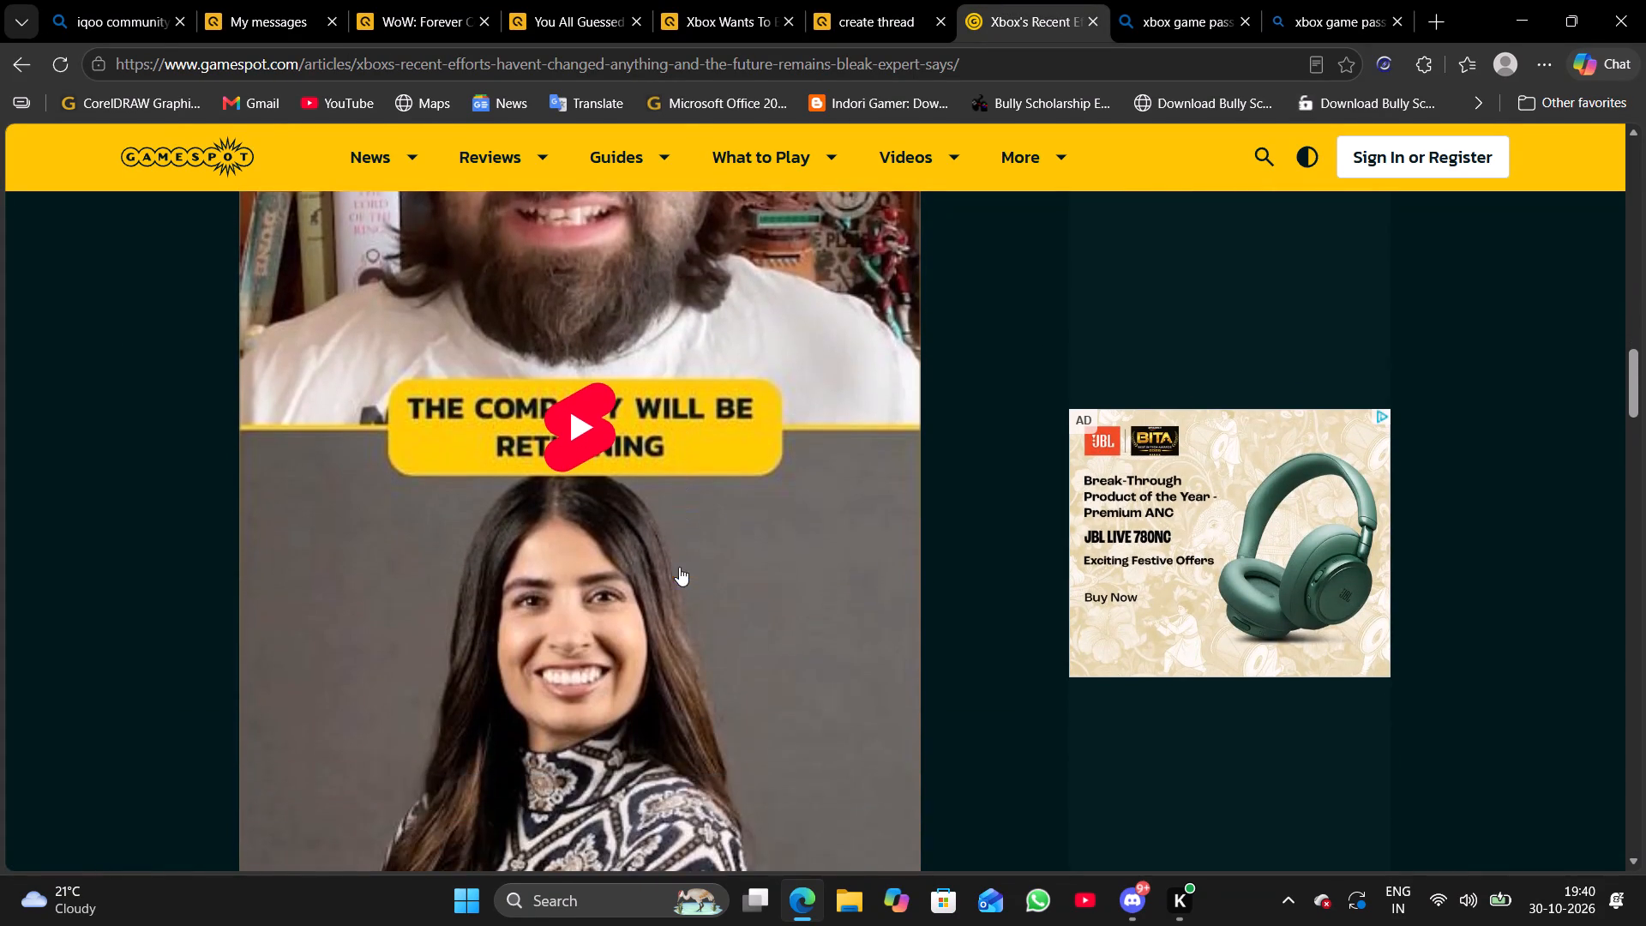
scroll(679, 567, "down", 6)
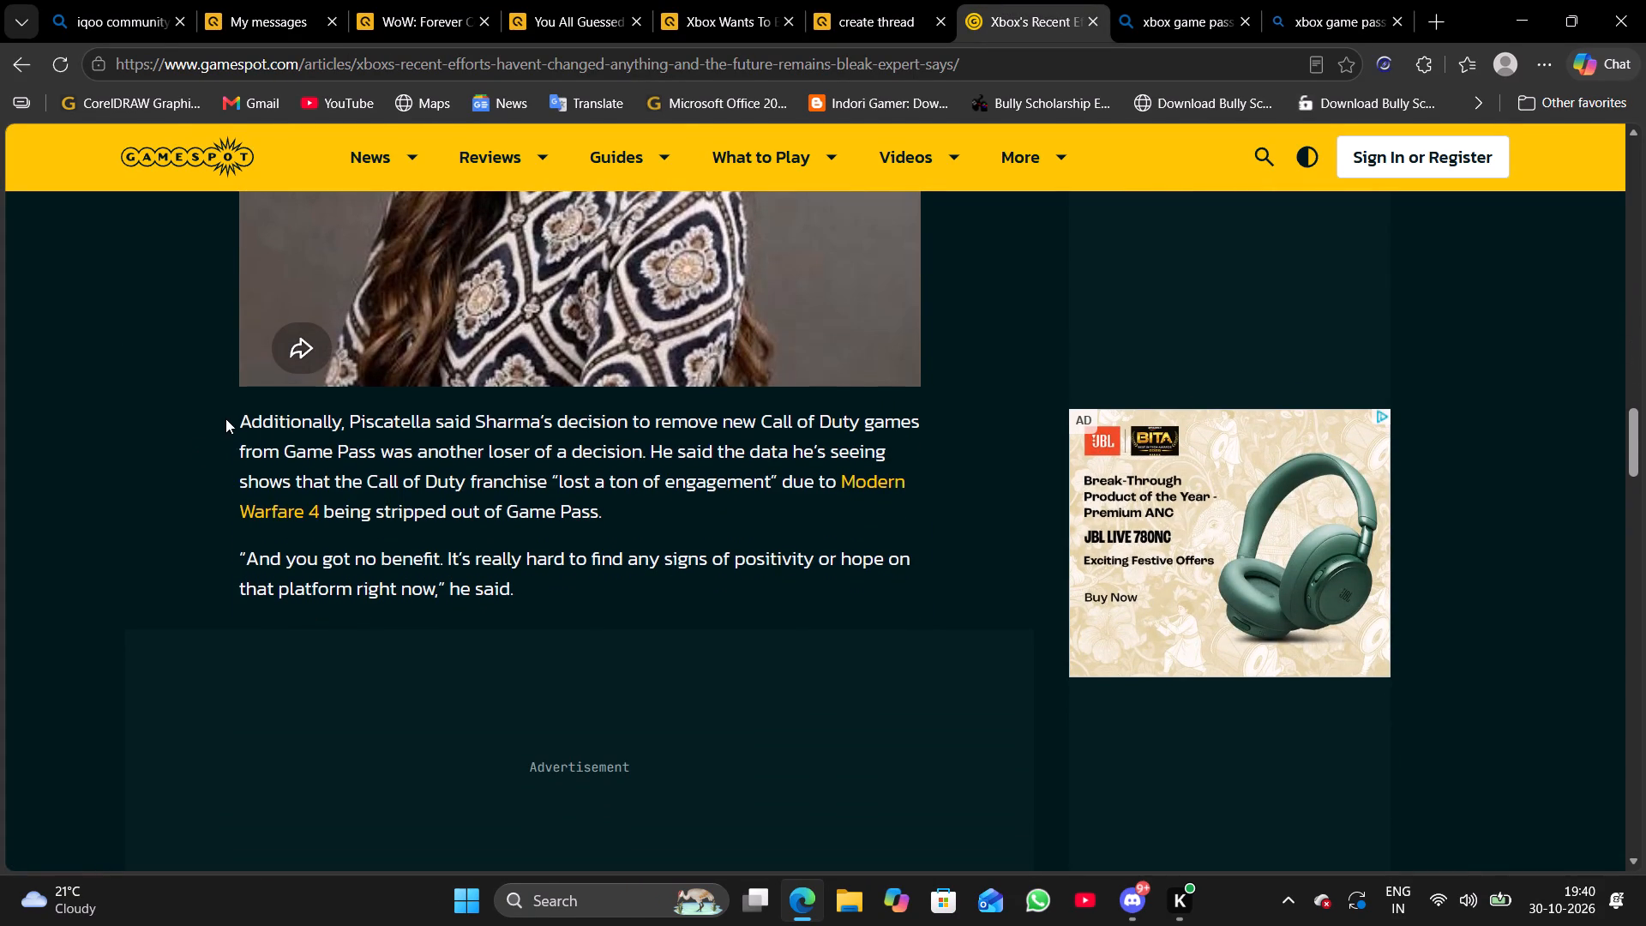
left_click_drag(231, 418, 531, 609)
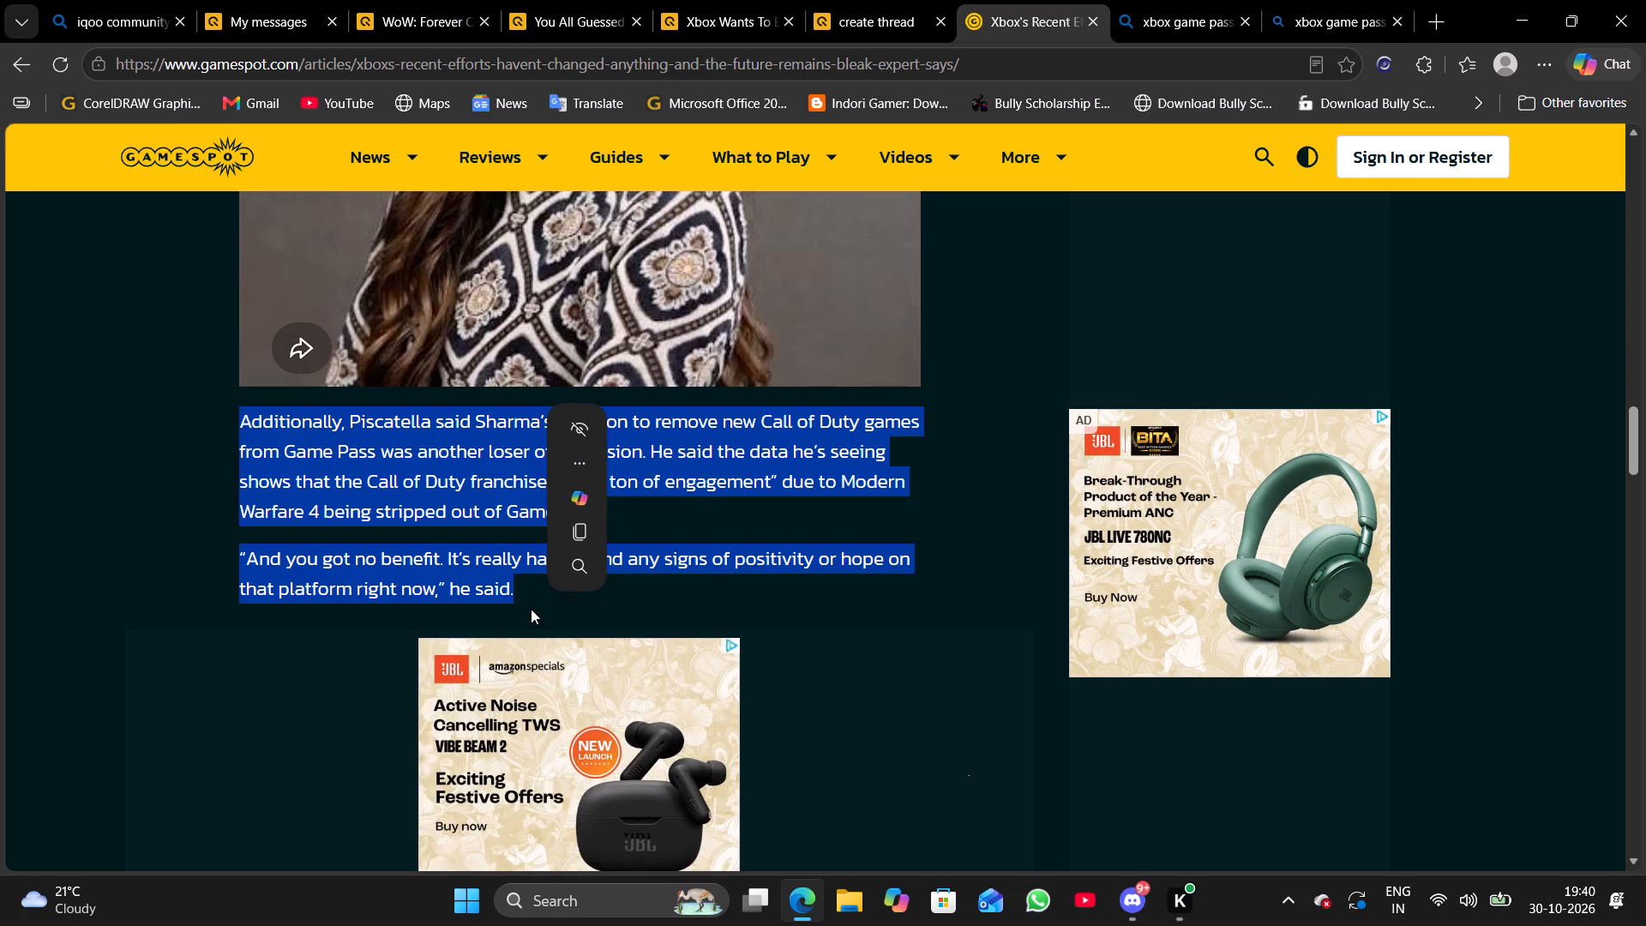
left_click(572, 544)
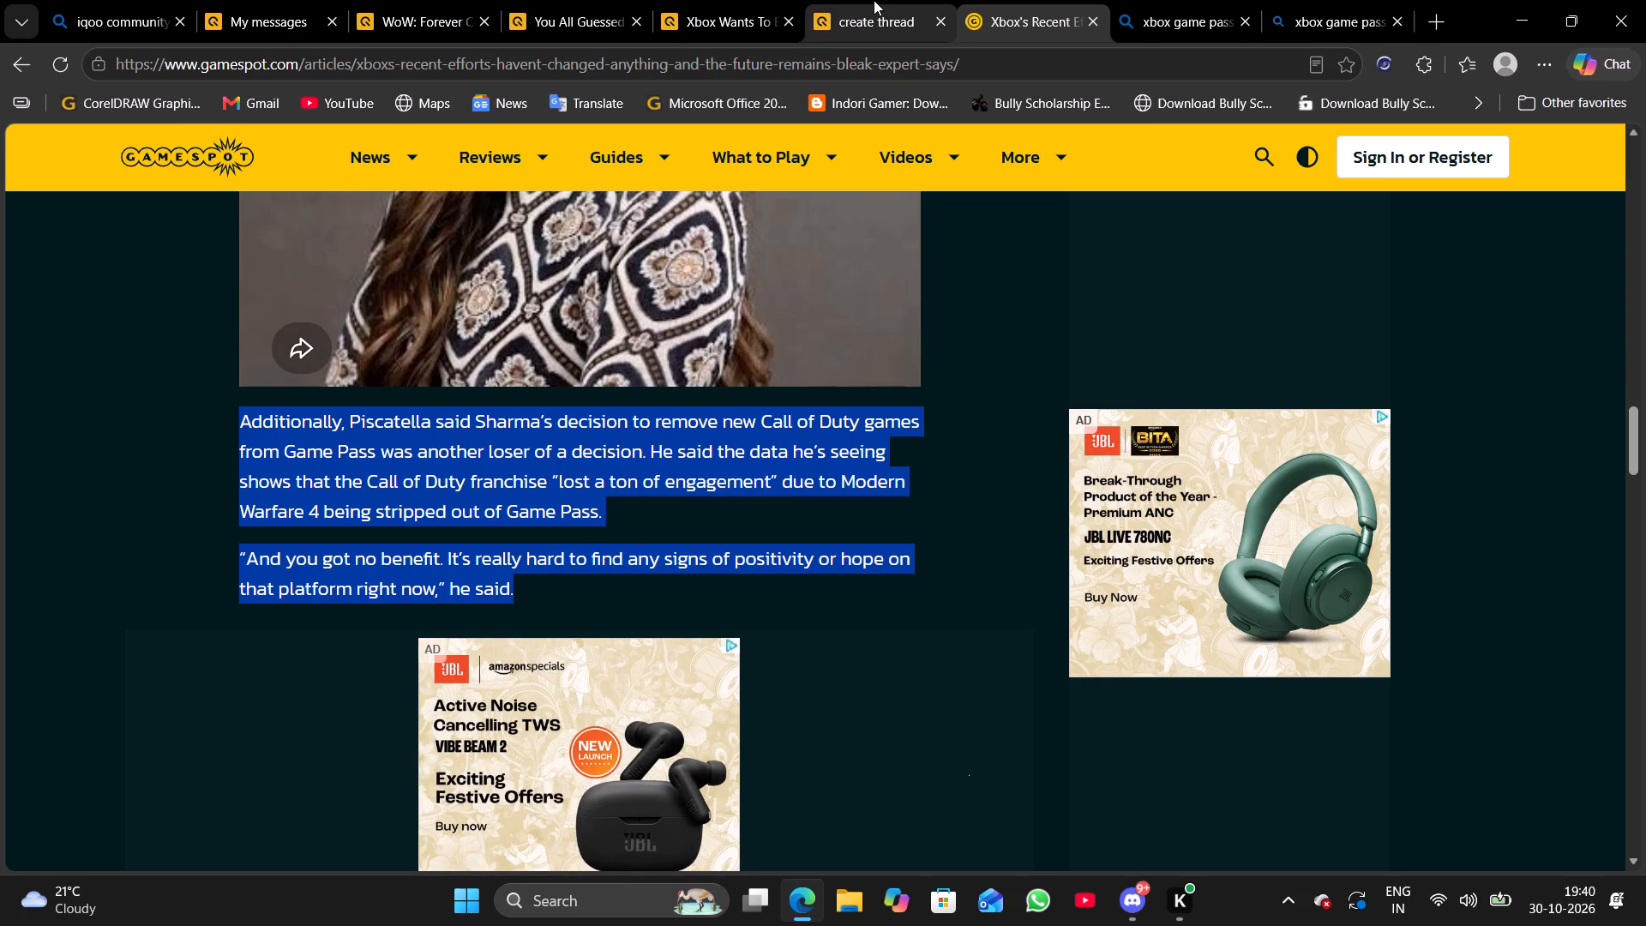
left_click(874, 0)
scroll(652, 430, "down", 2)
scroll(633, 701, "down", 1)
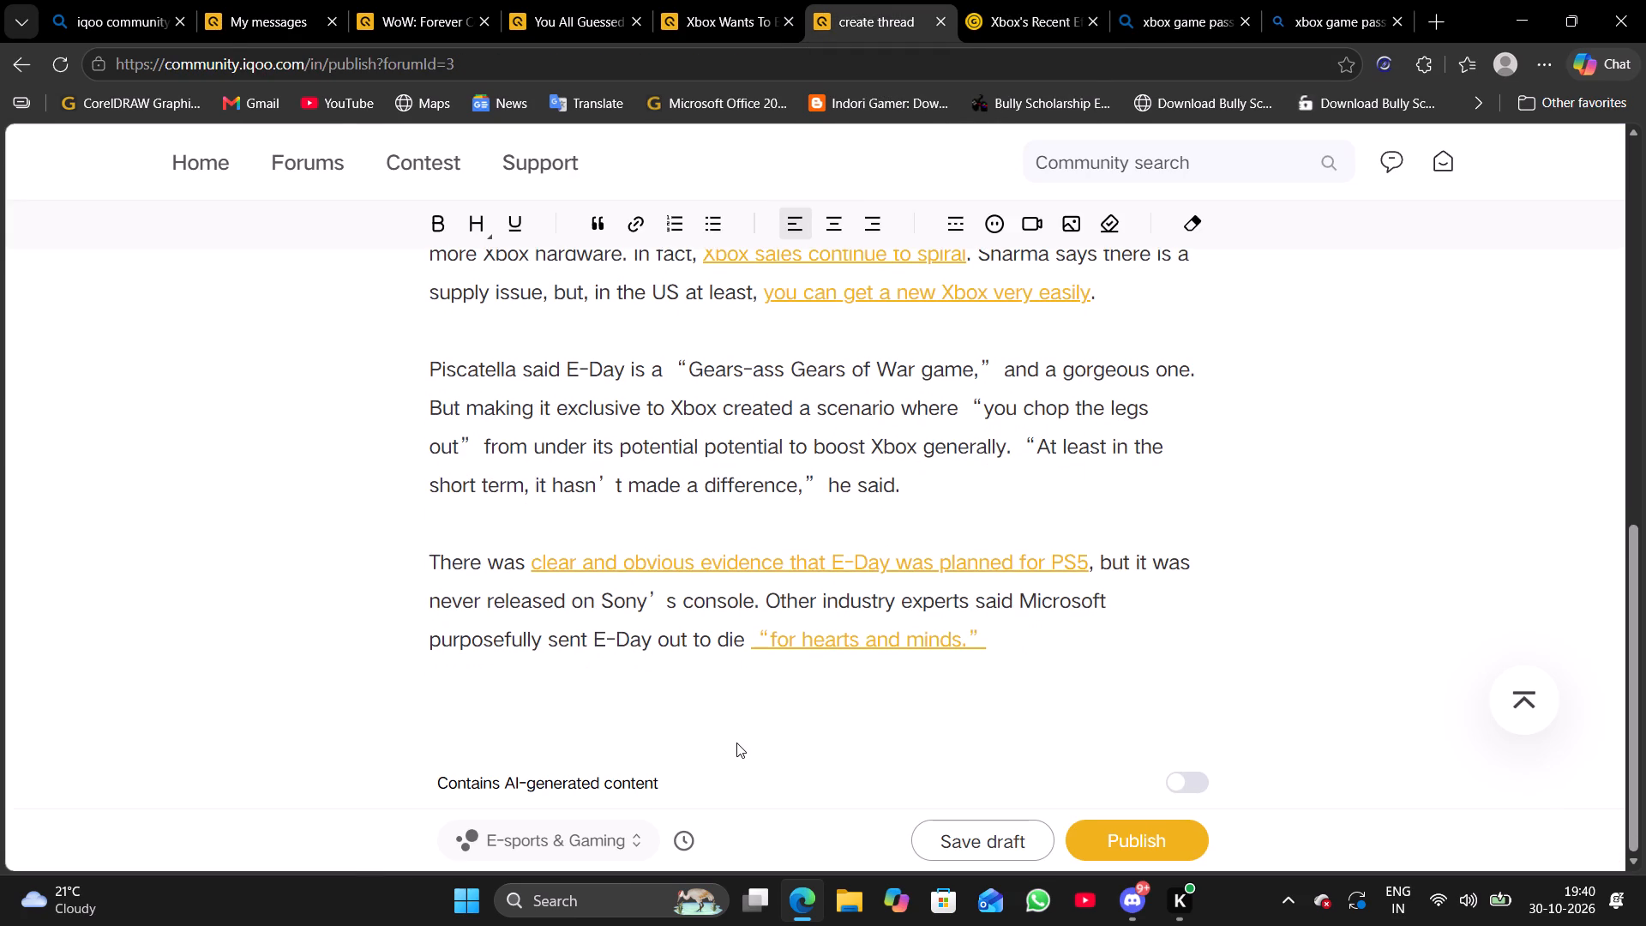
key("ctrl+v")
Add a blank line before the quote paragraph beginning "And you got no benefit".
scroll(736, 743, "down", 2)
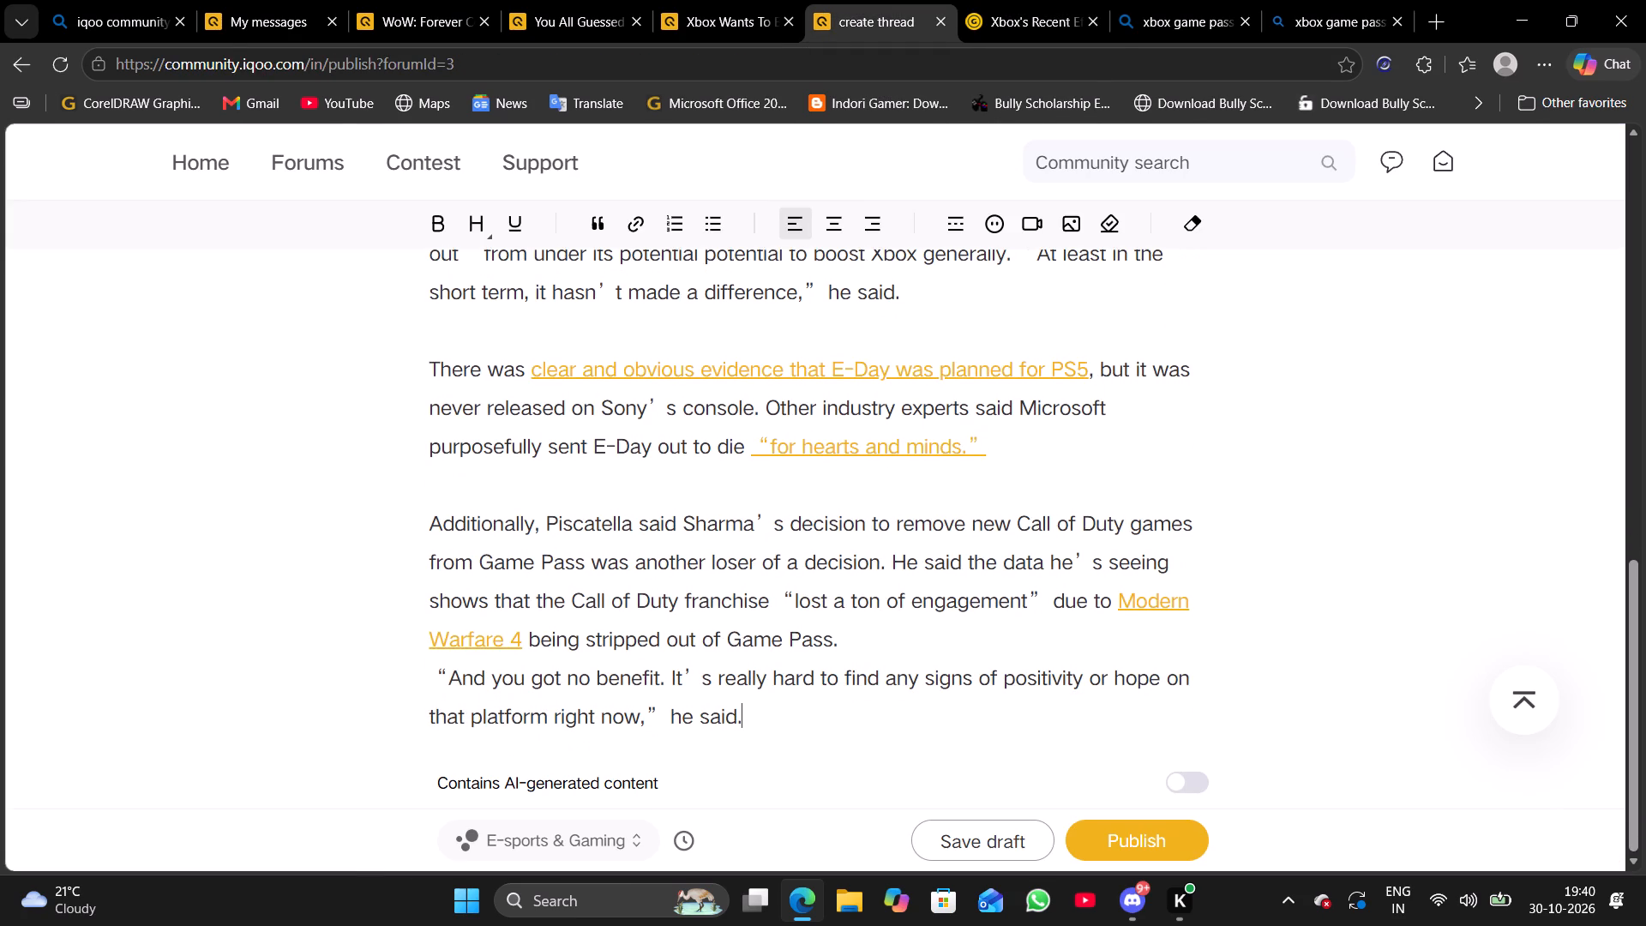
left_click(809, 588)
left_click(832, 592)
left_click(879, 651)
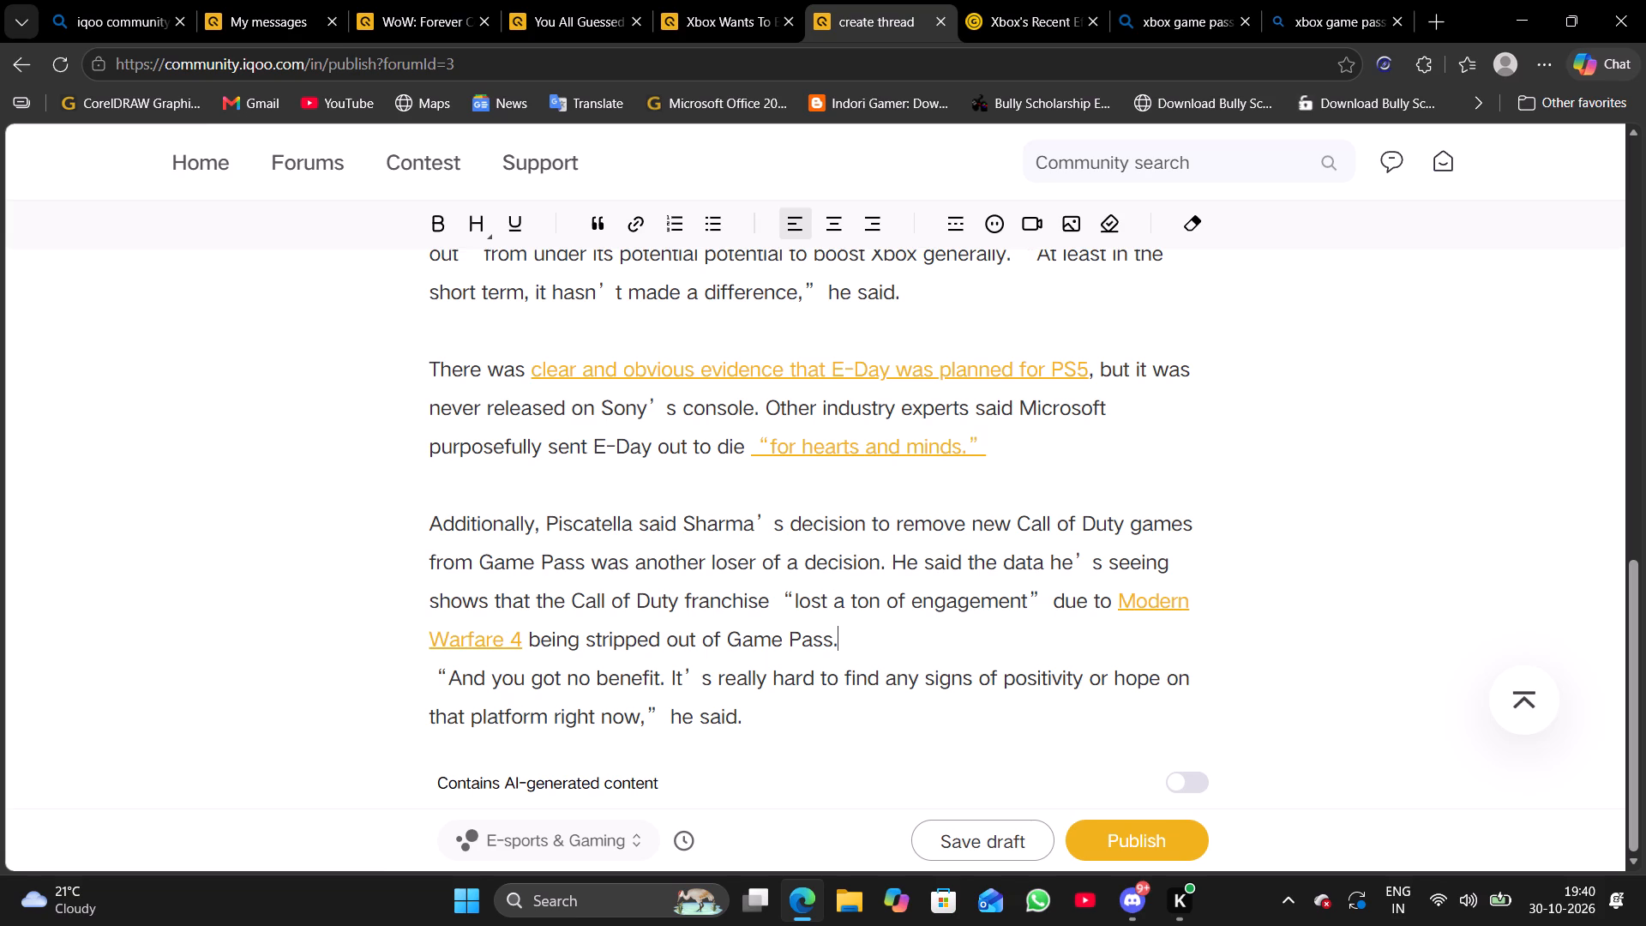
key("Return")
Copy the article's last four paragraphs, from "Piscatella went on to say" to "pushing for", to the thread's end after a blank line.
scroll(879, 651, "down", 2)
left_click(808, 735)
left_click(808, 702)
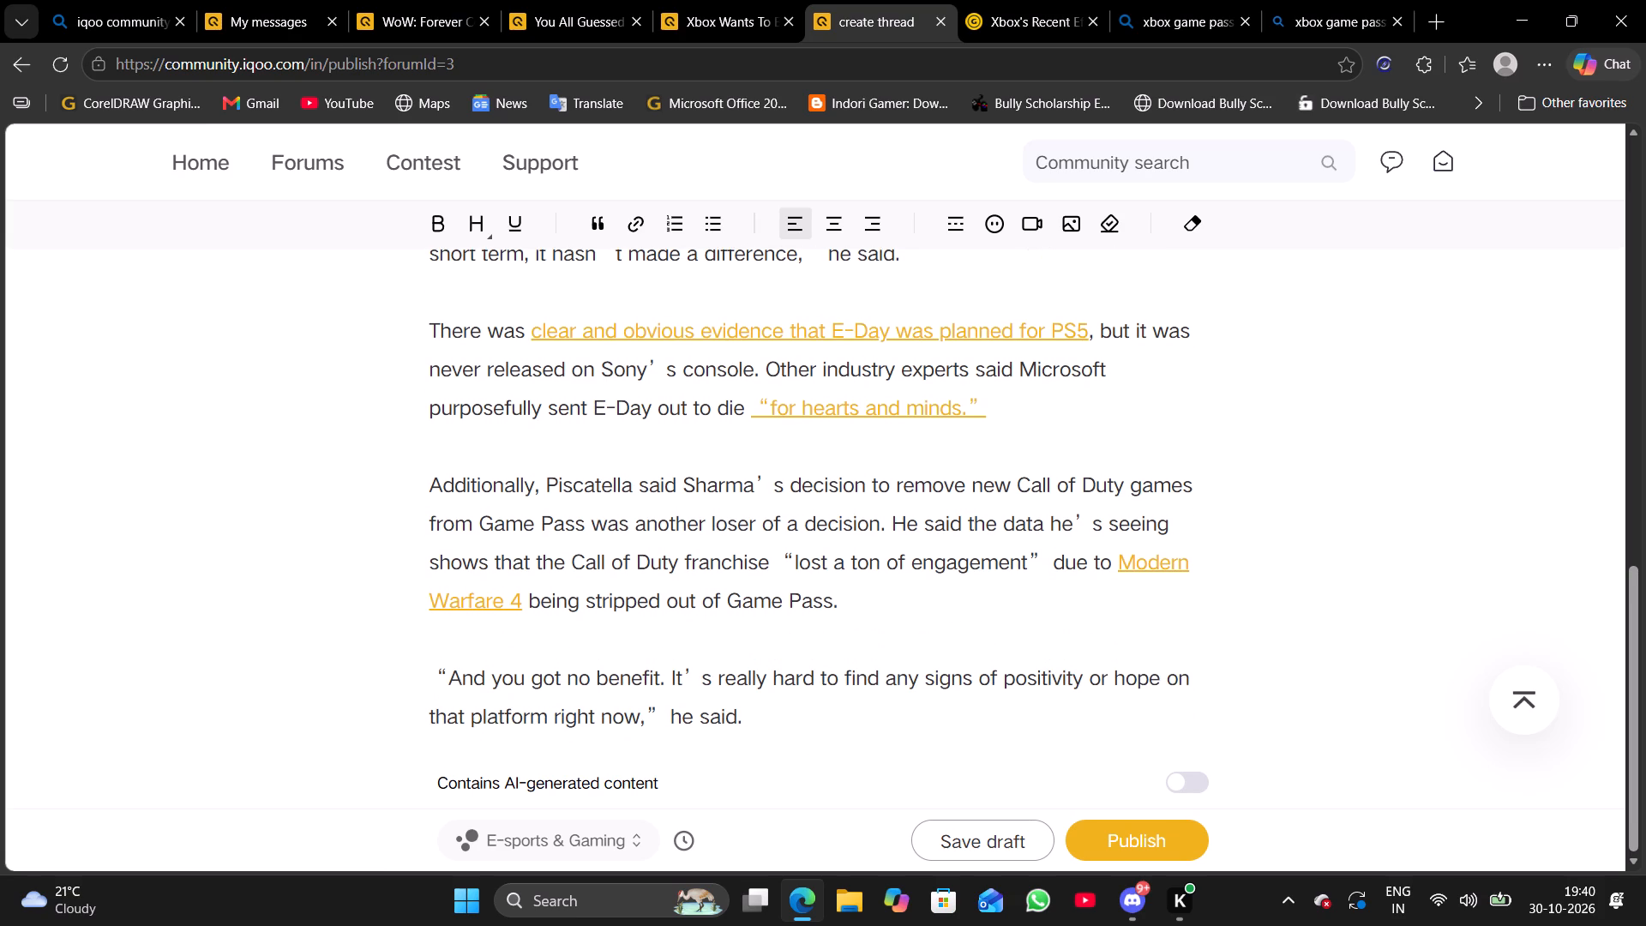
left_click(977, 0)
scroll(40, 925, "down", 3)
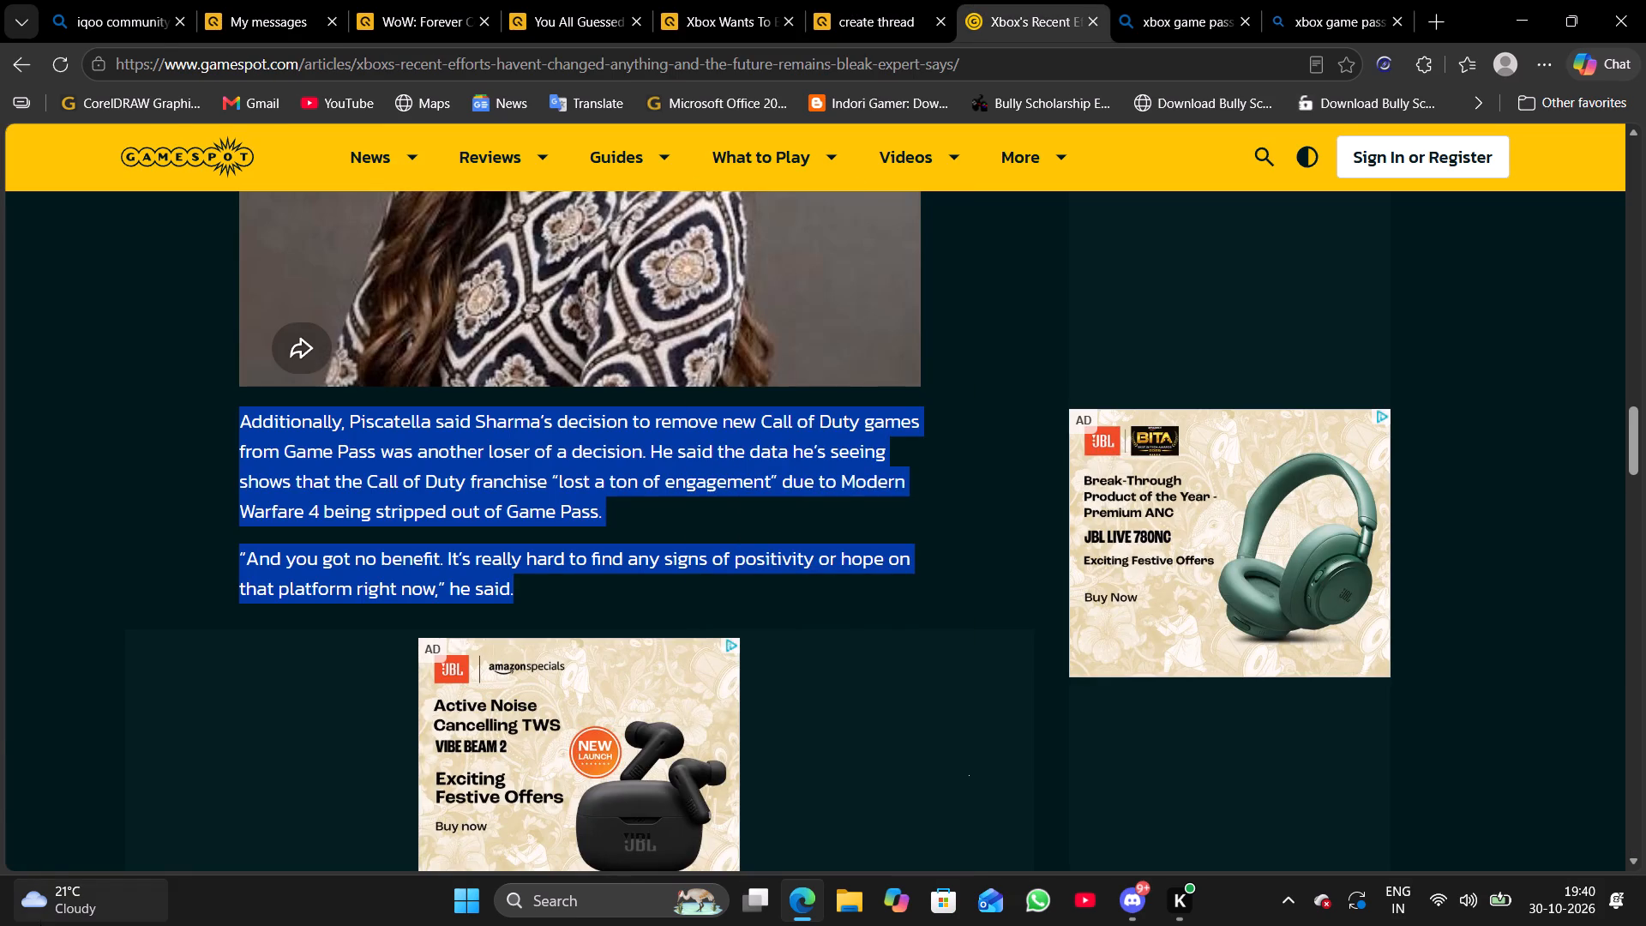
scroll(0, 703, "down", 4)
left_click_drag(168, 537, 279, 592)
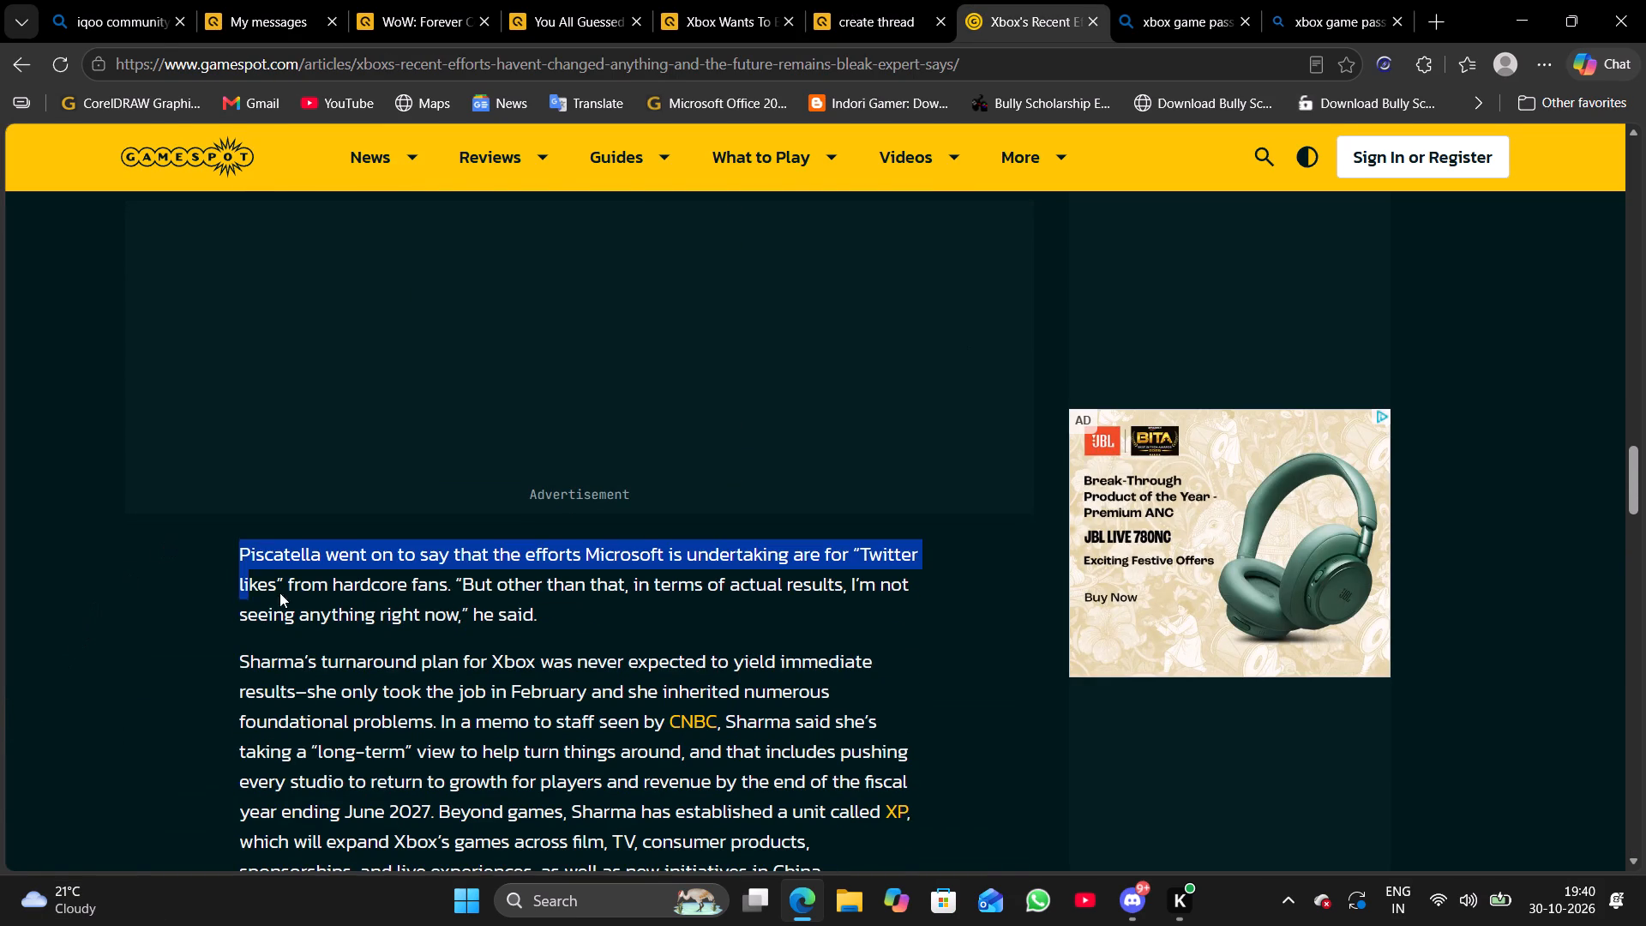
left_click_drag(279, 592, 623, 787)
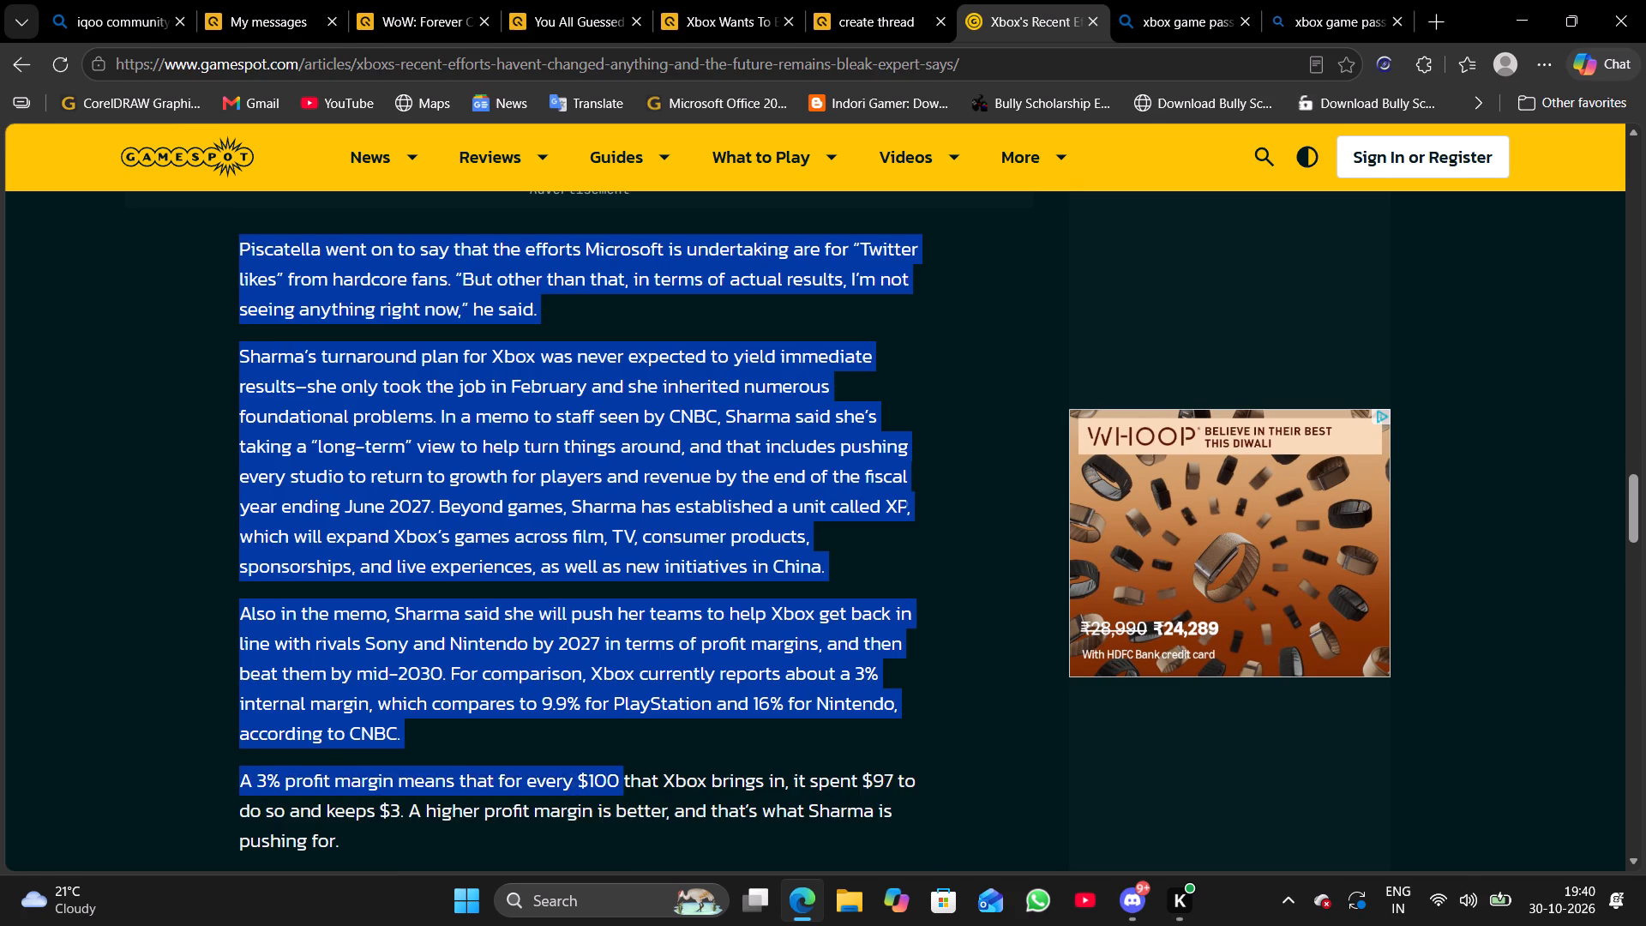
left_click_drag(623, 787, 567, 679)
scroll(567, 679, "up", 2)
right_click(478, 502)
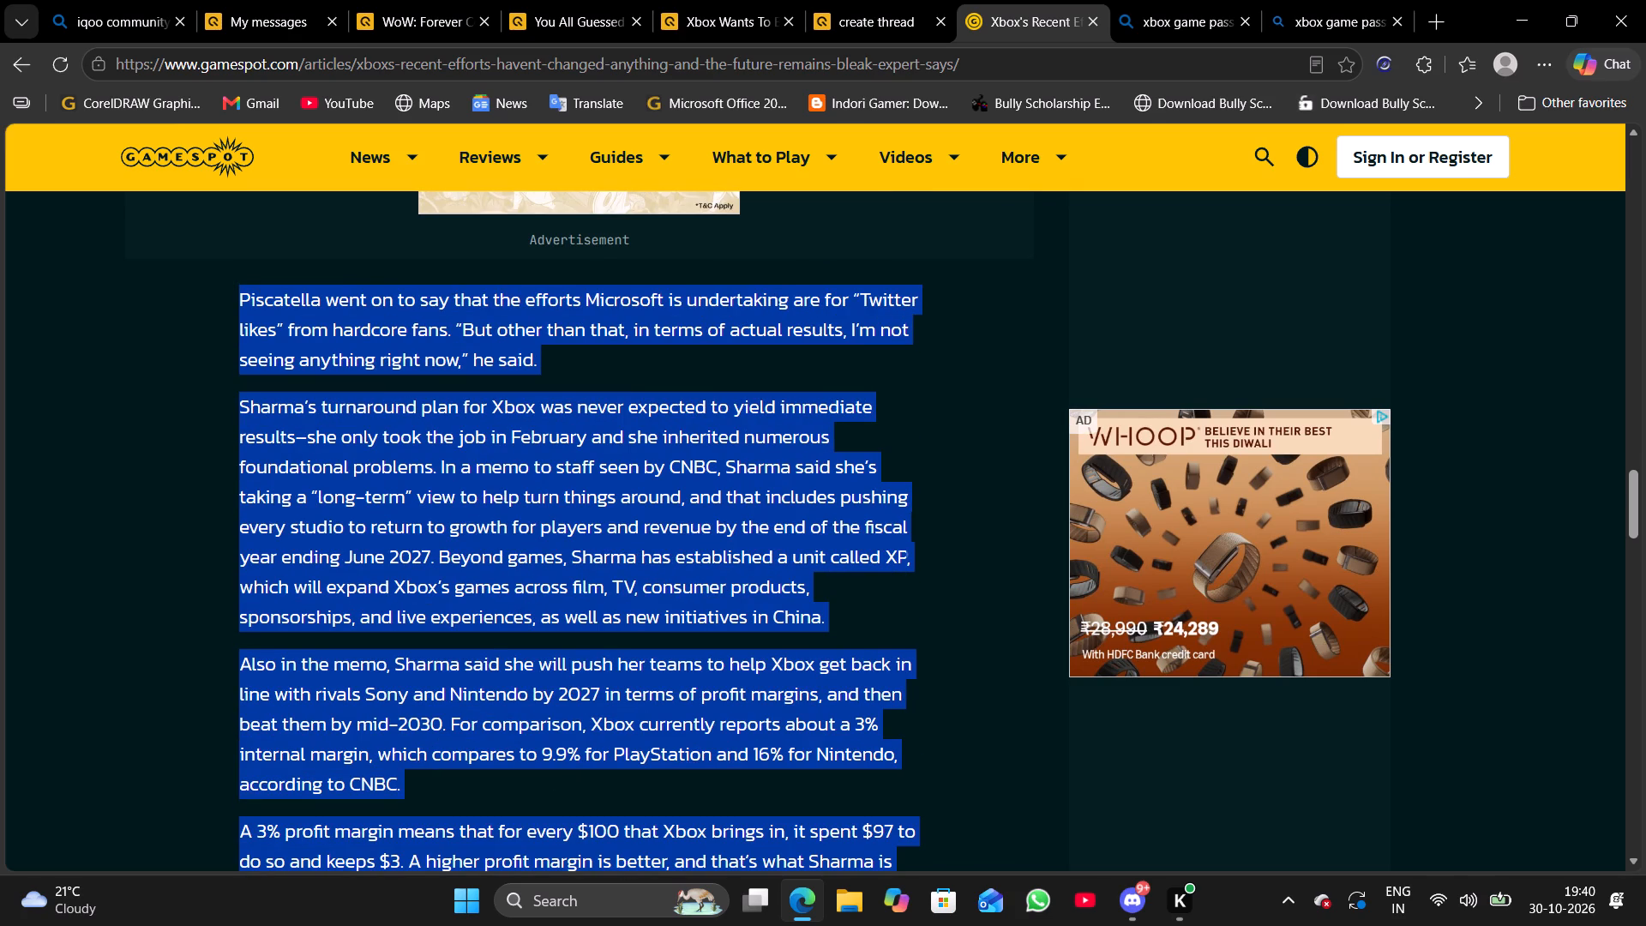
left_click(508, 376)
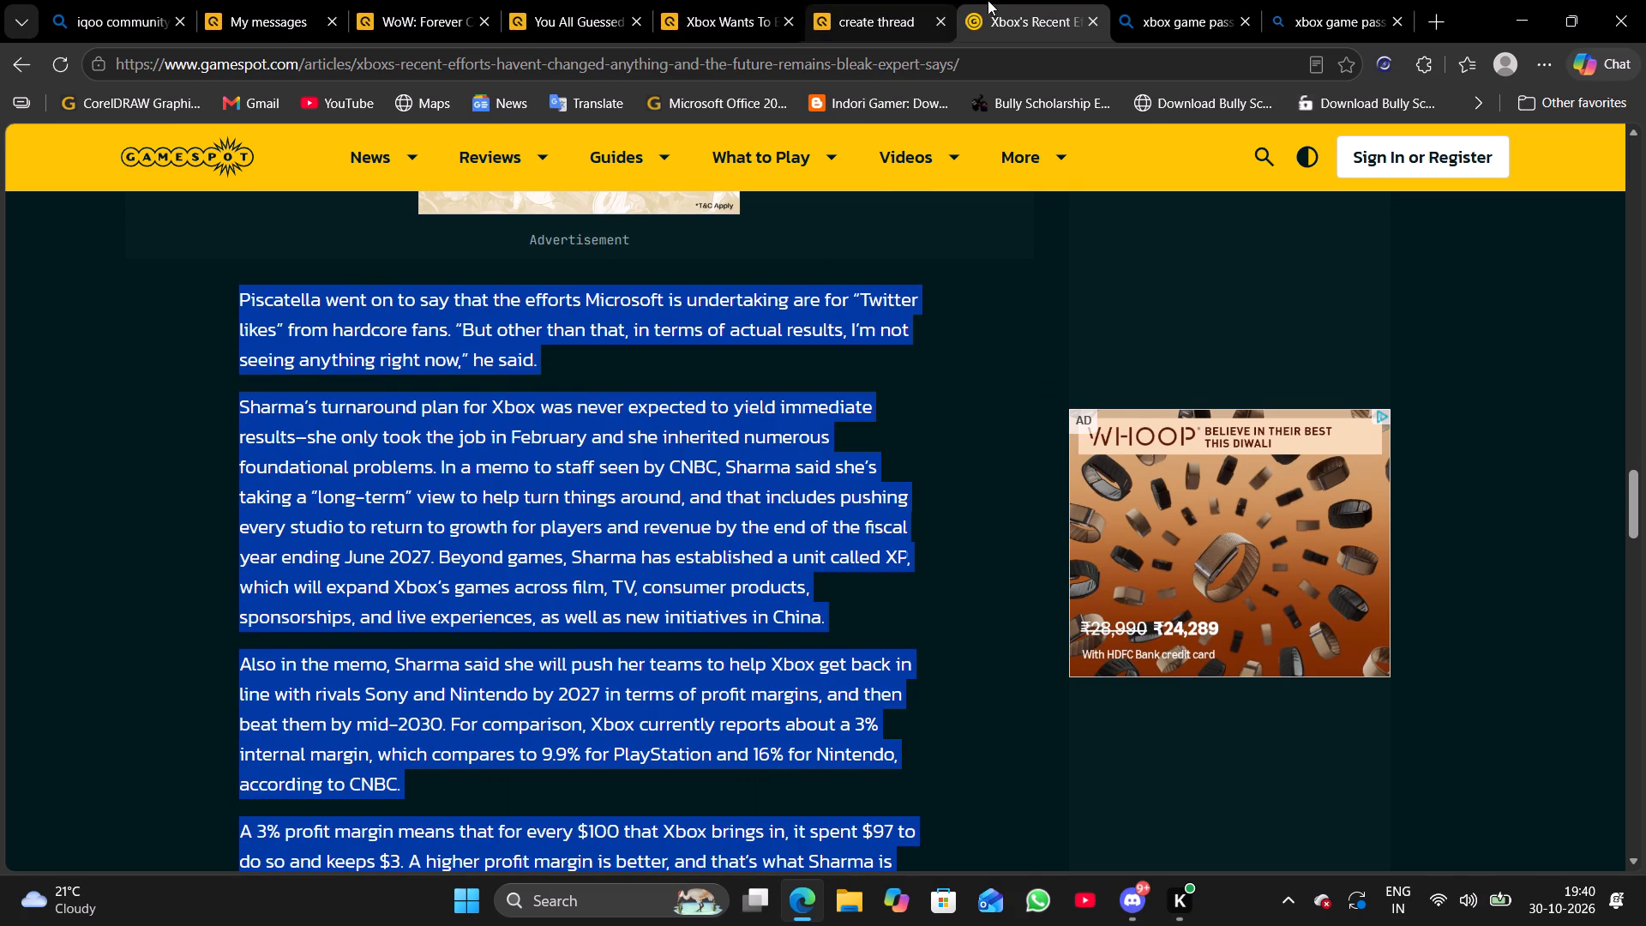
left_click(946, 0)
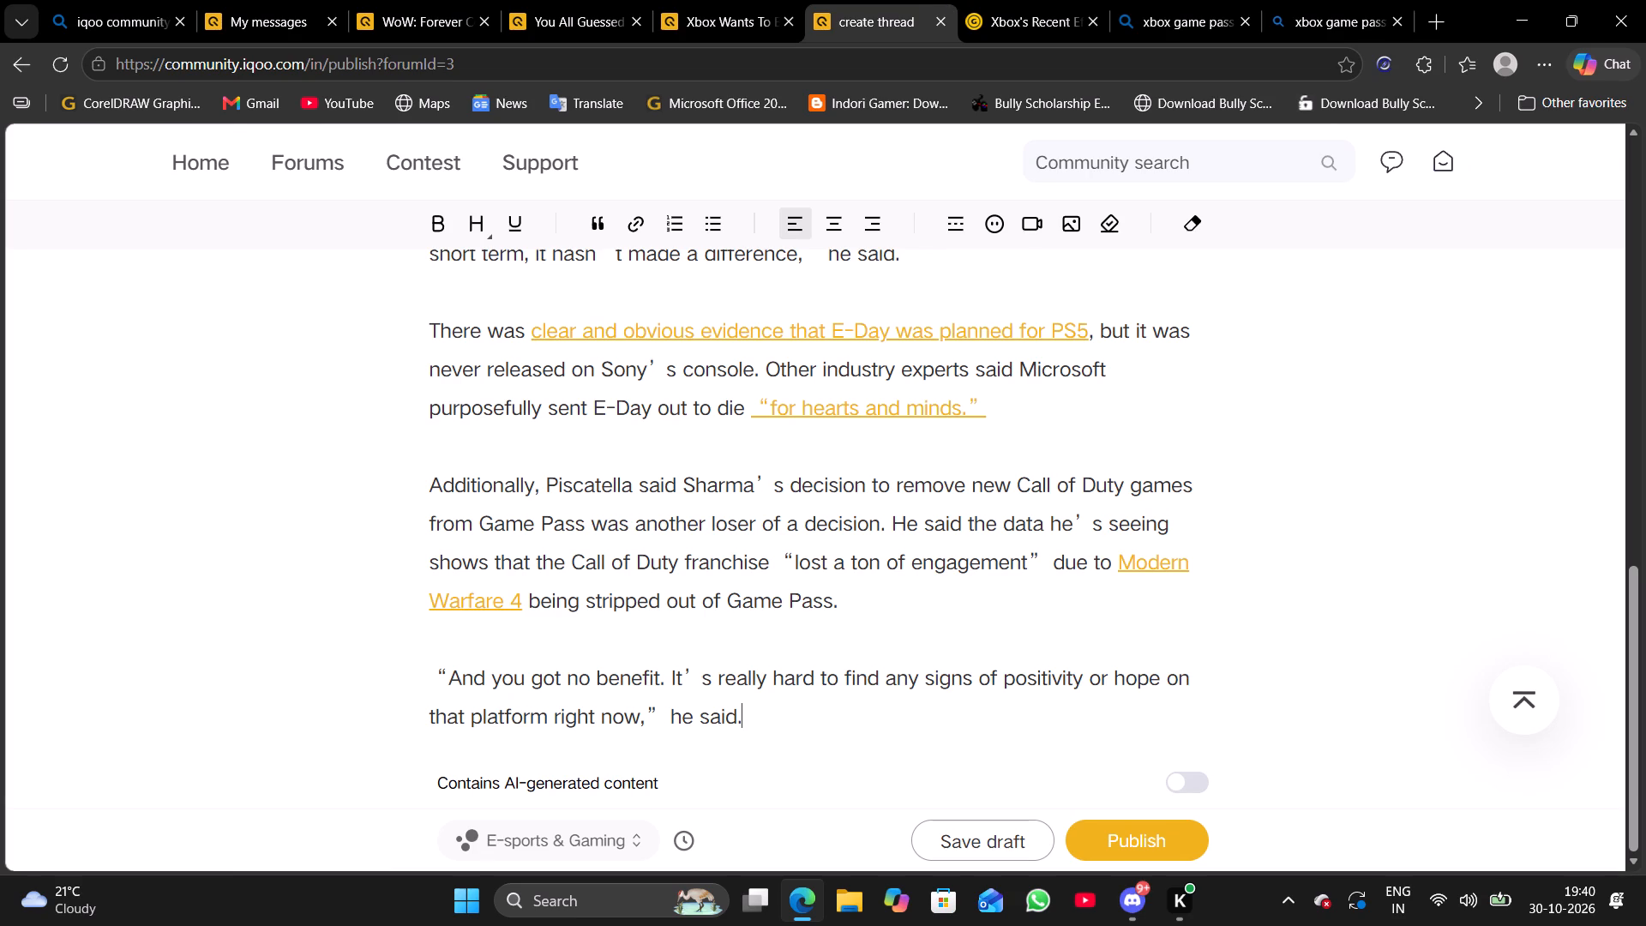
key("Return")
key("Return")
key("ctrl+v")
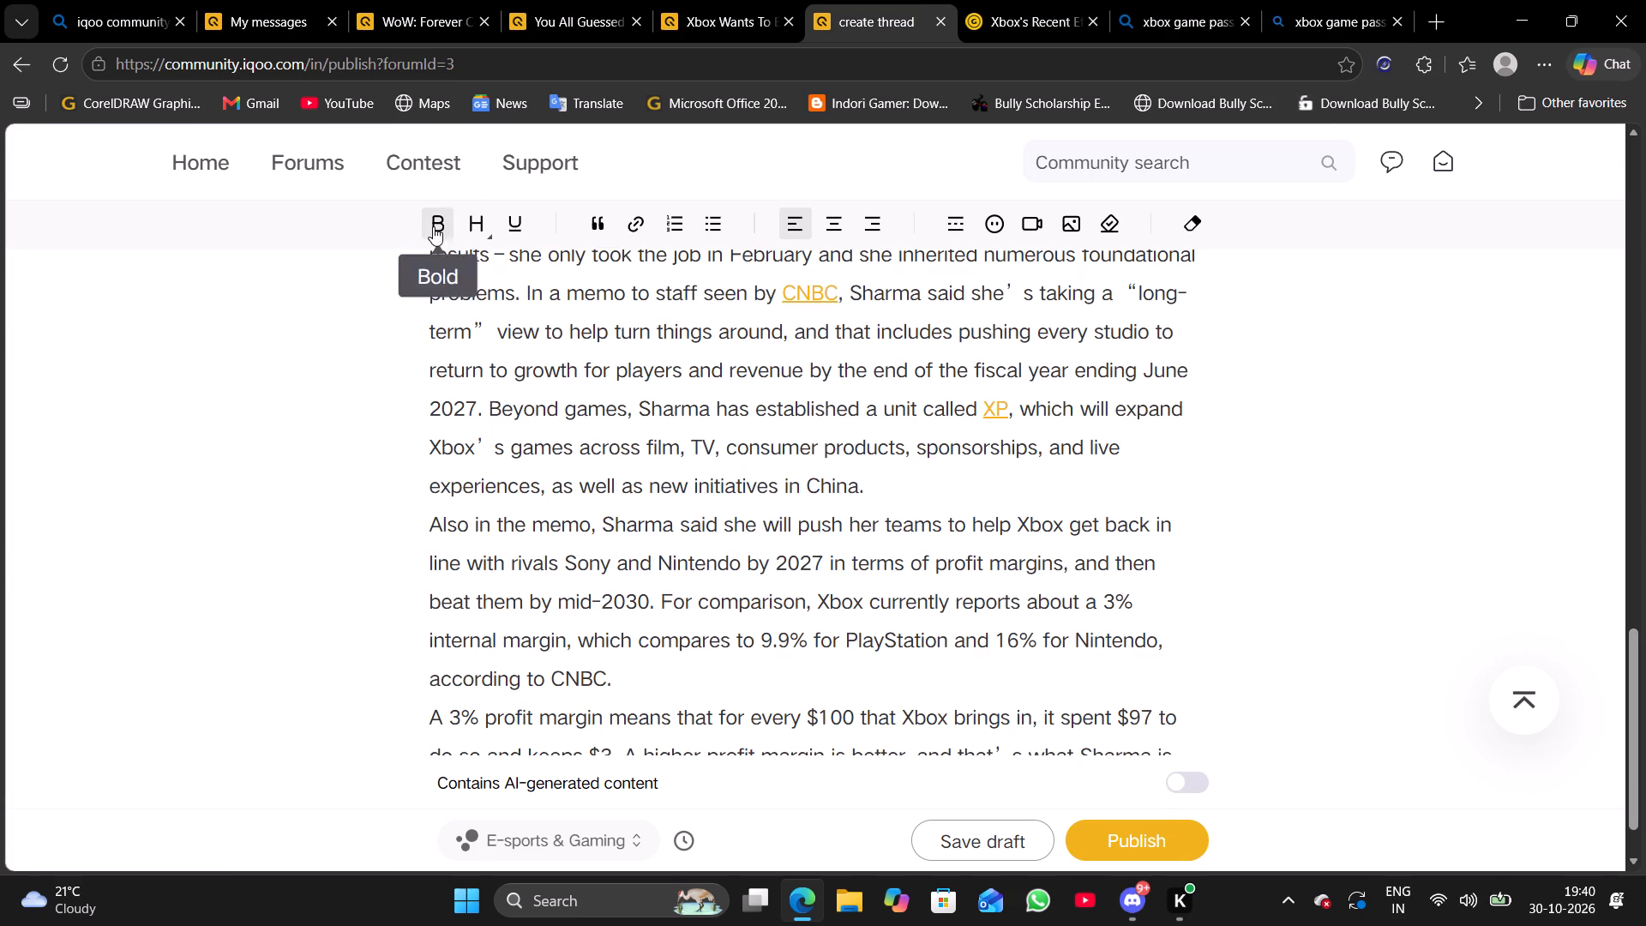
Add blank lines before the paragraphs beginning "A 3% profit margin", "Also in the memo" and "Sharma's turnaround plan".
left_click(661, 658)
key("Return")
scroll(661, 658, "up", 1)
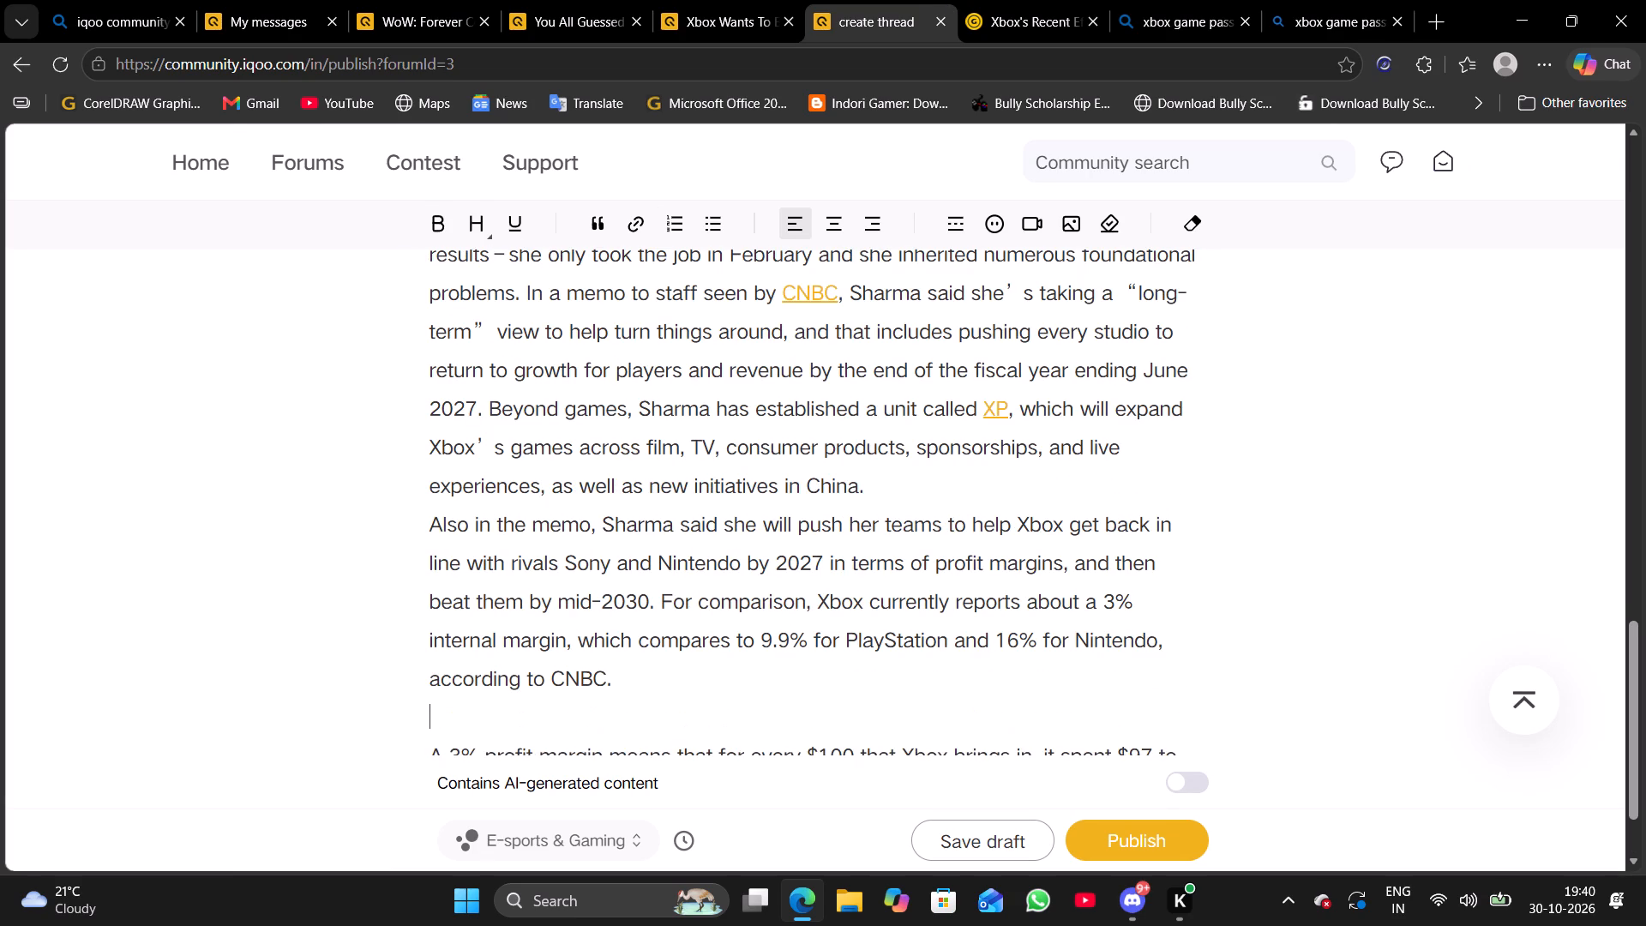
left_click(886, 577)
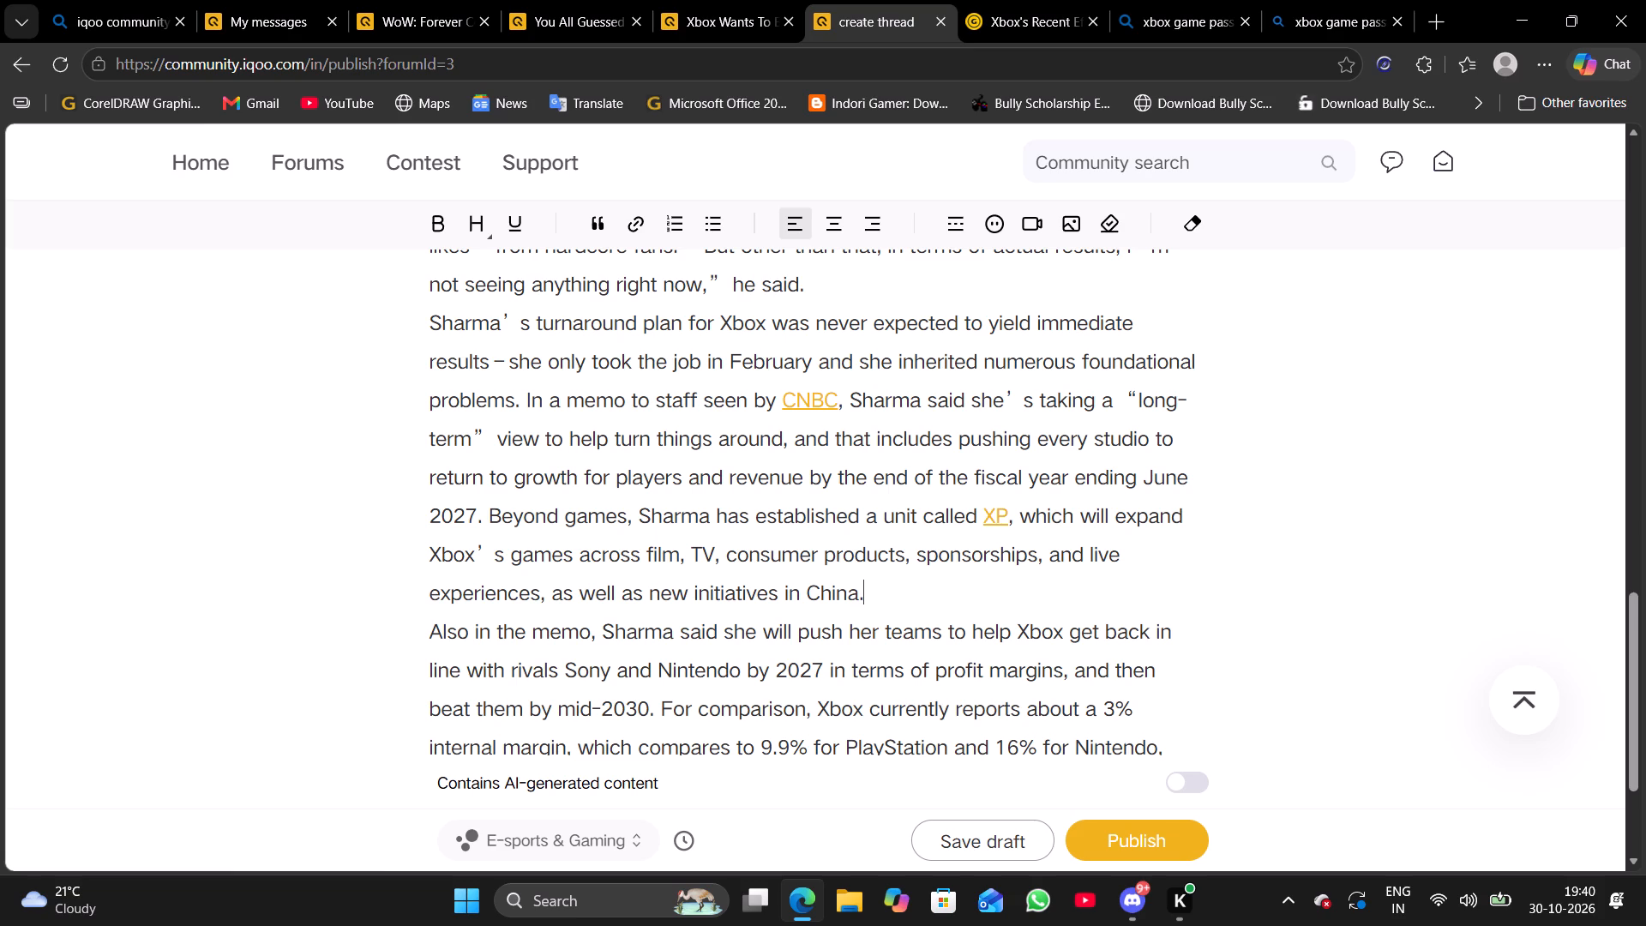
key("Return")
scroll(888, 580, "up", 1)
left_click(842, 403)
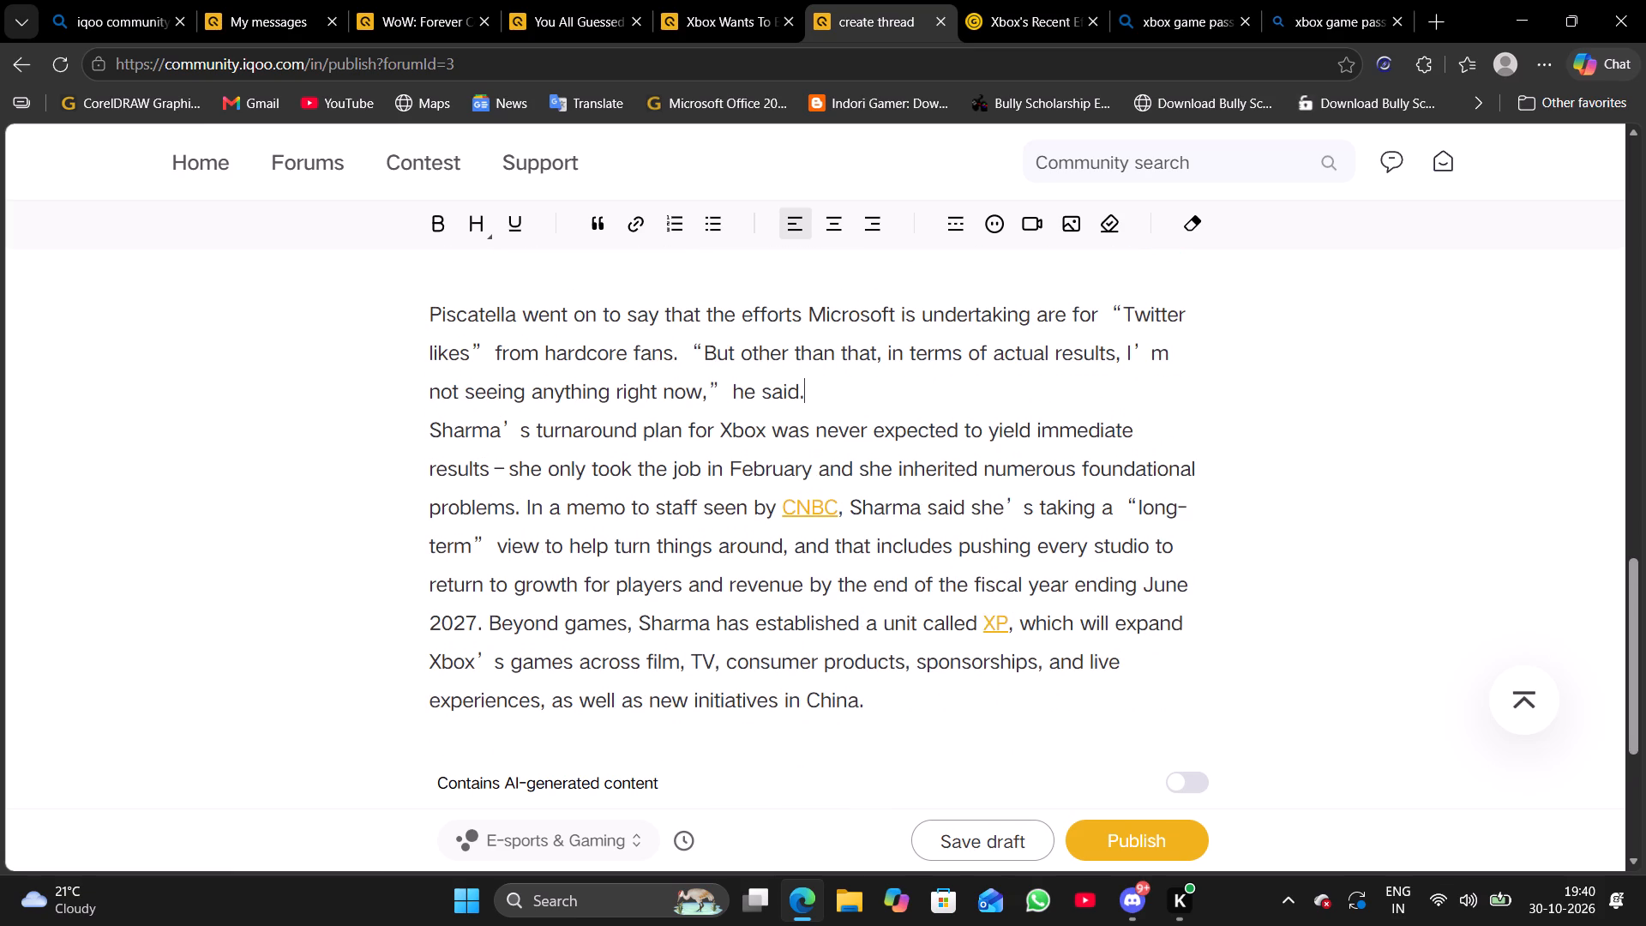
key("Return")
Look over the draft's body and compare it with the published Xbox profitability and Elder Scrolls 6 threads.
scroll(842, 403, "up", 3)
scroll(838, 428, "down", 2)
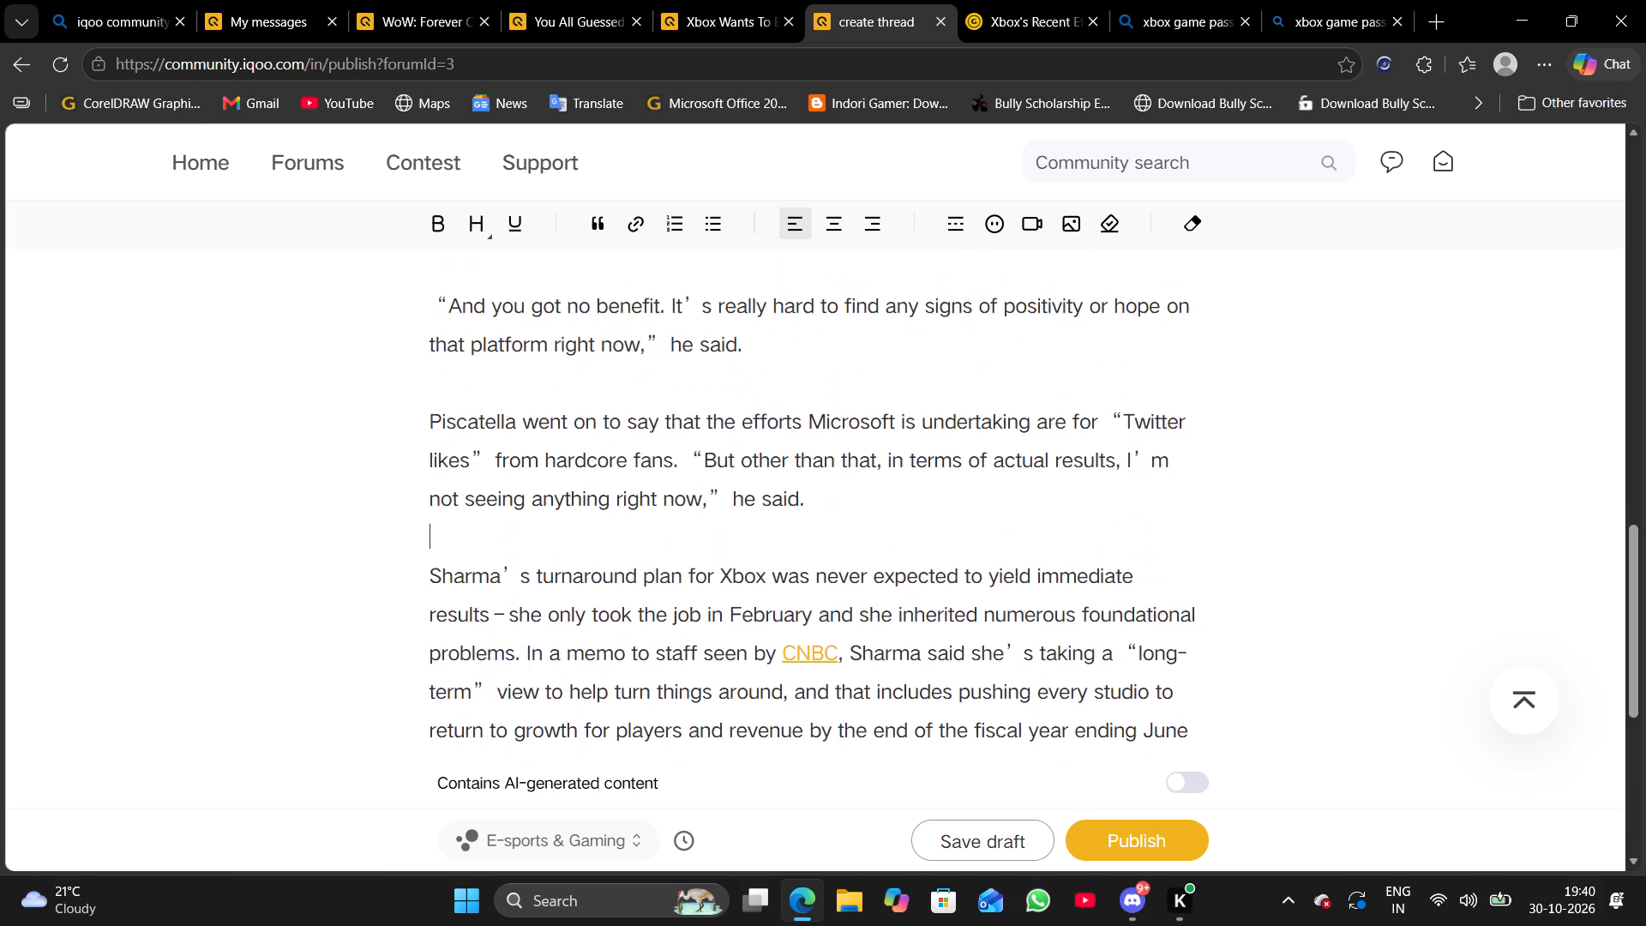
scroll(833, 430, "down", 1)
left_click(713, 0)
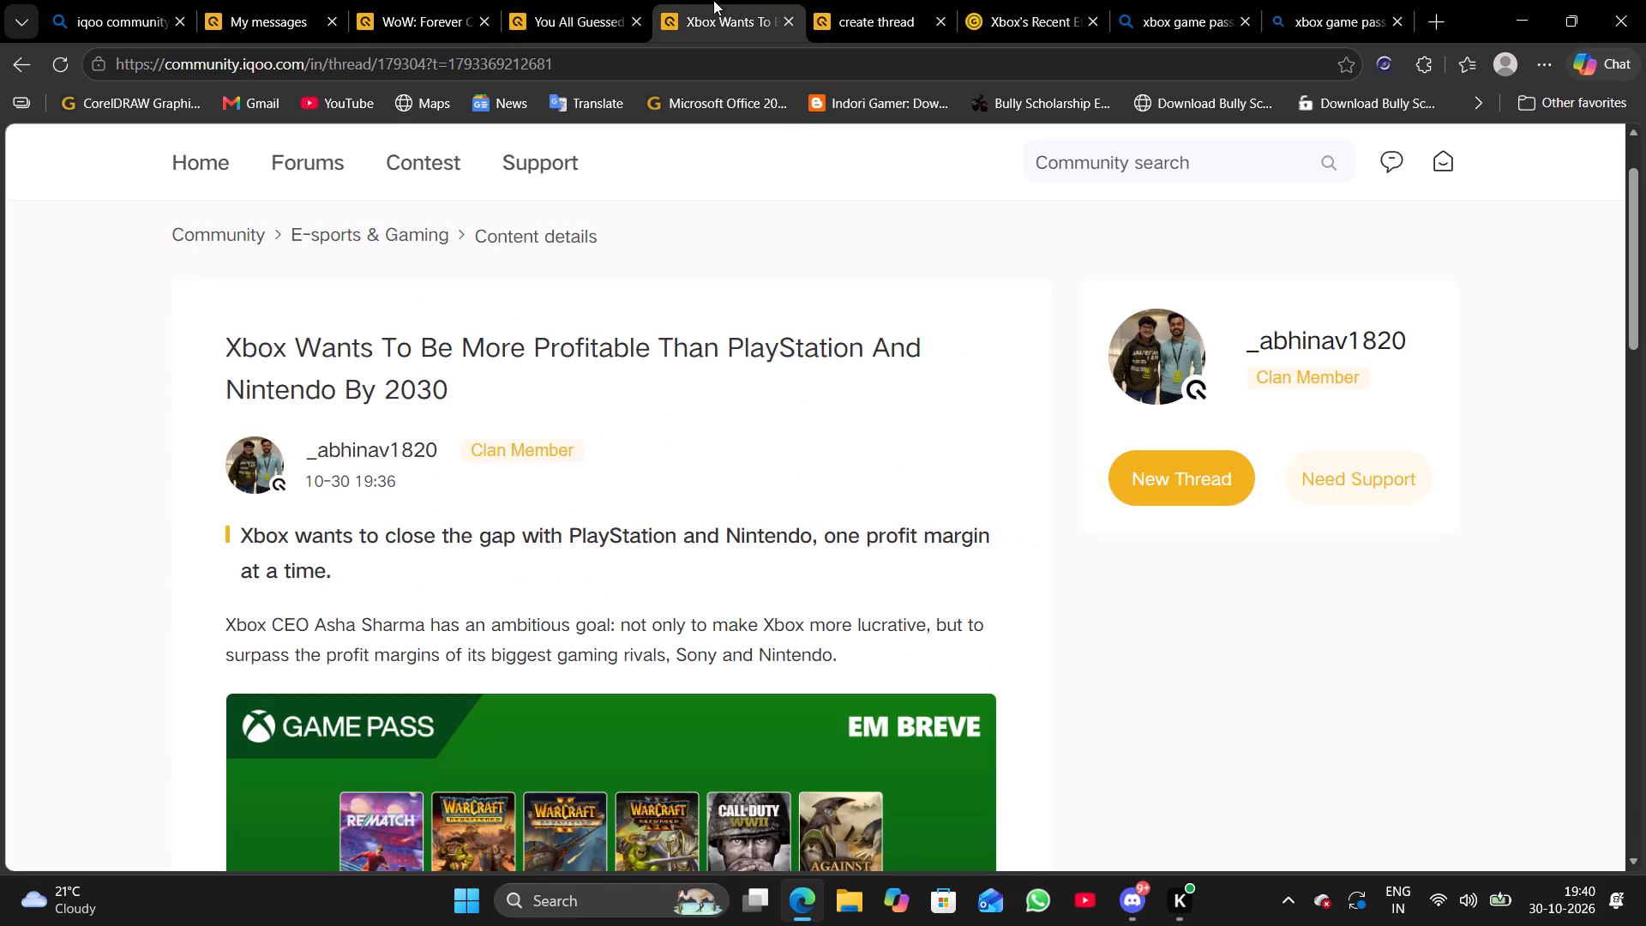
left_click(554, 0)
scroll(436, 280, "down", 1)
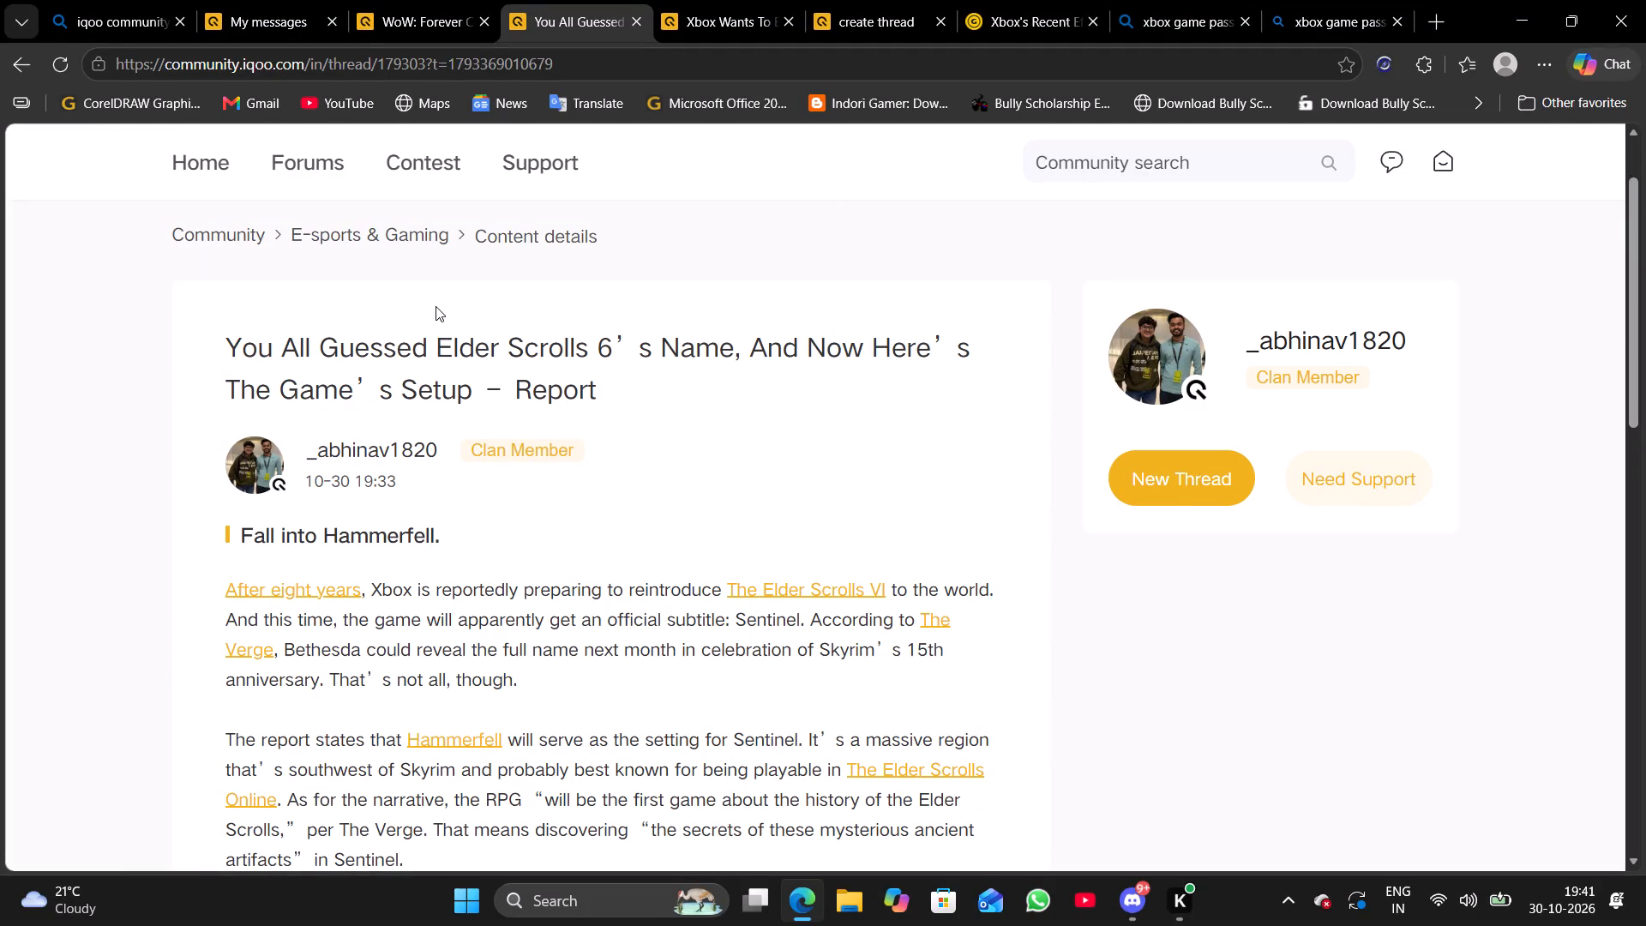
scroll(346, 761, "down", 1)
scroll(346, 773, "up", 3)
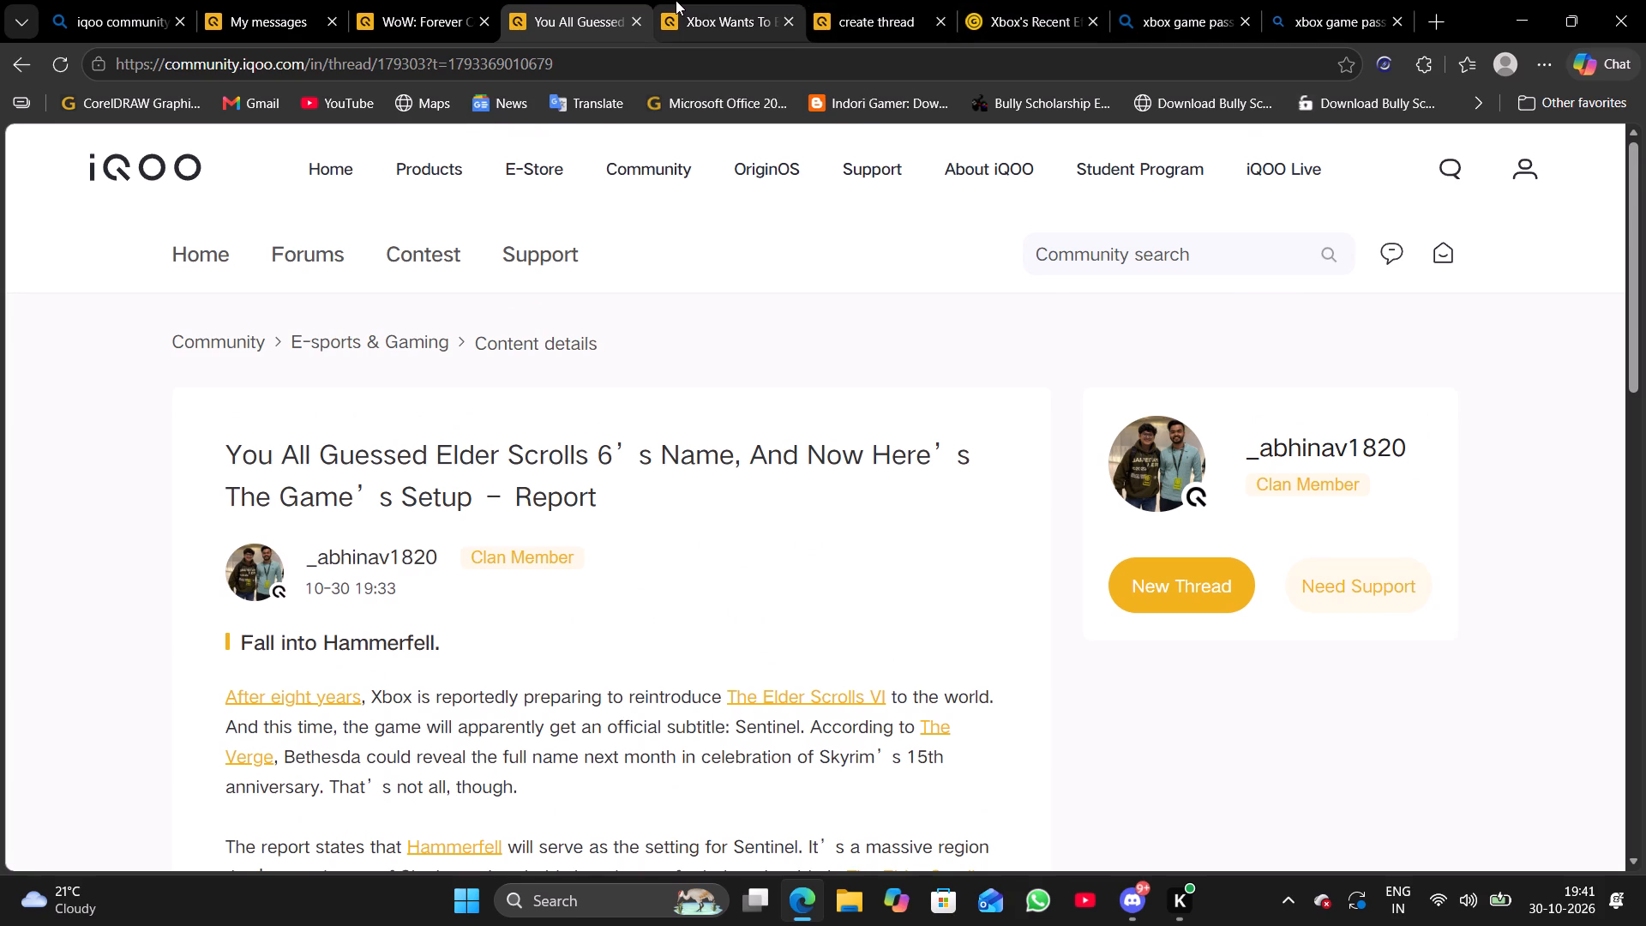
left_click(676, 0)
left_click(896, 0)
scroll(826, 406, "down", 2)
scroll(826, 406, "up", 3)
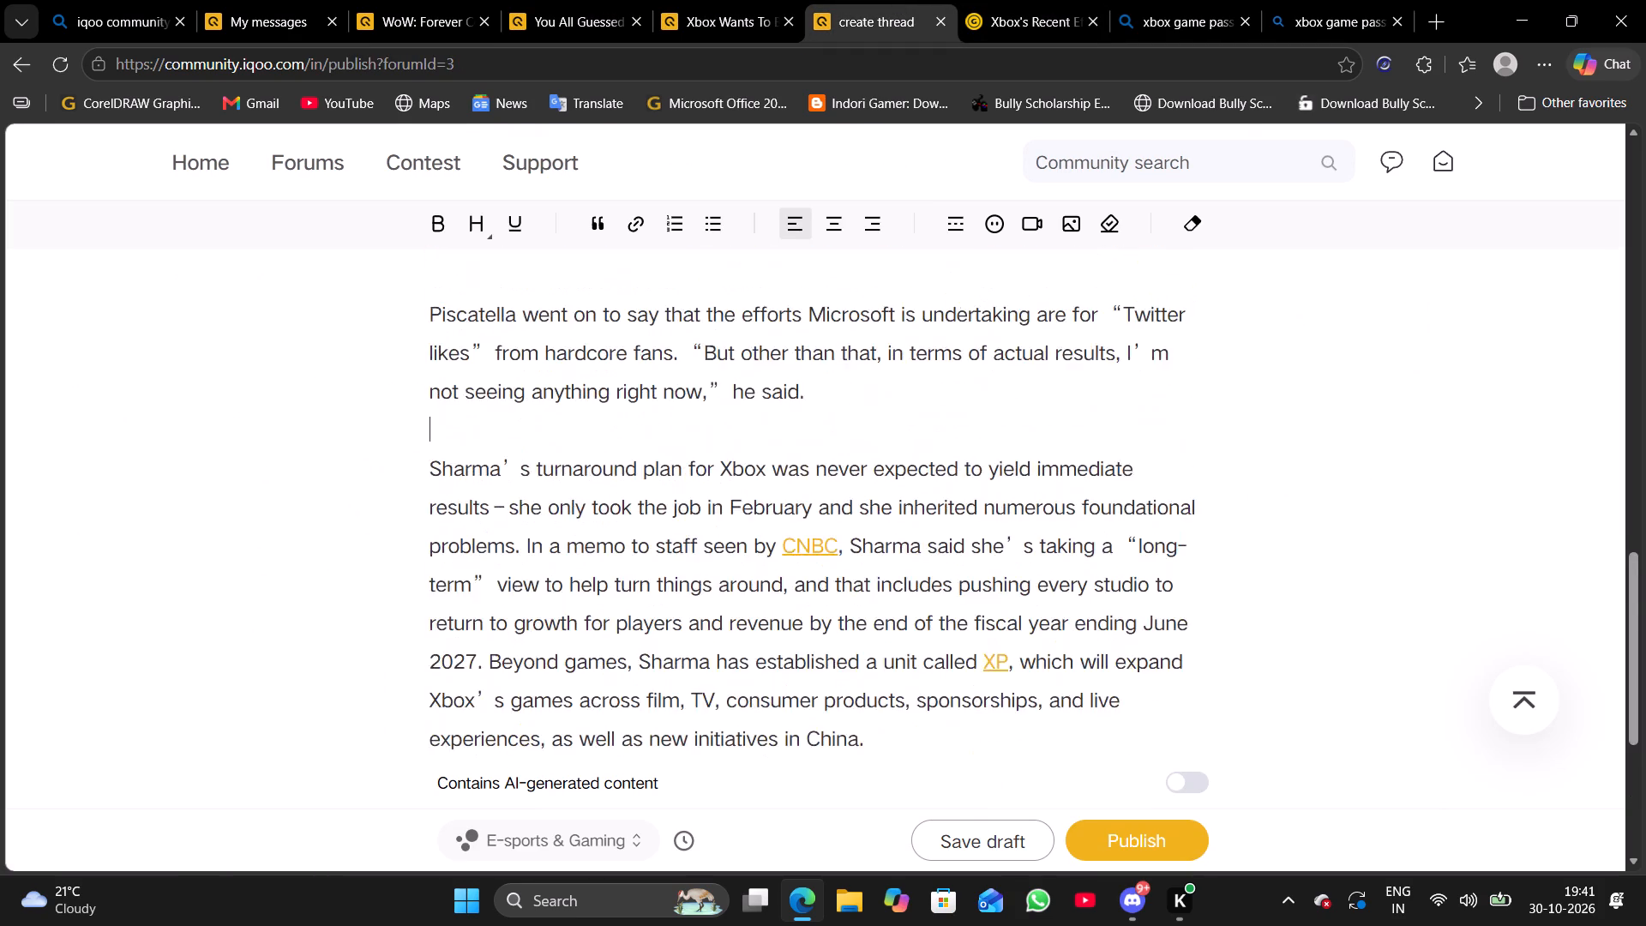
scroll(826, 406, "up", 2)
Look back through the GameSpot article on Xbox's recent efforts, including its media and its end.
left_click(1014, 0)
scroll(702, 177, "up", 5)
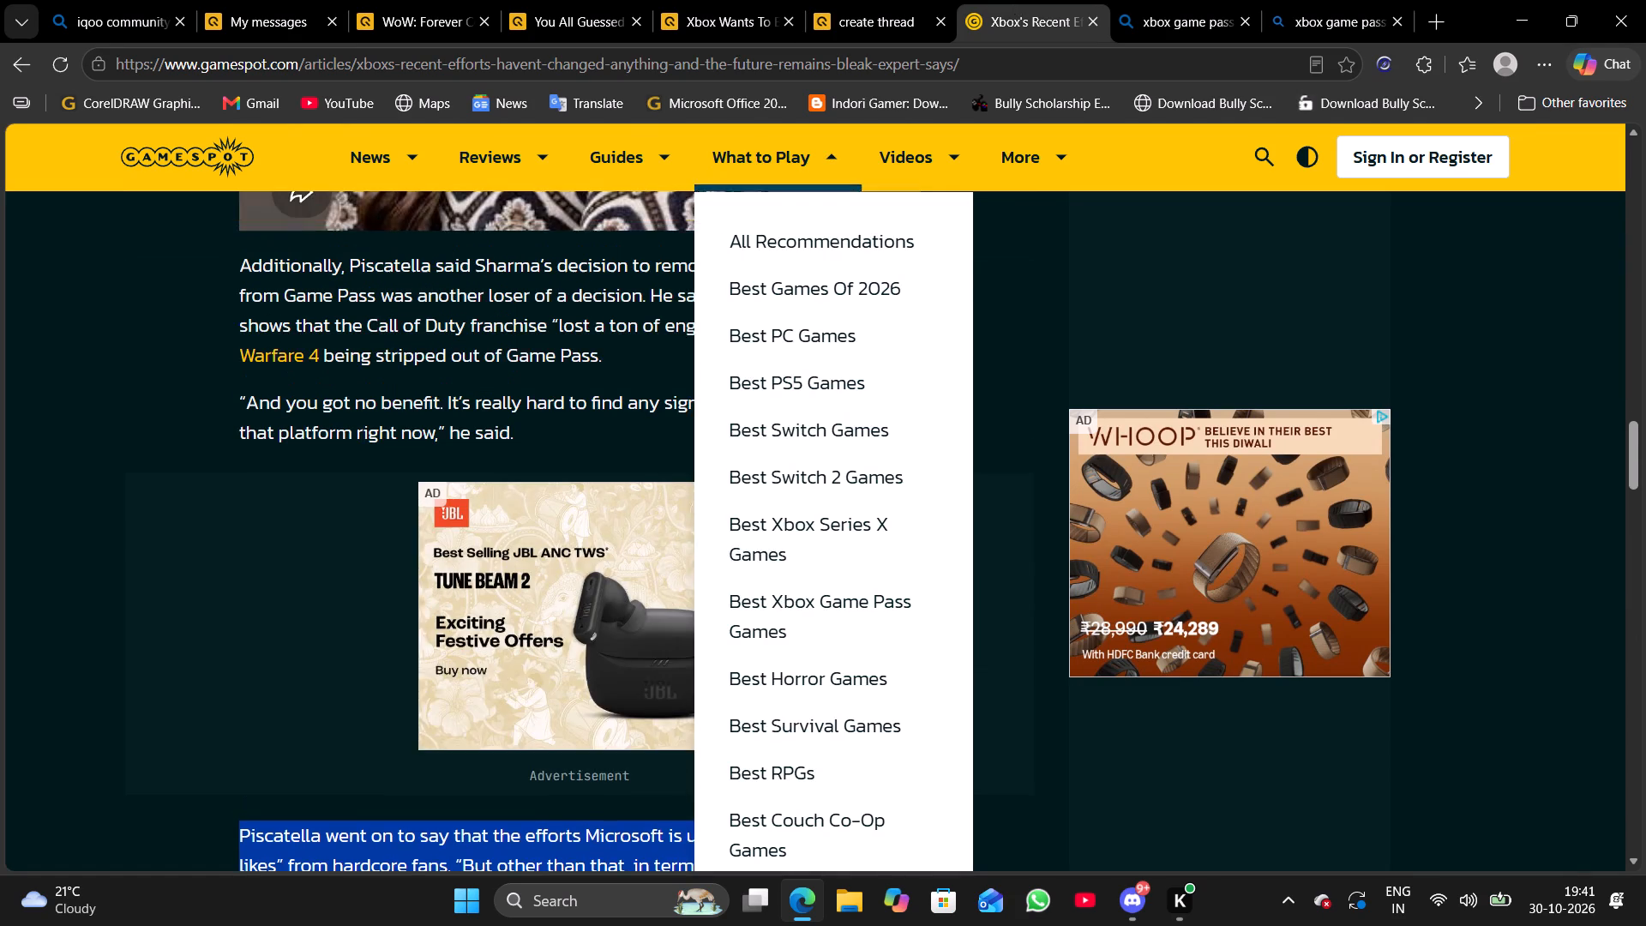
scroll(299, 873, "up", 9)
scroll(309, 298, "up", 4)
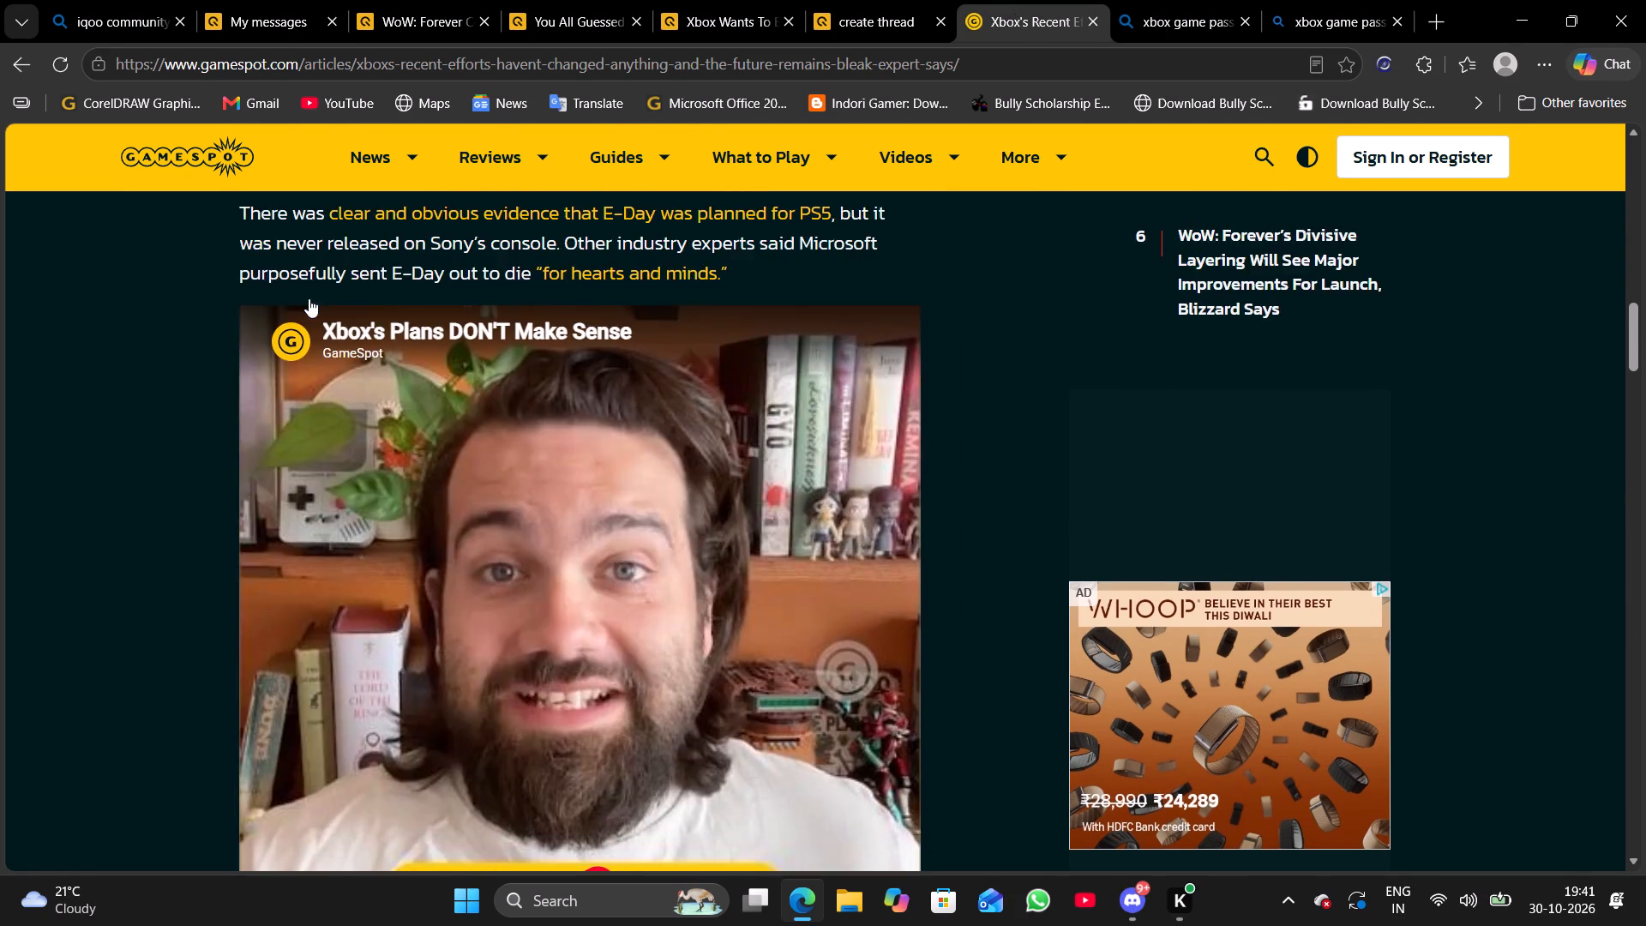
scroll(309, 298, "up", 12)
scroll(309, 298, "down", 20)
scroll(309, 298, "down", 8)
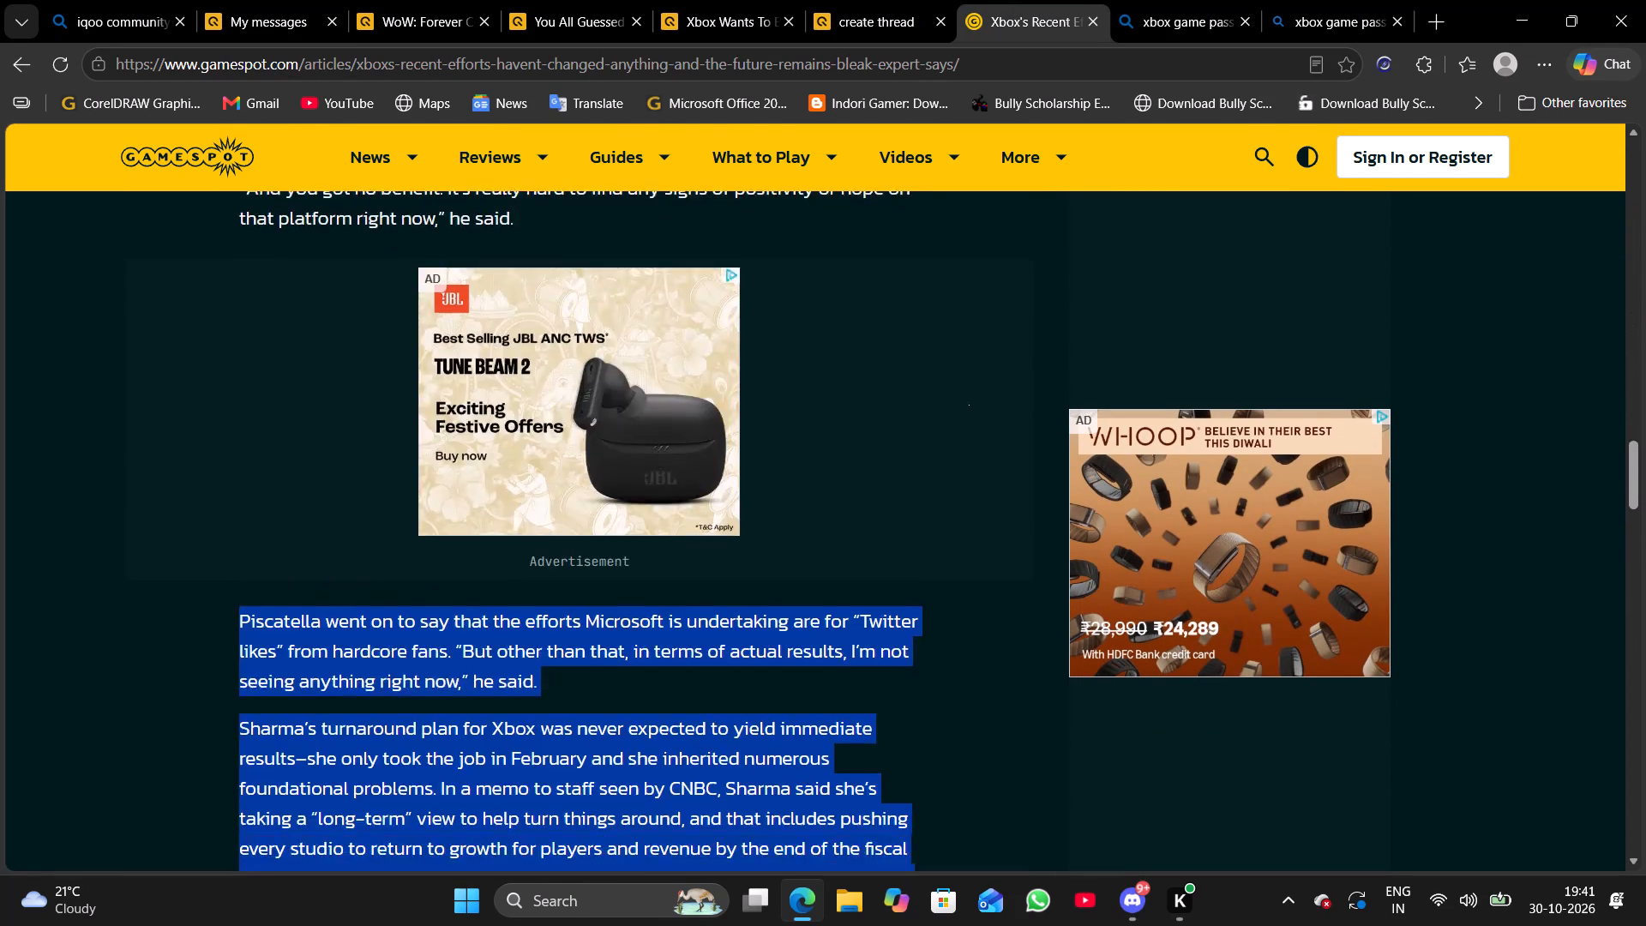
scroll(322, 319, "down", 11)
scroll(322, 319, "up", 4)
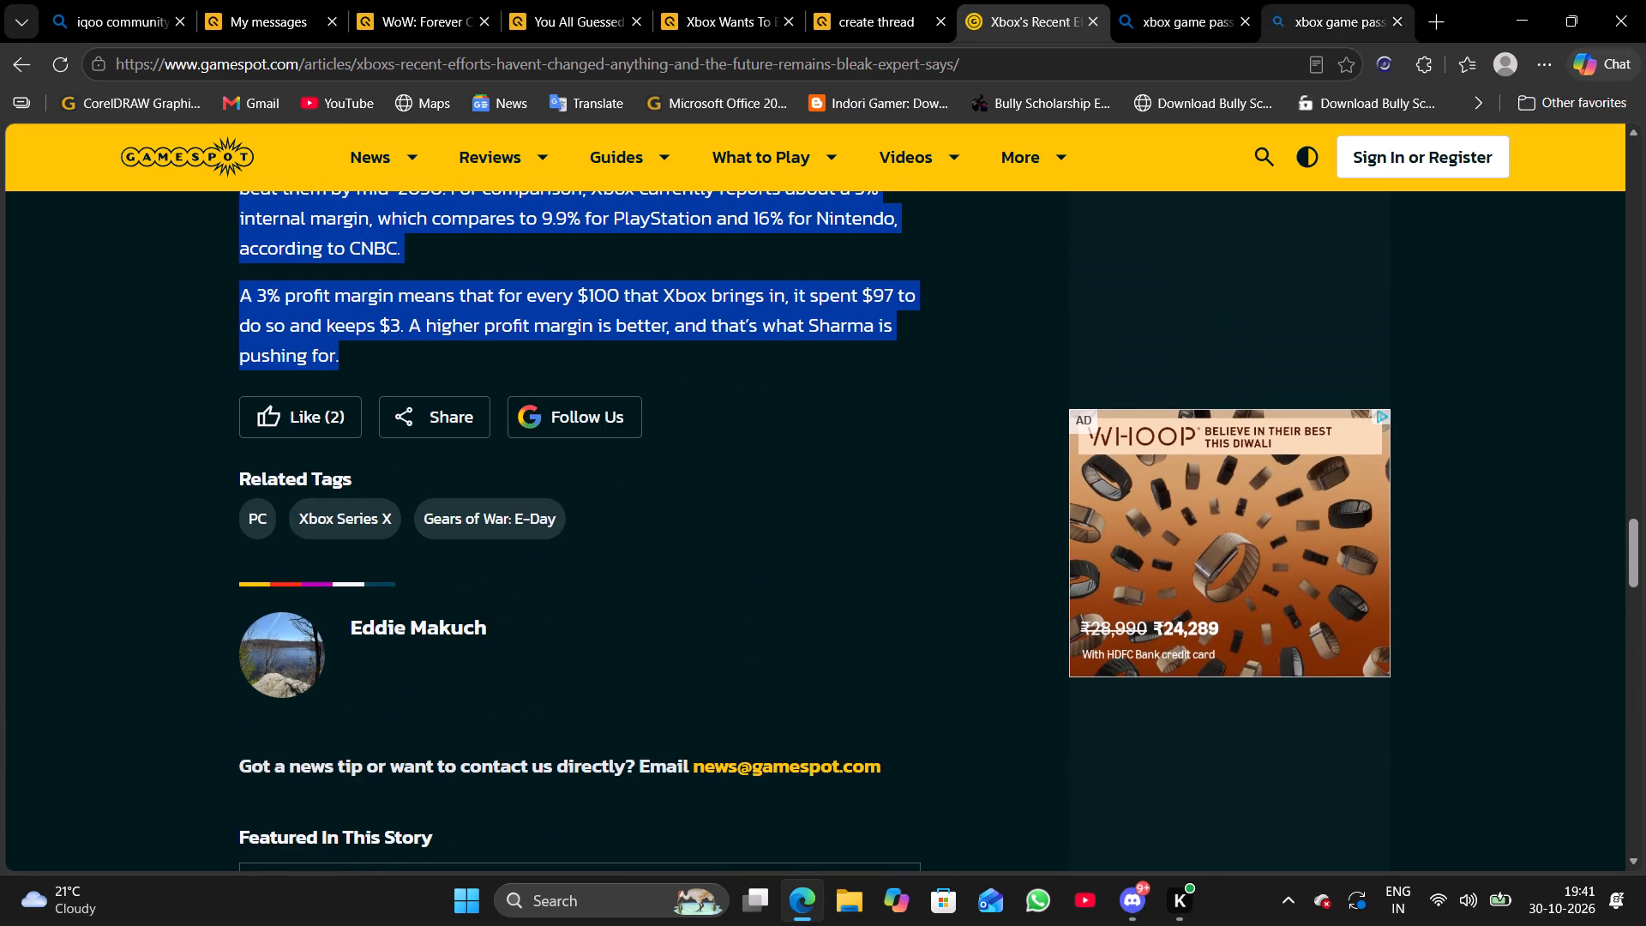
Close the open image preview and browse the xbox game pass image results for a suitable picture.
left_click(1324, 0)
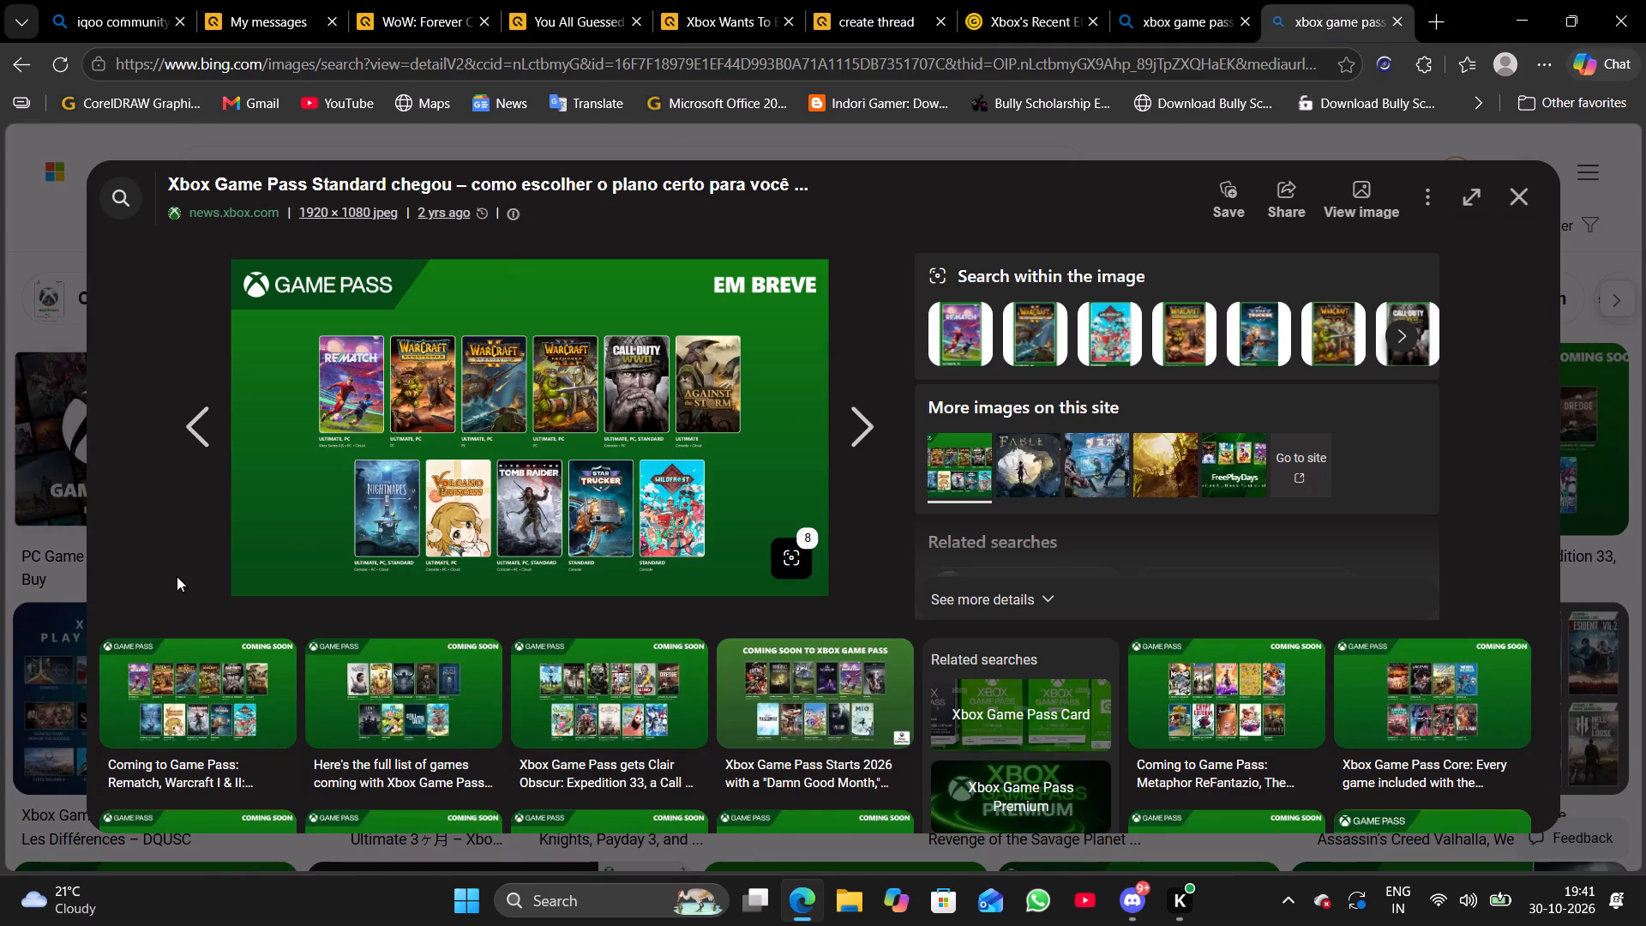
left_click(51, 588)
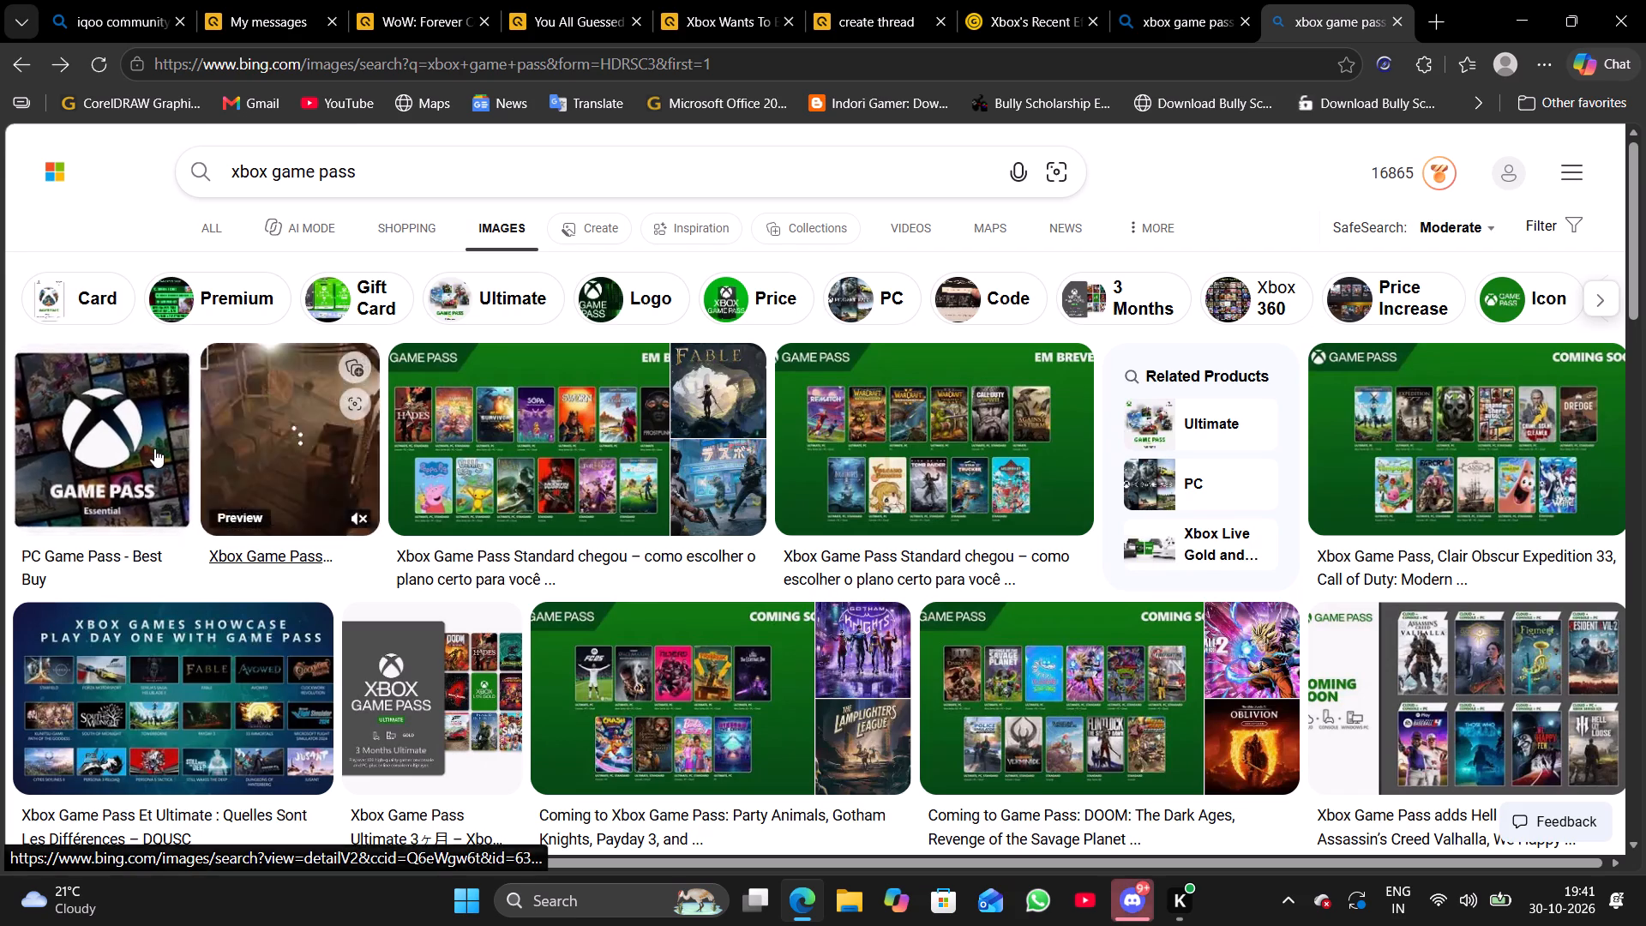
scroll(1012, 699, "down", 2)
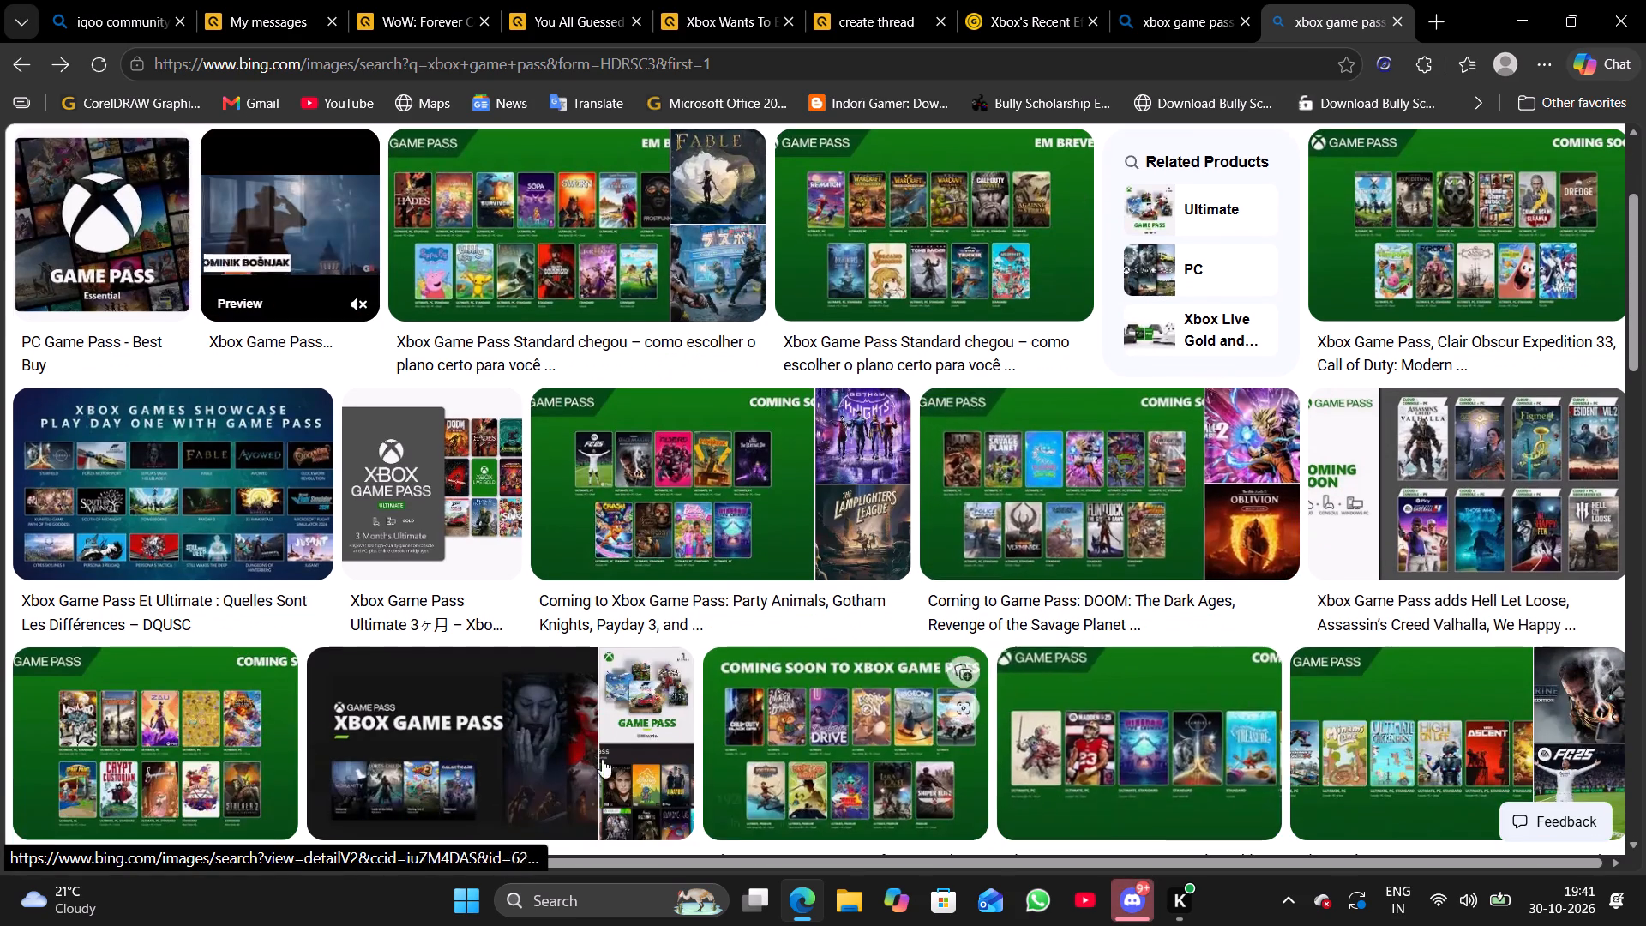
scroll(562, 755, "down", 2)
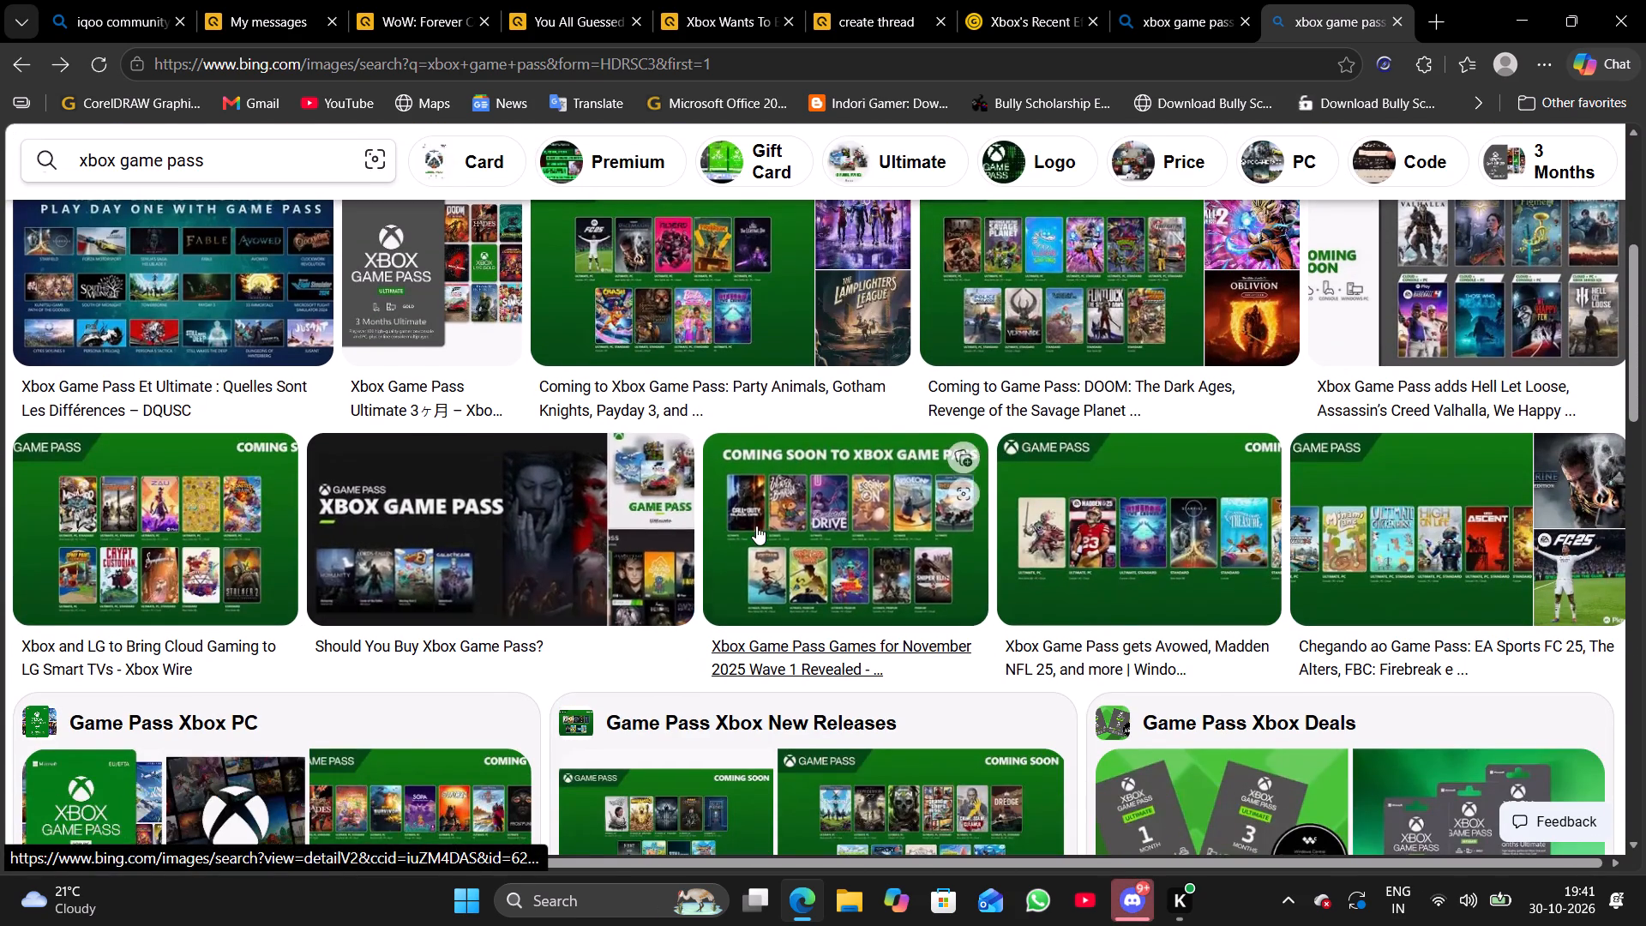
scroll(760, 526, "down", 3)
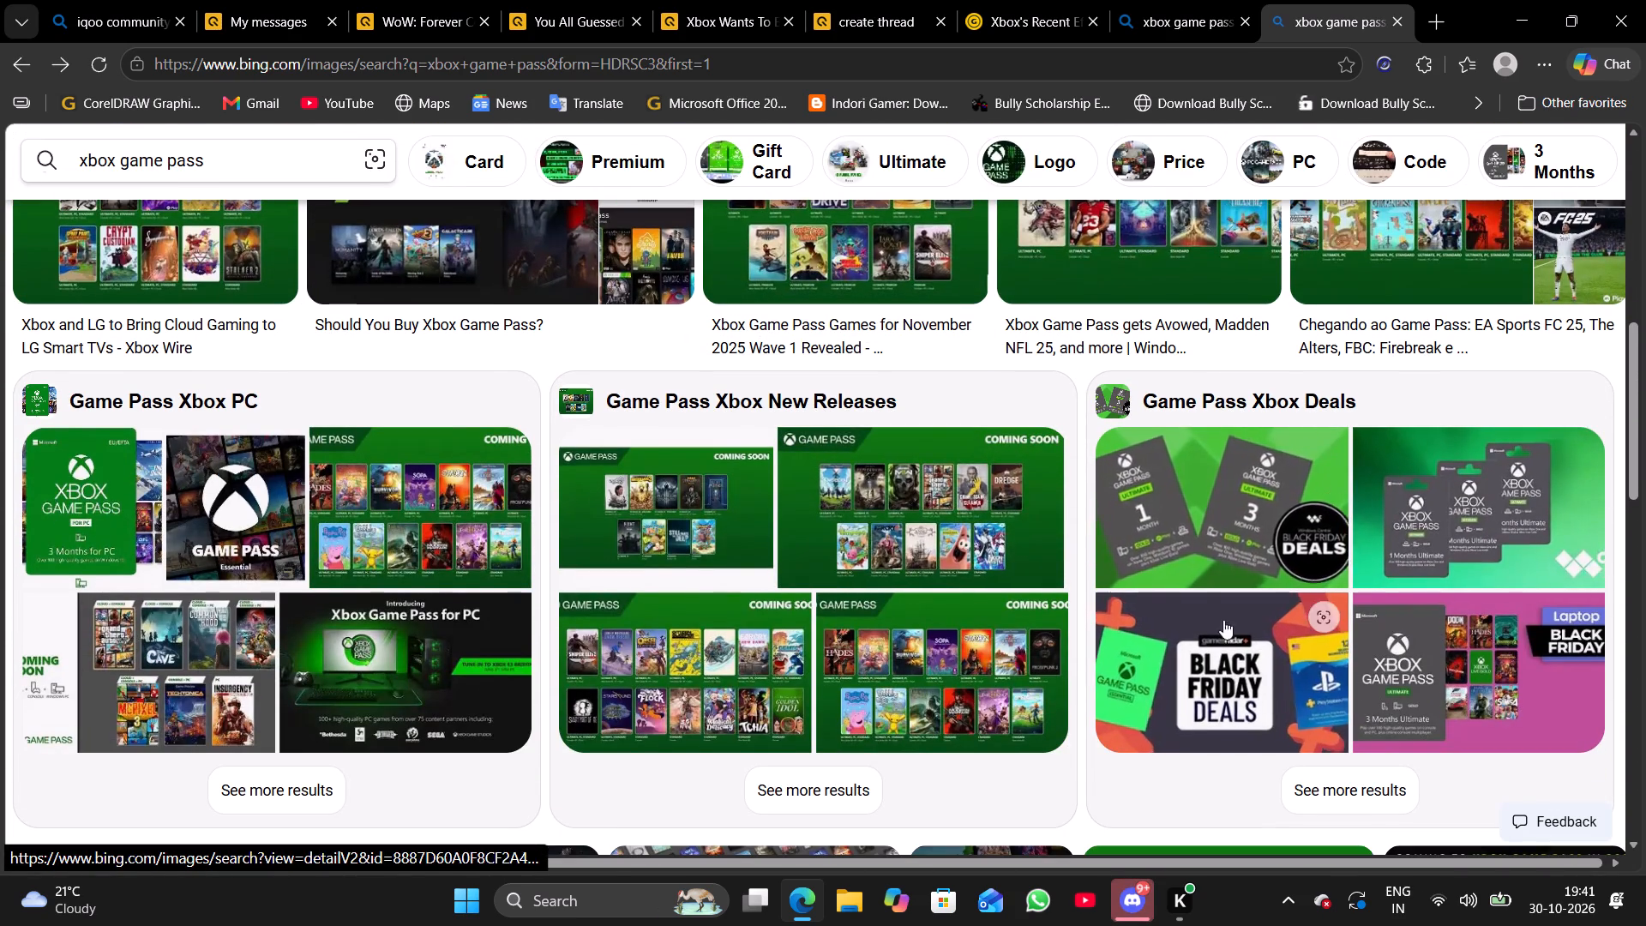
scroll(832, 604, "down", 2)
scroll(809, 592, "up", 6)
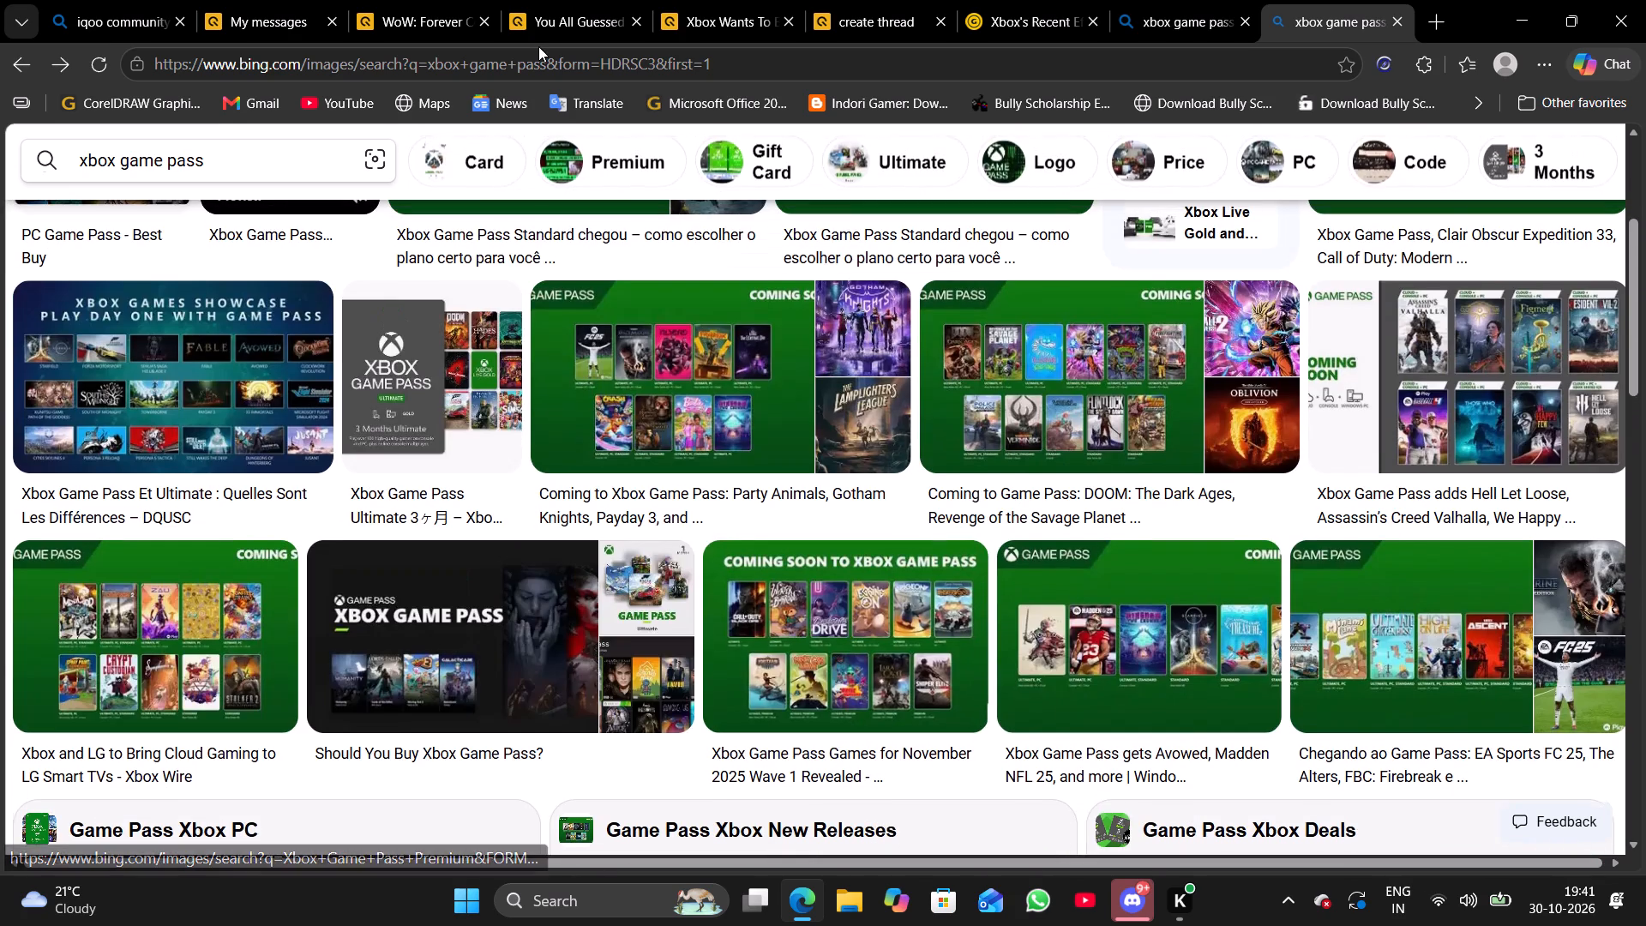
scroll(524, 267, "up", 6)
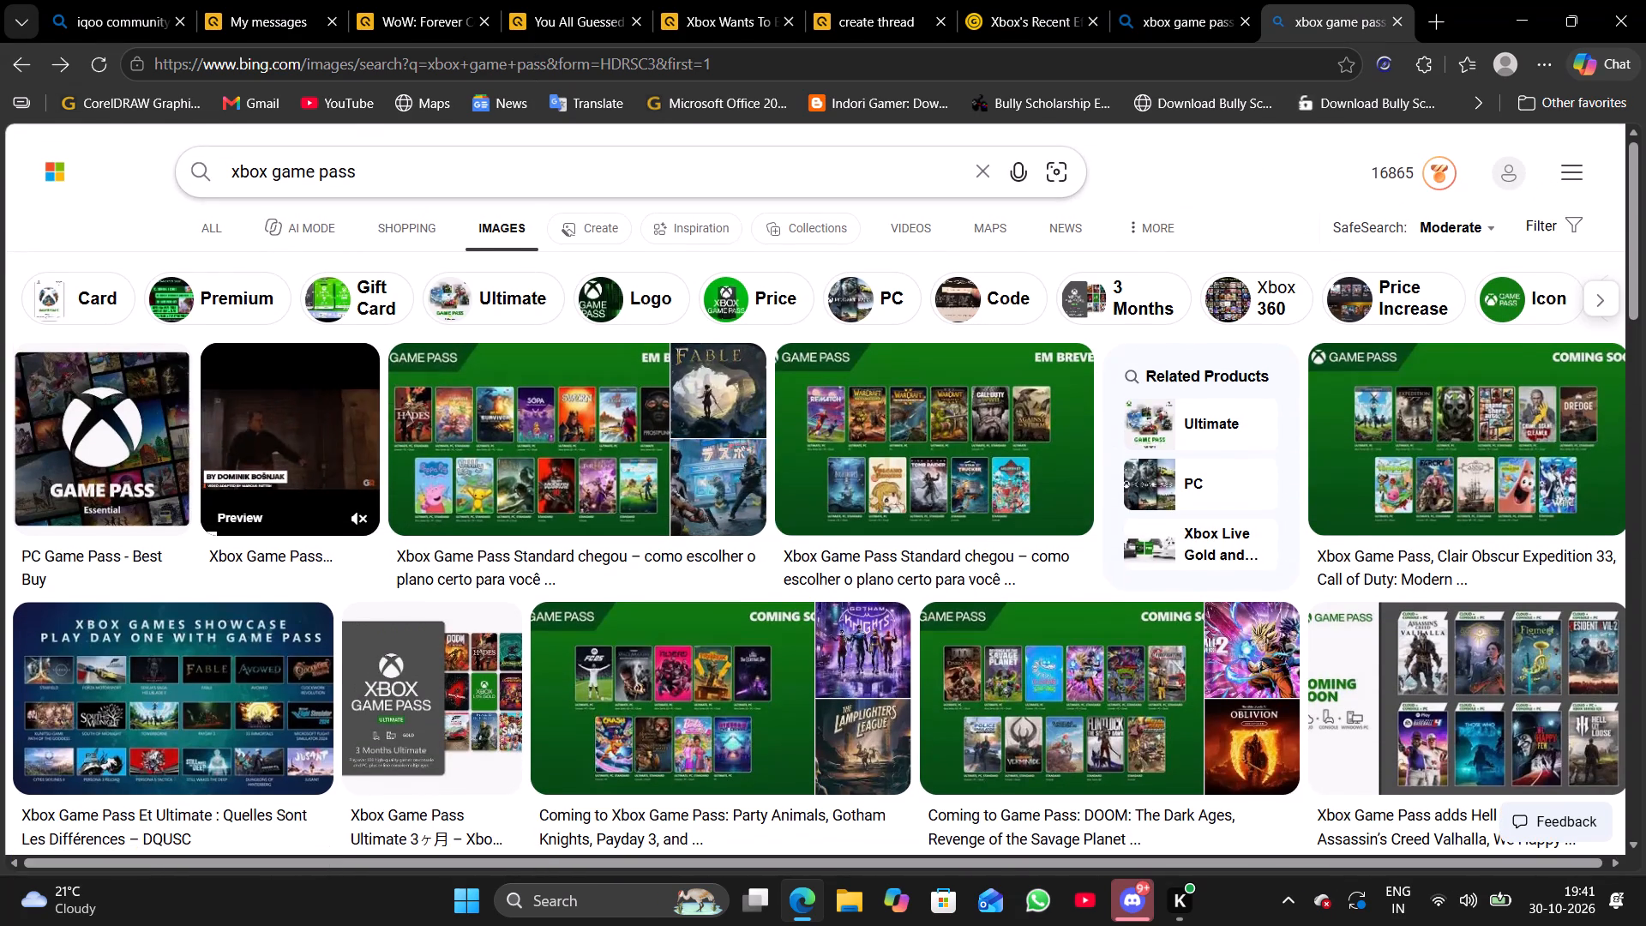
Search Bing Images for "xbox logo".
left_click(548, 179)
key("BackSpace")
key("BackSpace")
key("BackSpace")
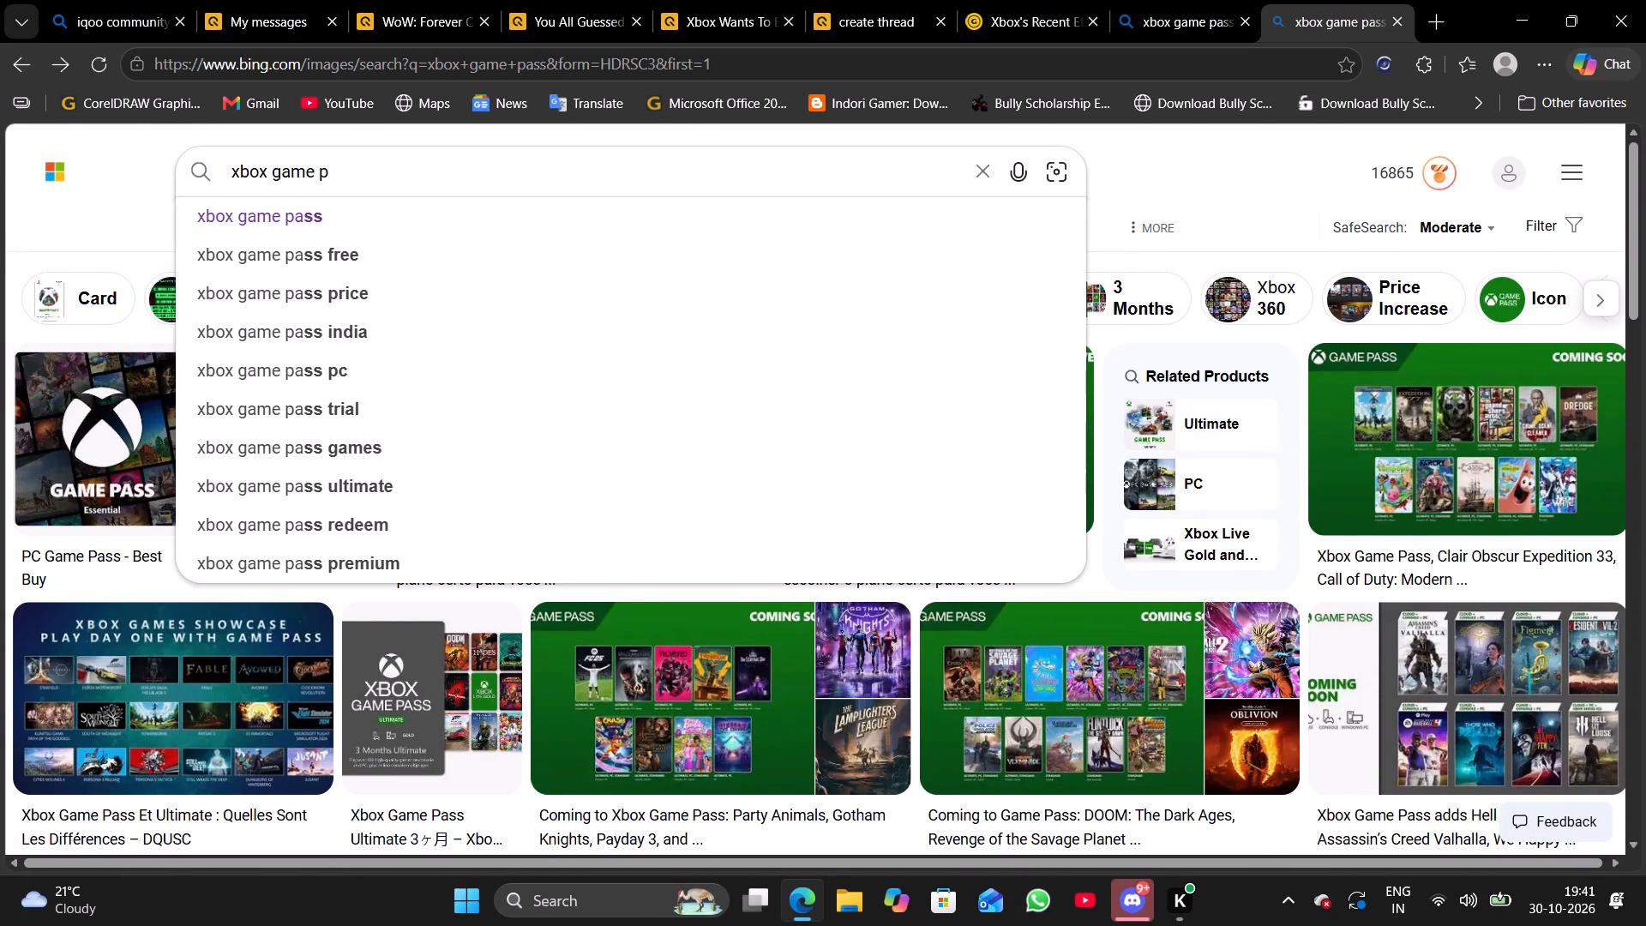
key("BackSpace")
key("BackSpace")
key("BackSpace")
key("BackSpace")
key("BackSpace")
key("BackSpace")
type("loo")
key("BackSpace")
type("go")
key("Return")
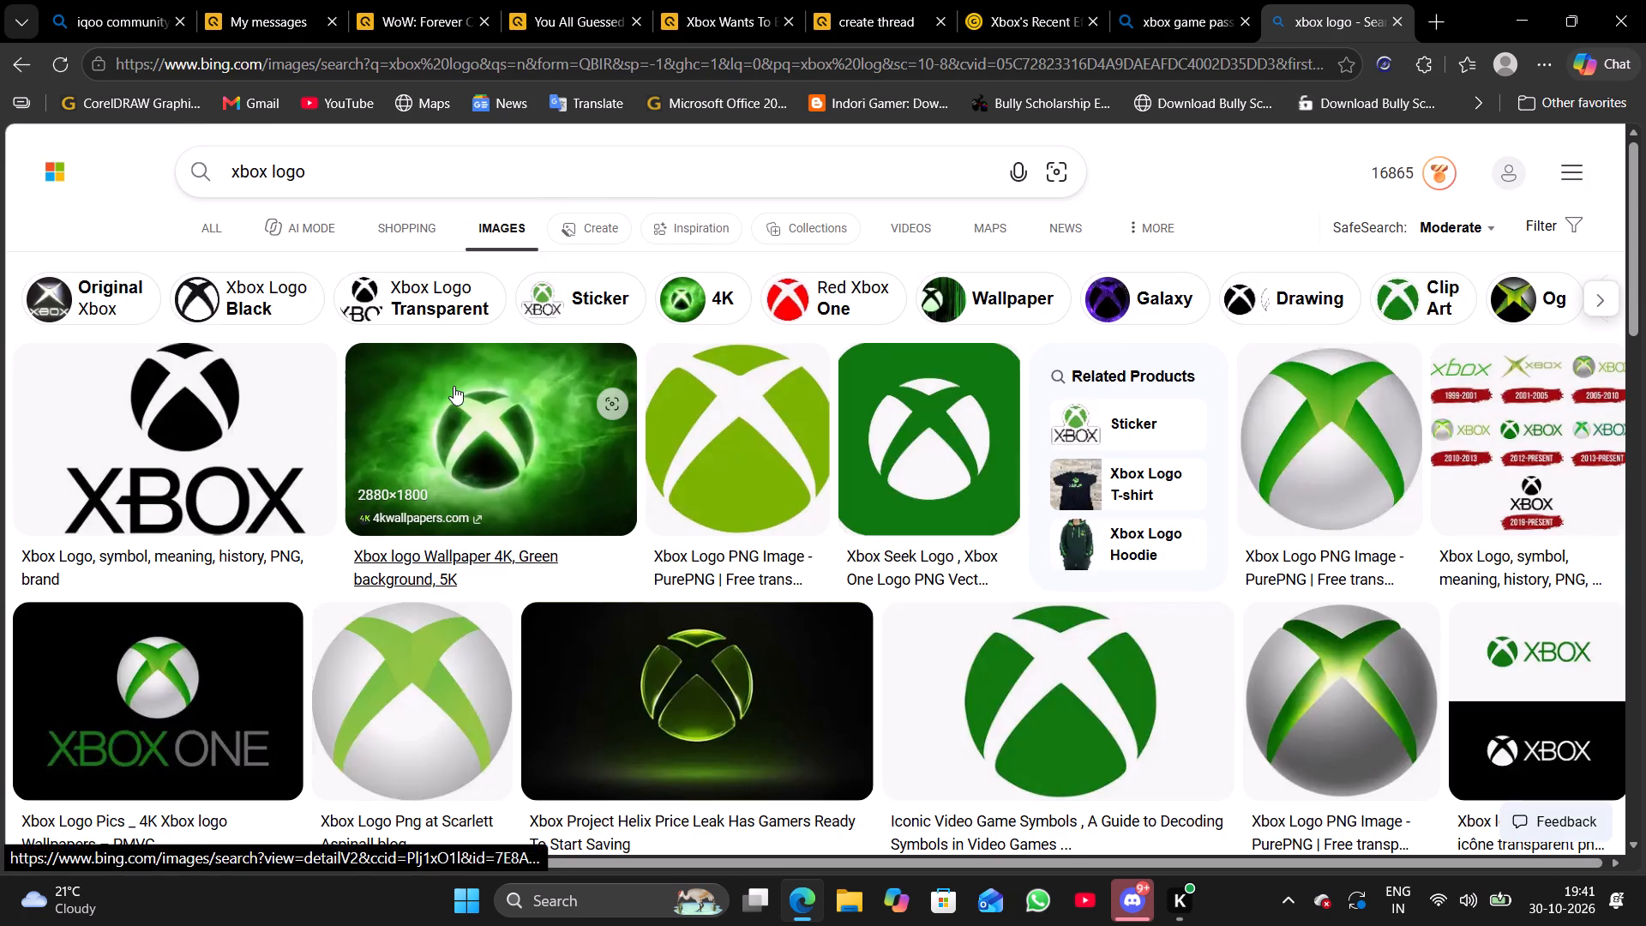
Copy the green-background Xbox logo wallpaper from 4kwallpapers.com into the thread, below the final paragraph ending "pushing for".
left_click(454, 386)
right_click(578, 454)
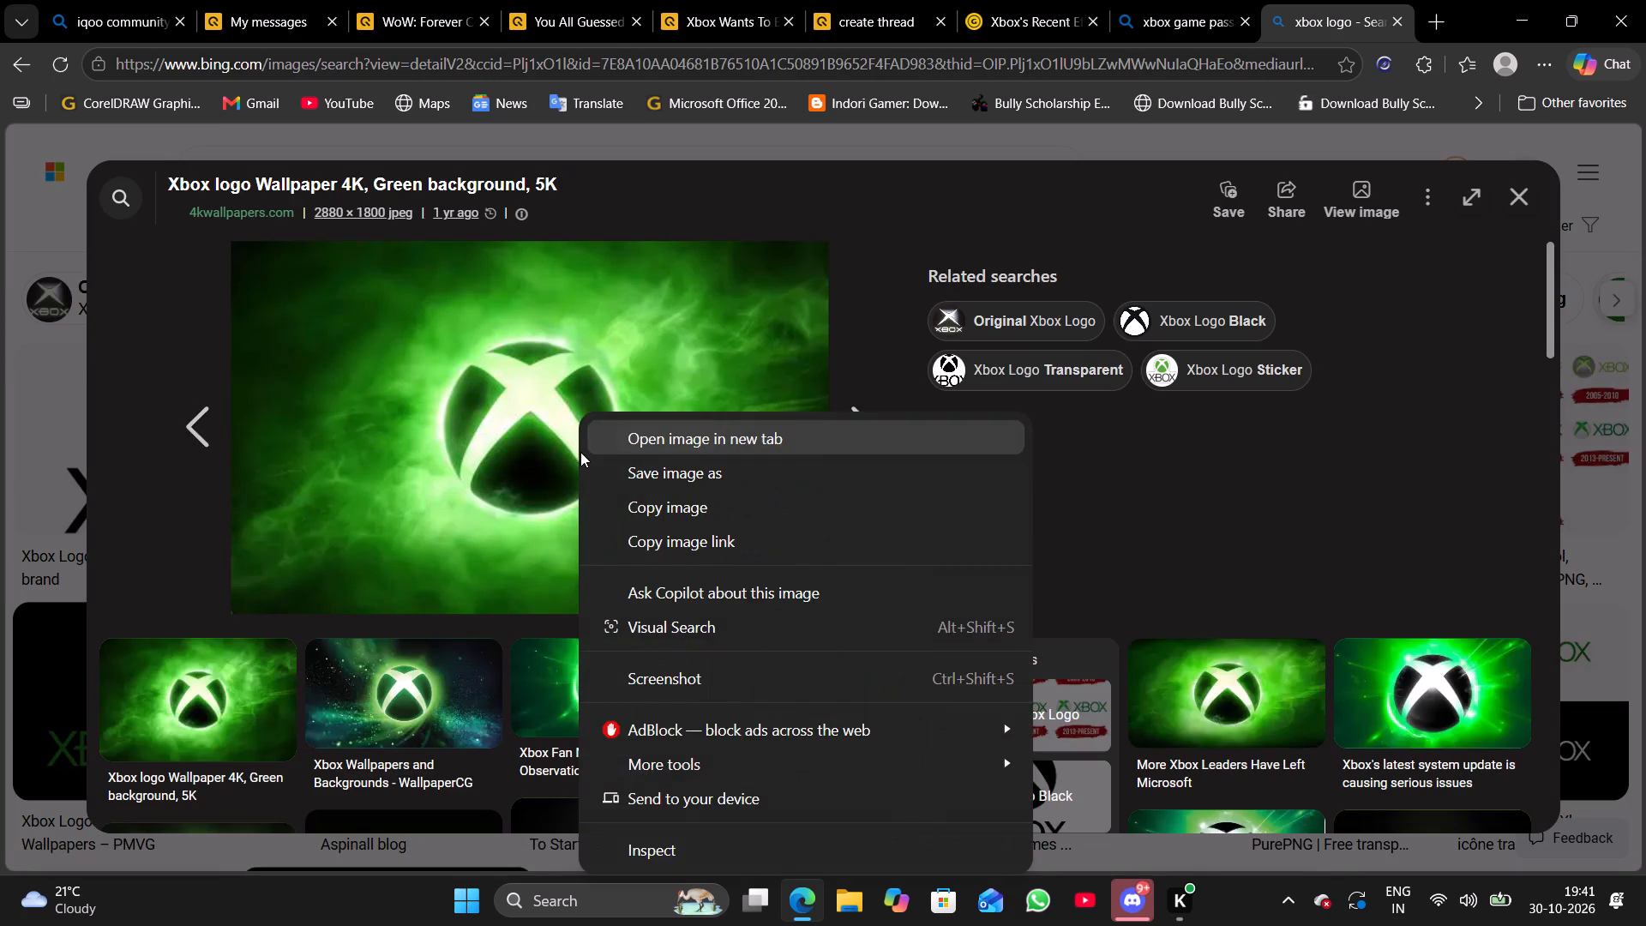
left_click(621, 506)
left_click(813, 0)
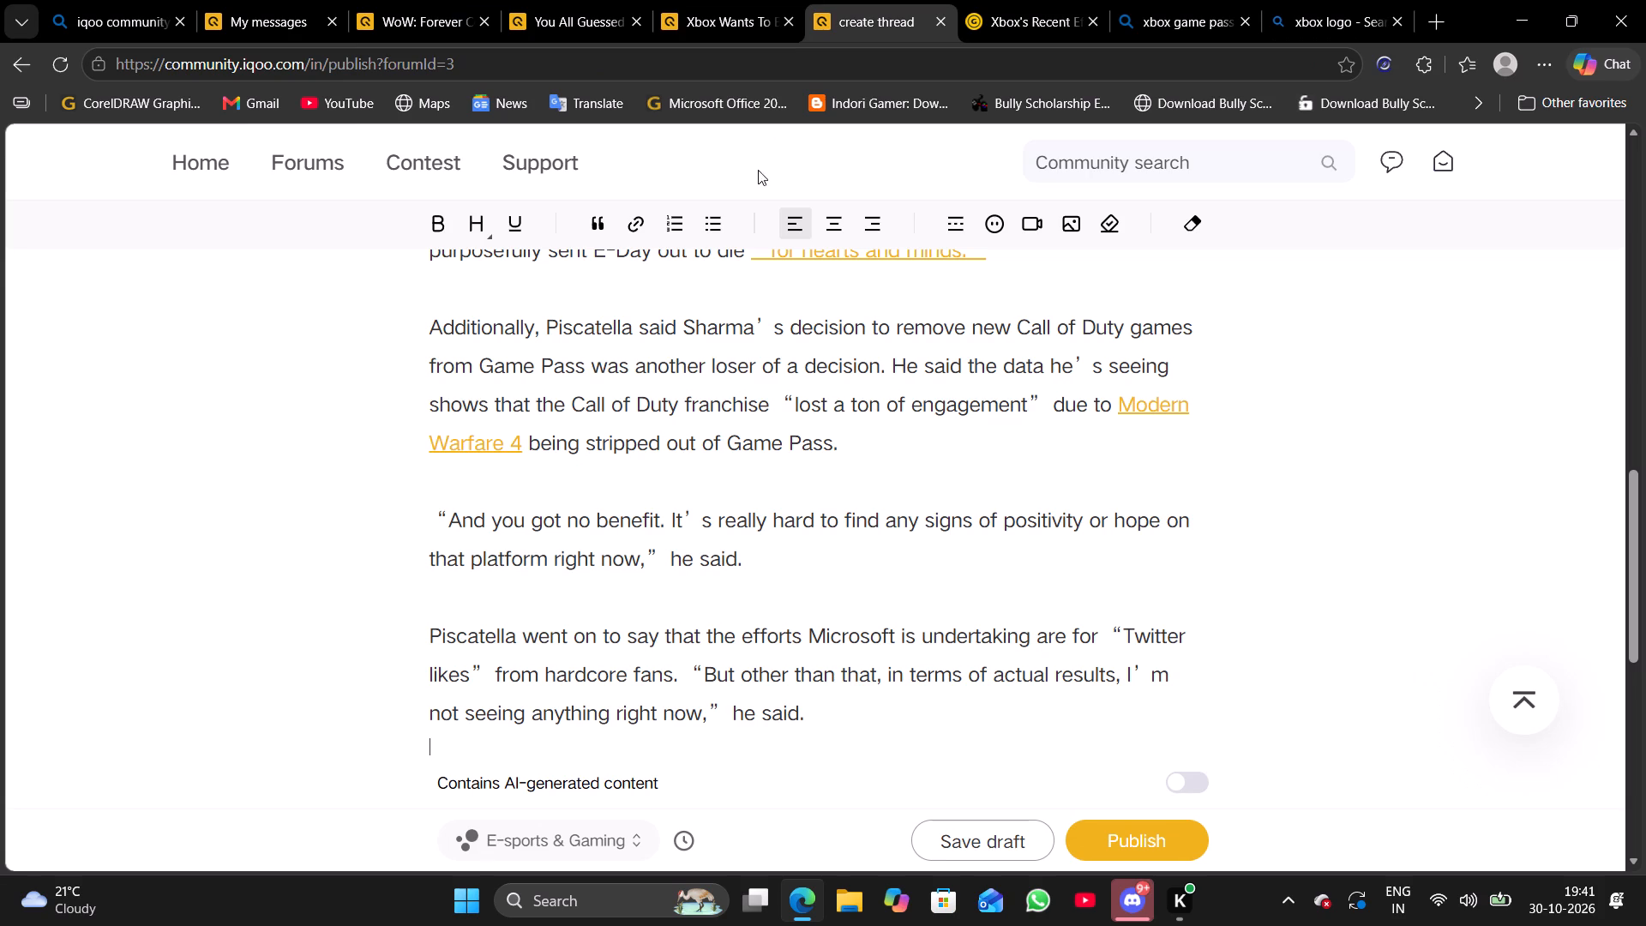
right_click_drag(689, 387, 568, 502)
scroll(568, 502, "down", 5)
scroll(610, 418, "down", 10)
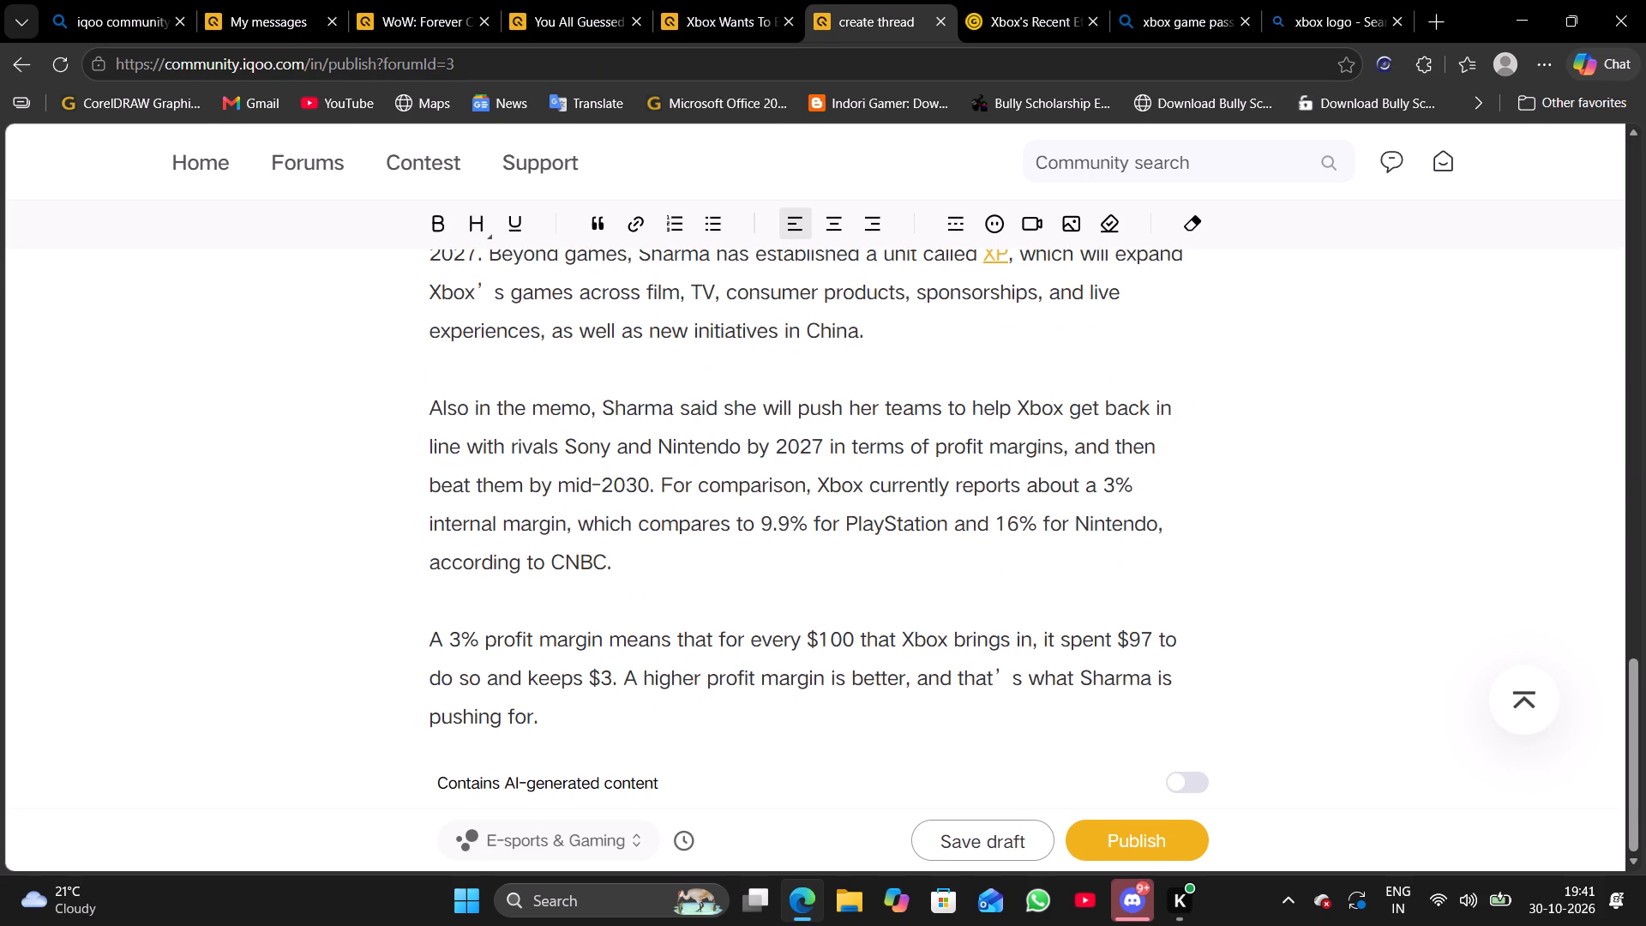
scroll(480, 81, "up", 8)
scroll(795, 526, "up", 12)
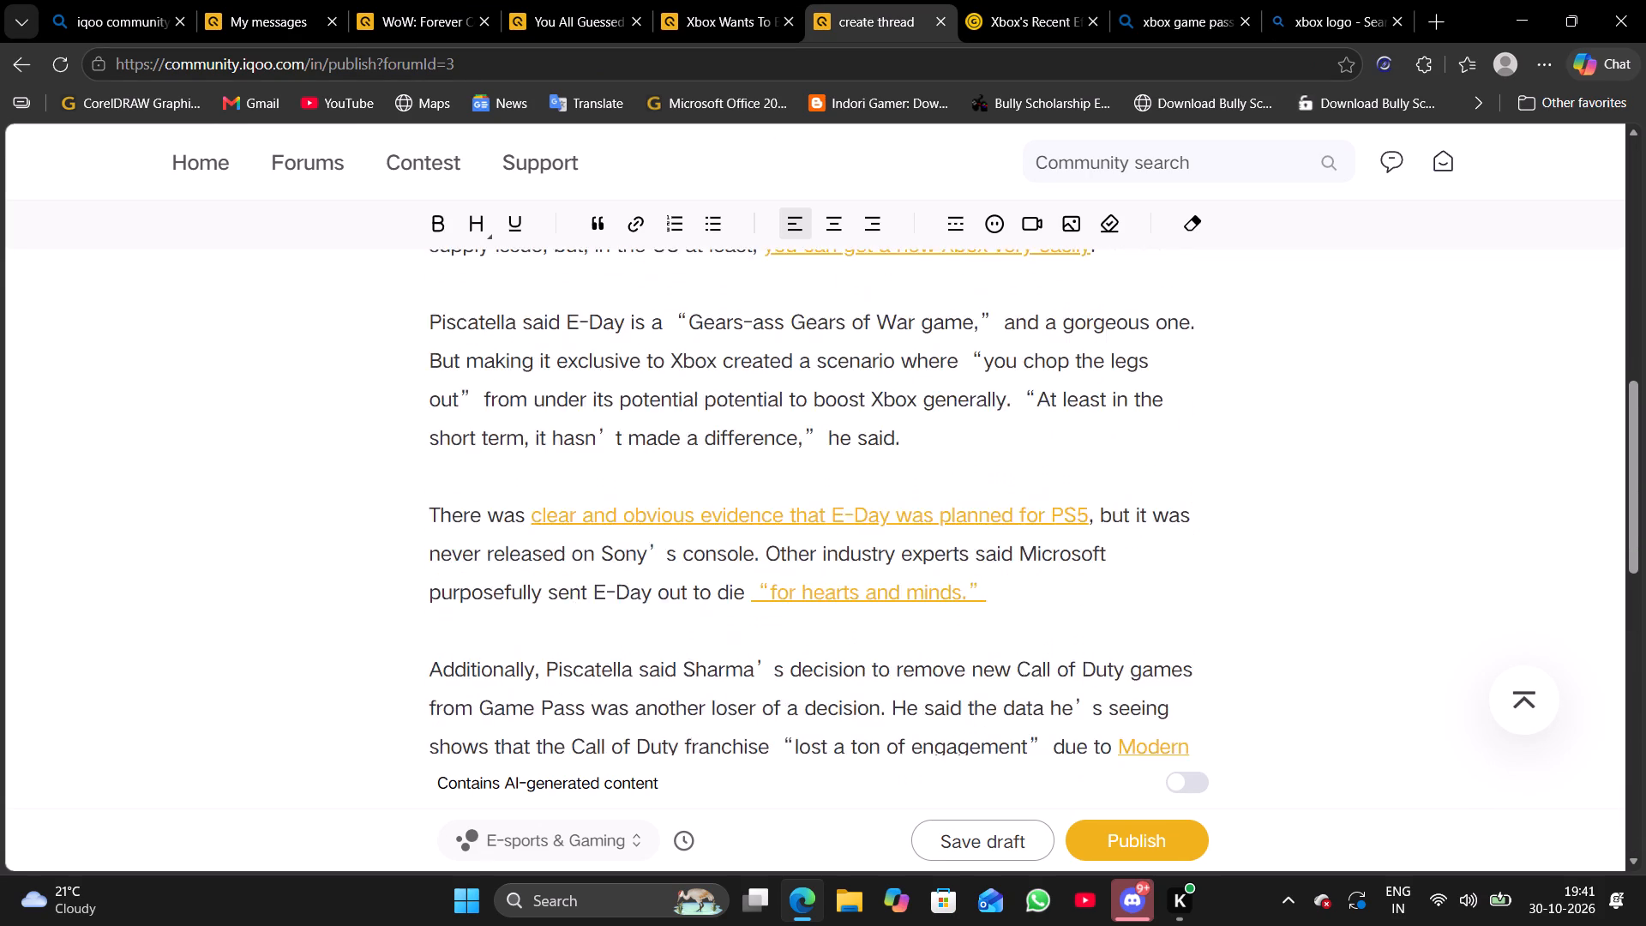
scroll(819, 386, "up", 7)
scroll(784, 403, "down", 12)
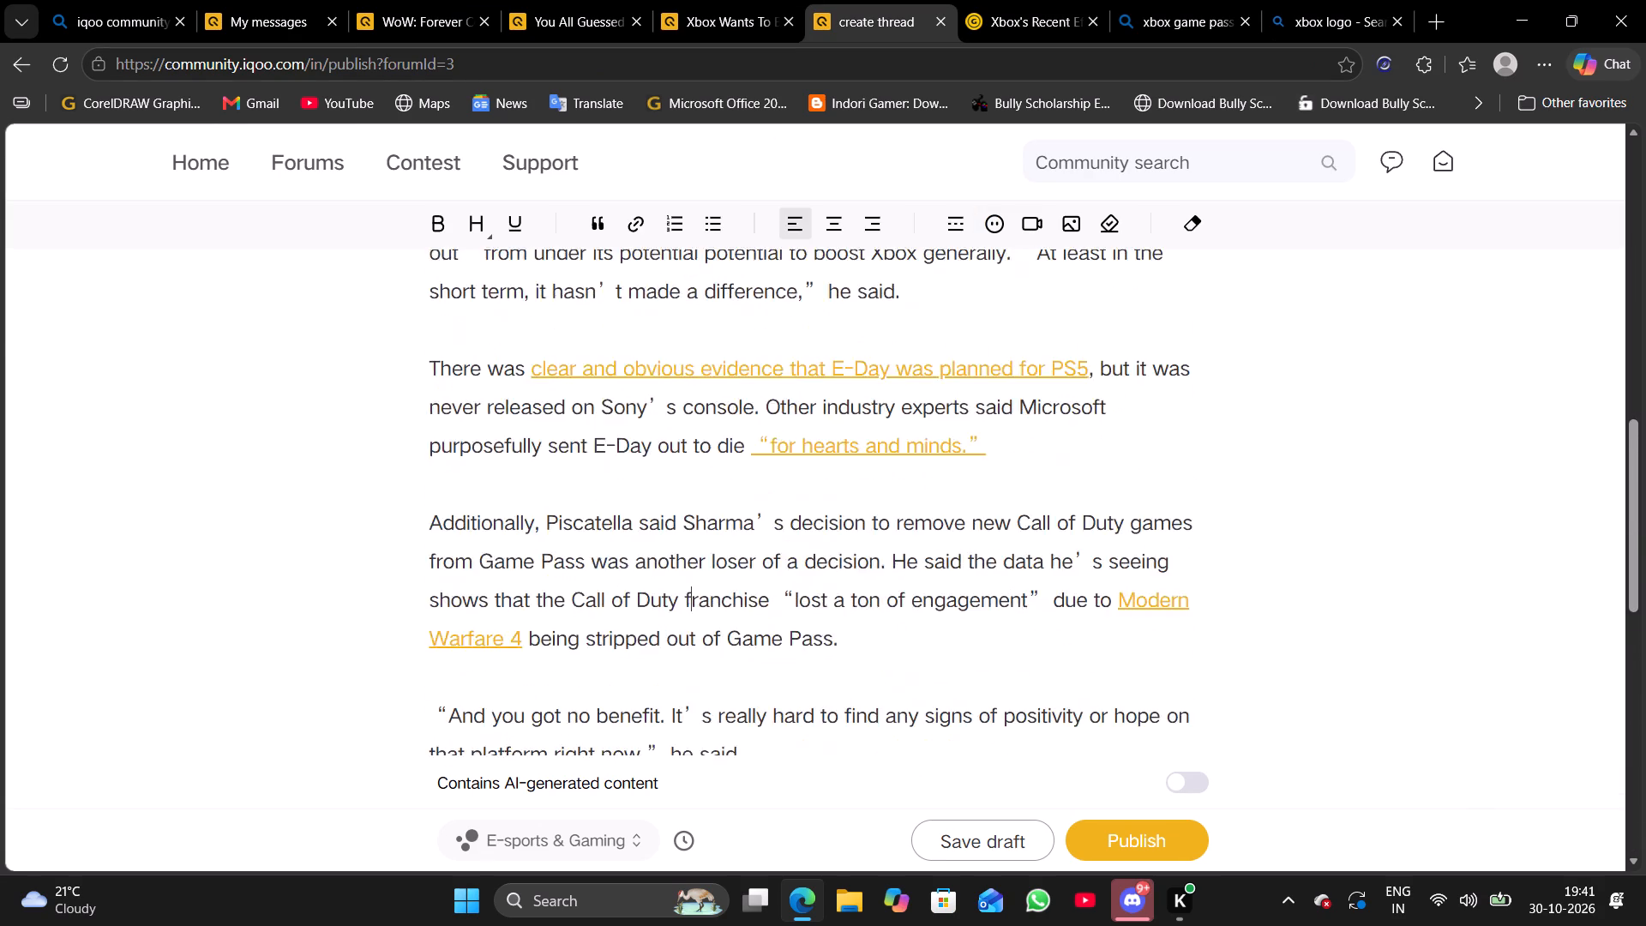
scroll(784, 406, "down", 12)
left_click(830, 478)
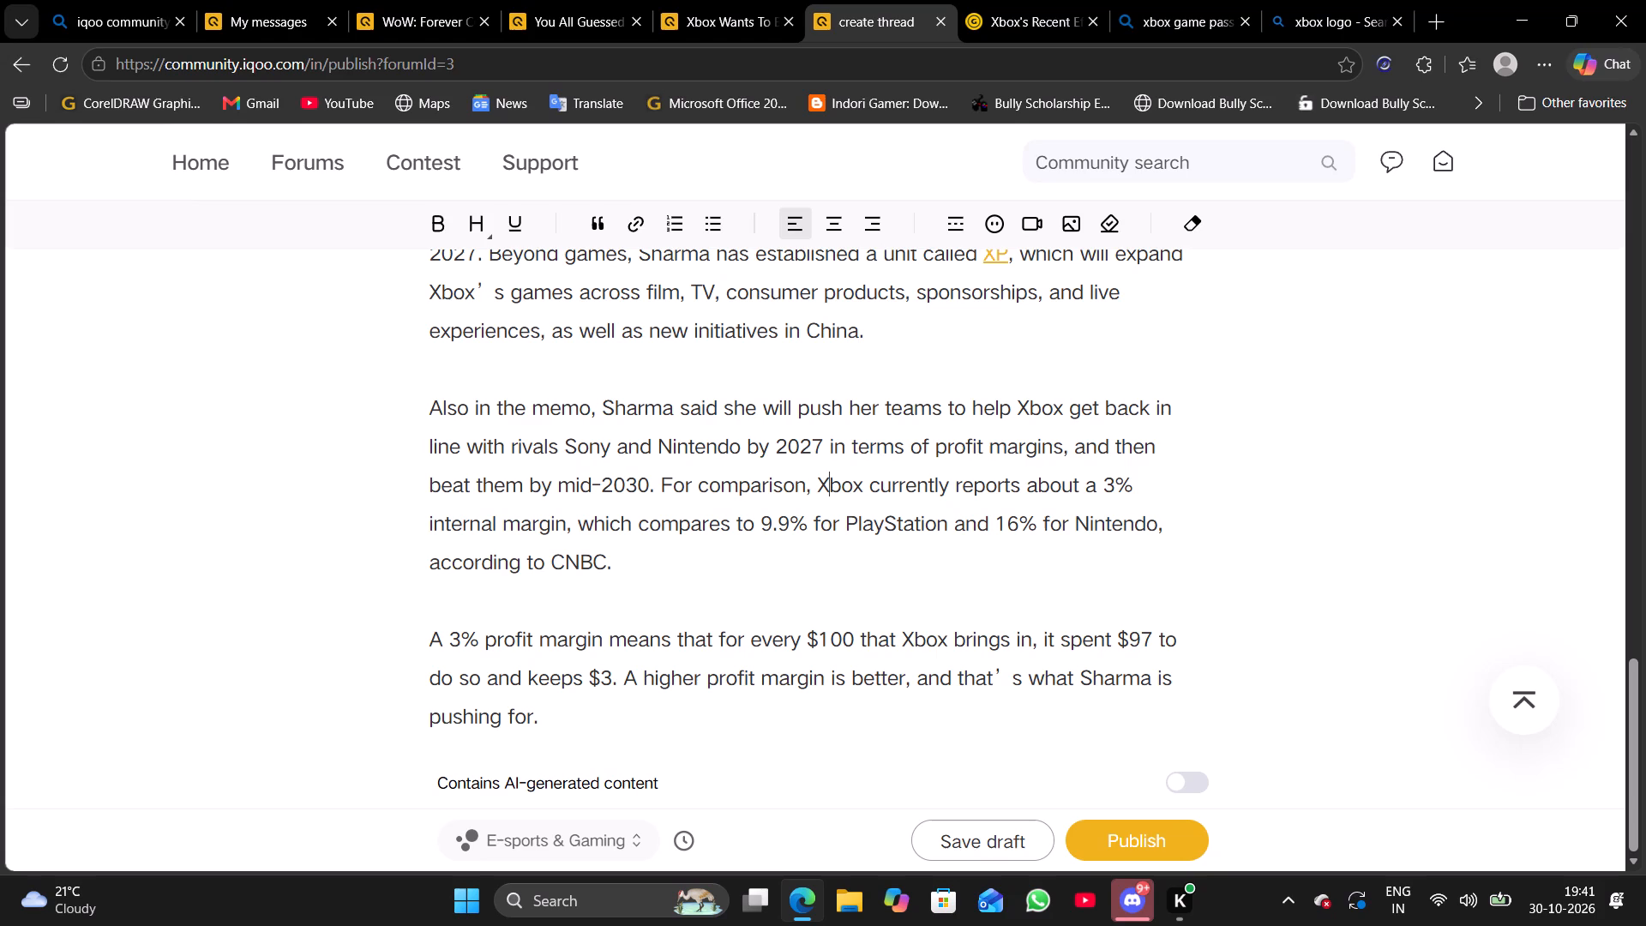
left_click(638, 640)
key("Down")
key("Down")
key("ctrl+v")
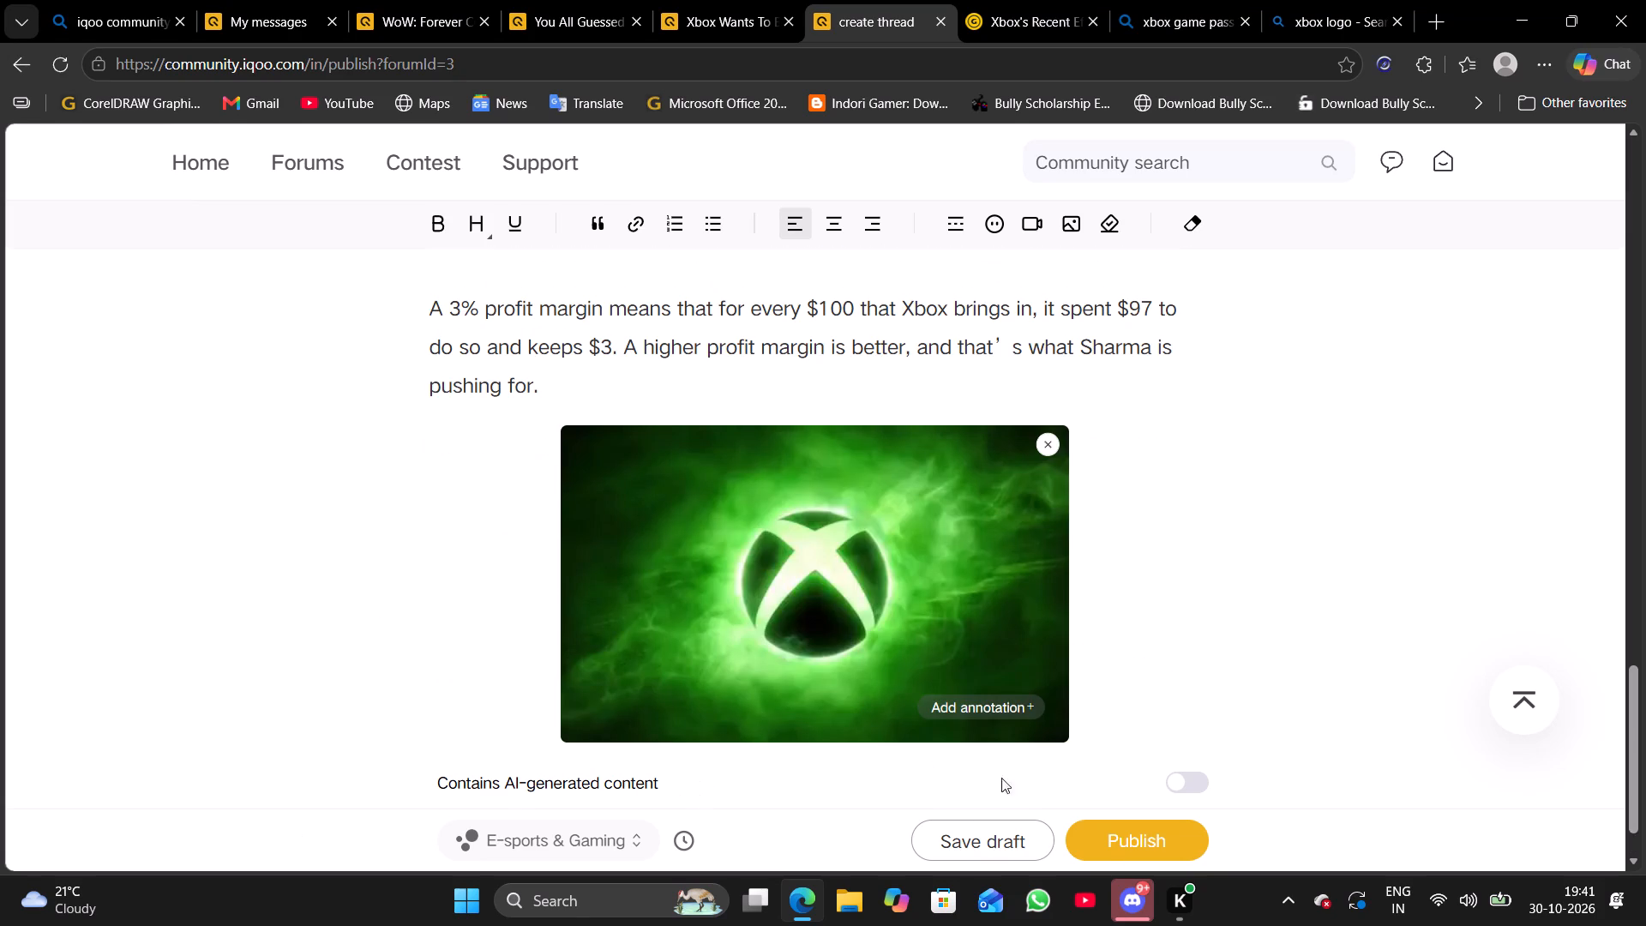
Publish the thread in E-sports & Gaming.
left_click(1107, 838)
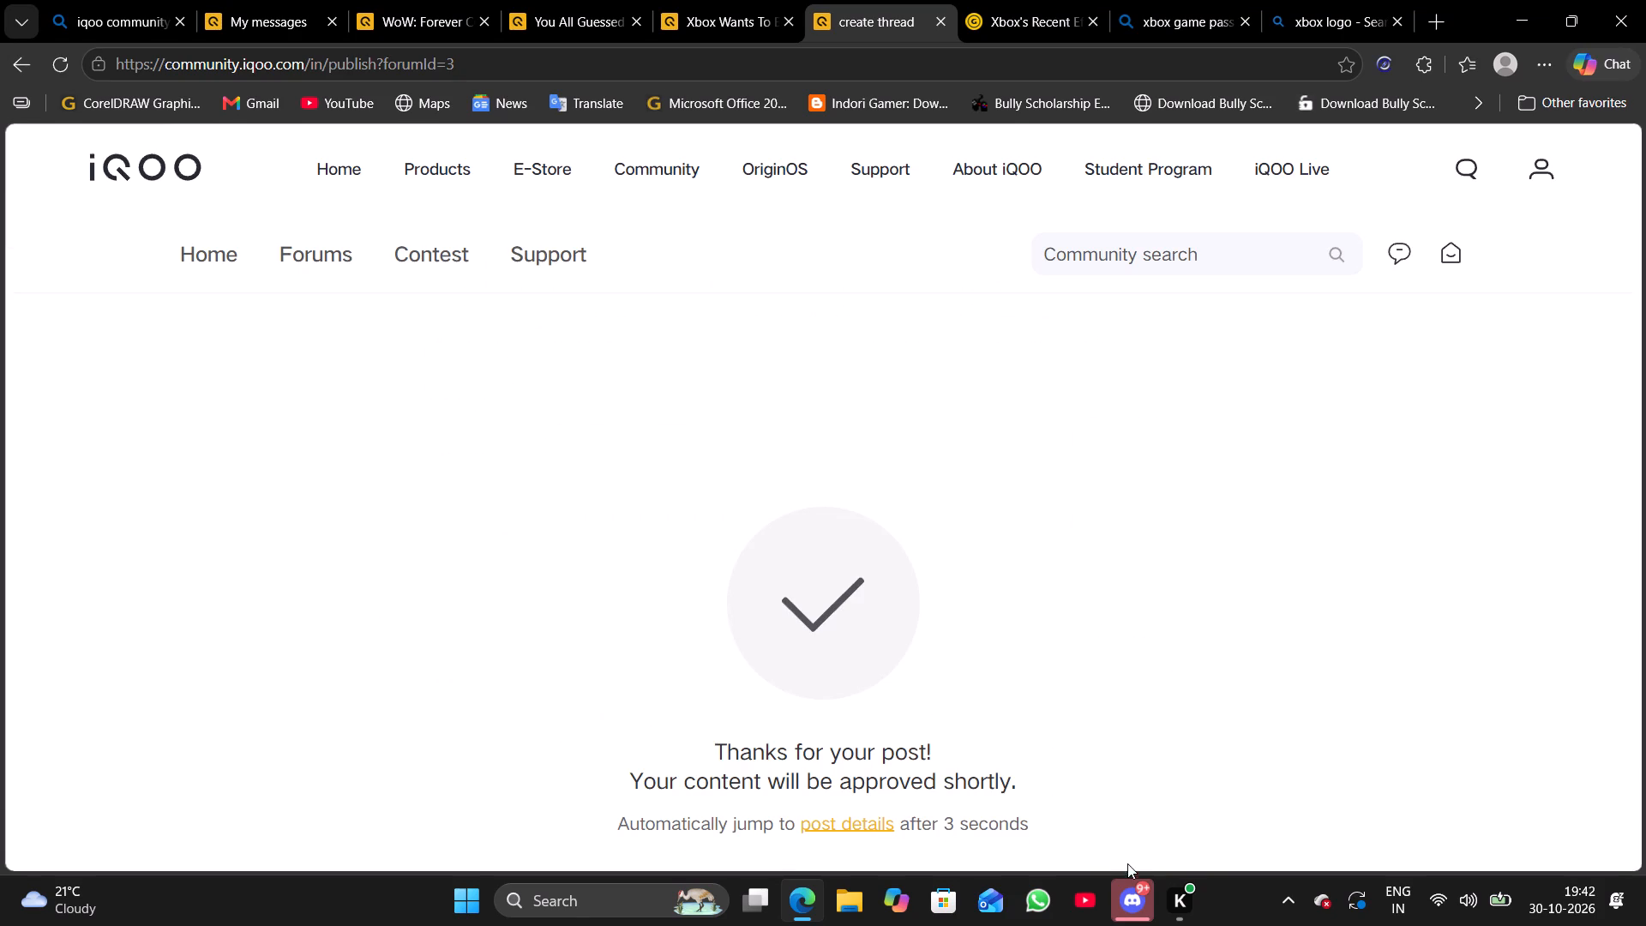
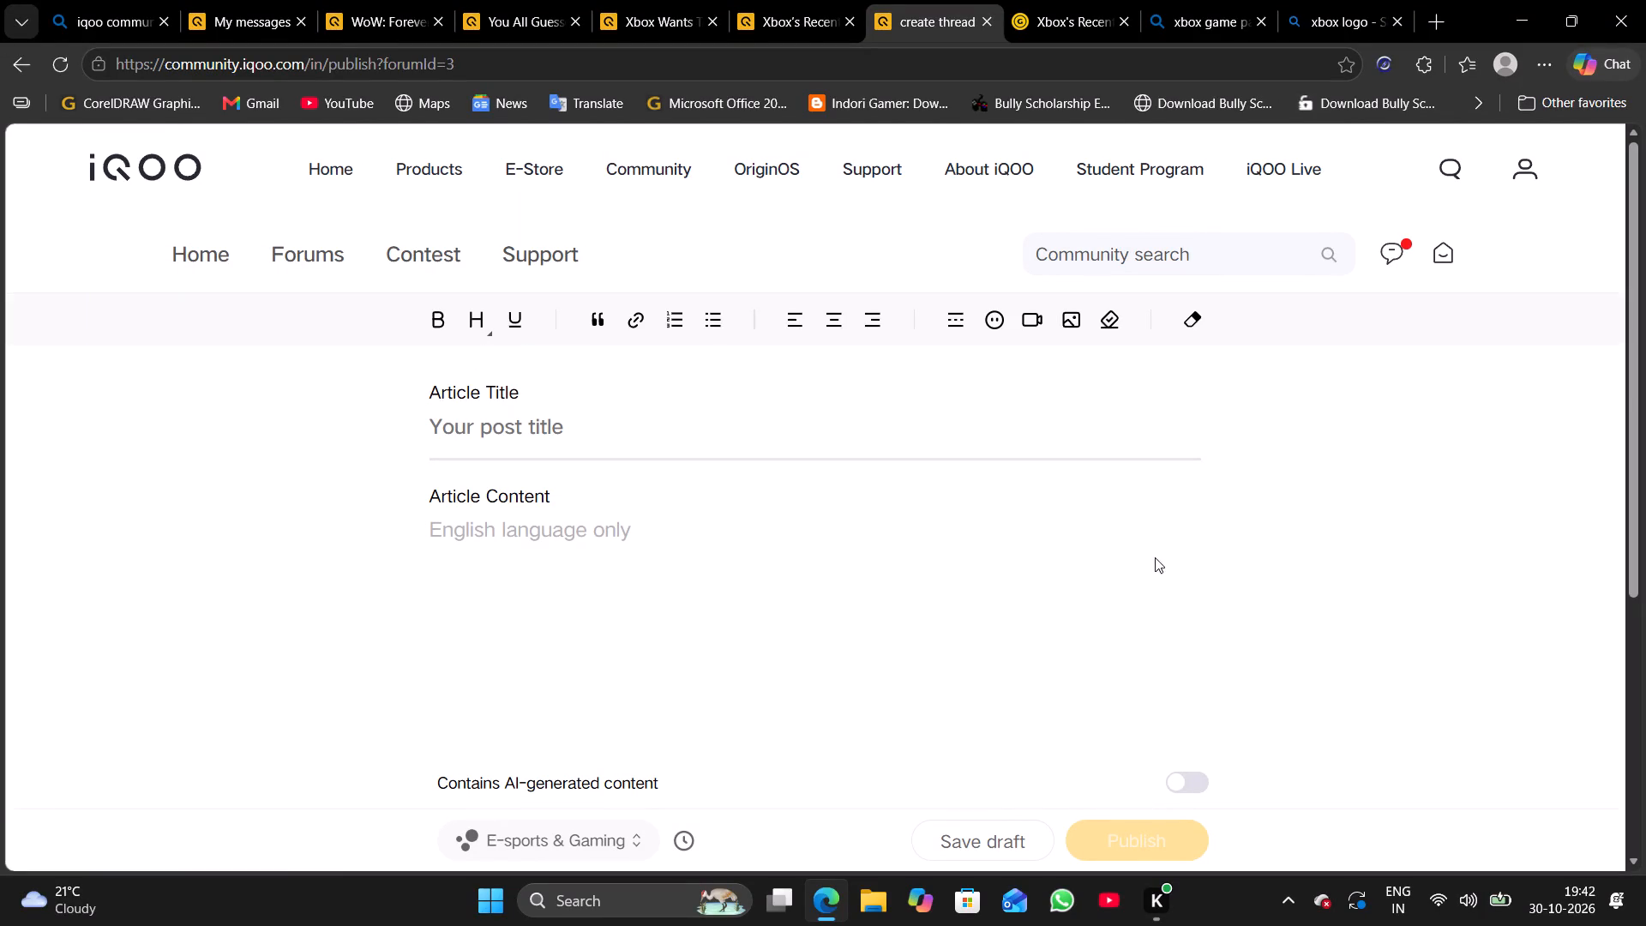
Open the iQOO community messages and view the received likes.
left_click(832, 0)
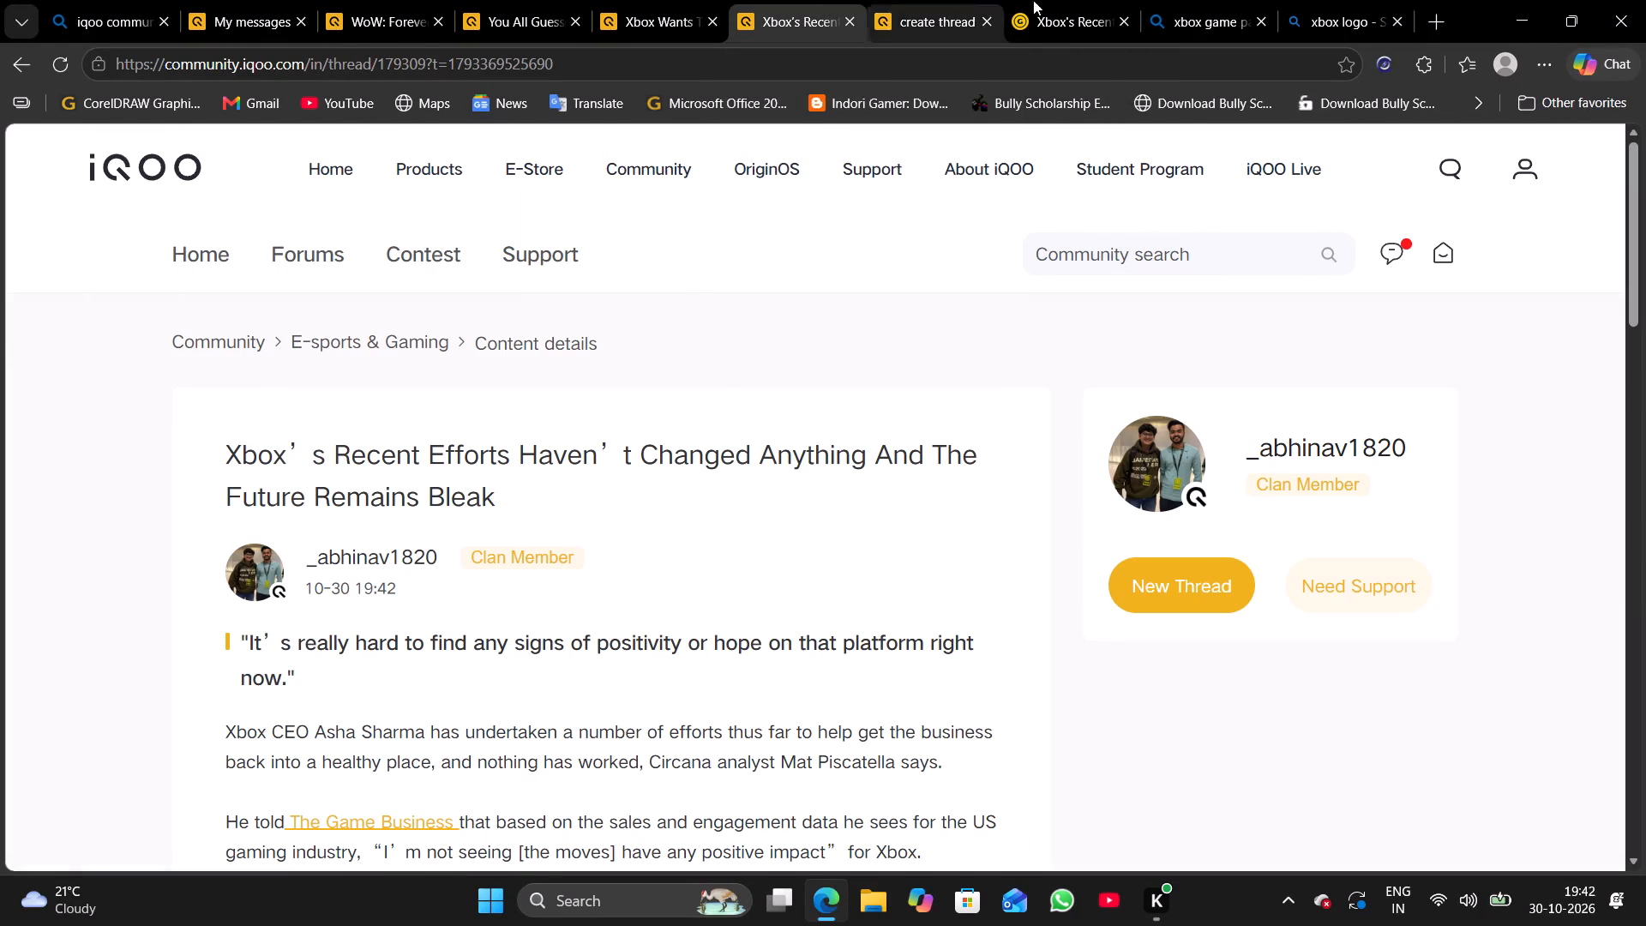
left_click(1403, 262)
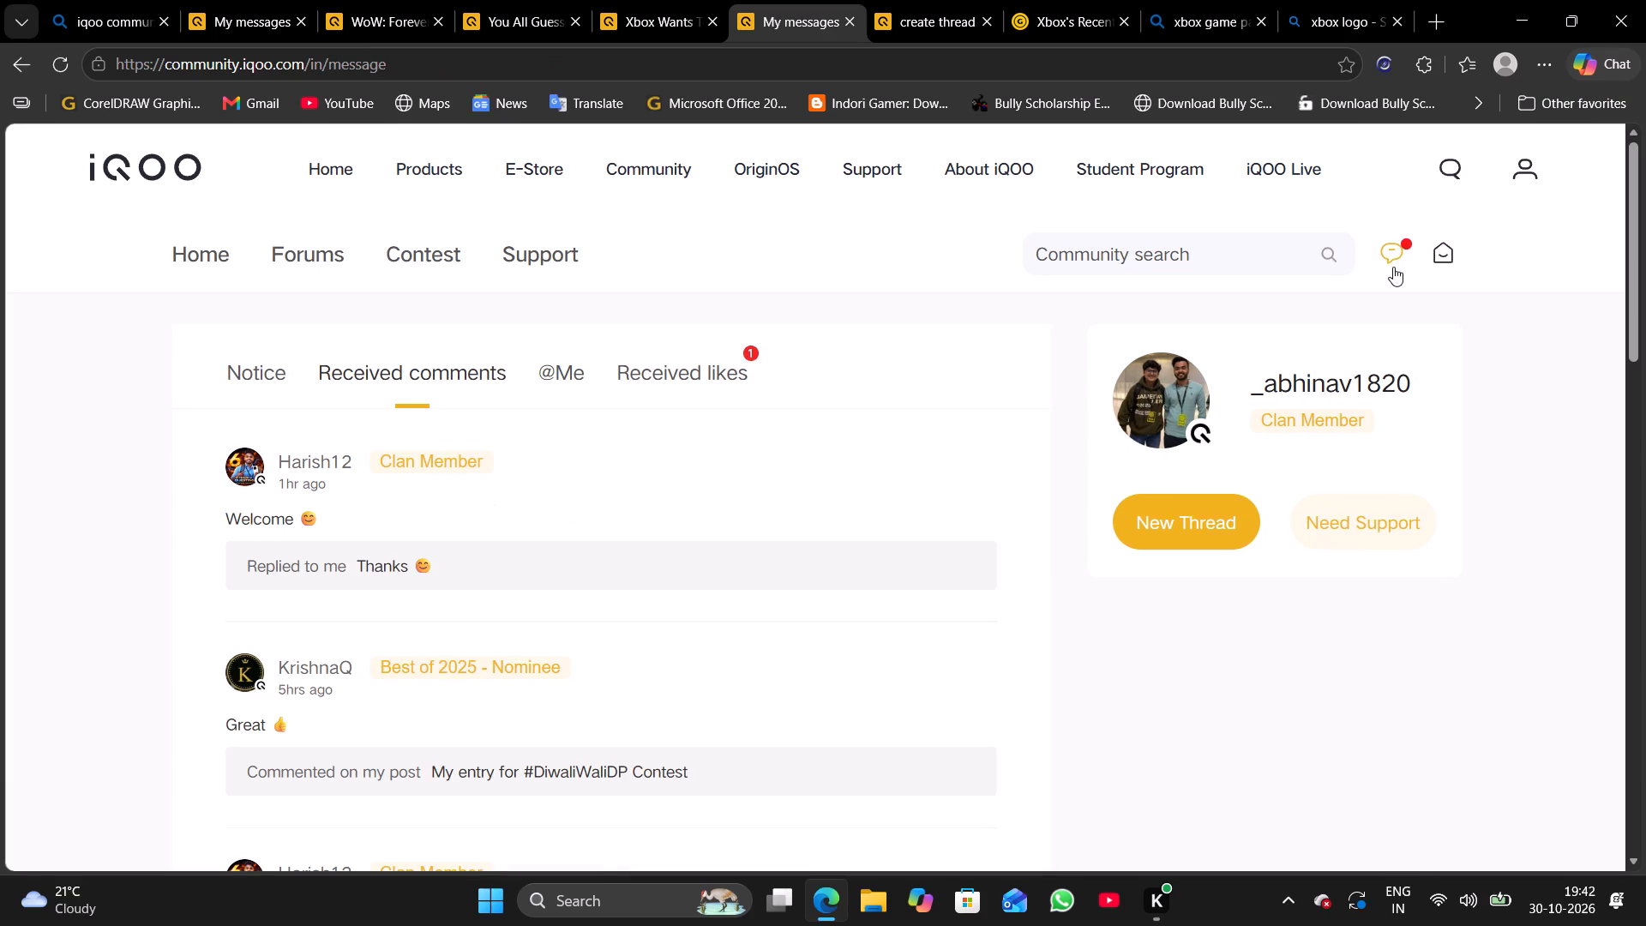
left_click(712, 363)
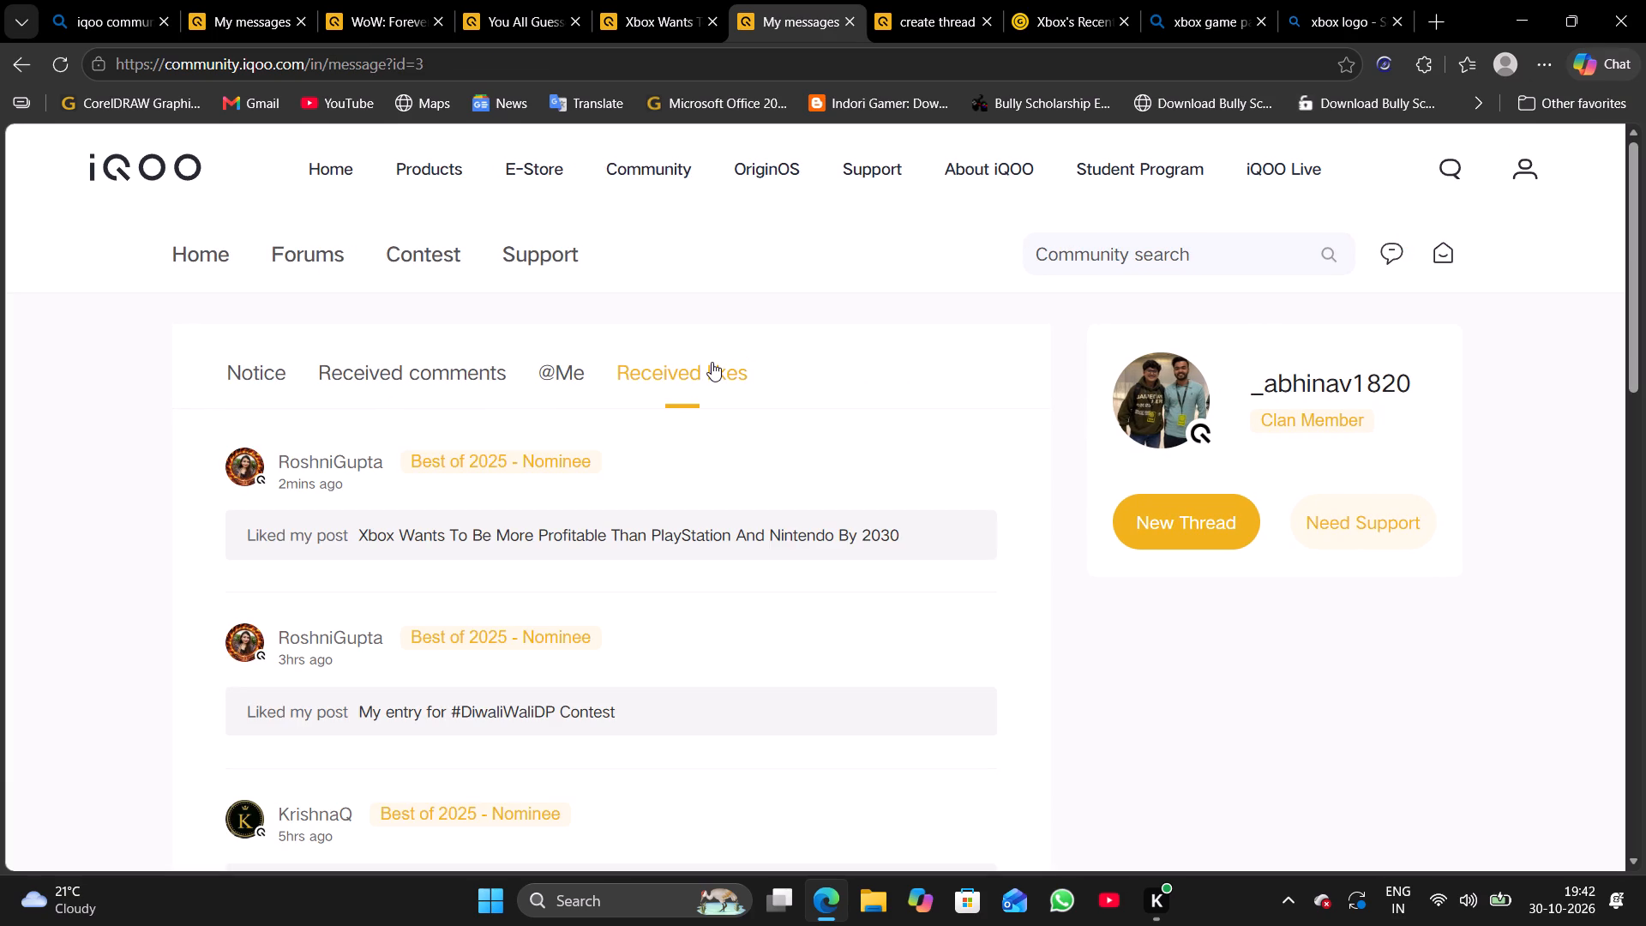
Return to GameSpot's news listing and open the article "This Week's Epic Games Store Freebie Is A Devilishly Good Horror Game".
left_click(1071, 0)
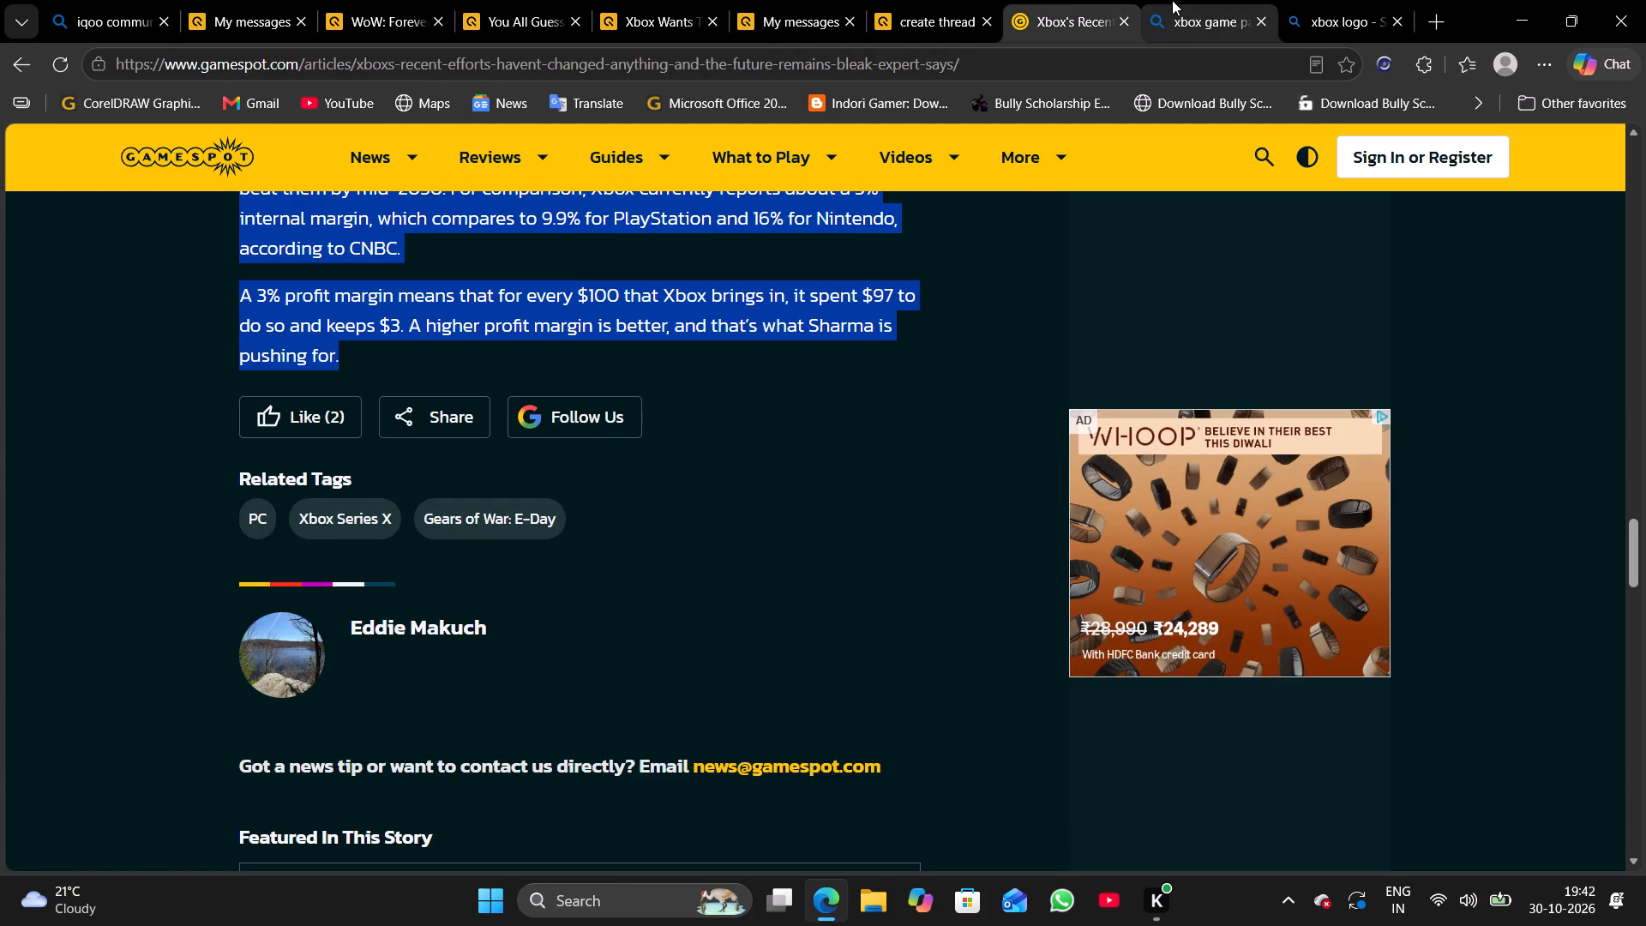
left_click(1172, 0)
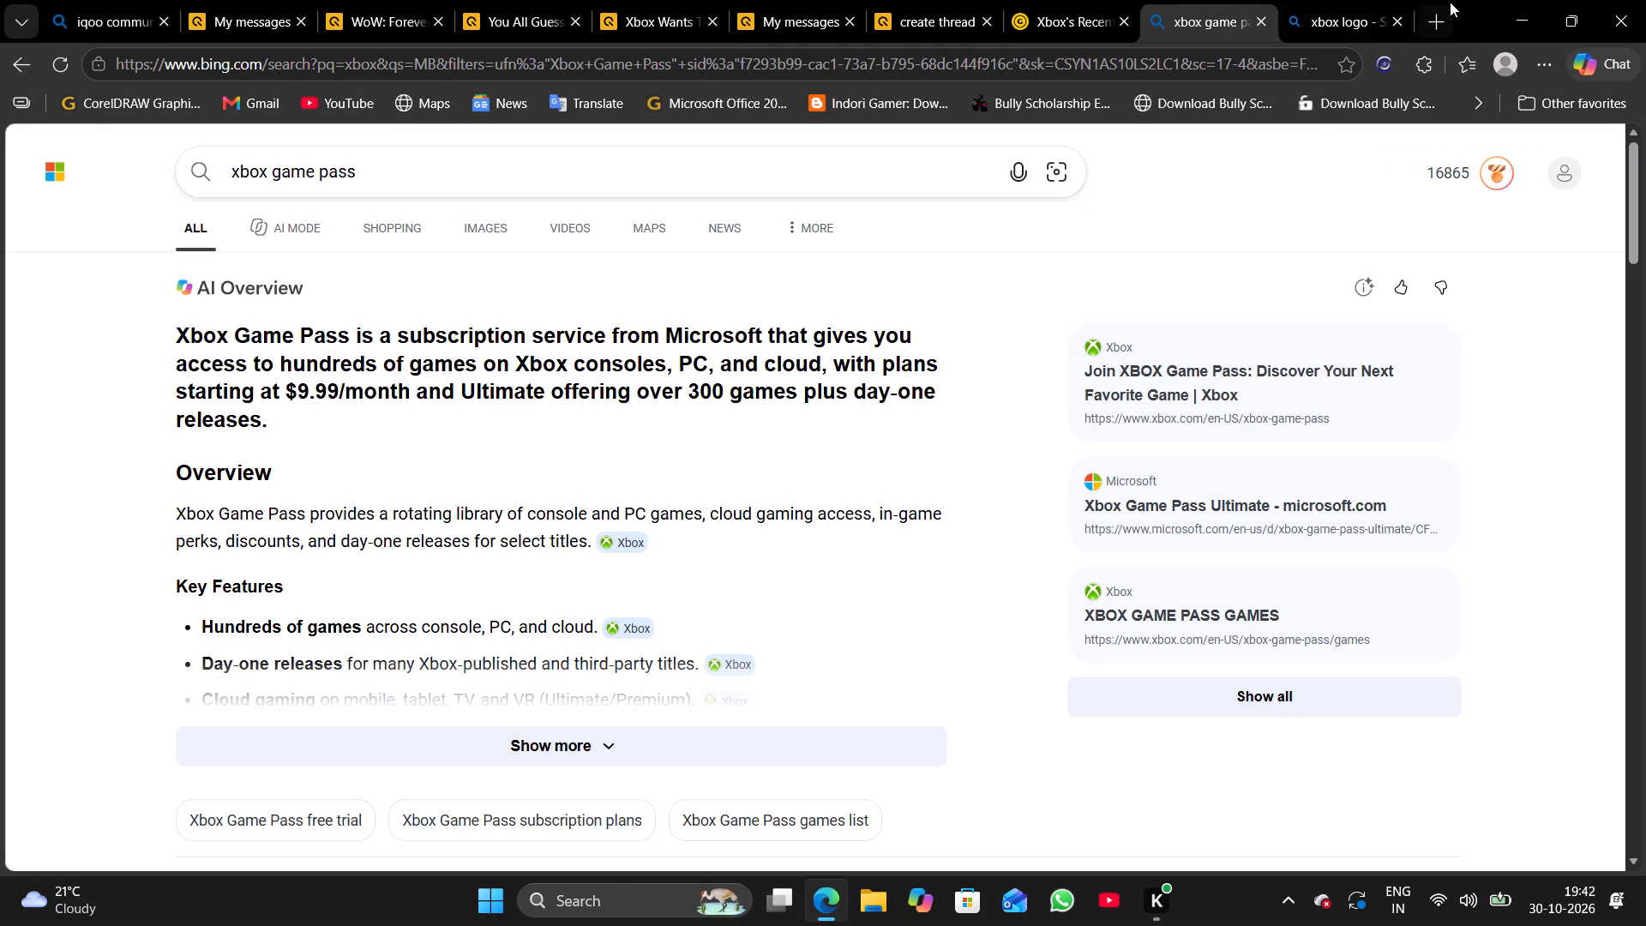
left_click(1325, 0)
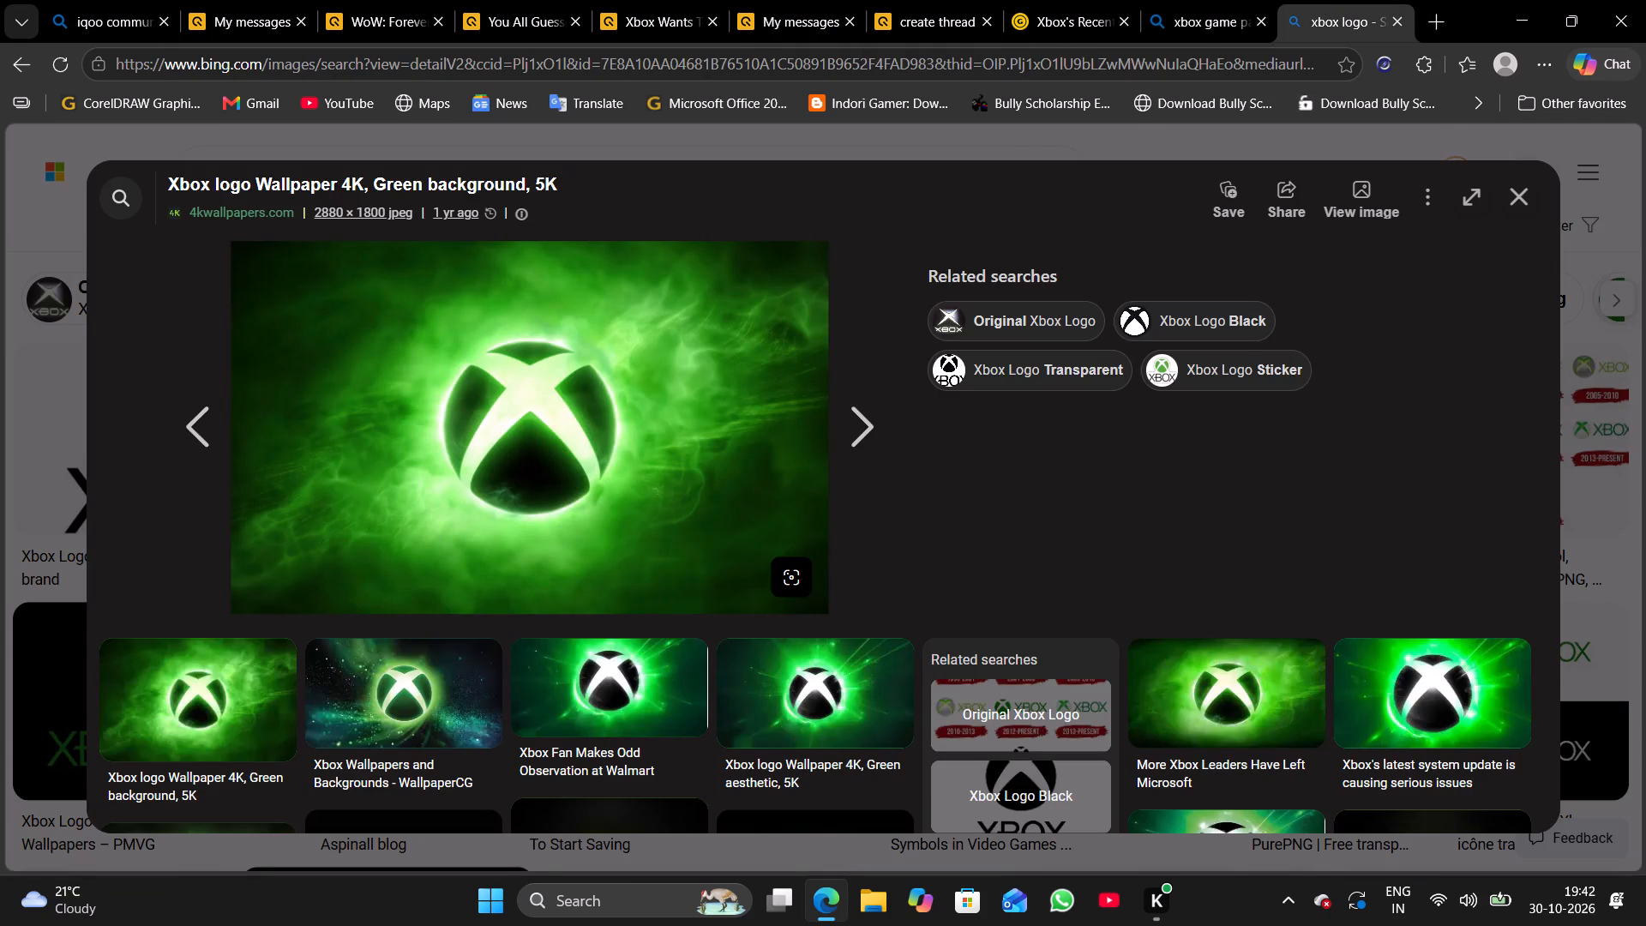
left_click(1113, 0)
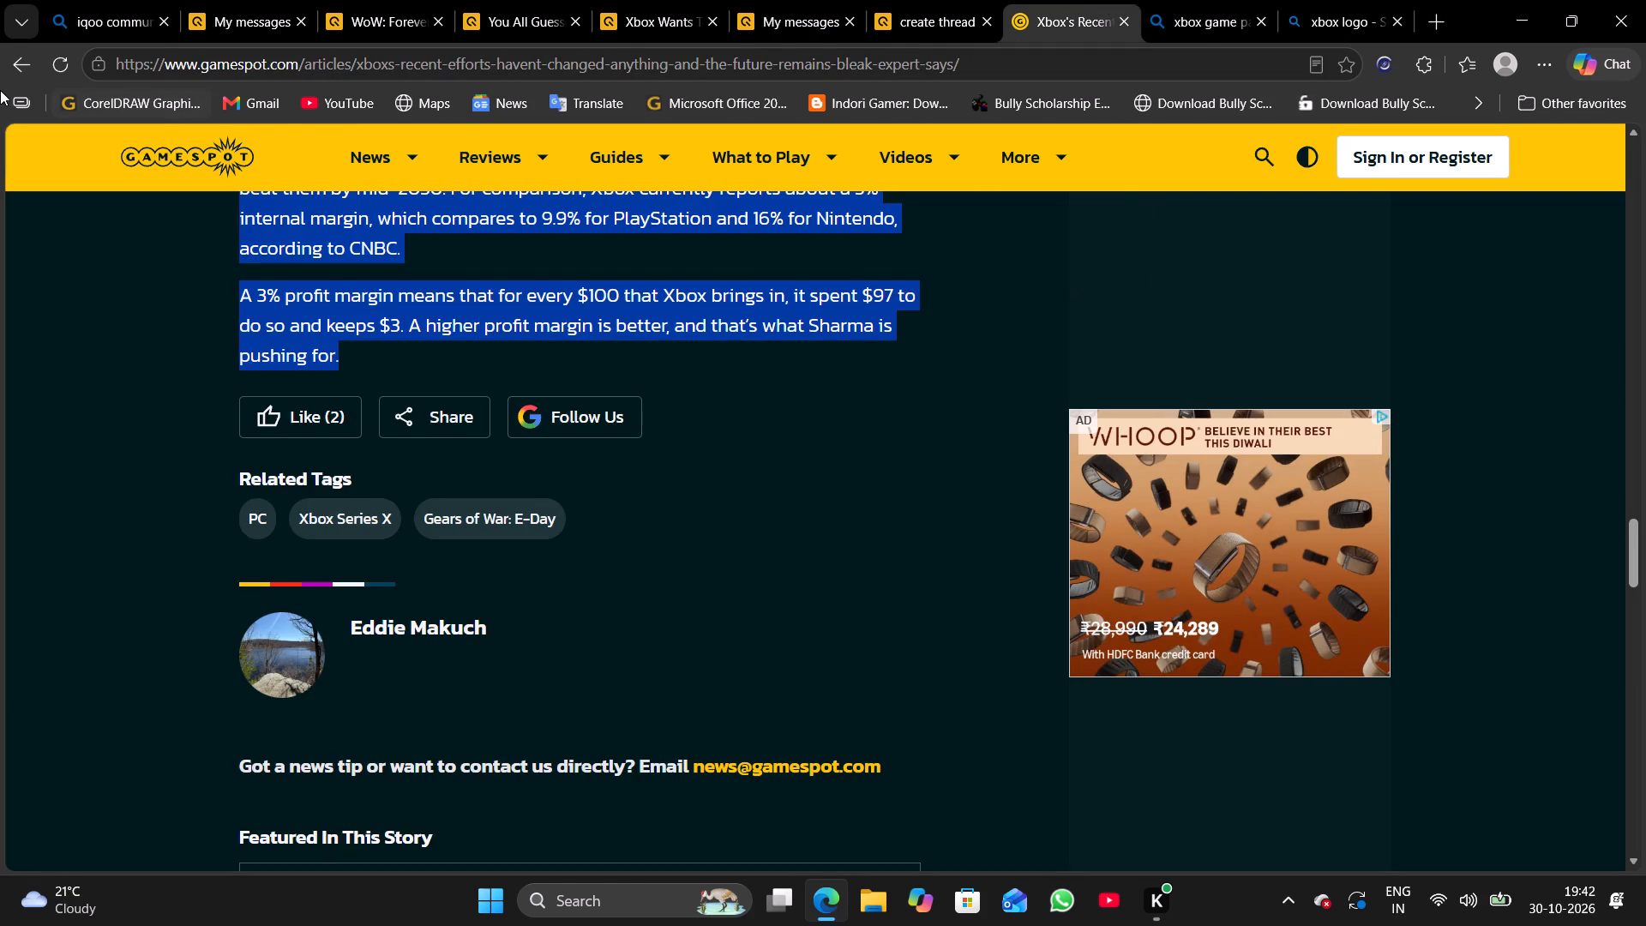
left_click(3, 75)
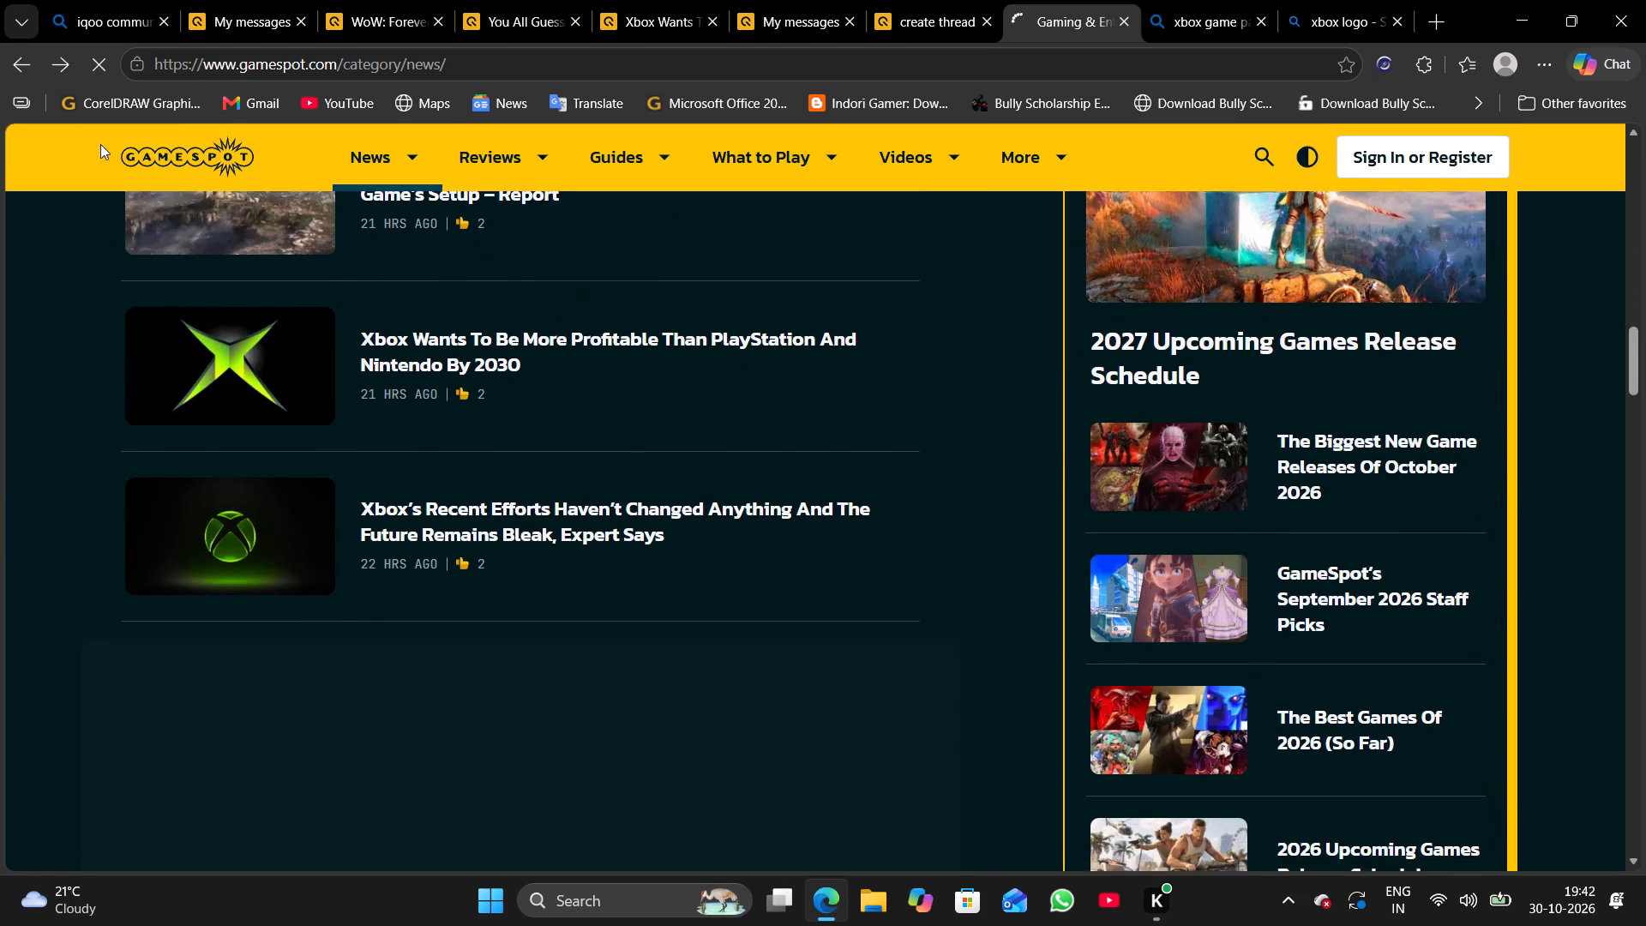
scroll(339, 469, "down", 3)
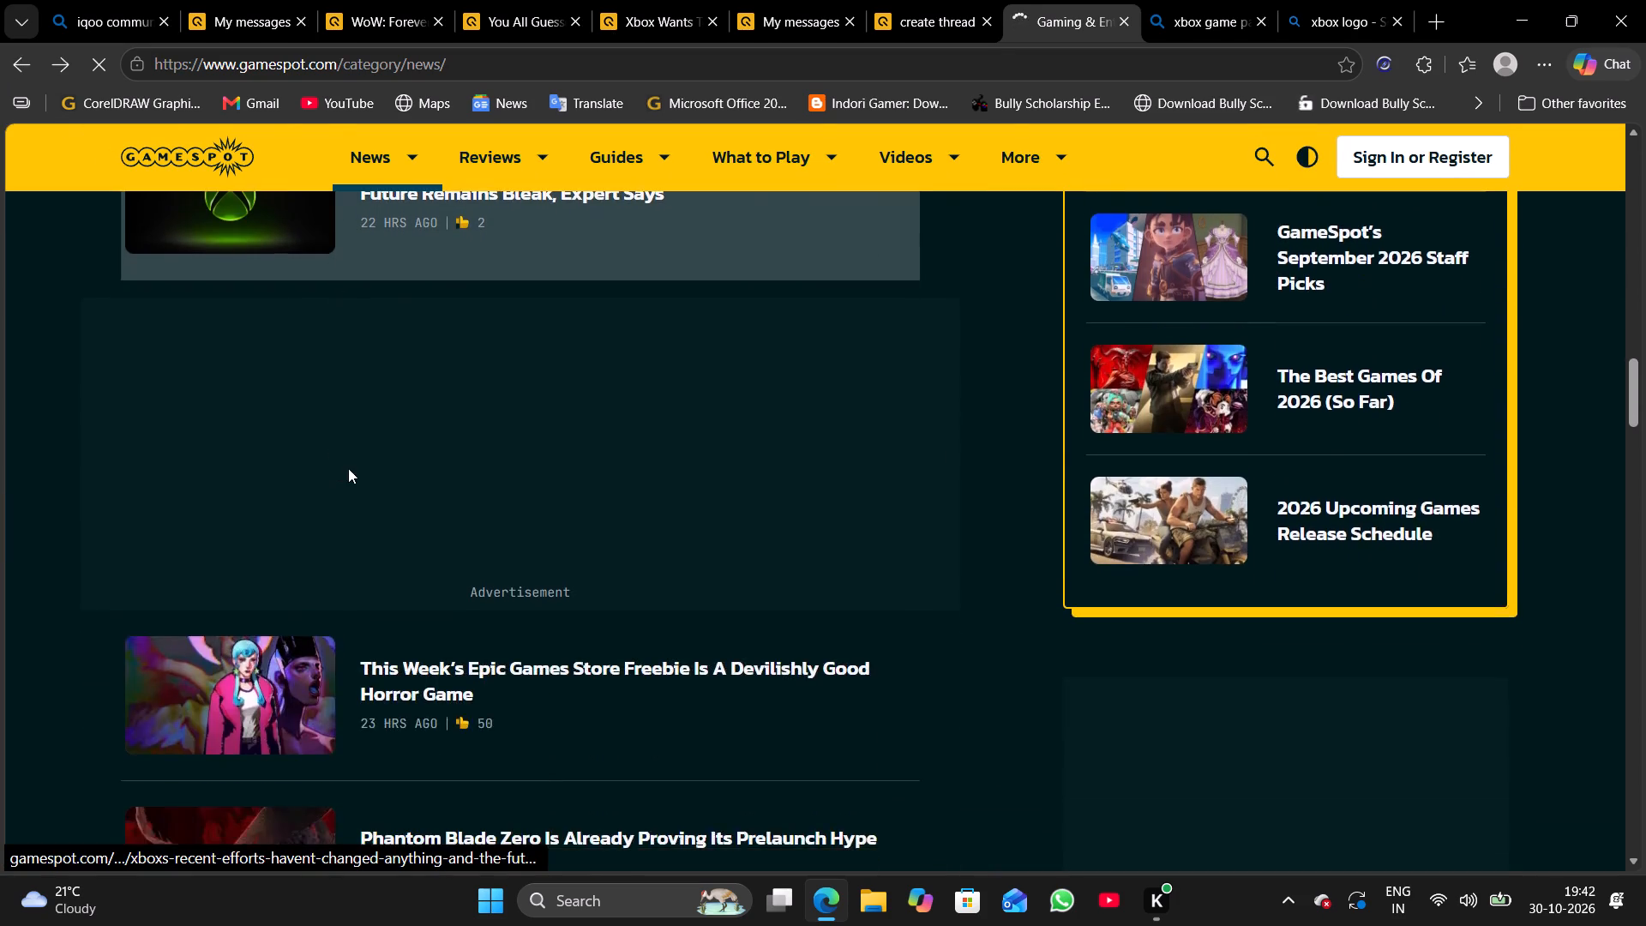
scroll(362, 473, "down", 7)
scroll(377, 467, "up", 5)
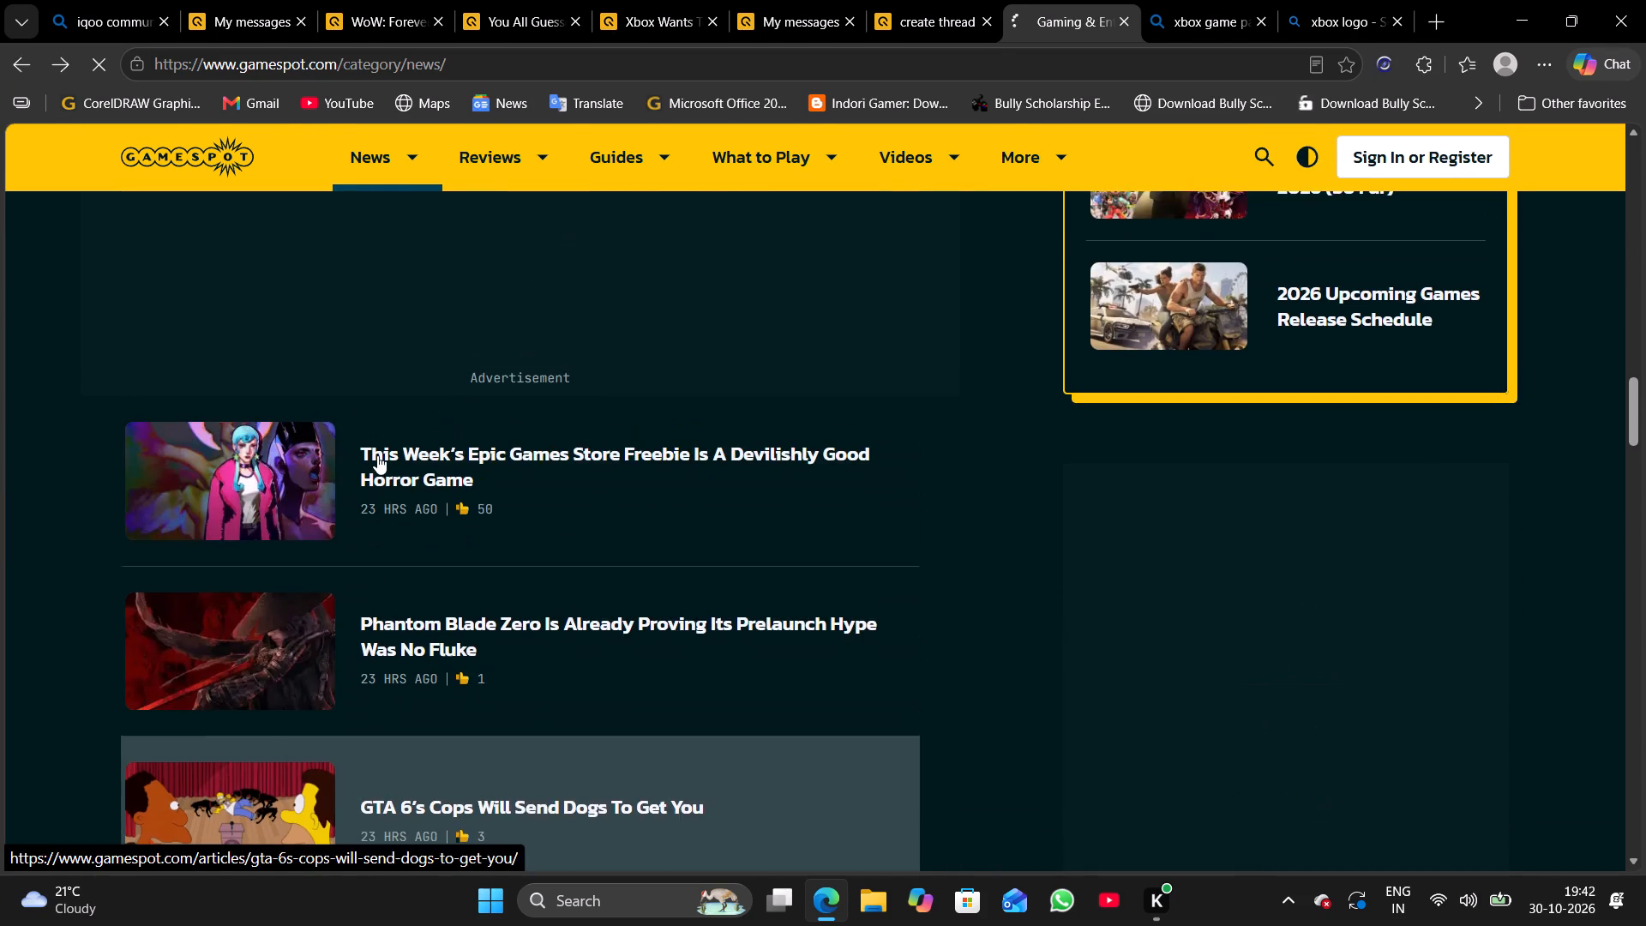
left_click(313, 491)
Copy the headline "This Week's Epic Games Store Freebie Is A Devilishly Good Horror Game" into the new iQOO thread's article title.
scroll(313, 491, "down", 6)
scroll(315, 431, "up", 3)
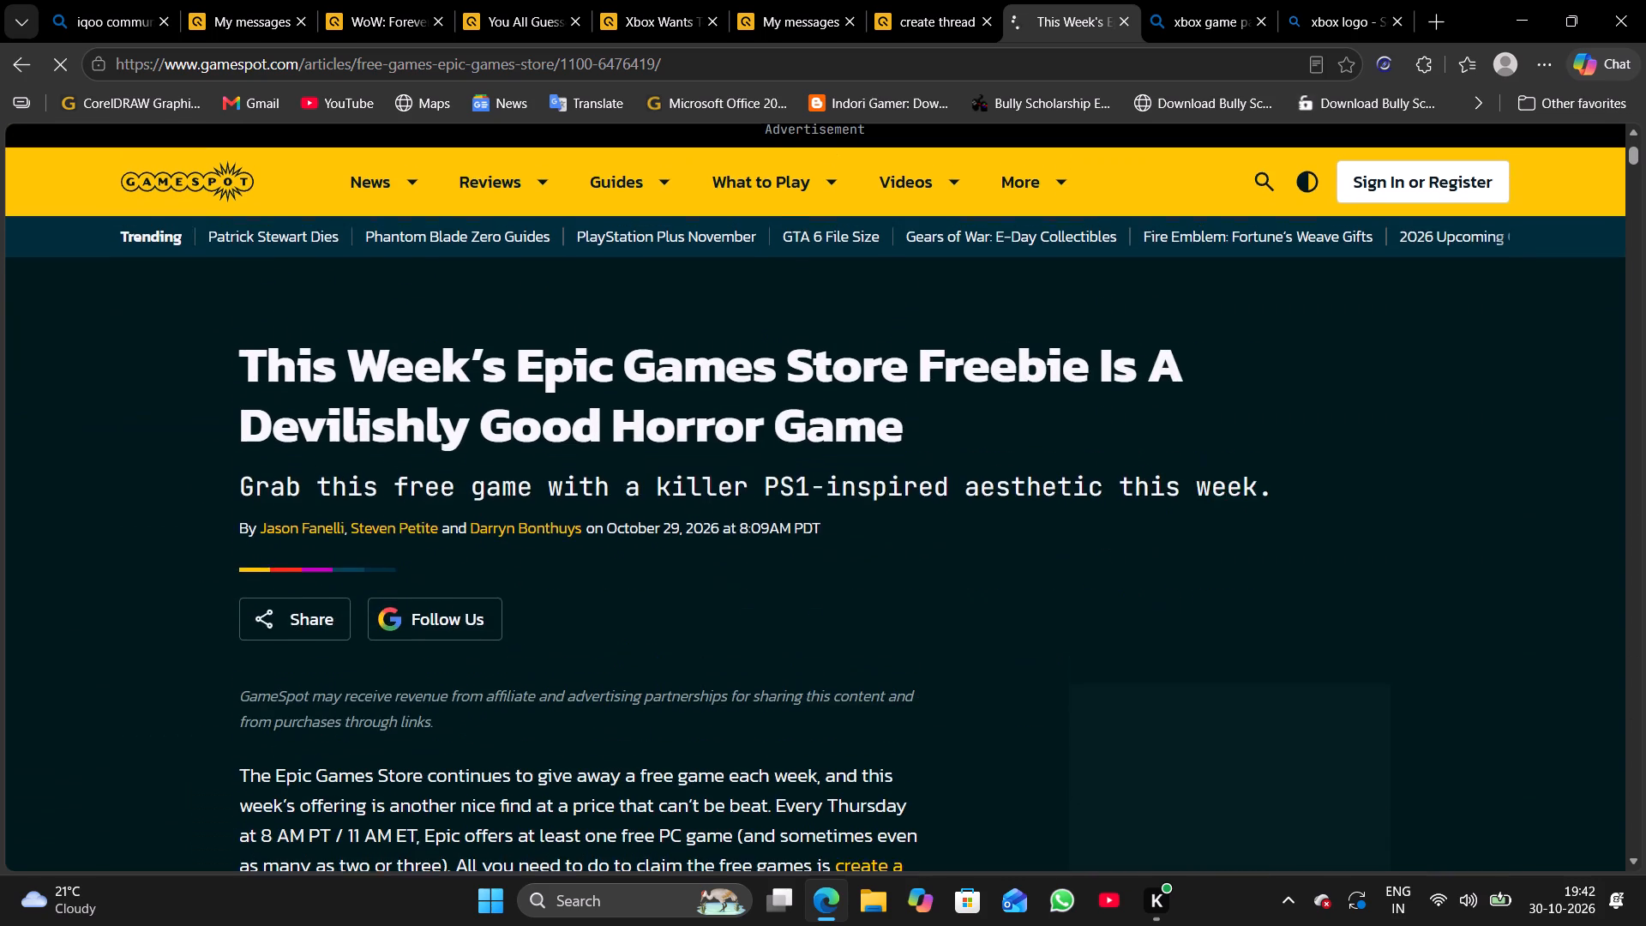
scroll(239, 666, "down", 3)
left_click_drag(251, 340, 253, 336)
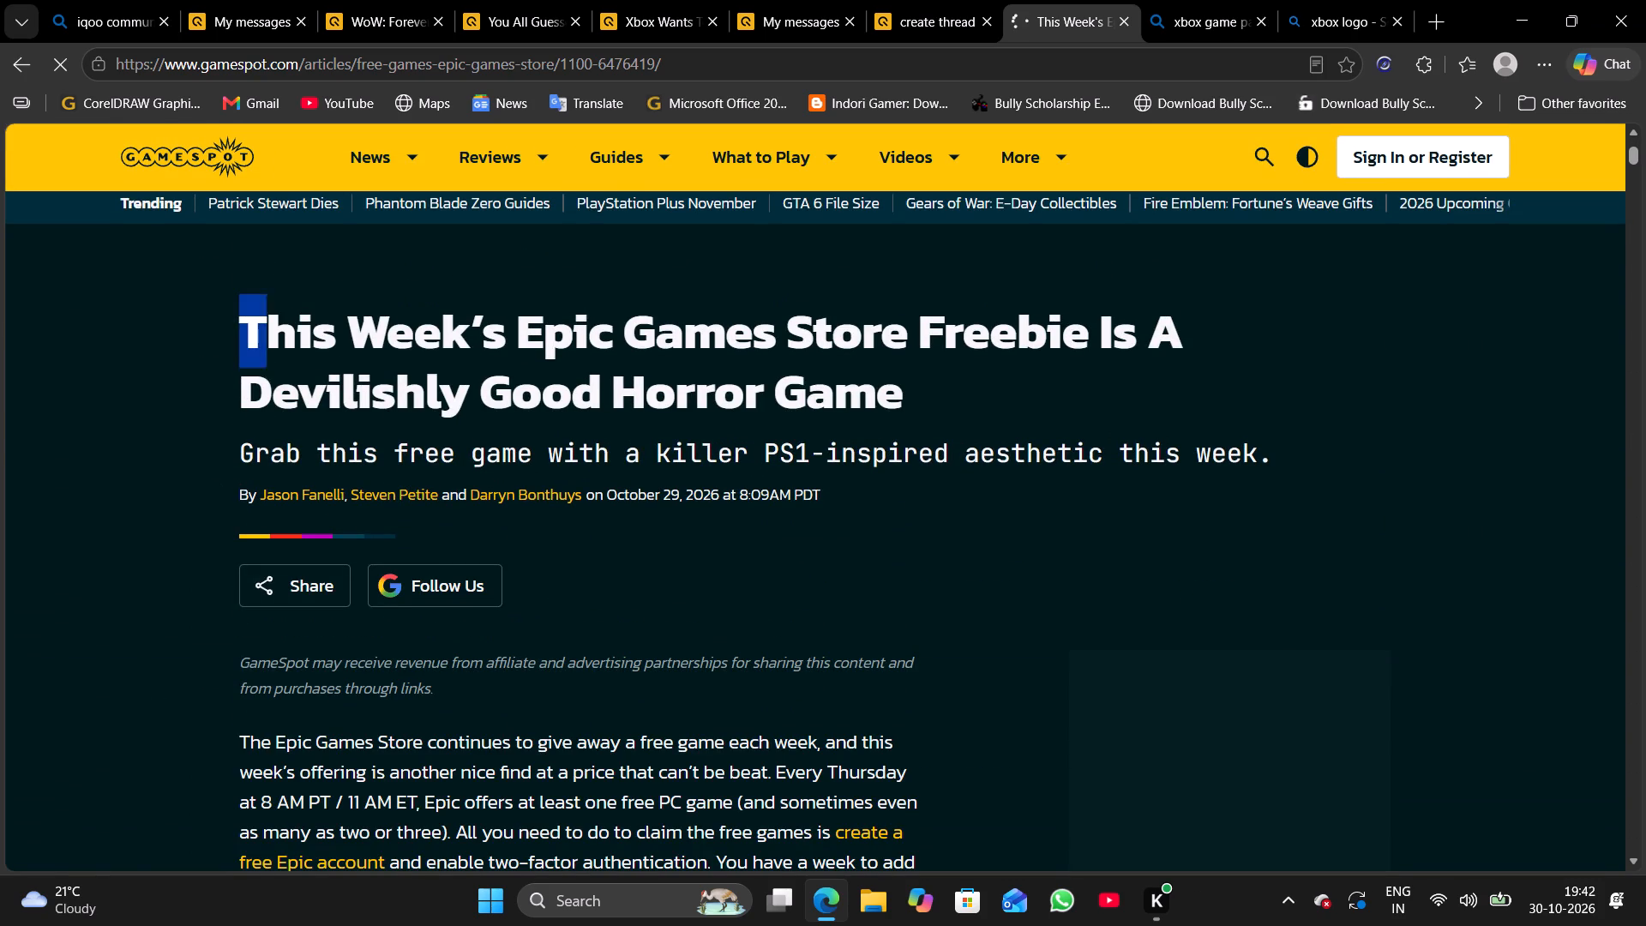
left_click_drag(253, 336, 1160, 418)
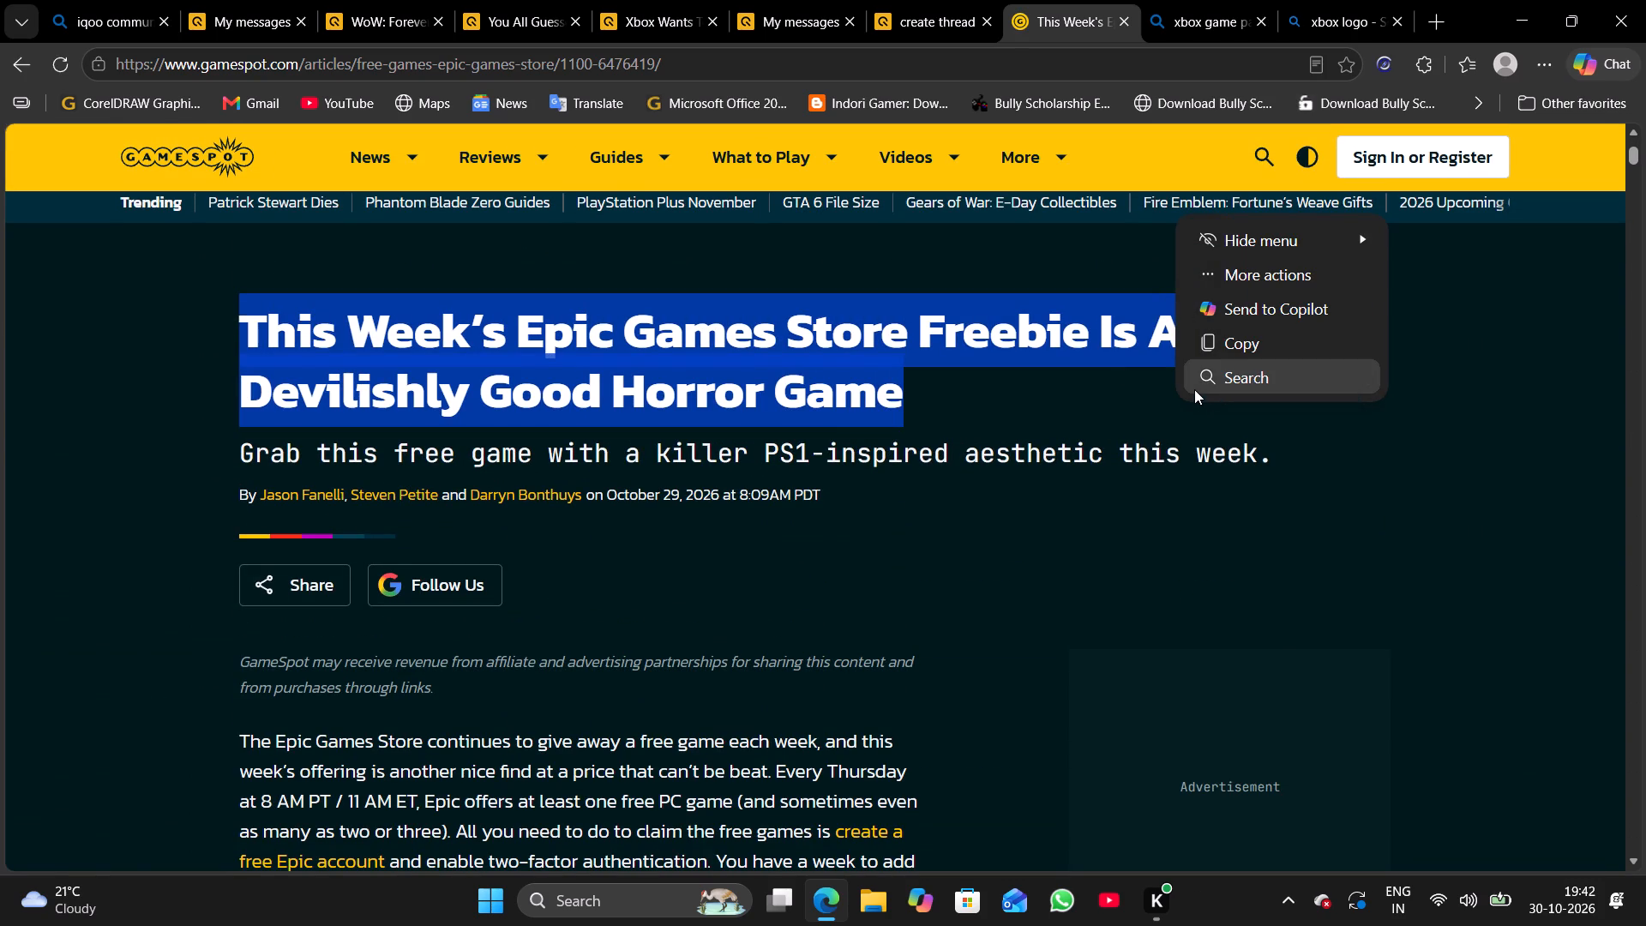
left_click(1216, 351)
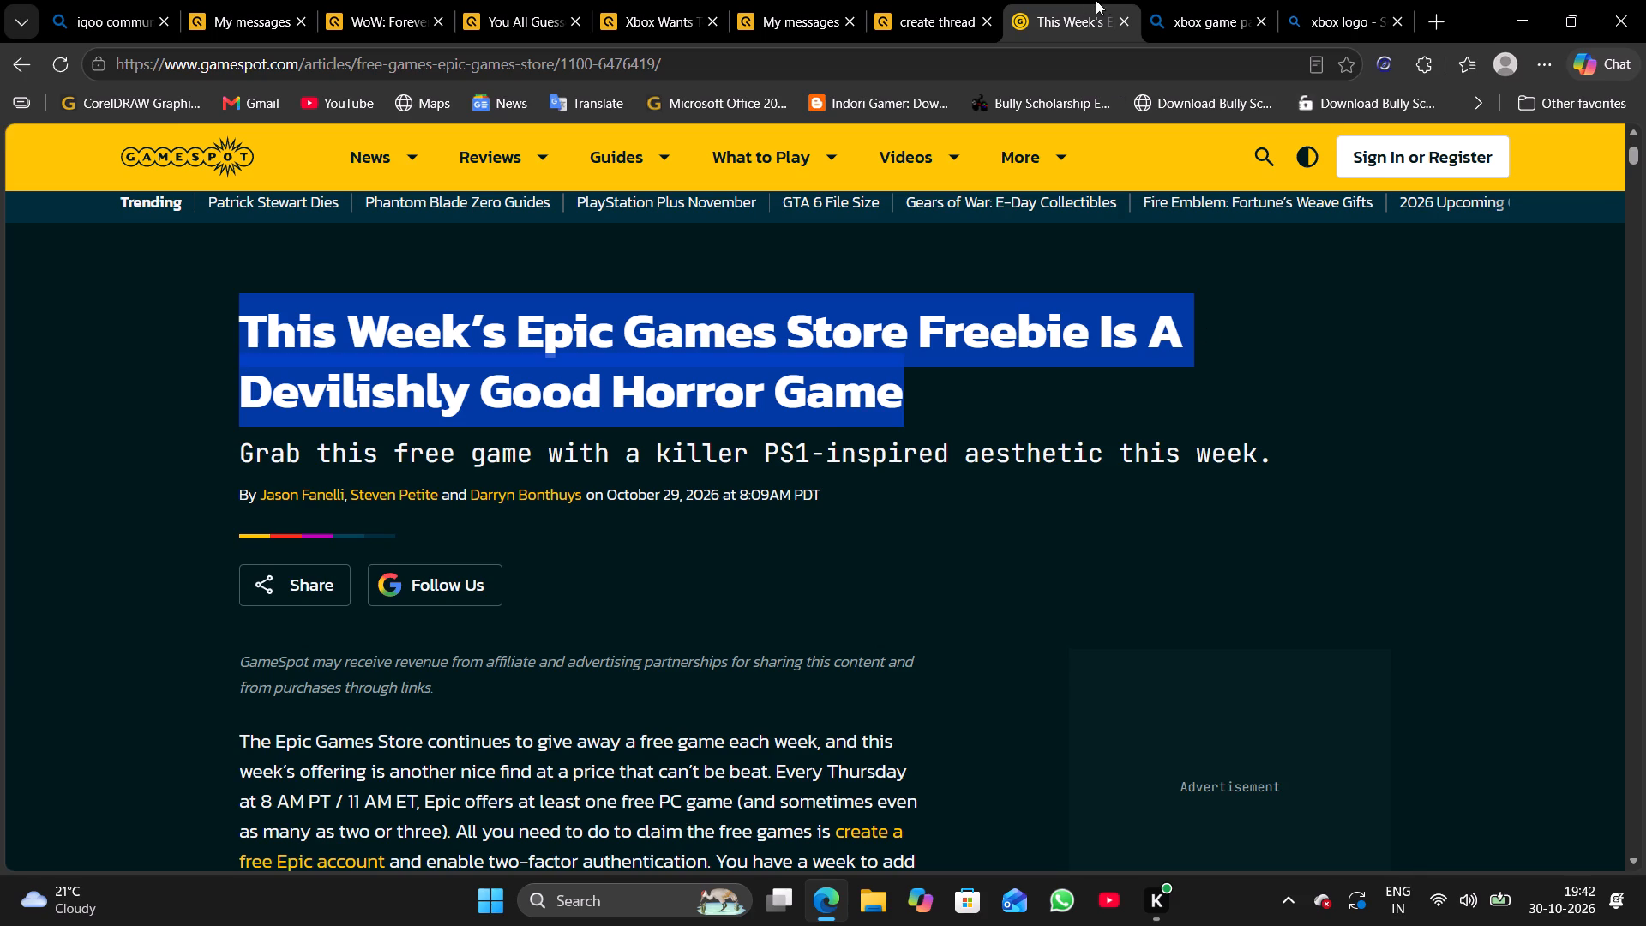
left_click(1224, 0)
left_click(1036, 0)
left_click(920, 0)
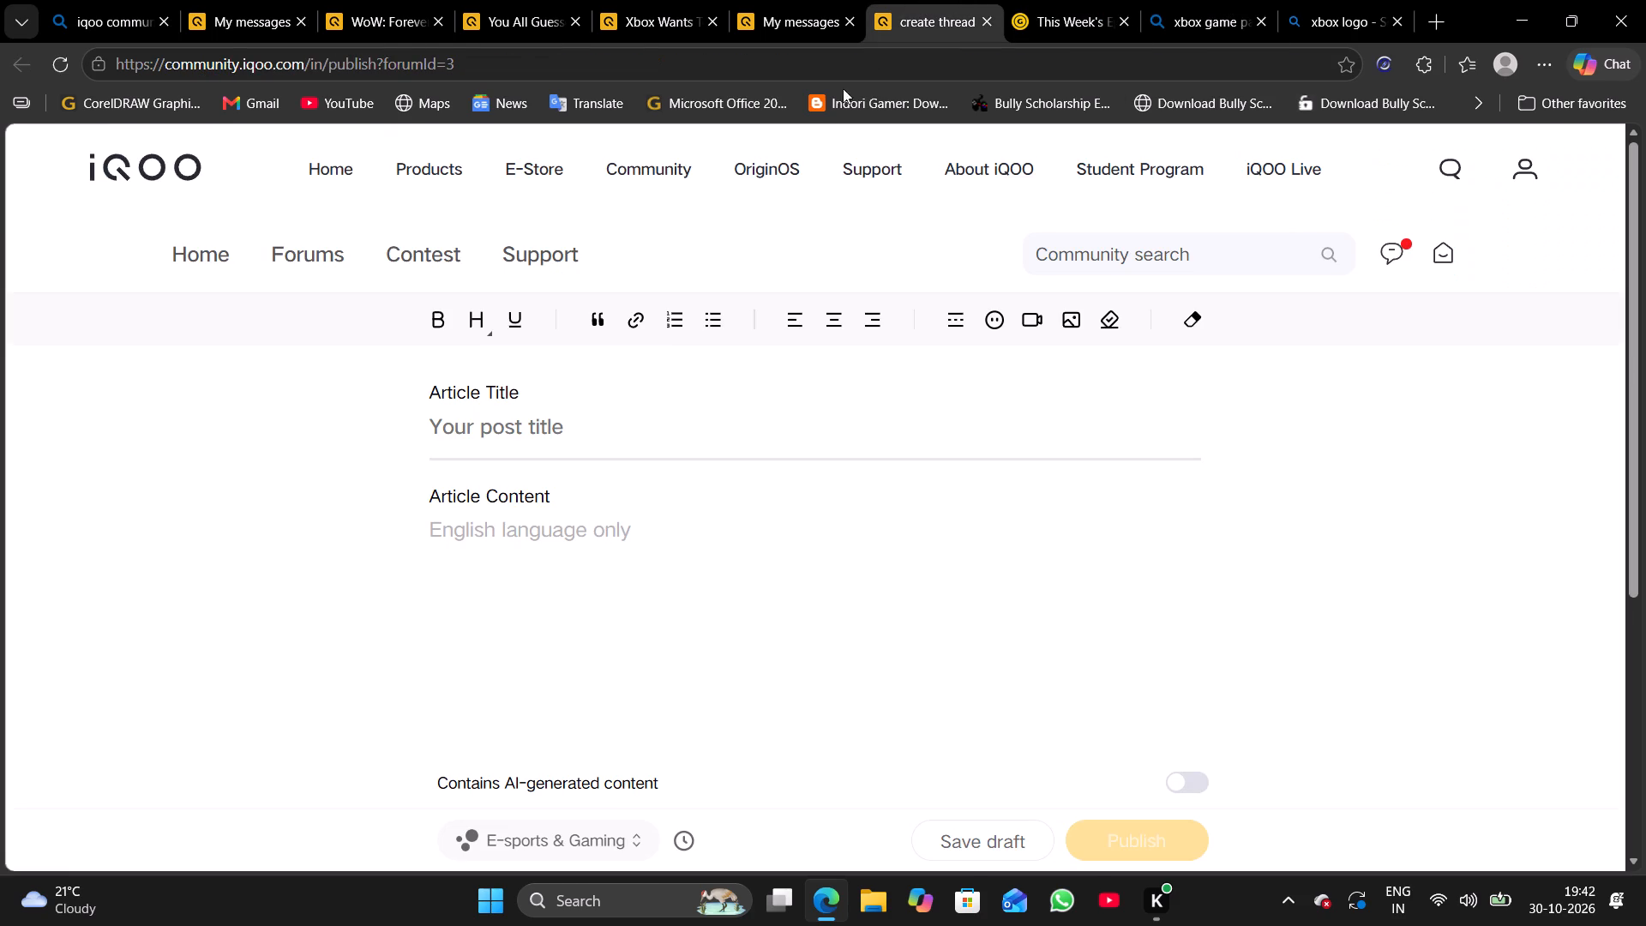
left_click(628, 439)
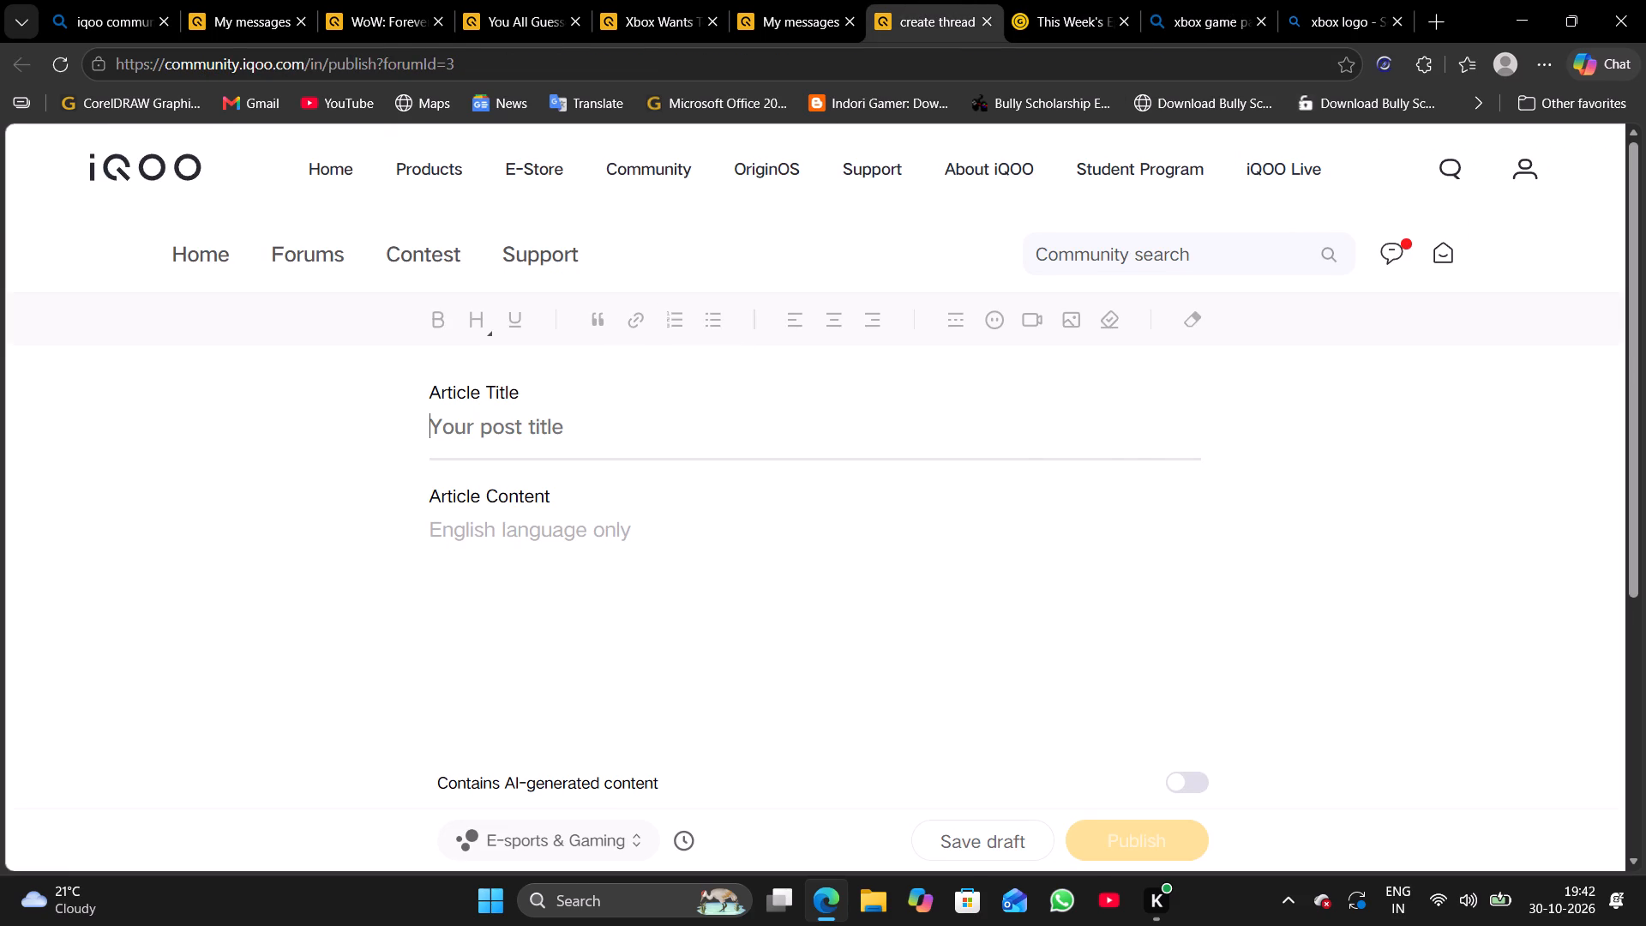
key("ctrl+v")
left_click(652, 607)
left_click(664, 510)
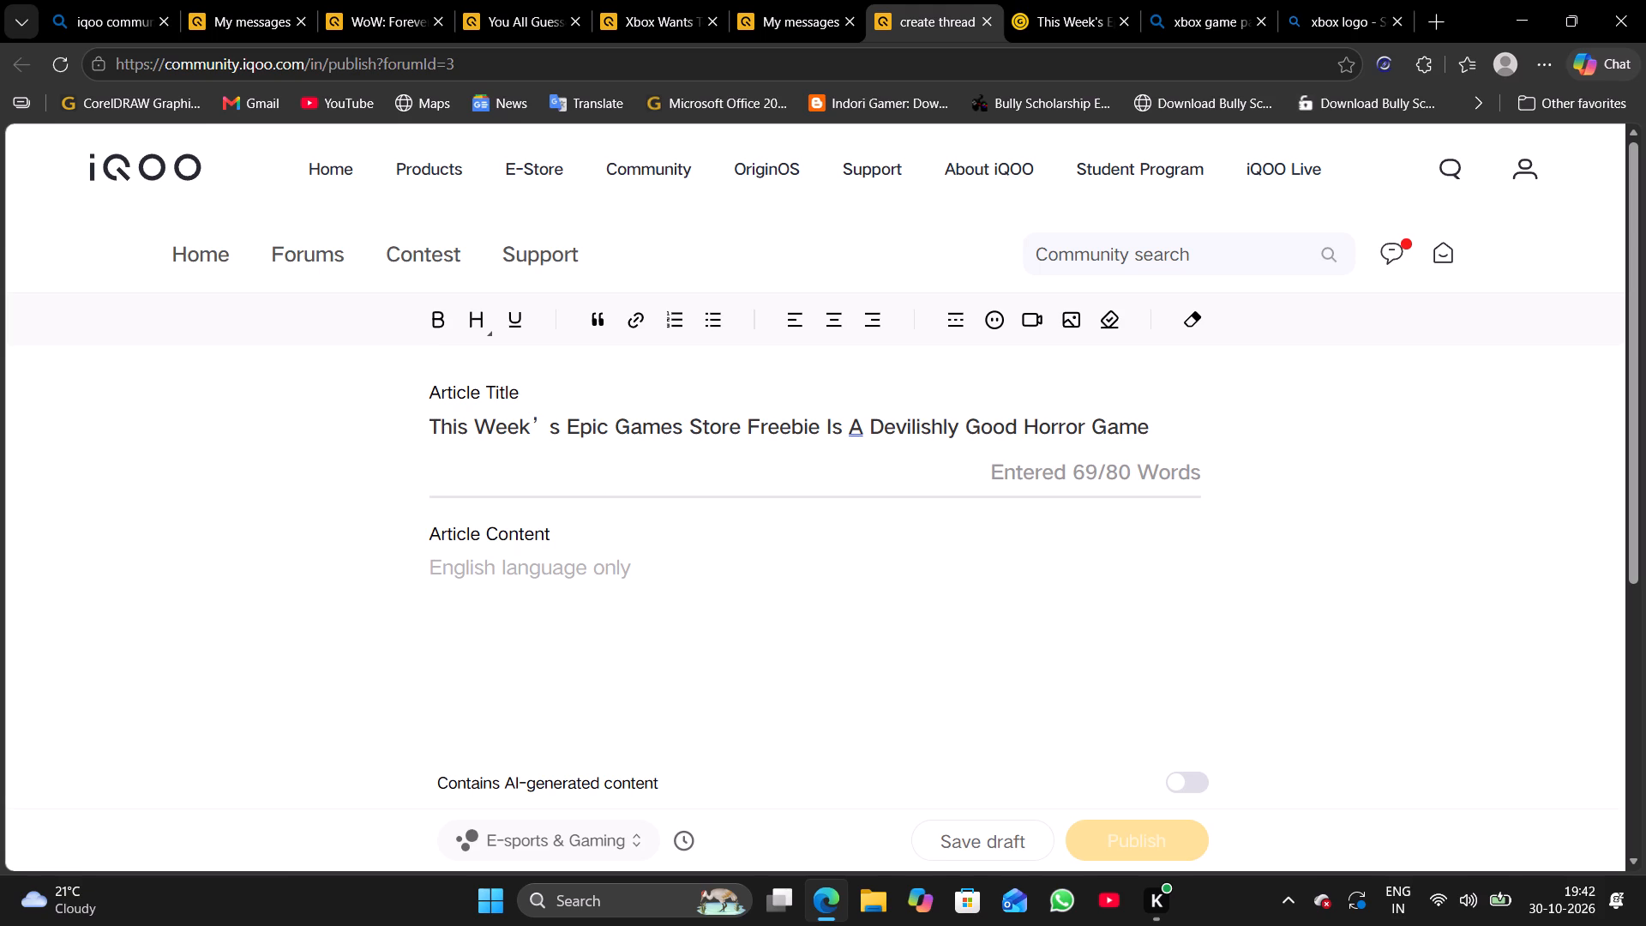
left_click(573, 600)
left_click(580, 574)
Close the "xbox game pass" and "xbox logo" search pages and the GameSpot article page.
left_click(1236, 0)
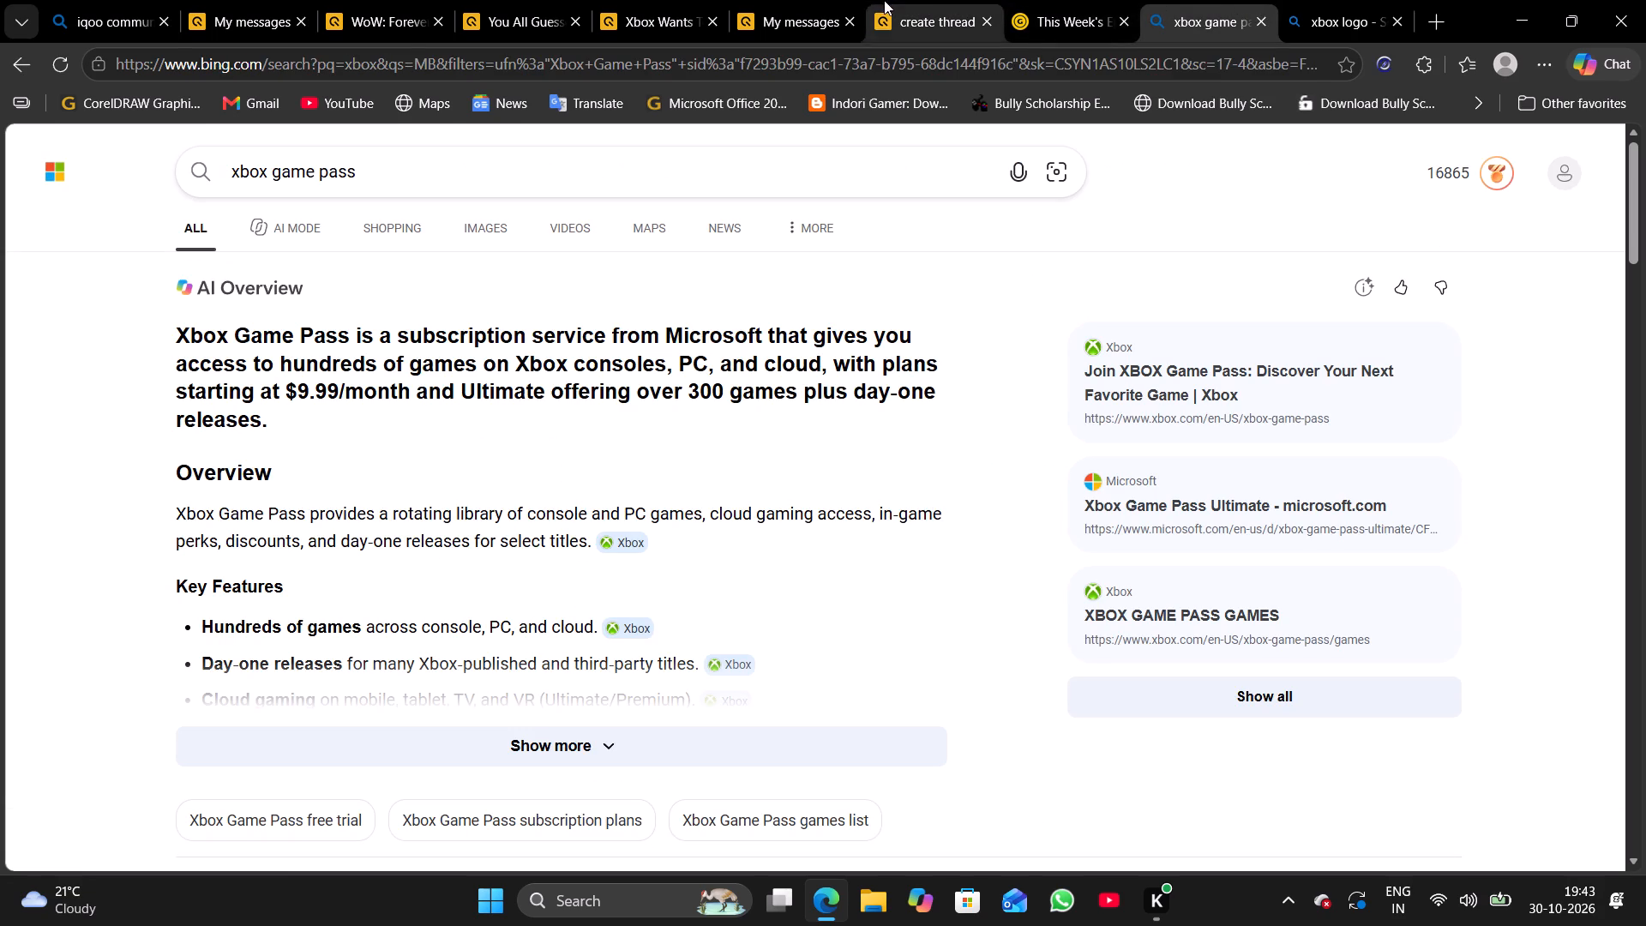
left_click(1255, 28)
left_click(1255, 28)
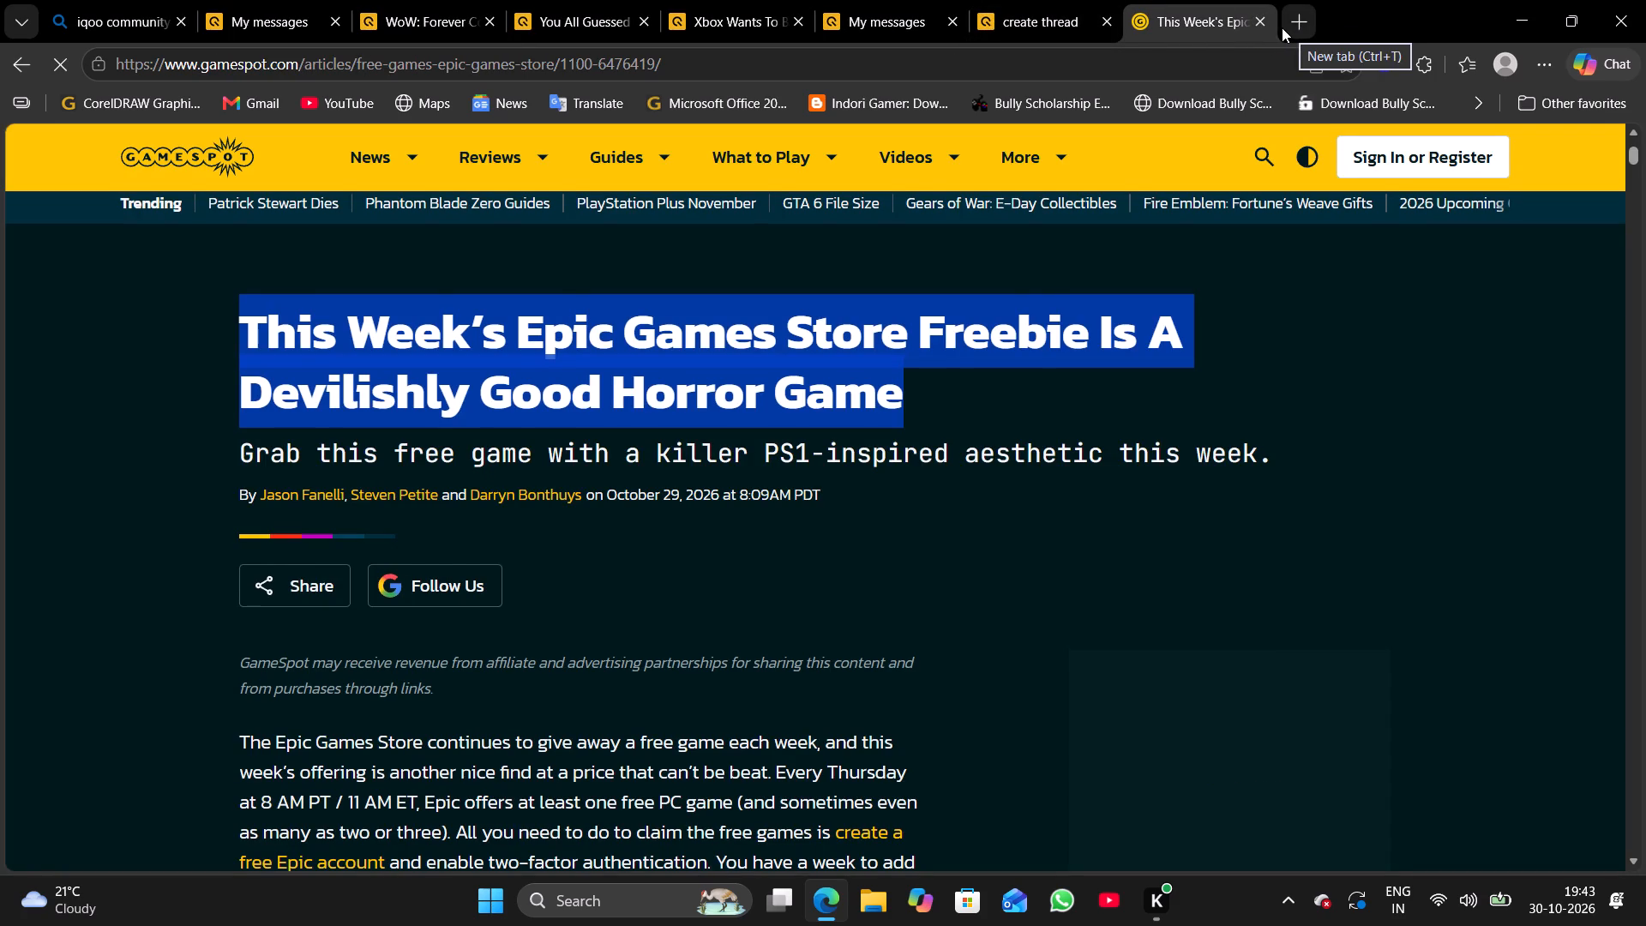
left_click(1265, 27)
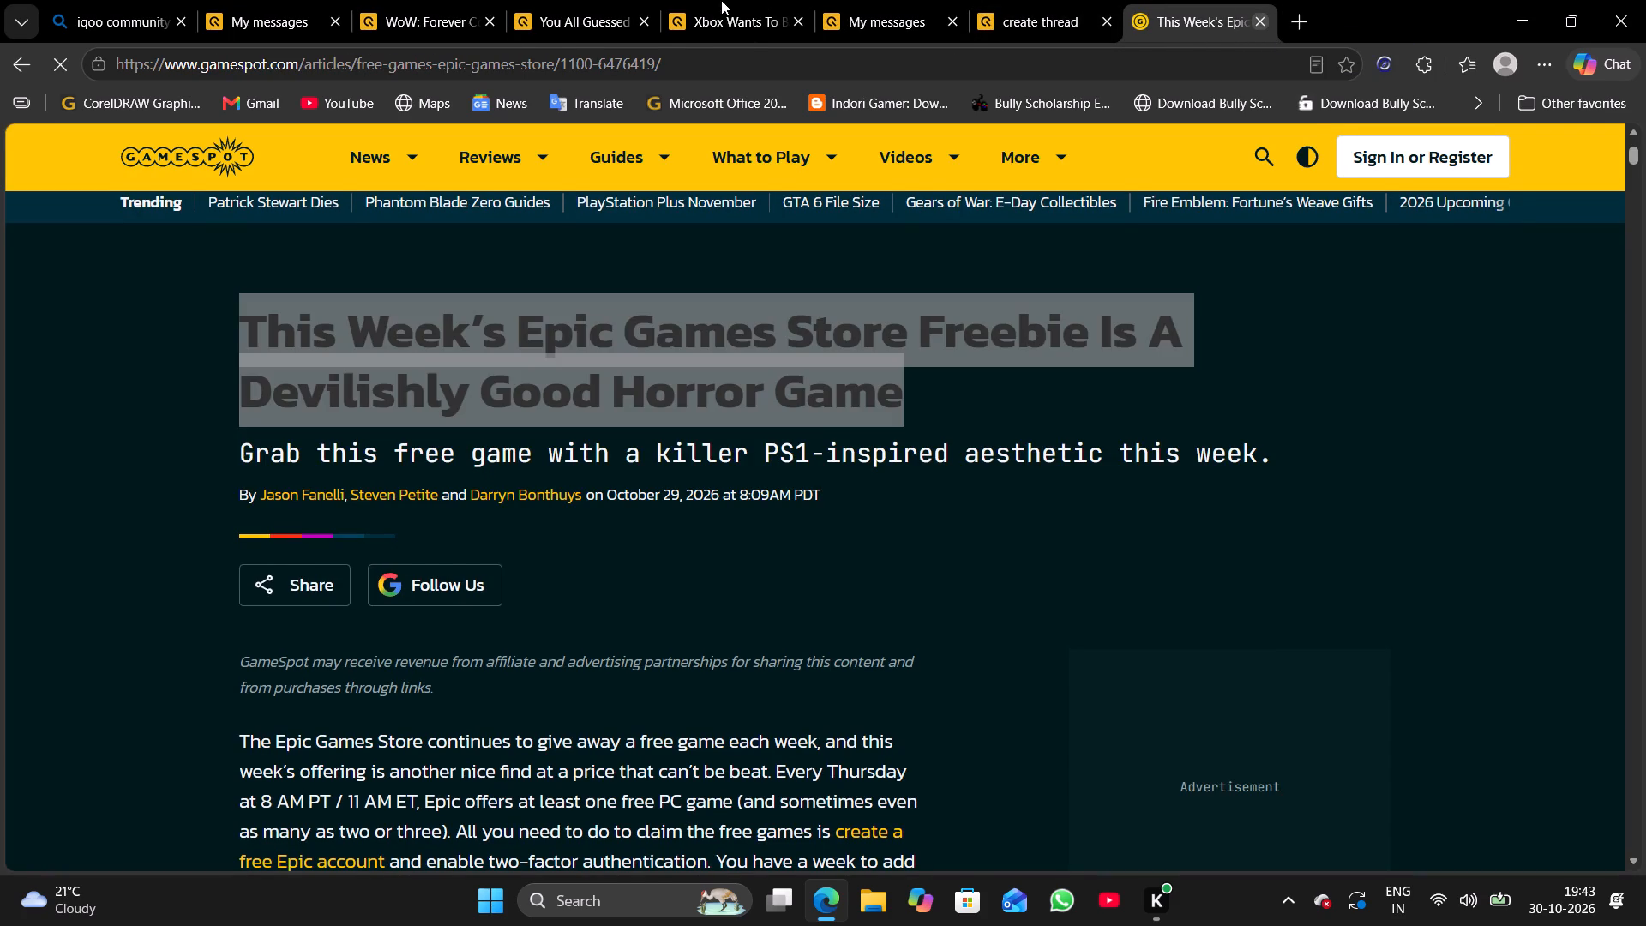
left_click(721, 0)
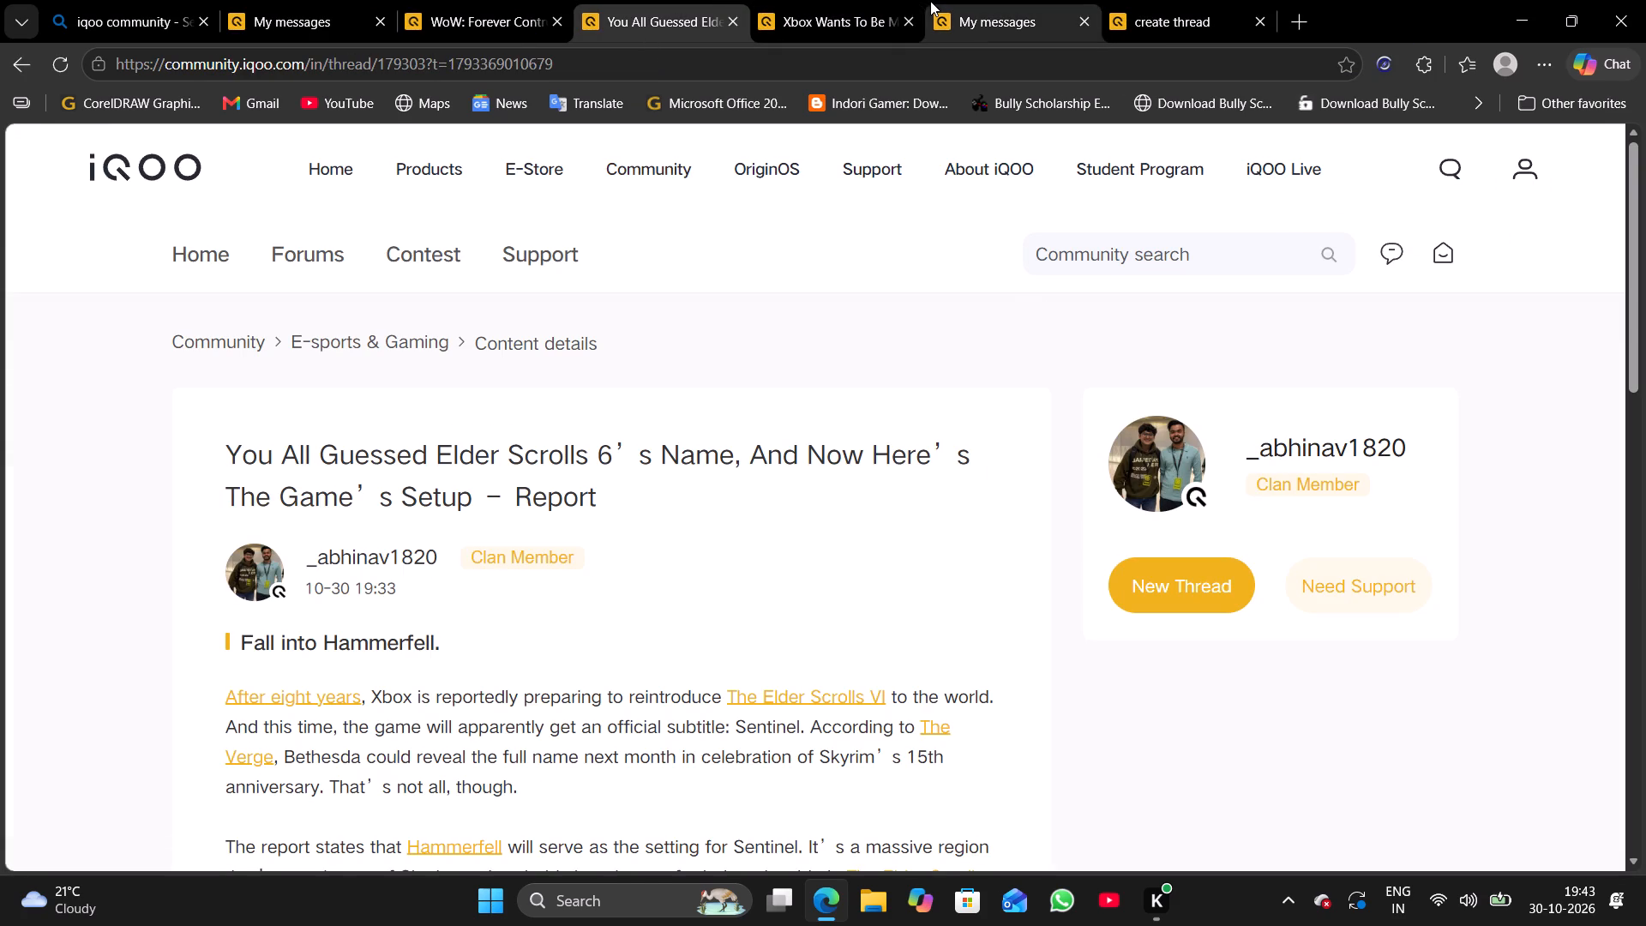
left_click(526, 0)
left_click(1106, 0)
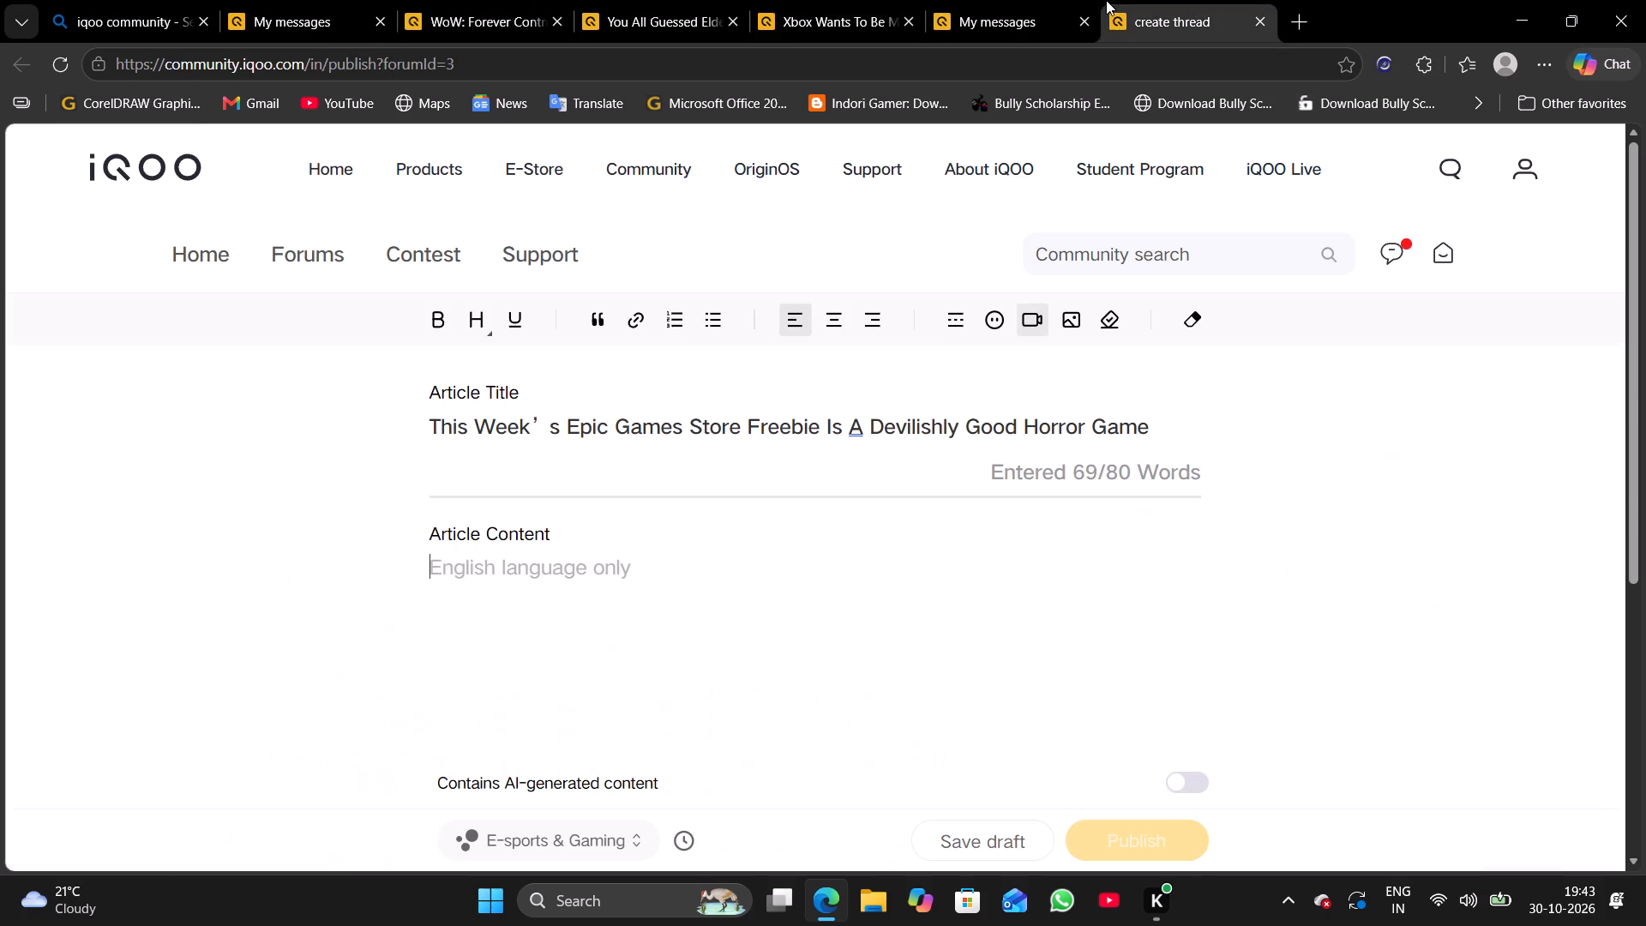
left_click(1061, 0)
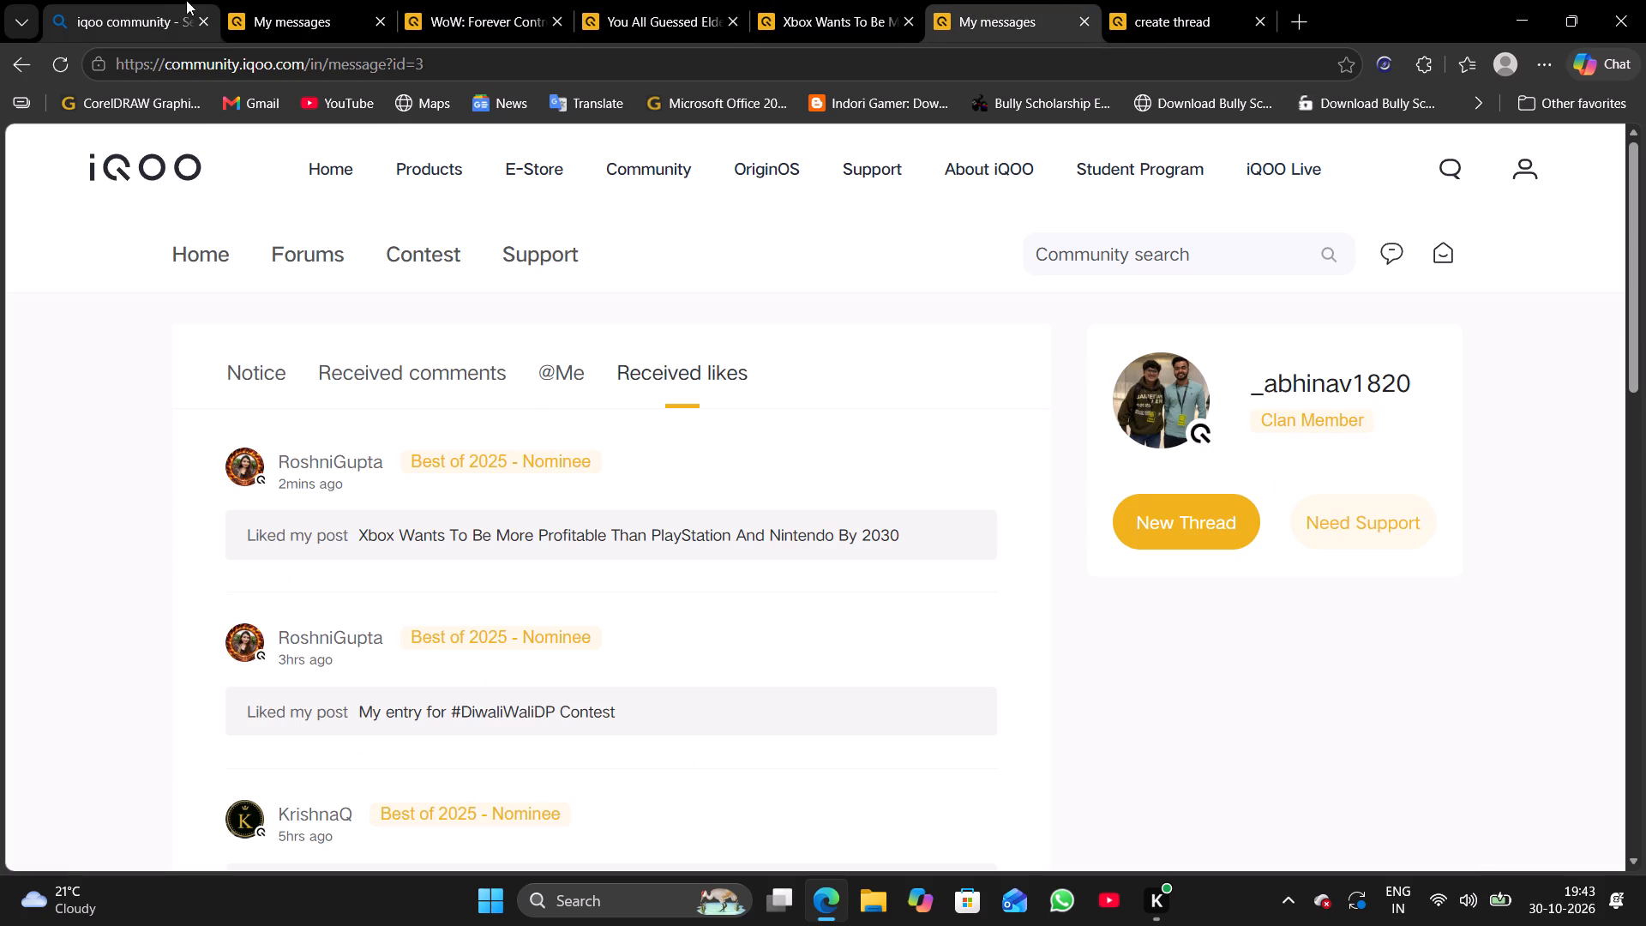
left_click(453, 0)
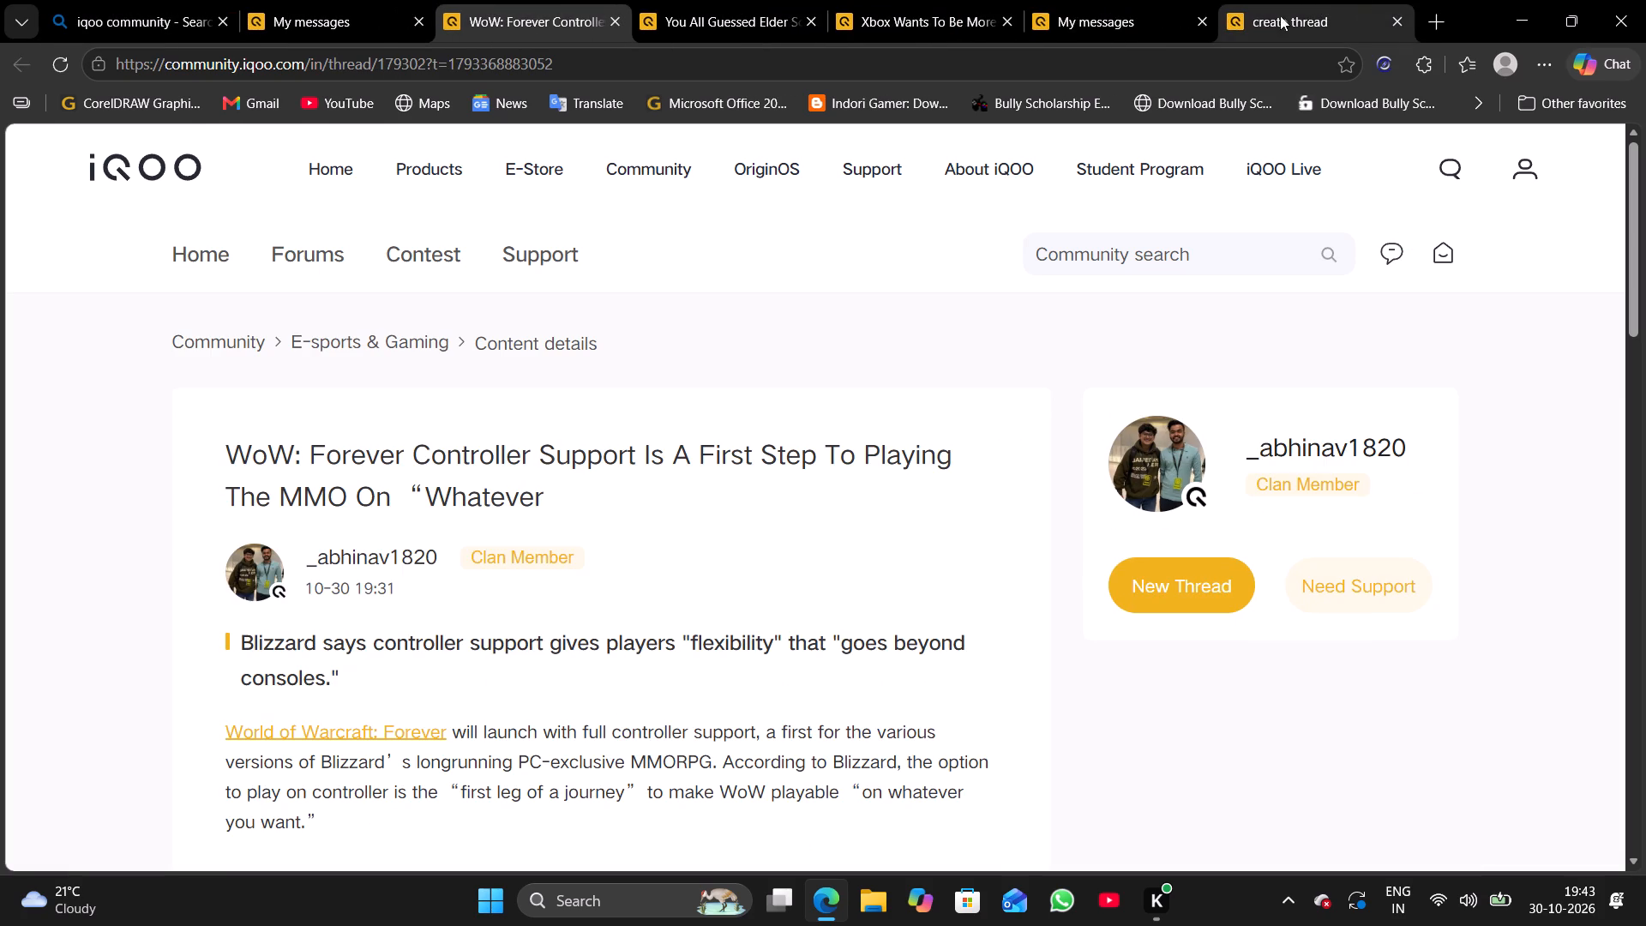
Open a new browser tab.
left_click(1434, 29)
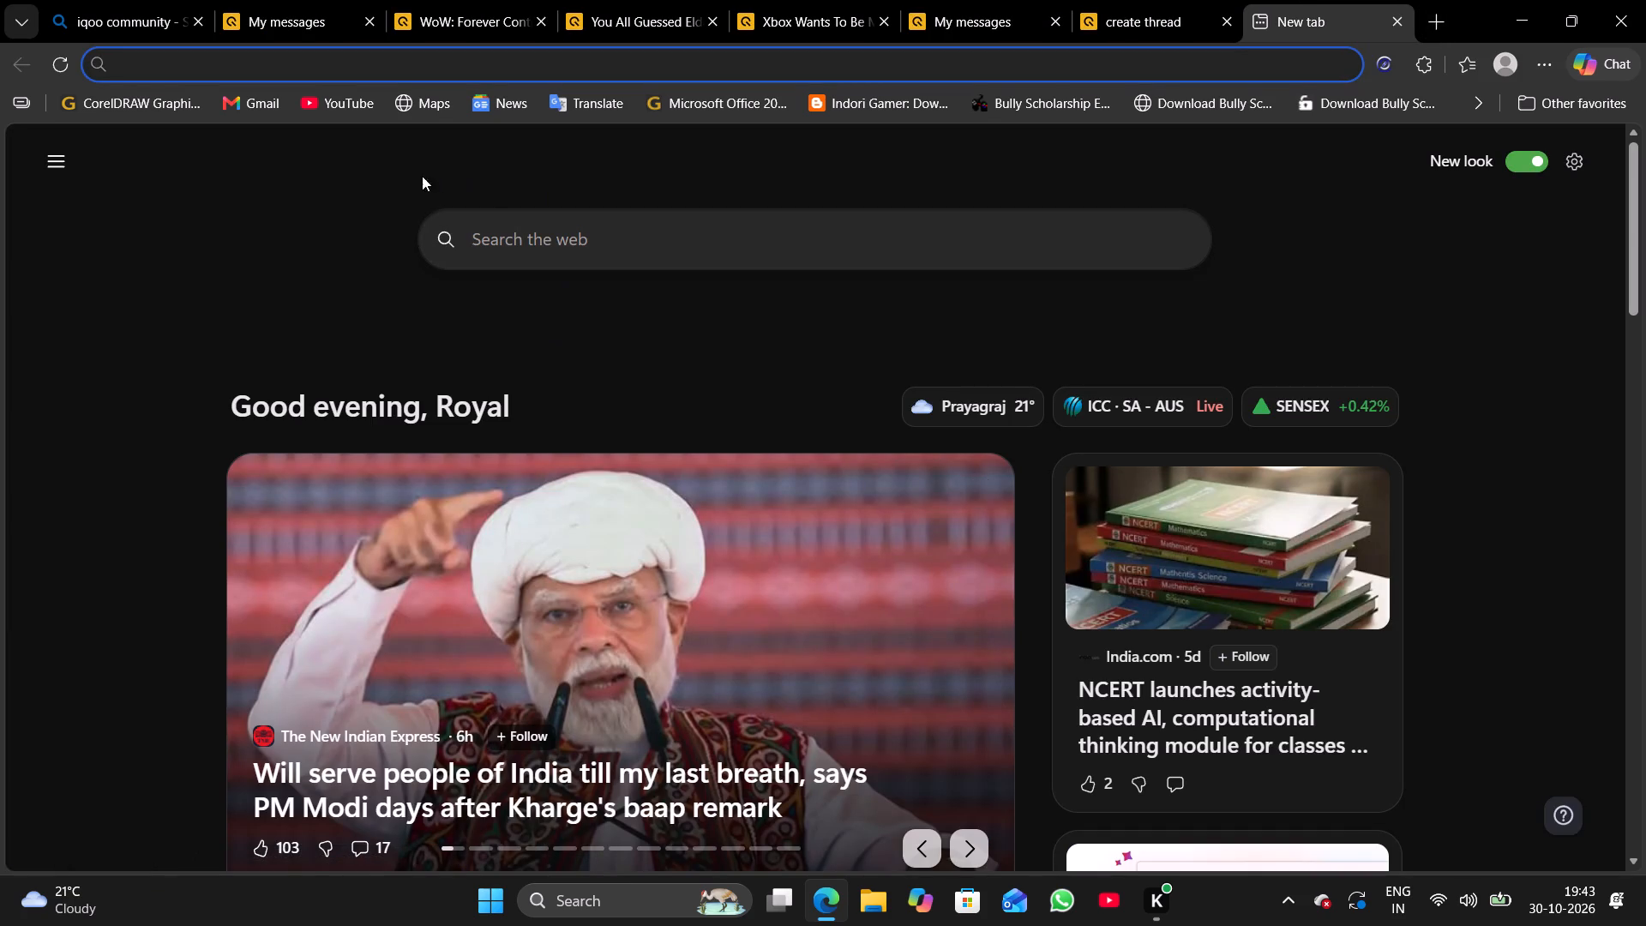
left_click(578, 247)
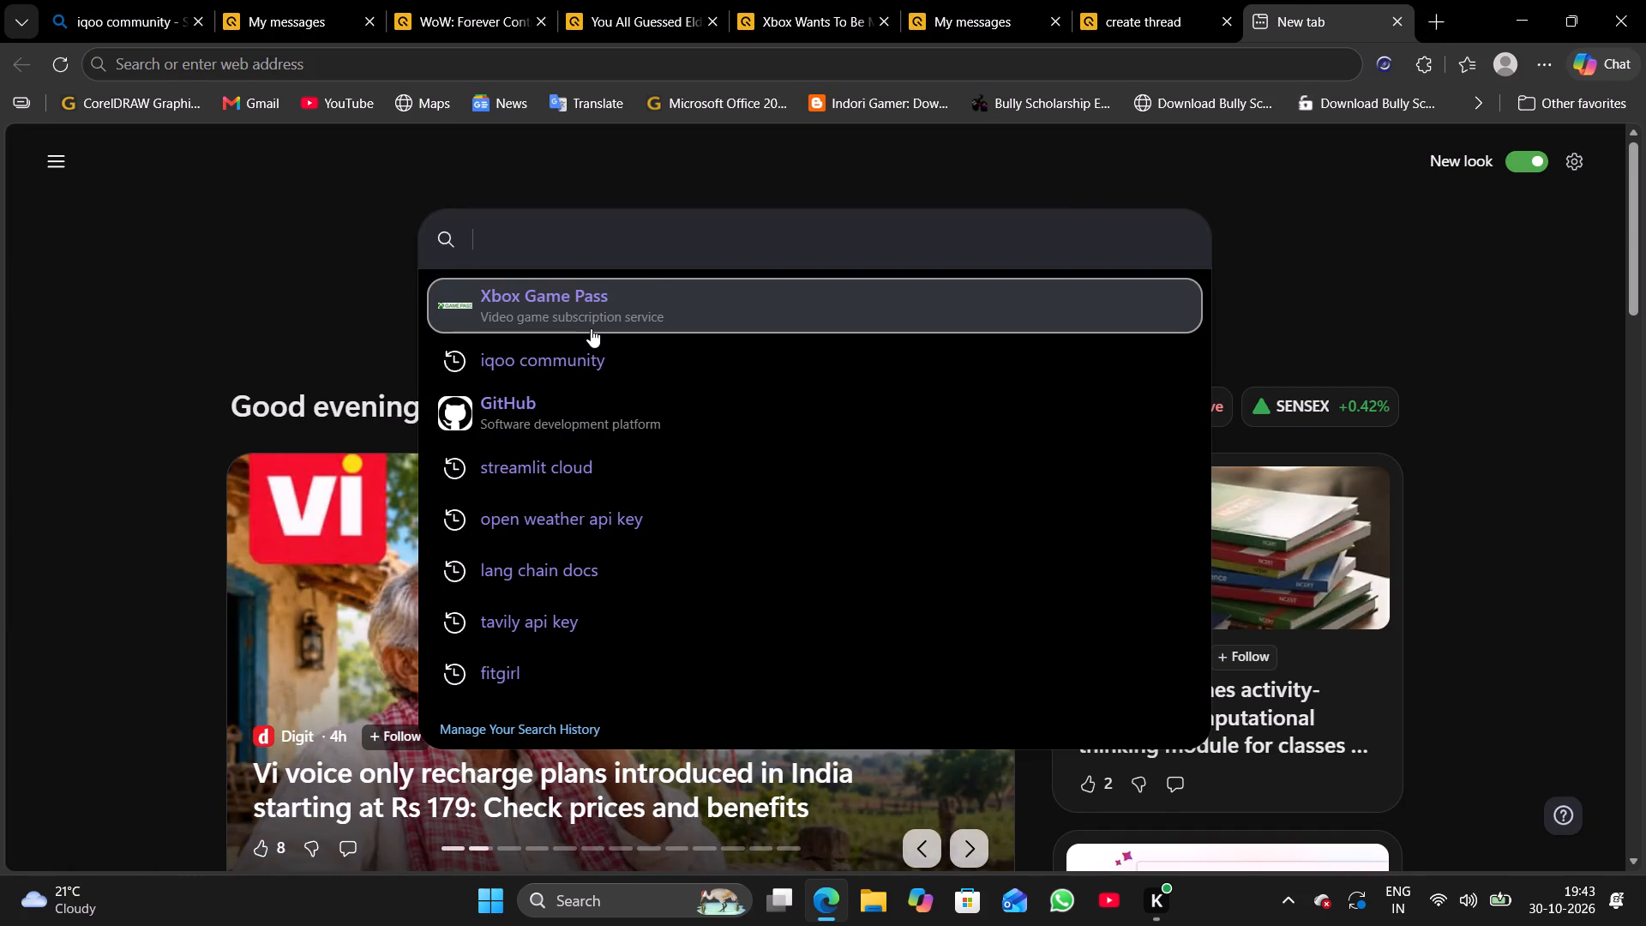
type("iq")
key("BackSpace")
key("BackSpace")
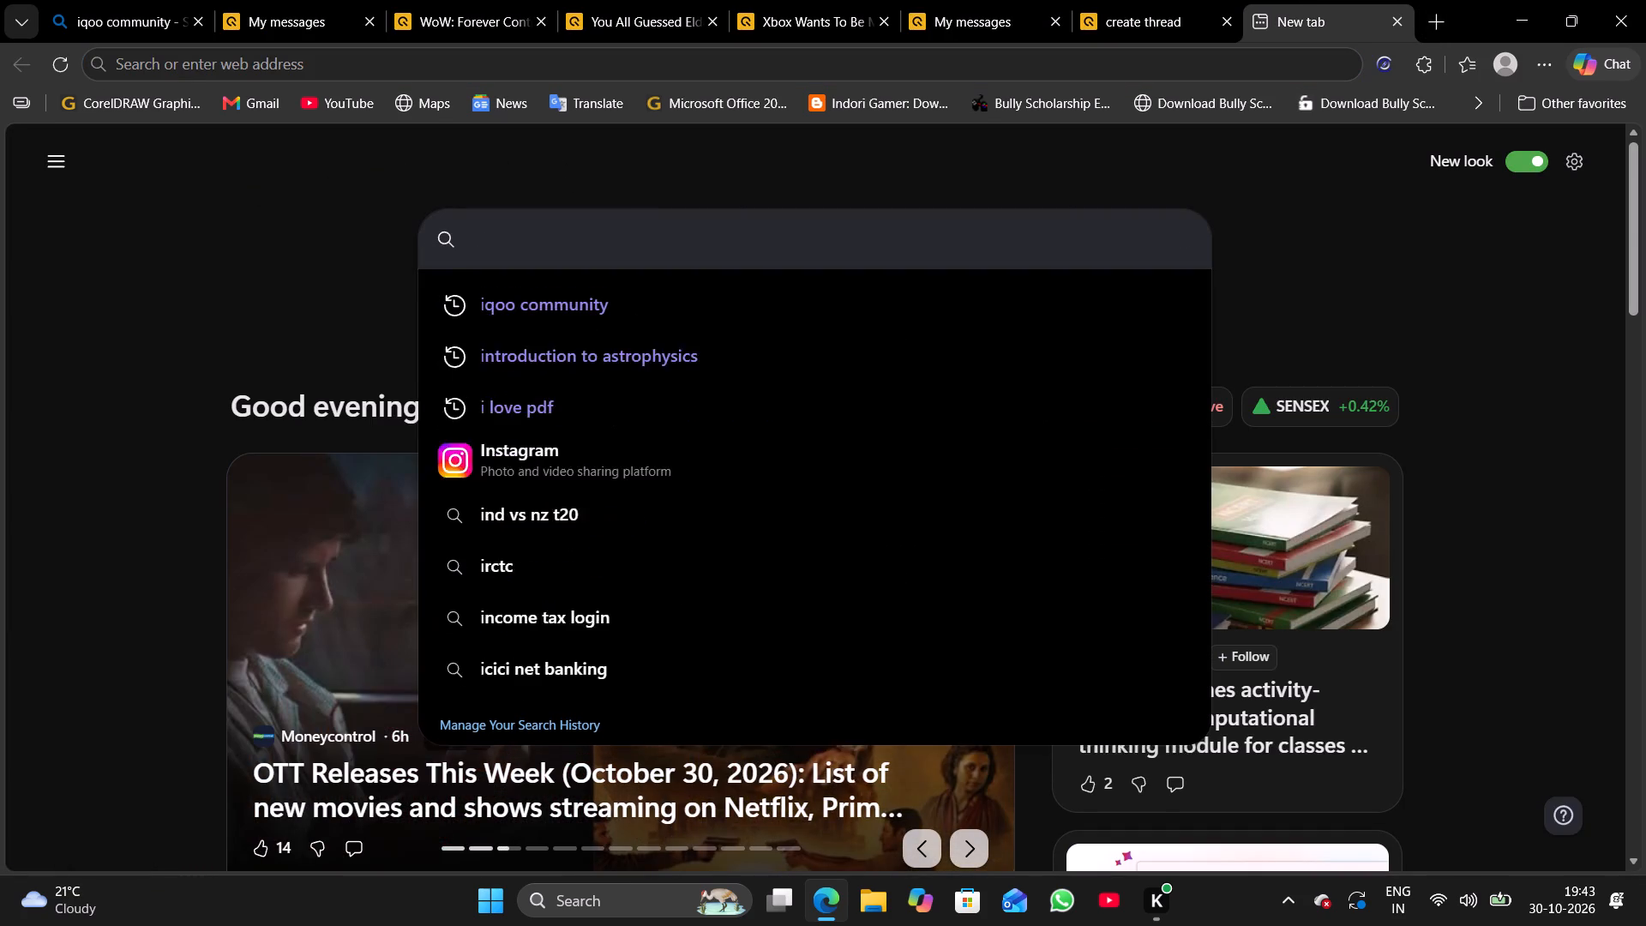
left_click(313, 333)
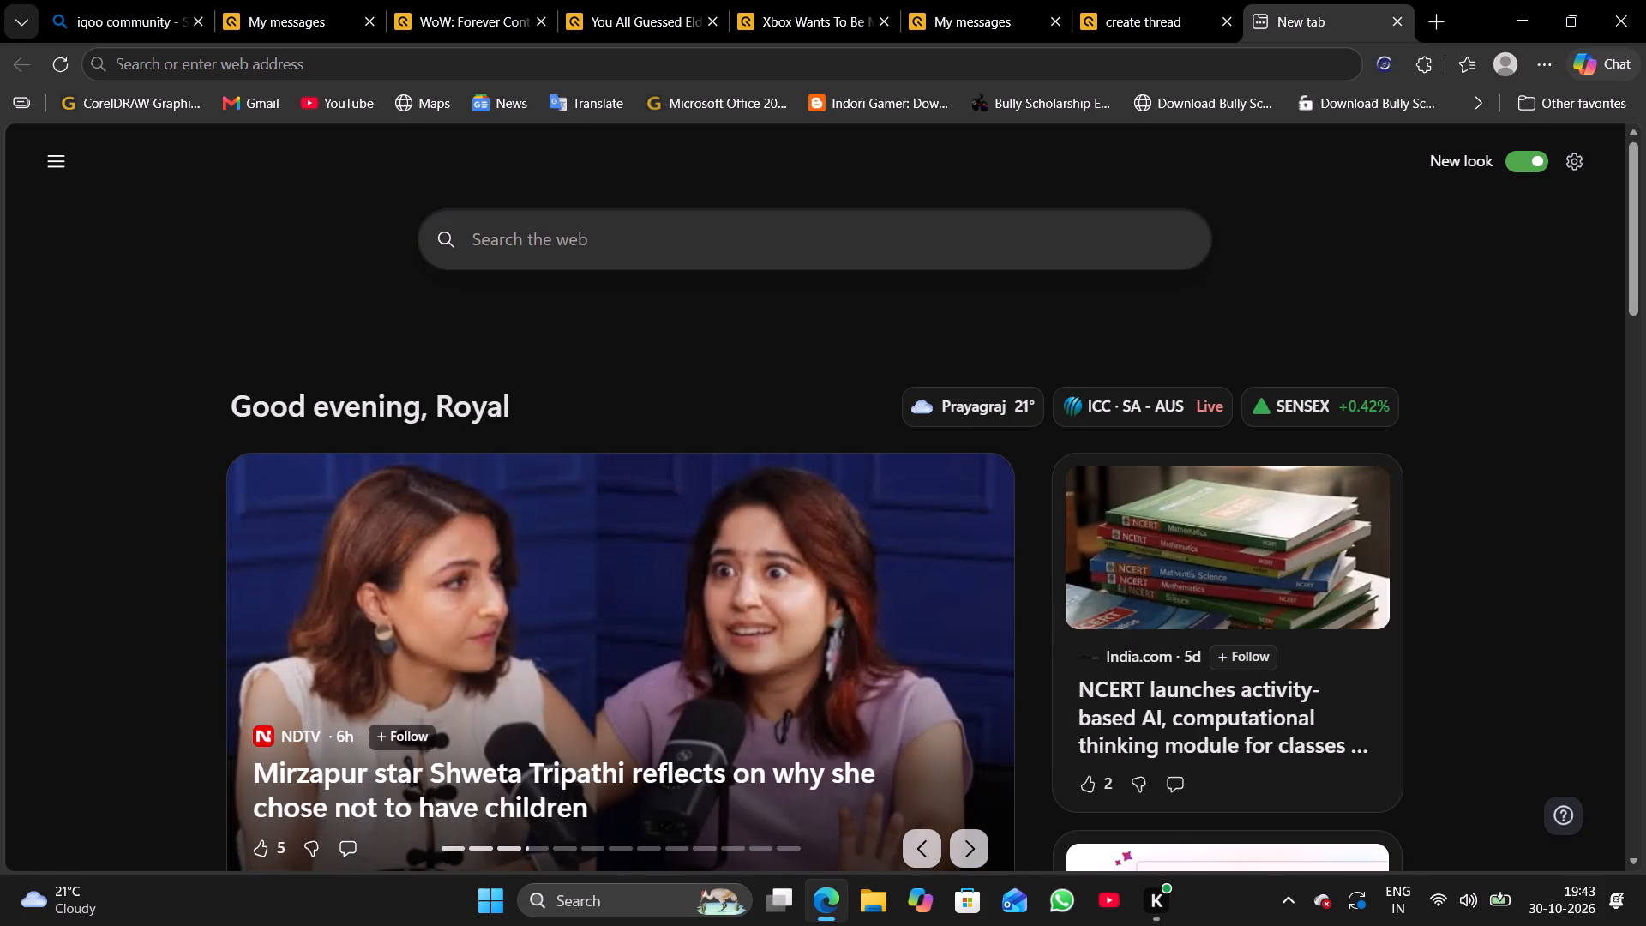
Search the web for "gamestop" and open the GameStop Video Games result.
left_click(541, 244)
type("gamrs")
key("BackSpace")
key("BackSpace")
type("estop")
key("Return")
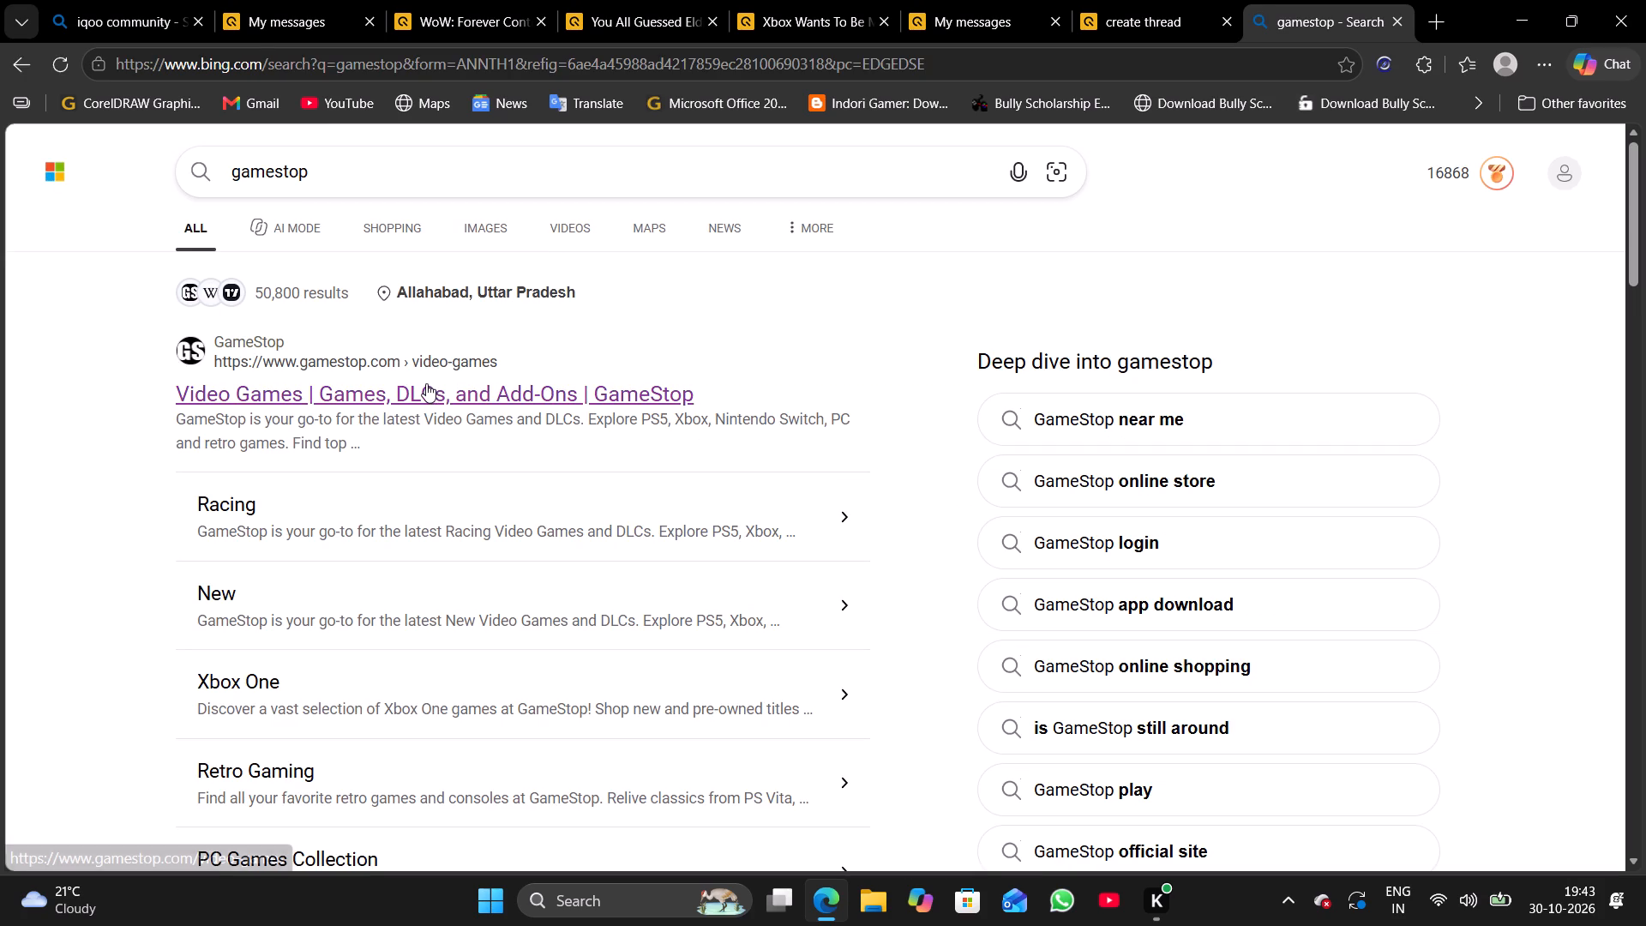
left_click(426, 383)
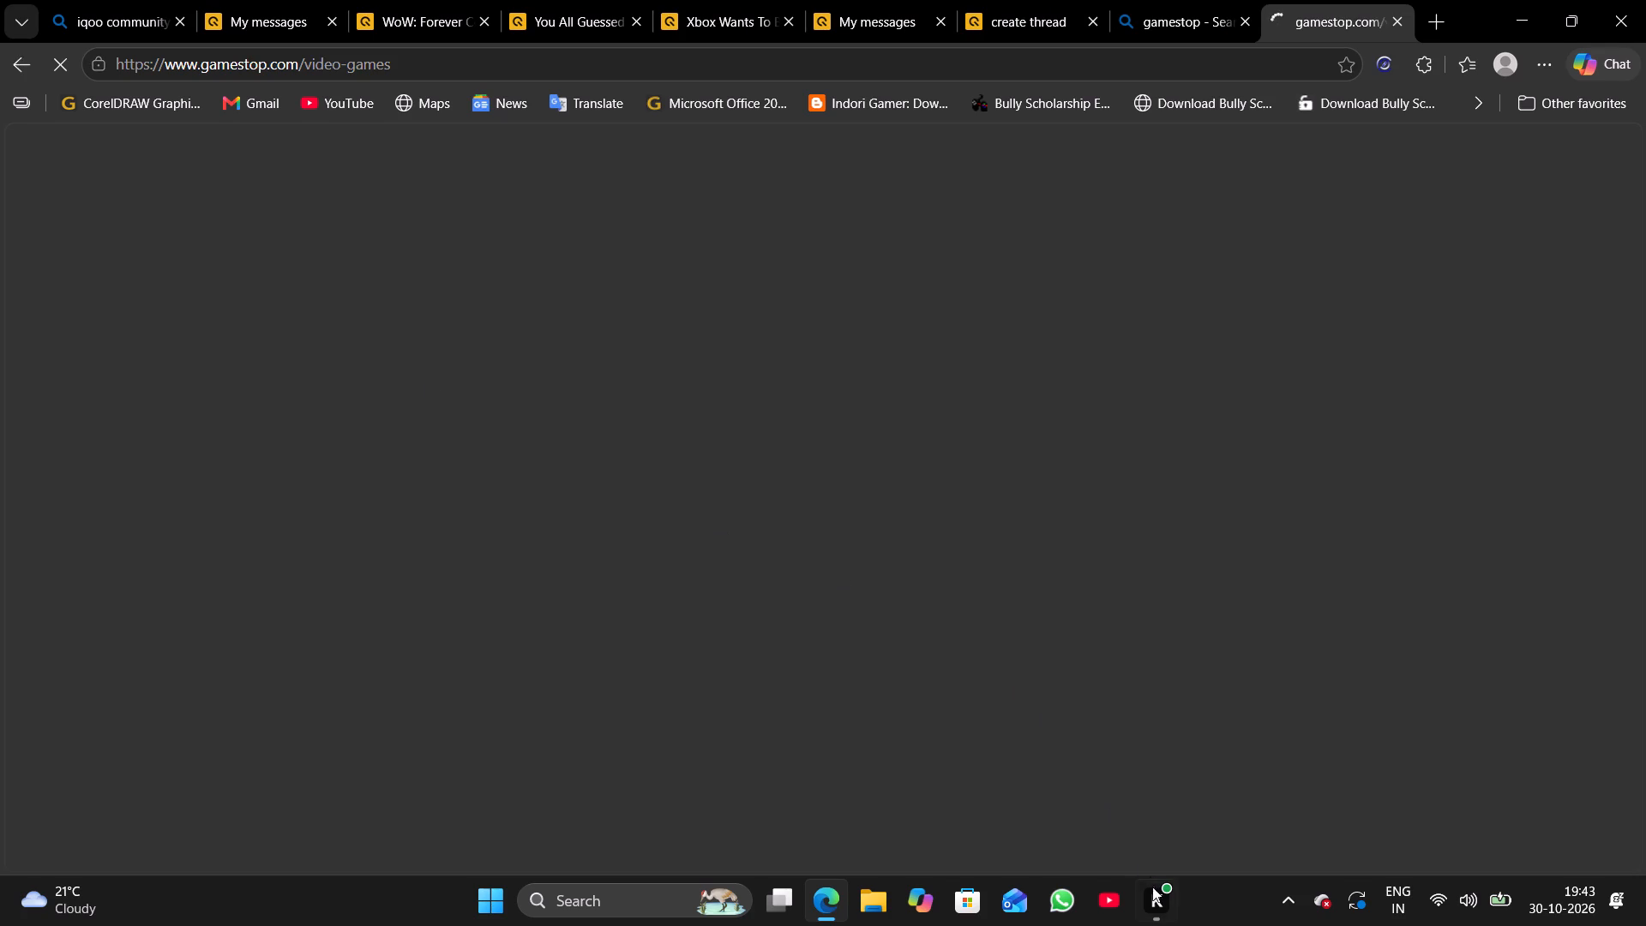
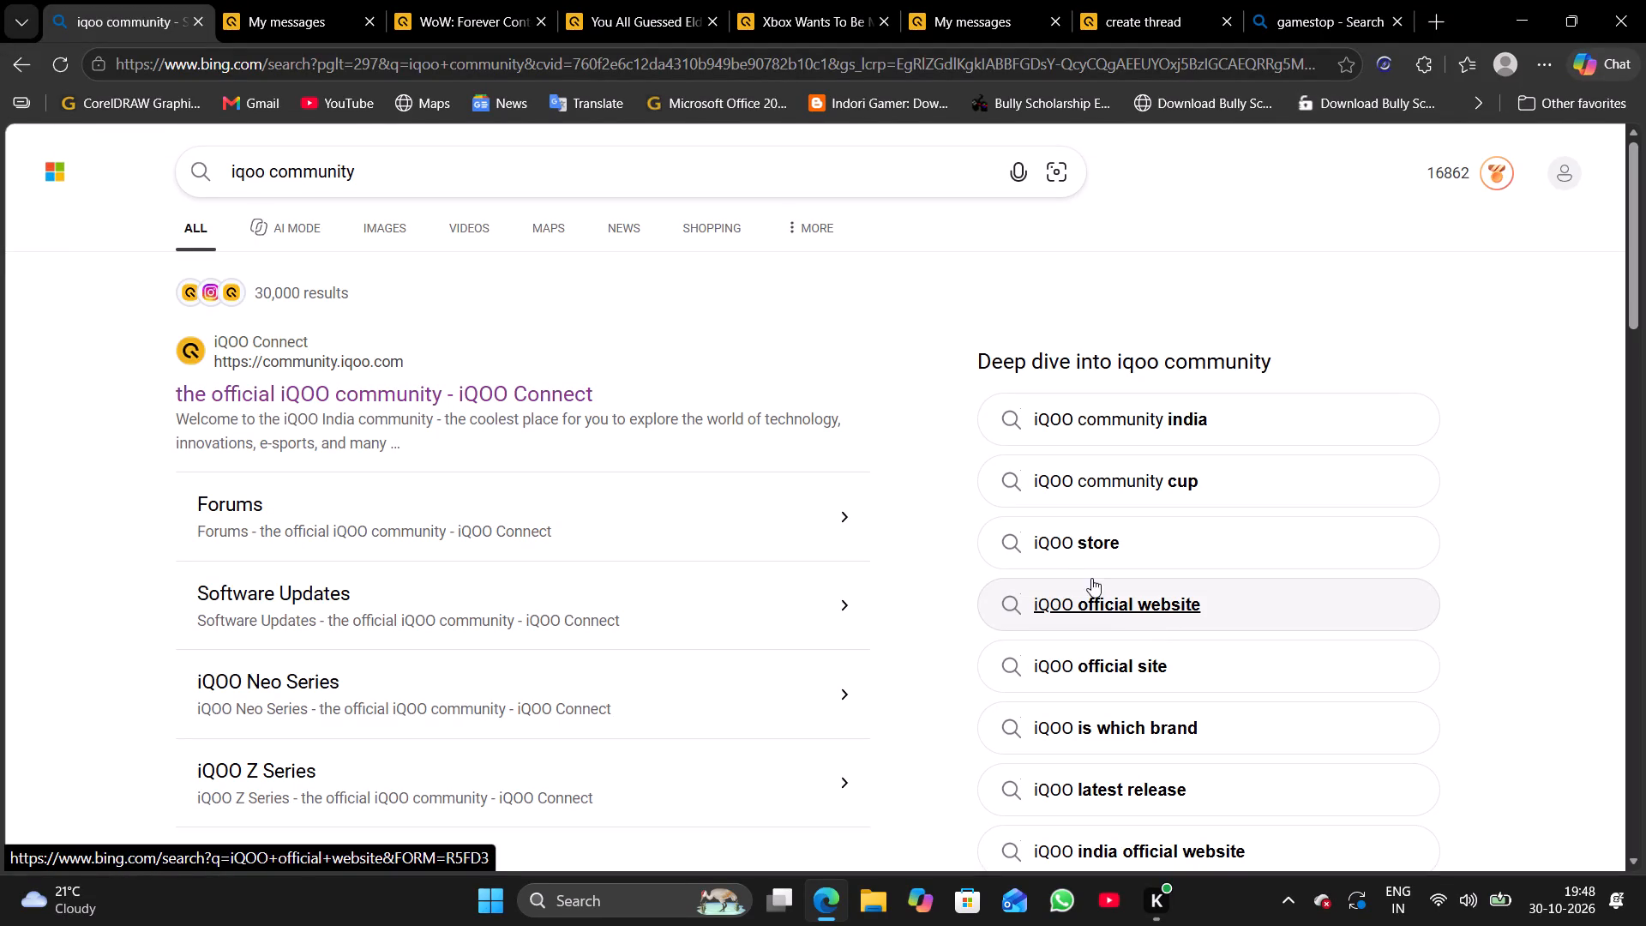
Return to the new iQOO thread page, open the community messages from it, and look through the received comments.
left_click(1094, 0)
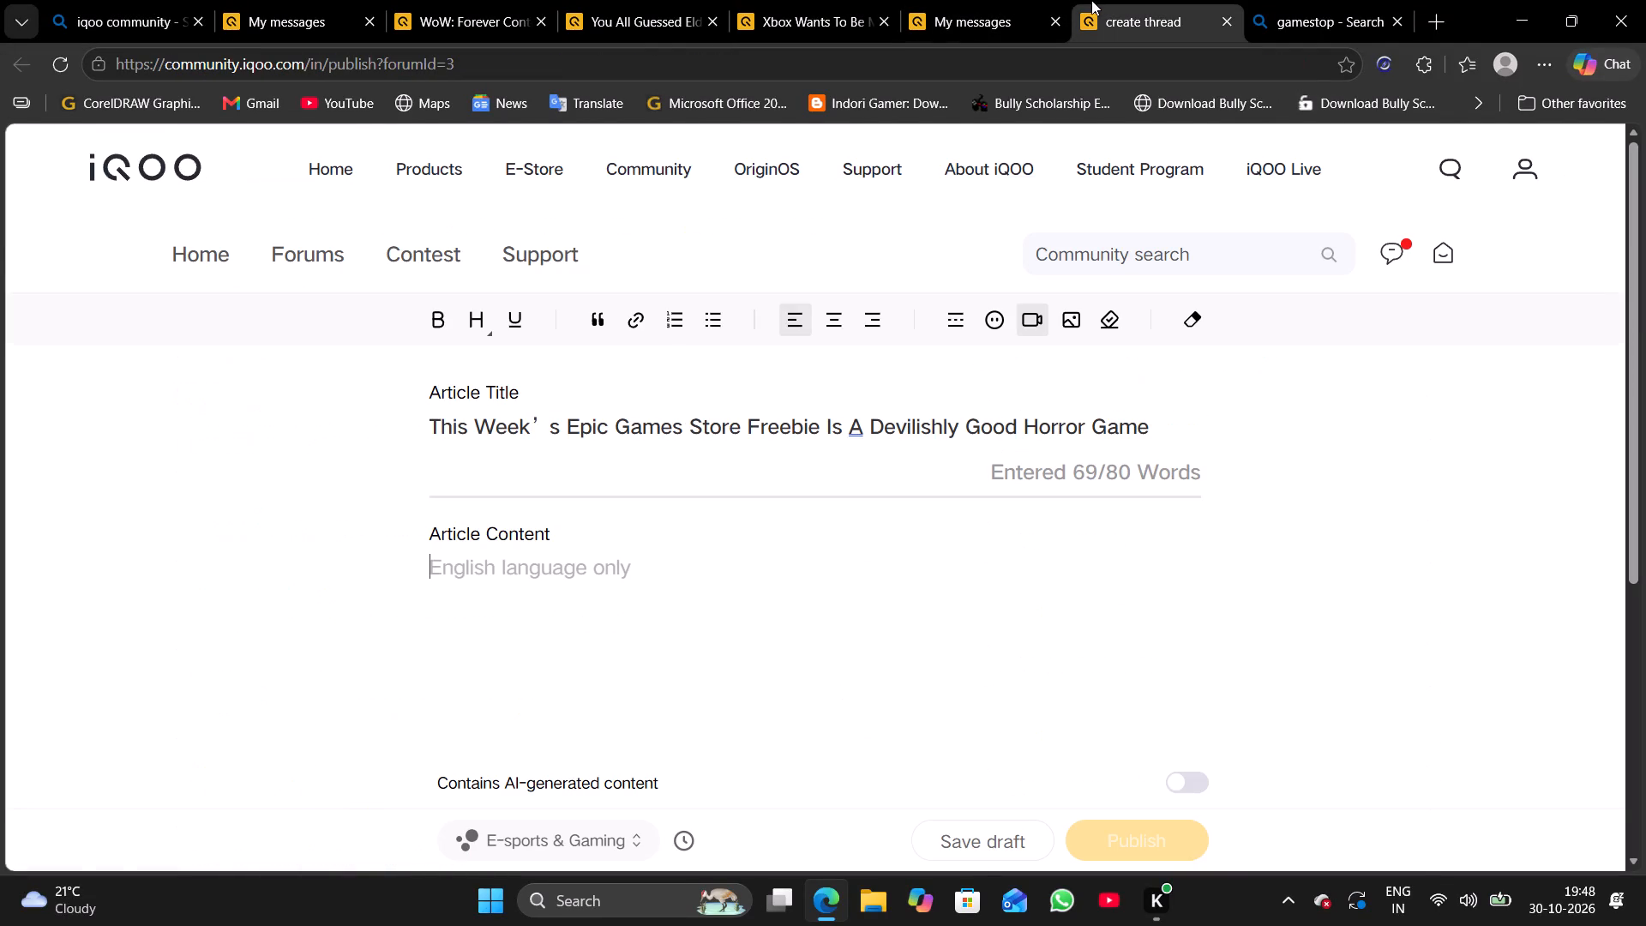
left_click(1383, 250)
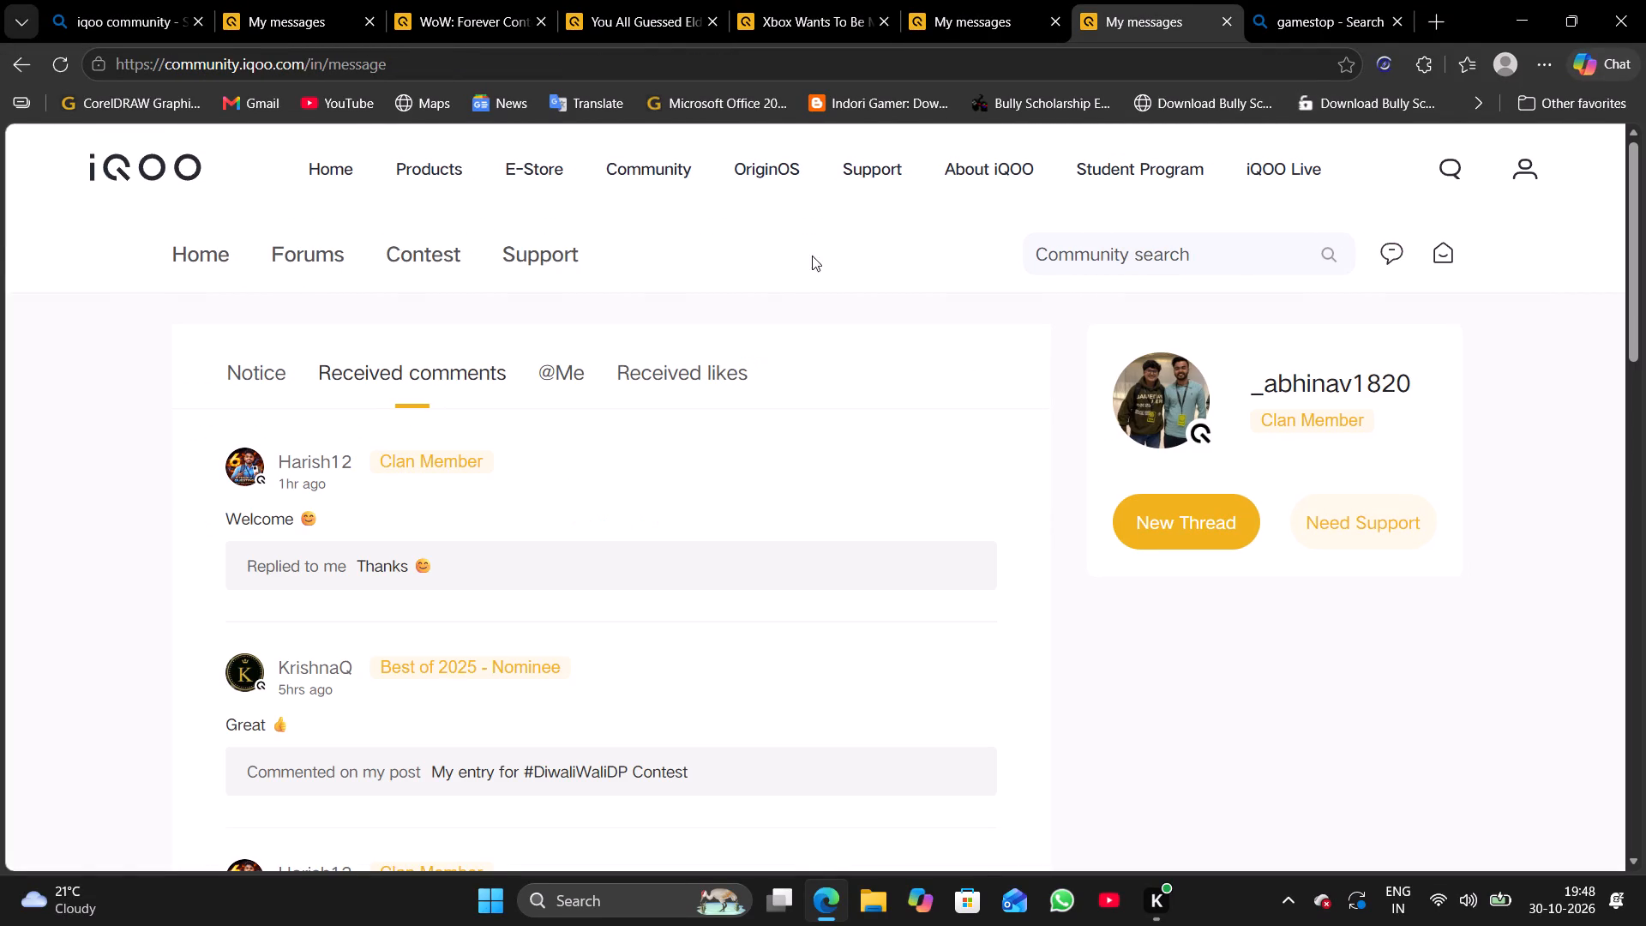
scroll(736, 502, "up", 3)
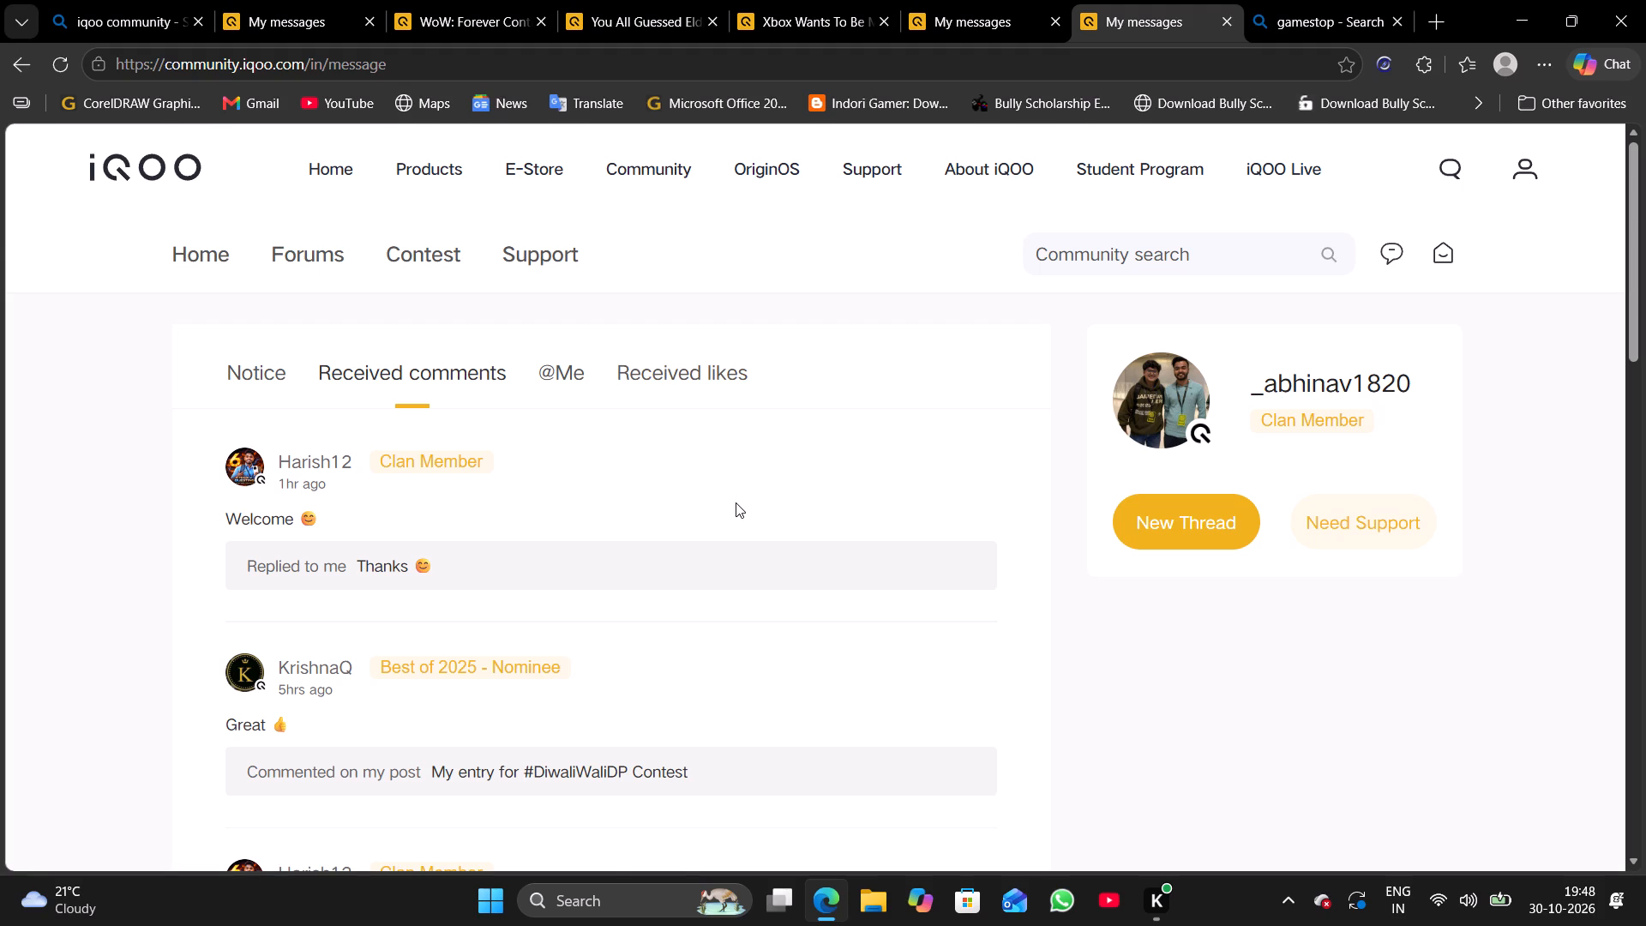
scroll(736, 502, "down", 9)
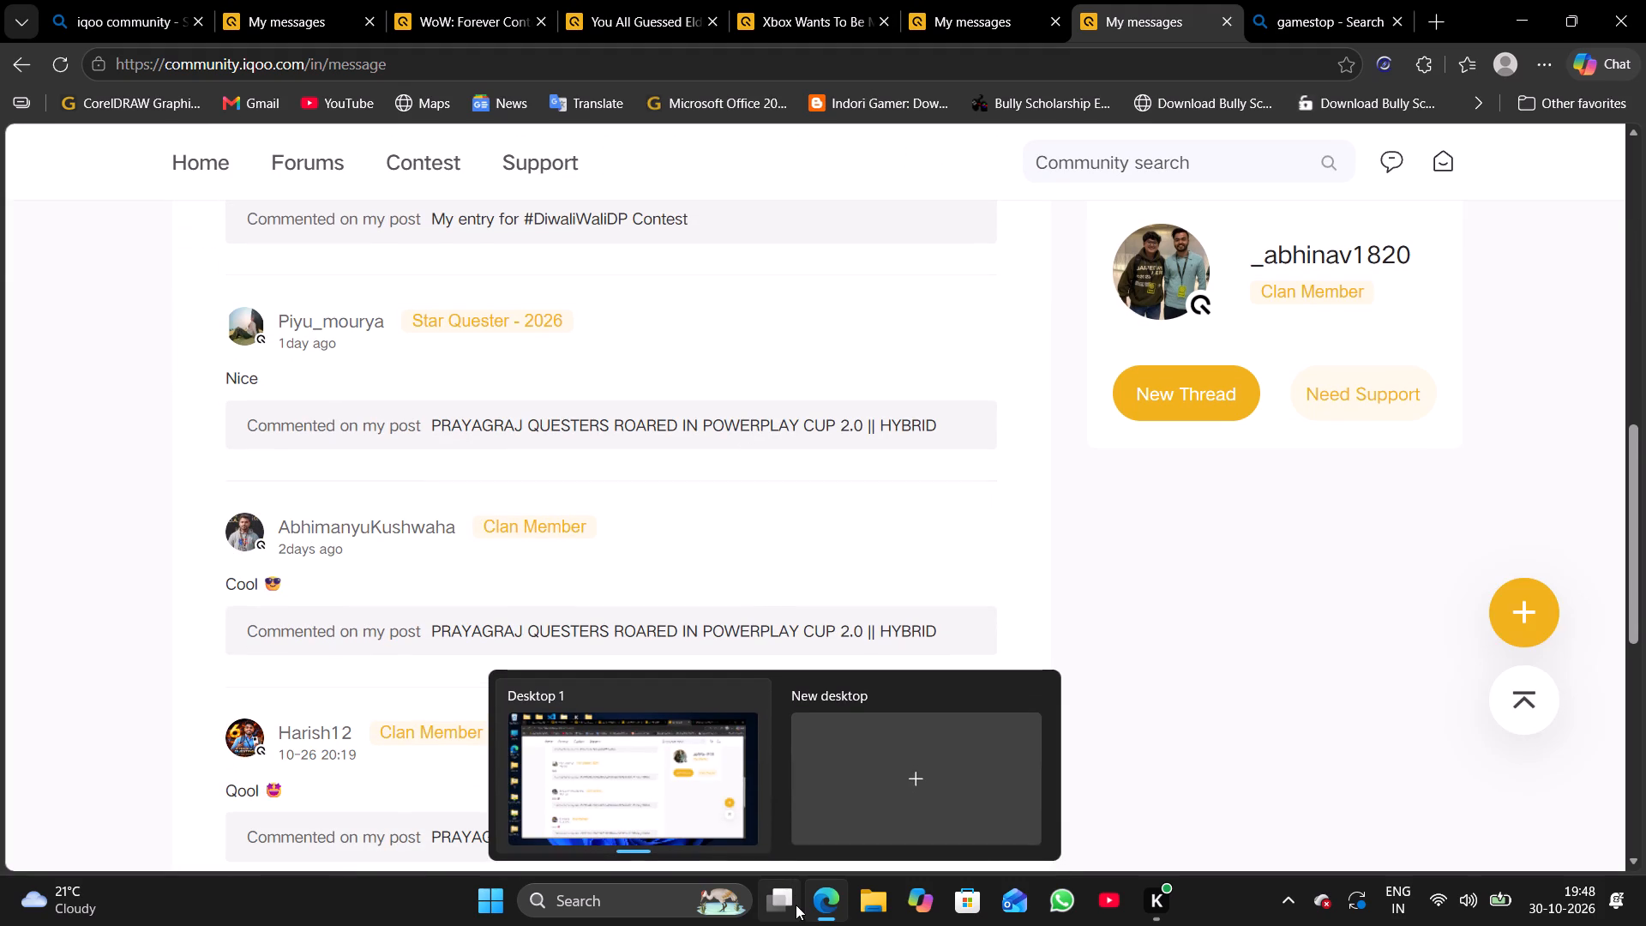
scroll(0, 612, "up", 4)
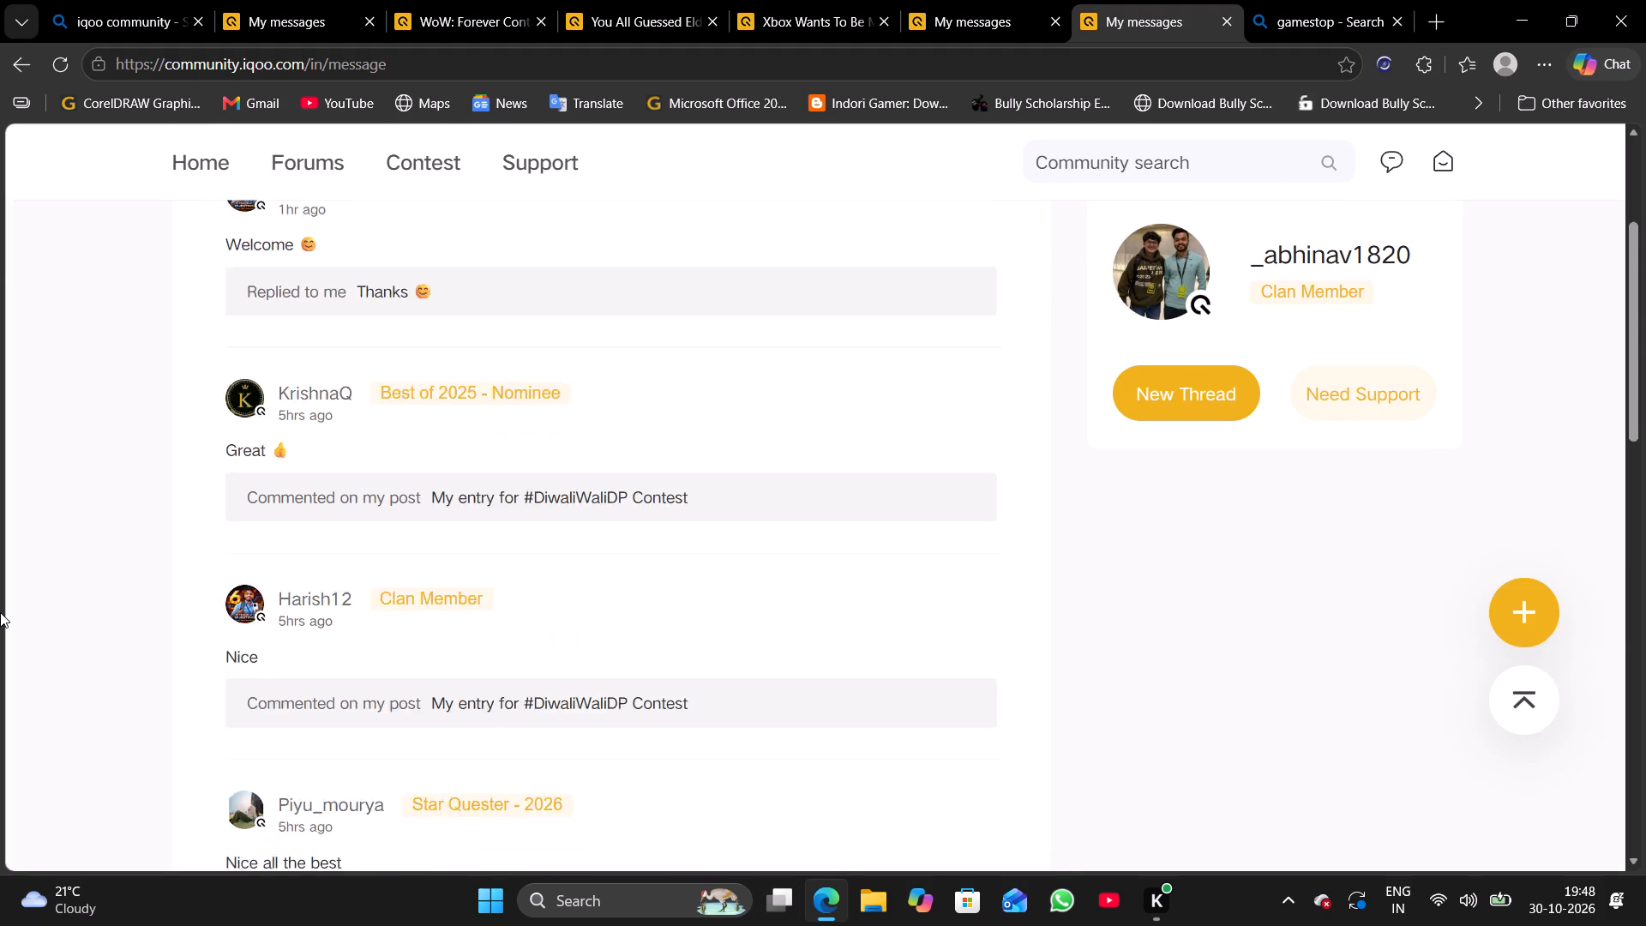
scroll(0, 612, "up", 12)
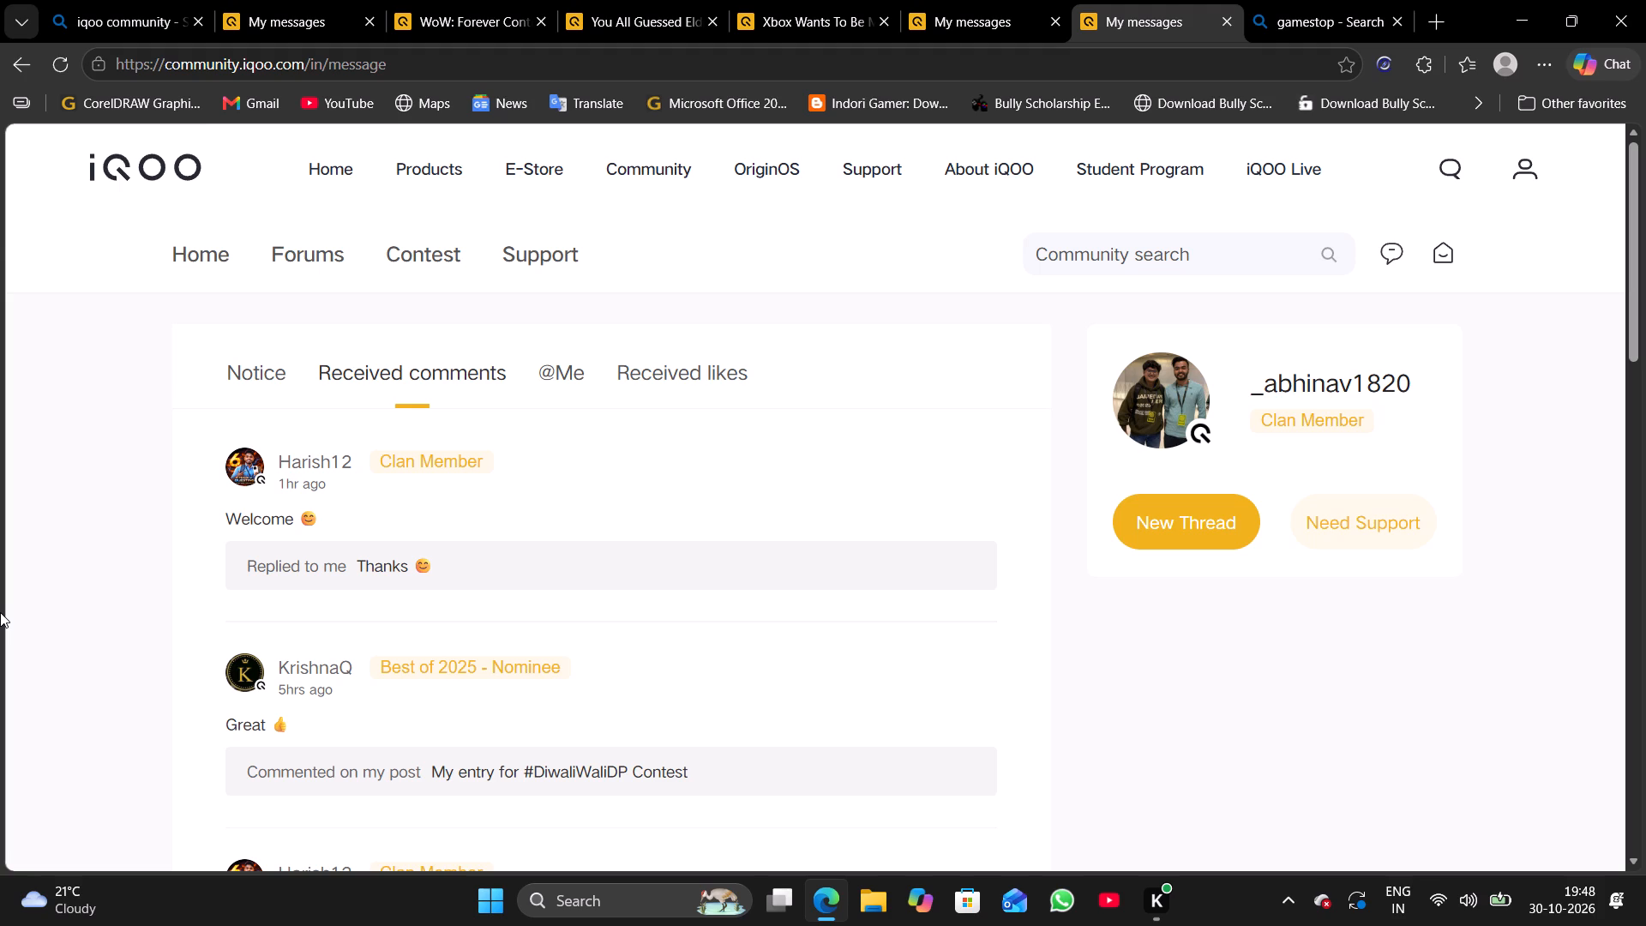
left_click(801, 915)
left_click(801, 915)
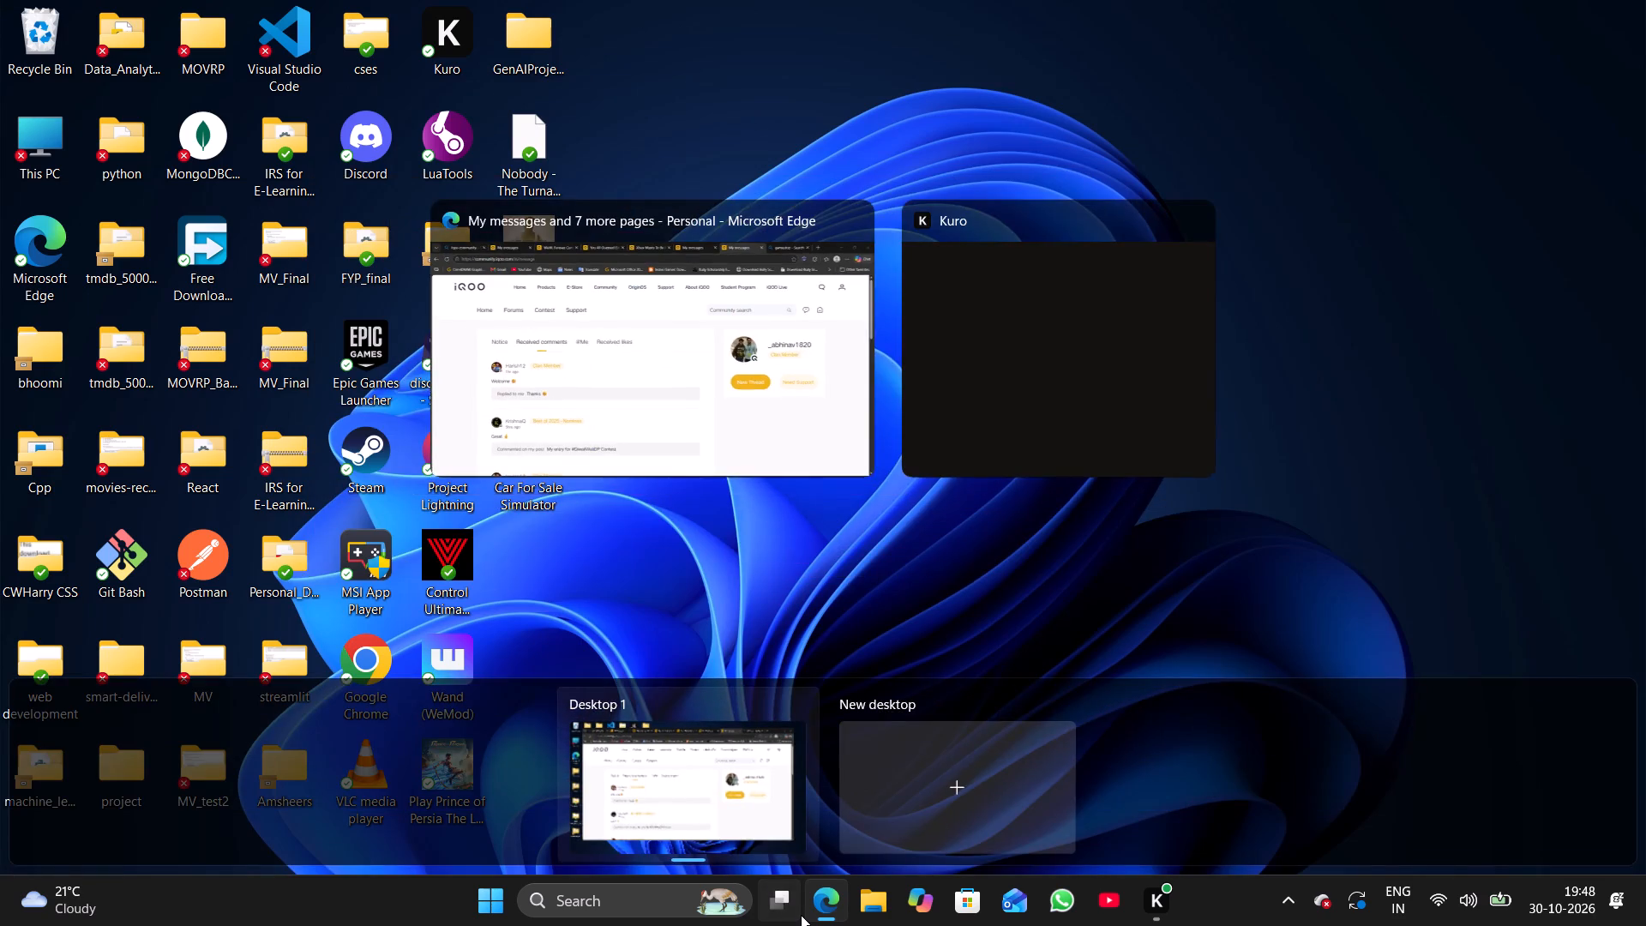
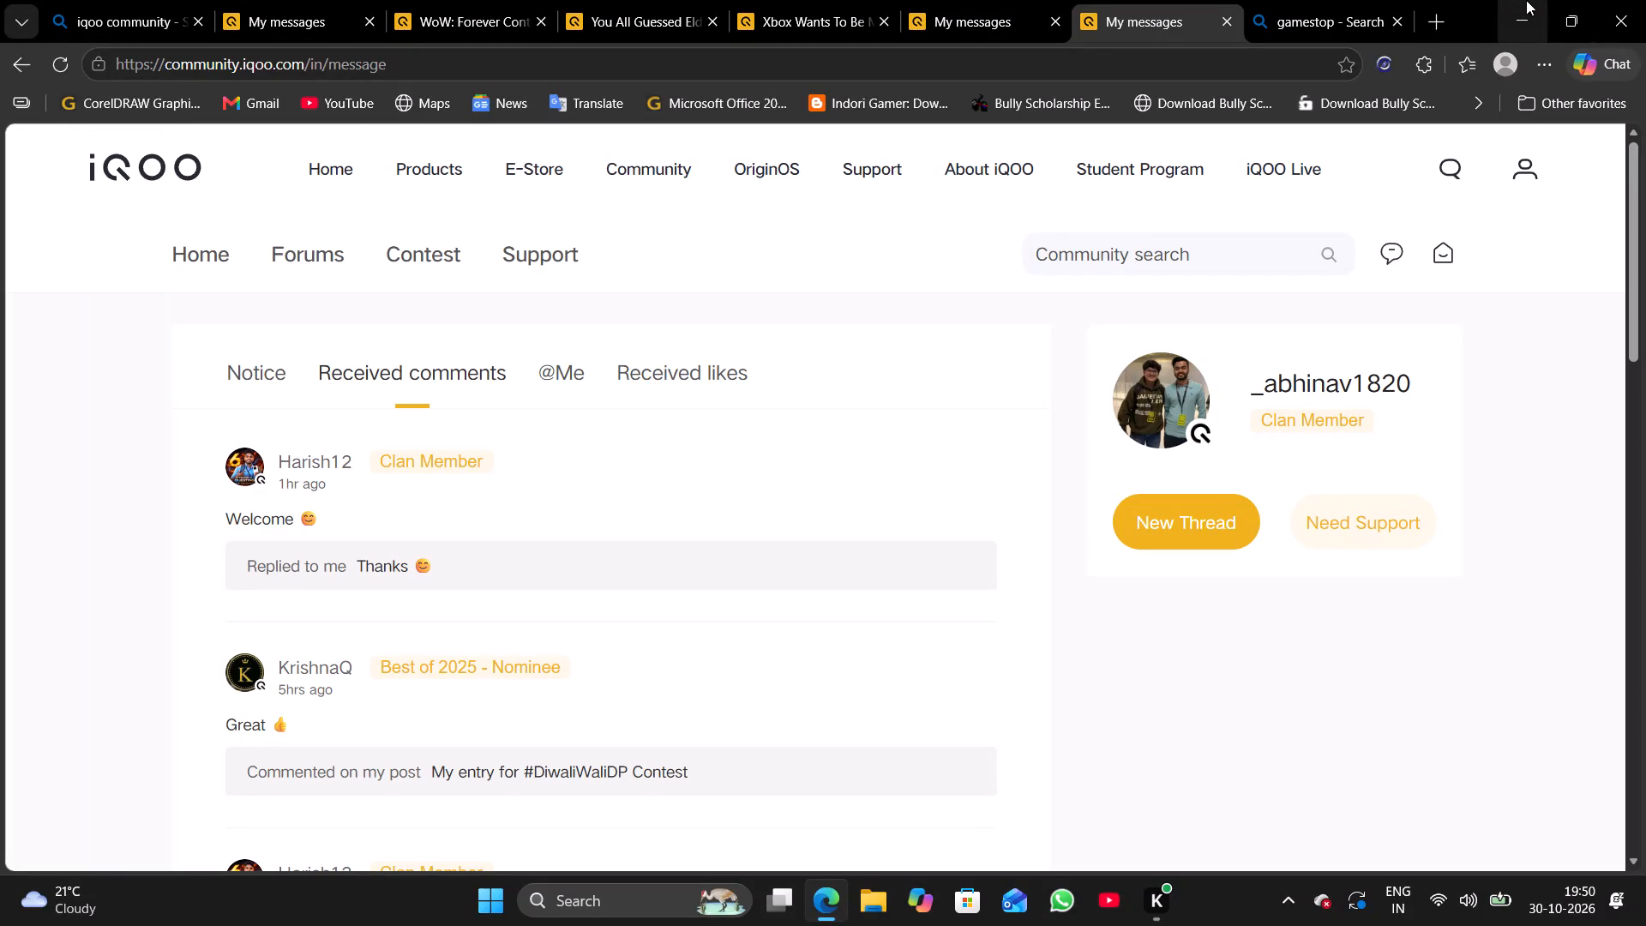
Look over the published iQOO threads on WoW: Forever controller support and Xbox's 2030 profitability goal.
left_click(519, 0)
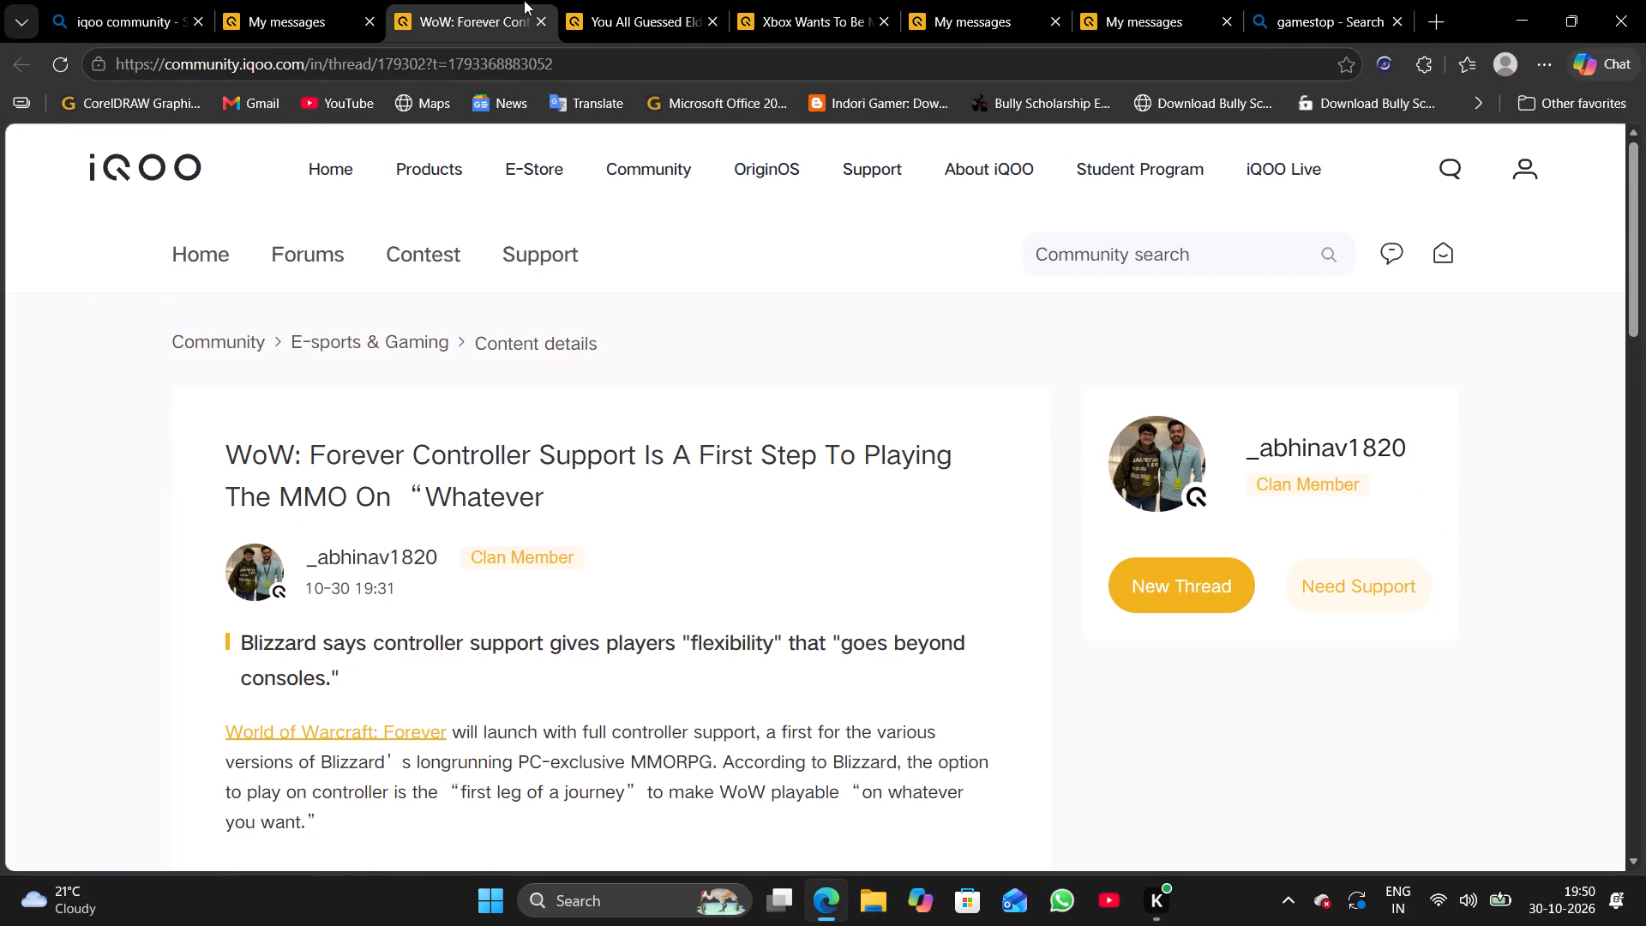
left_click(792, 0)
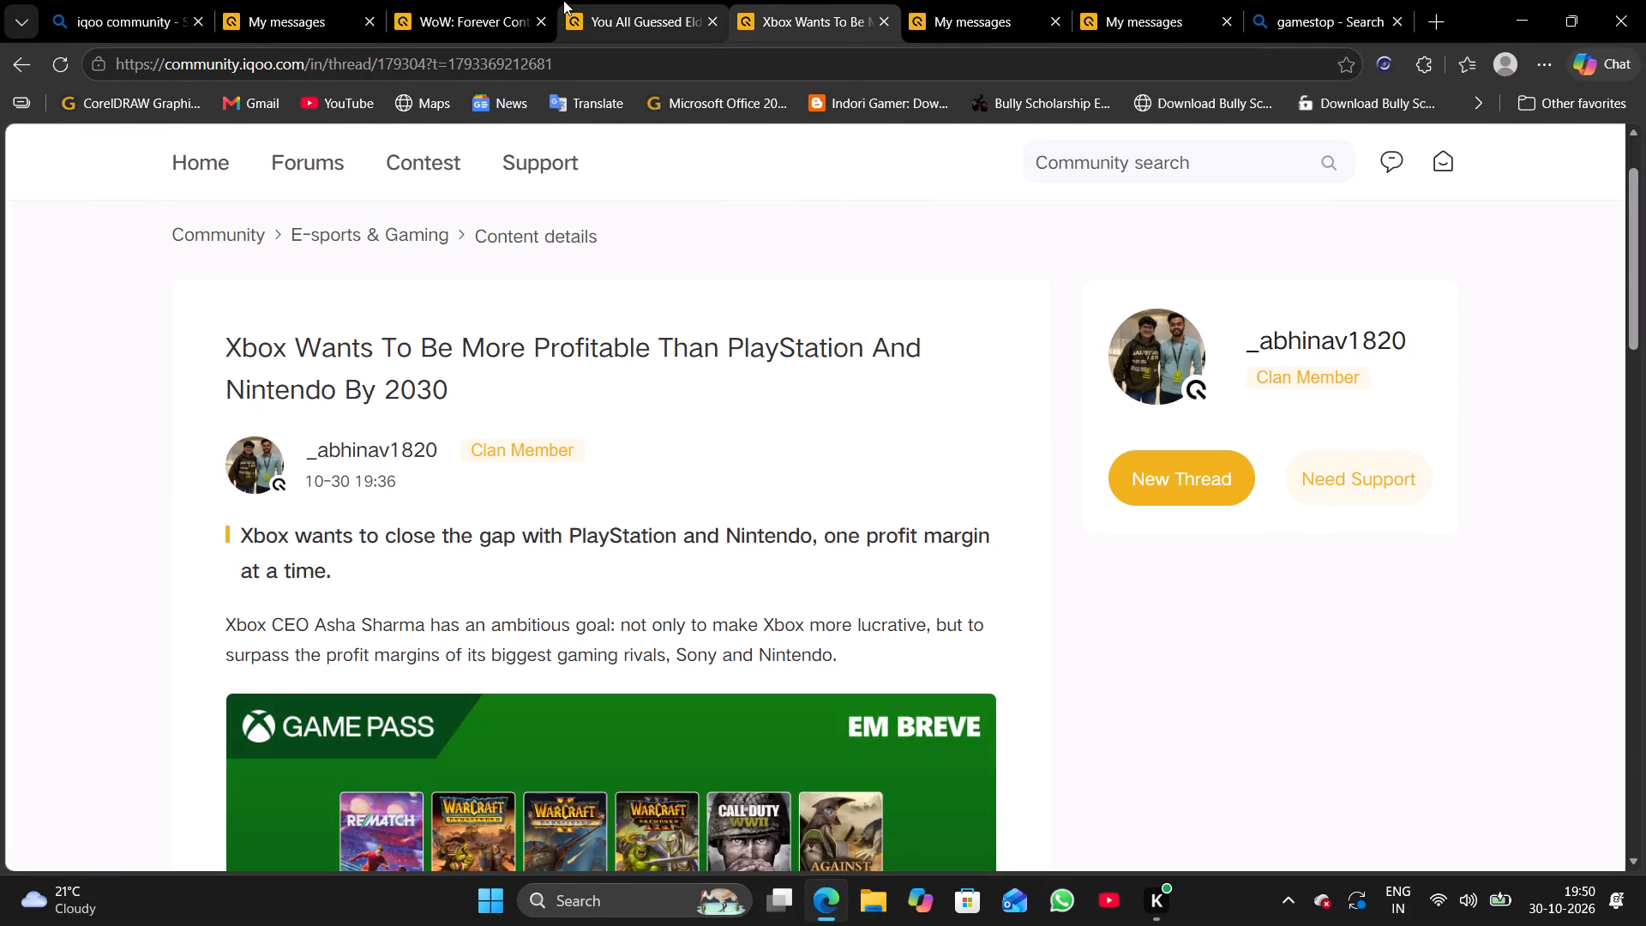
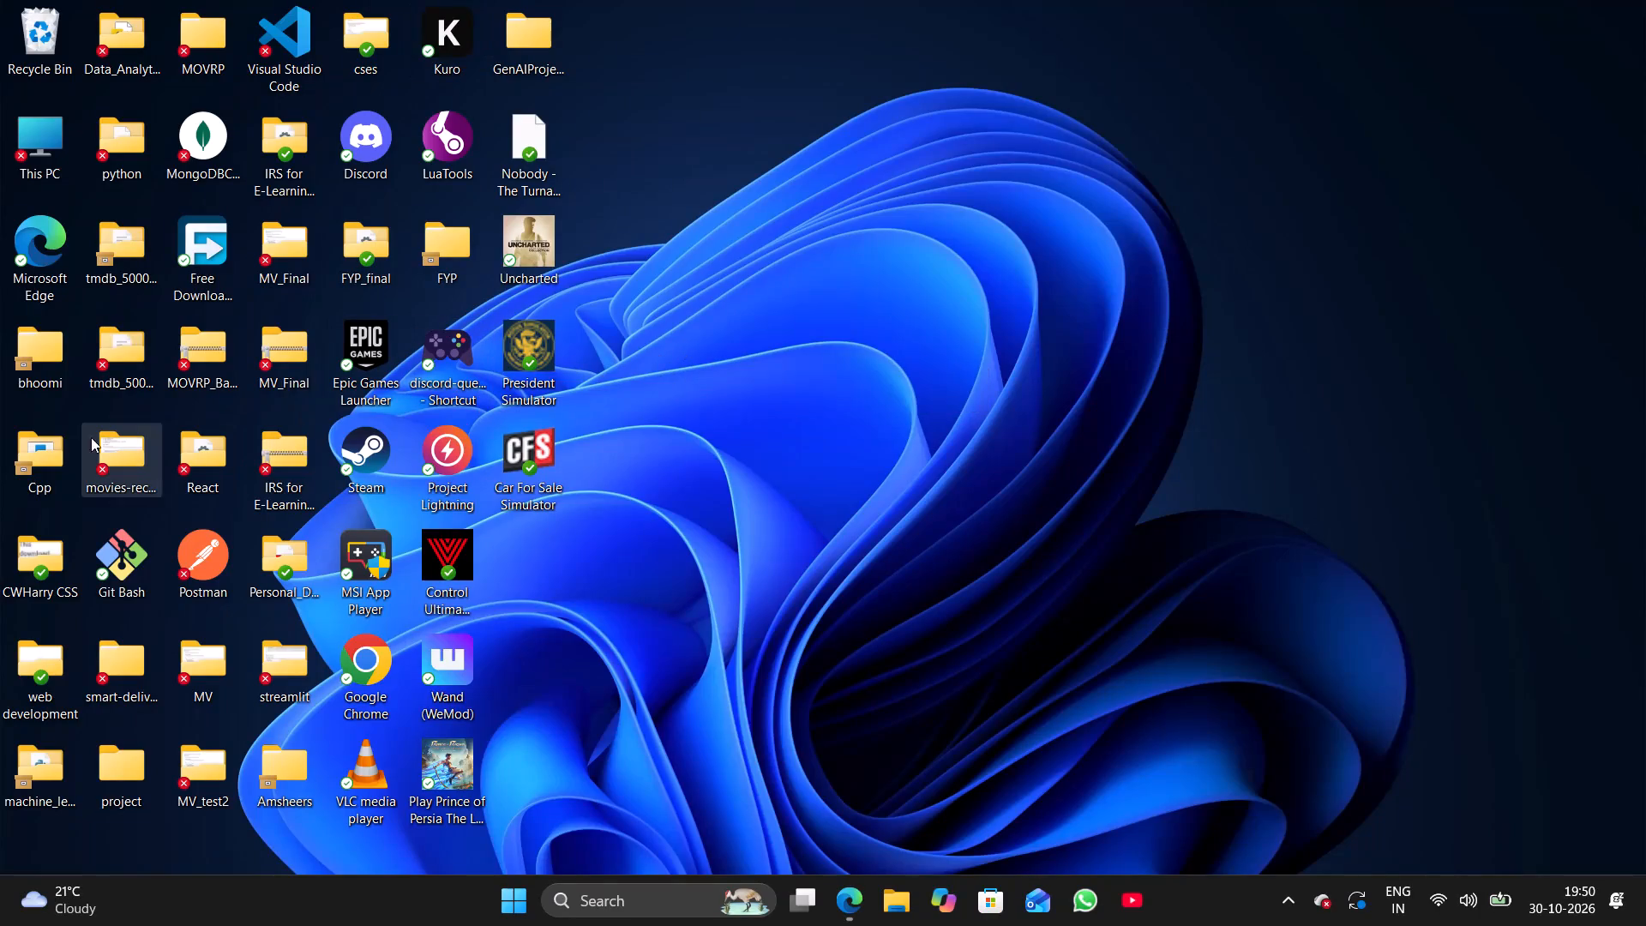
Open a Microsoft Edge window from the desktop and maximize it.
double_click(18, 289)
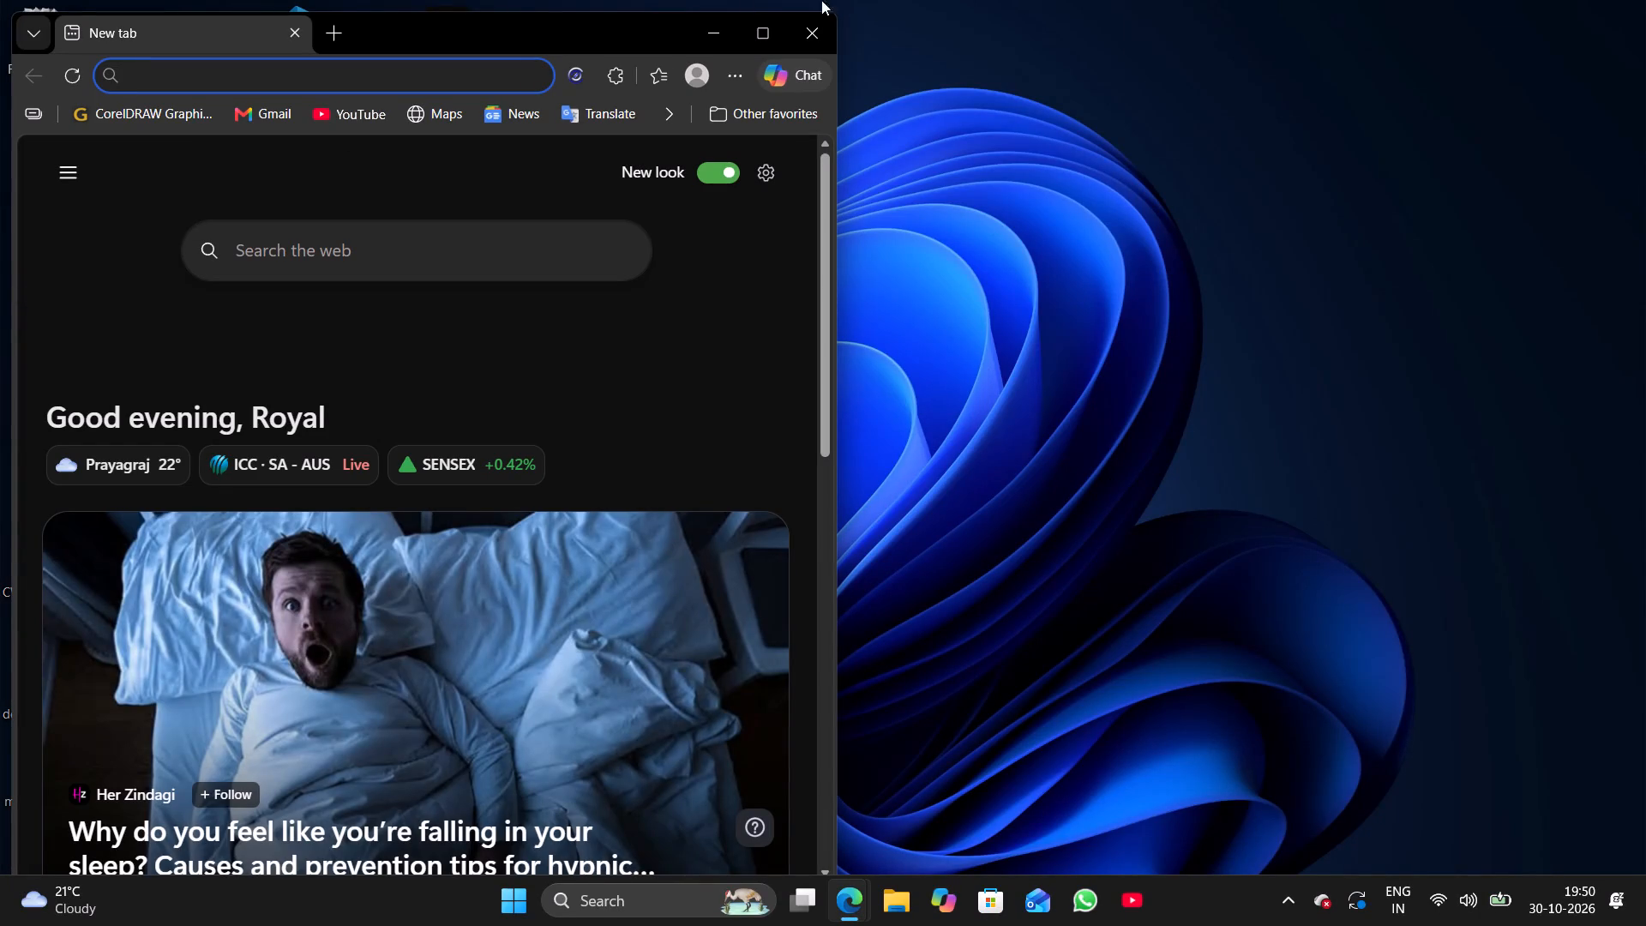
left_click(766, 28)
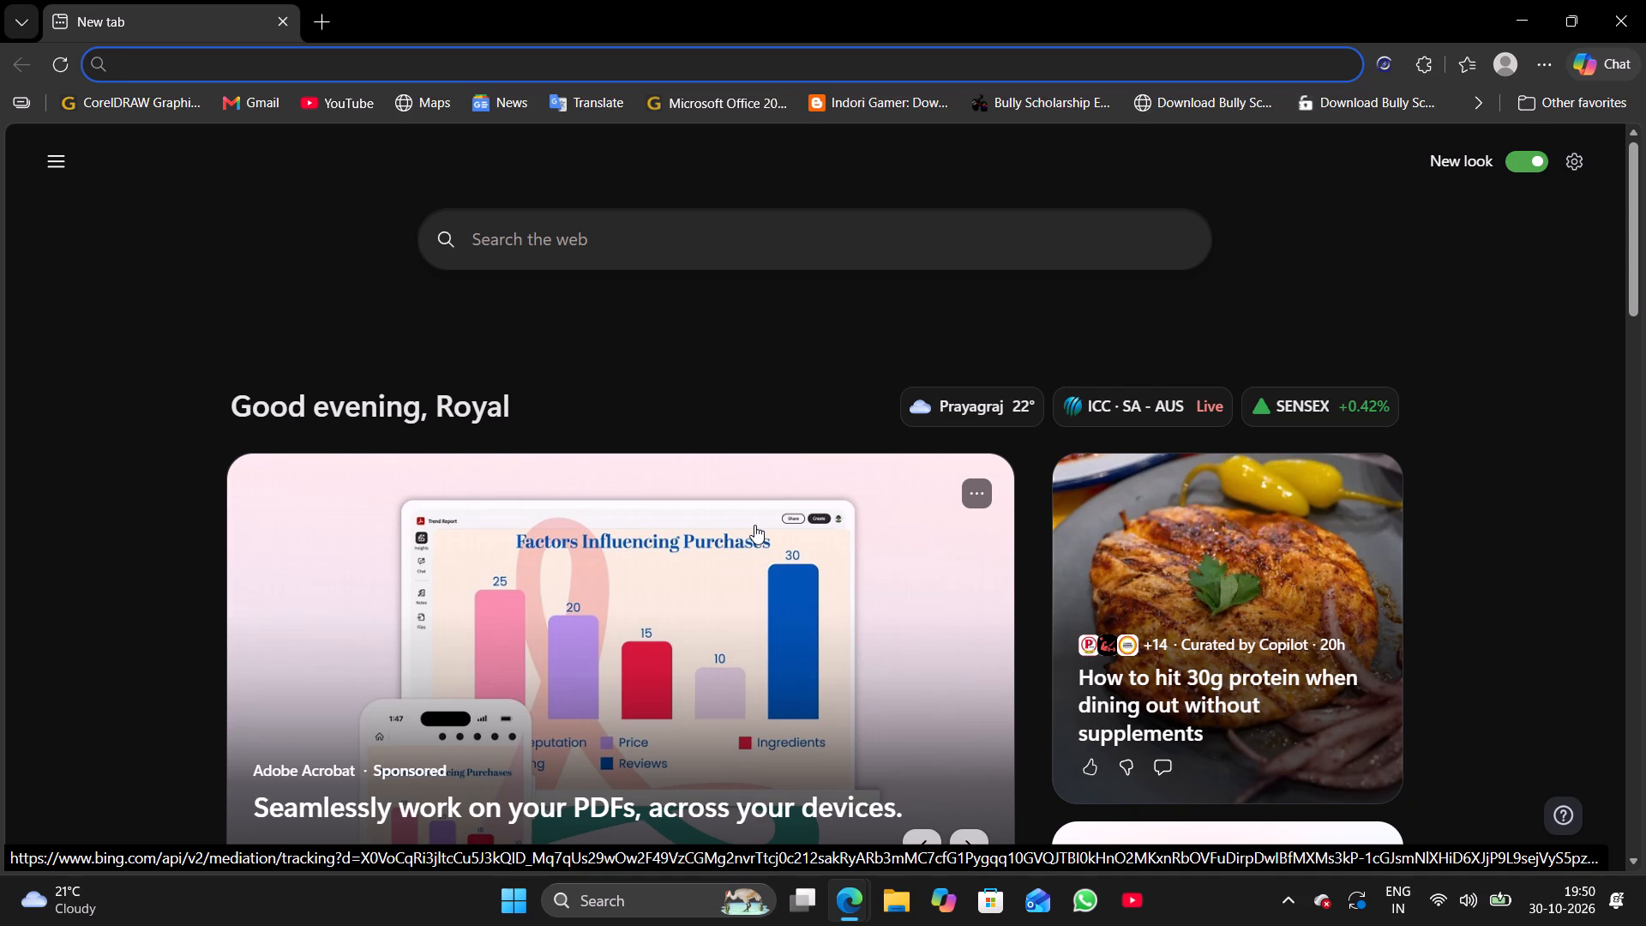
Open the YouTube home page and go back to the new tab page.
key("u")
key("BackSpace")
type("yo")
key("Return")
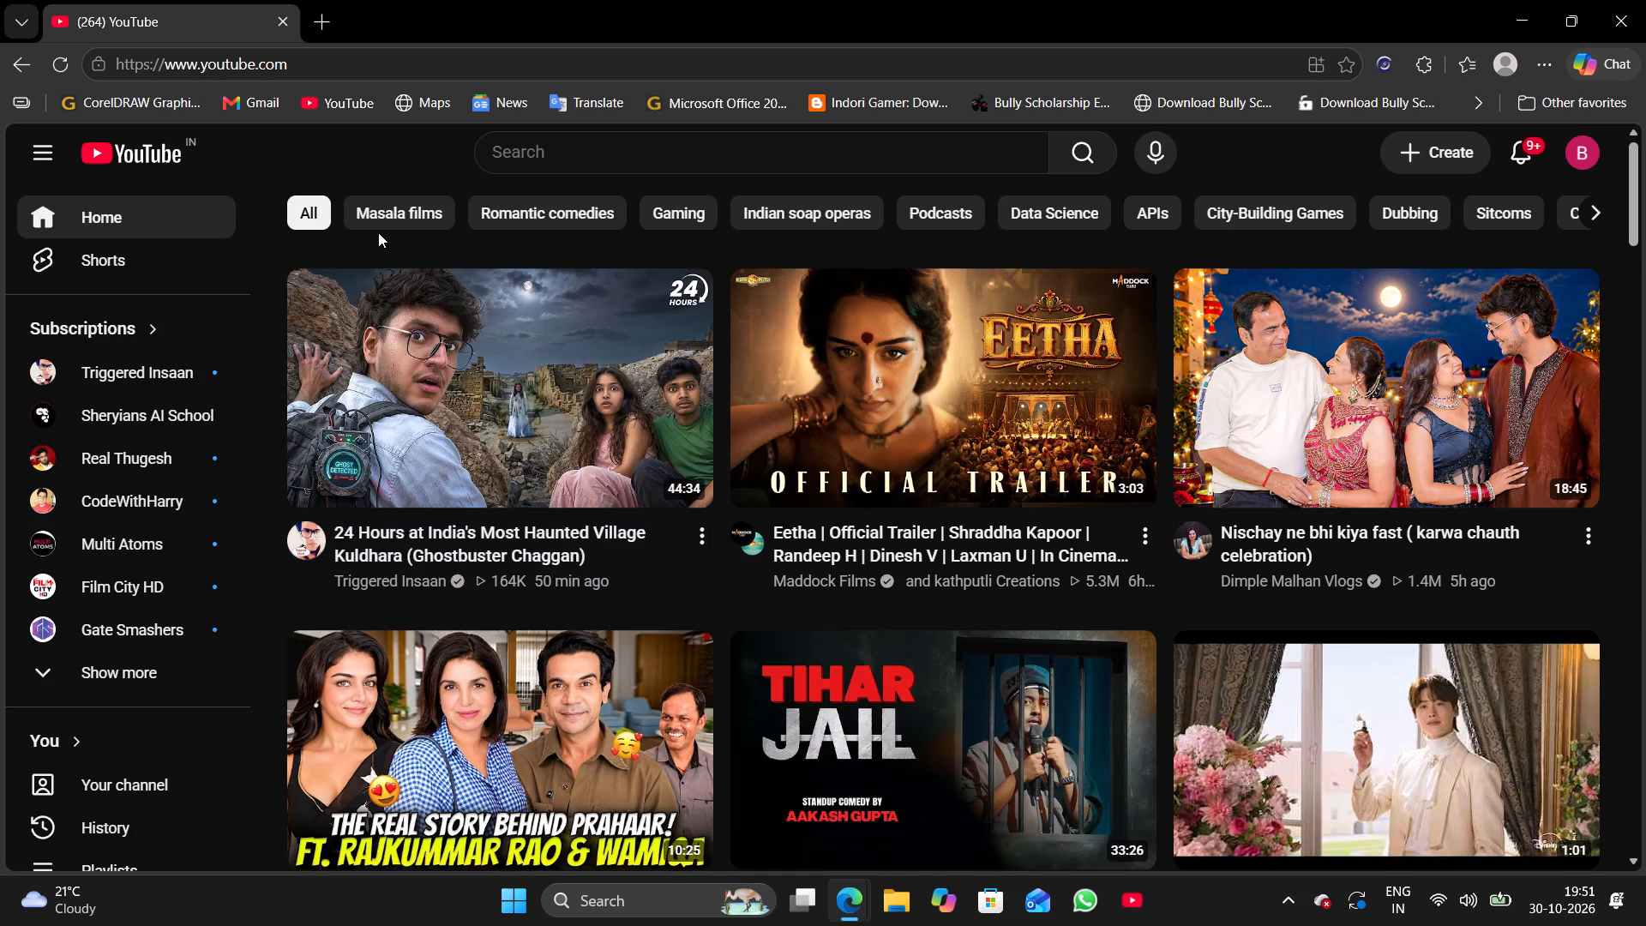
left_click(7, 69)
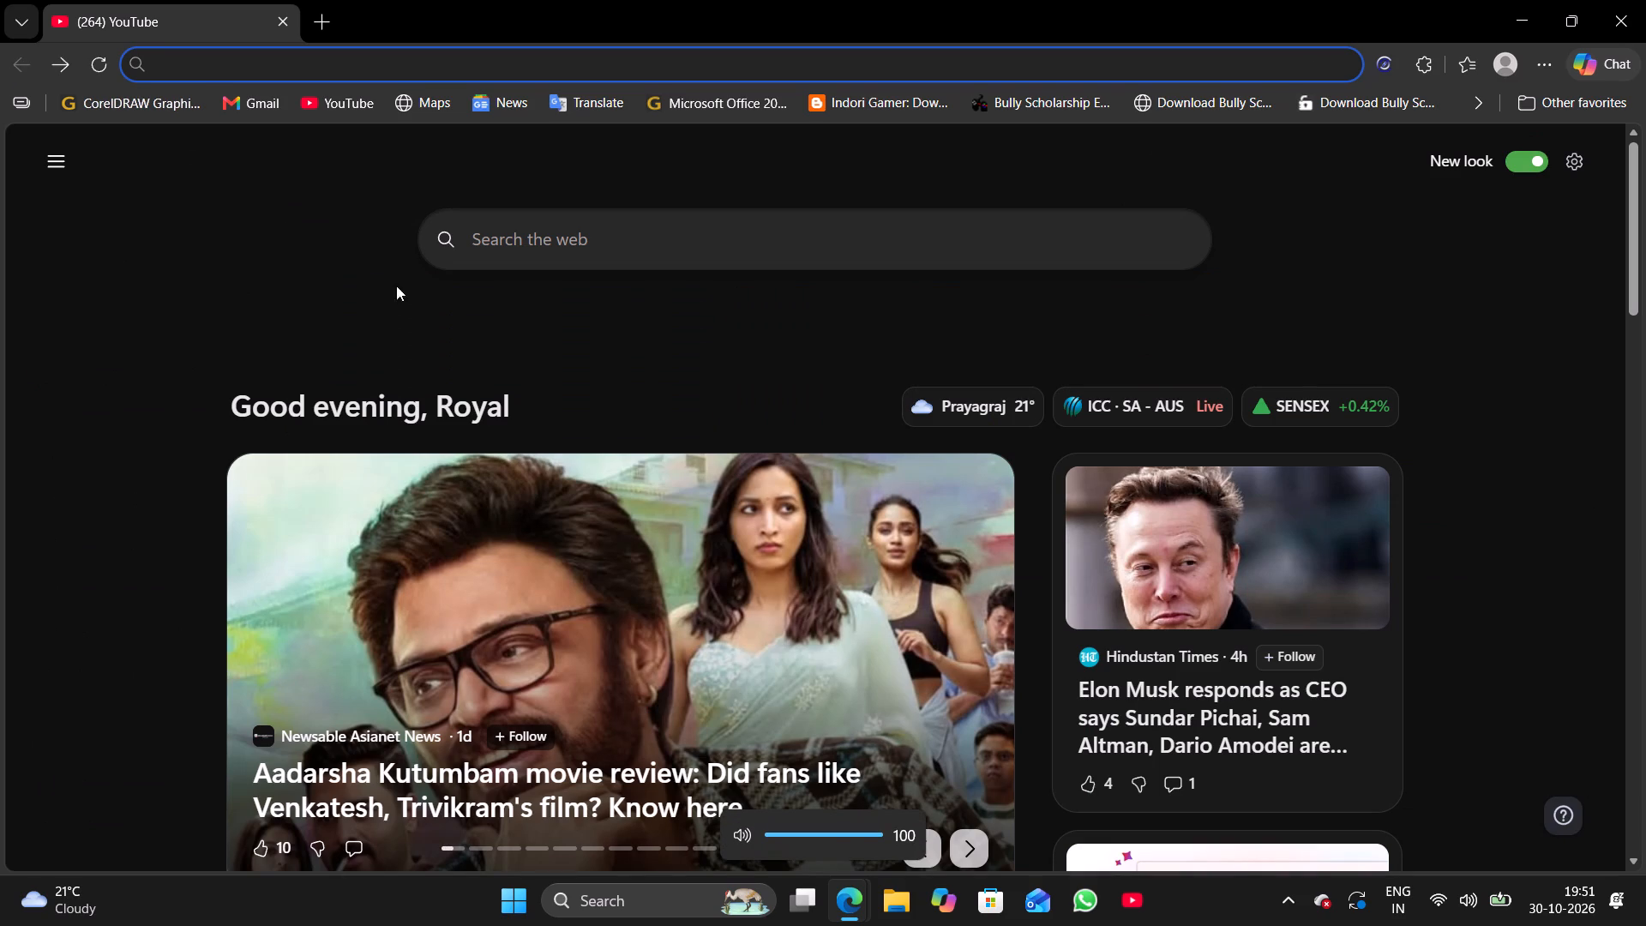
Search the web for "youtube" and open the YouTube result.
left_click(630, 230)
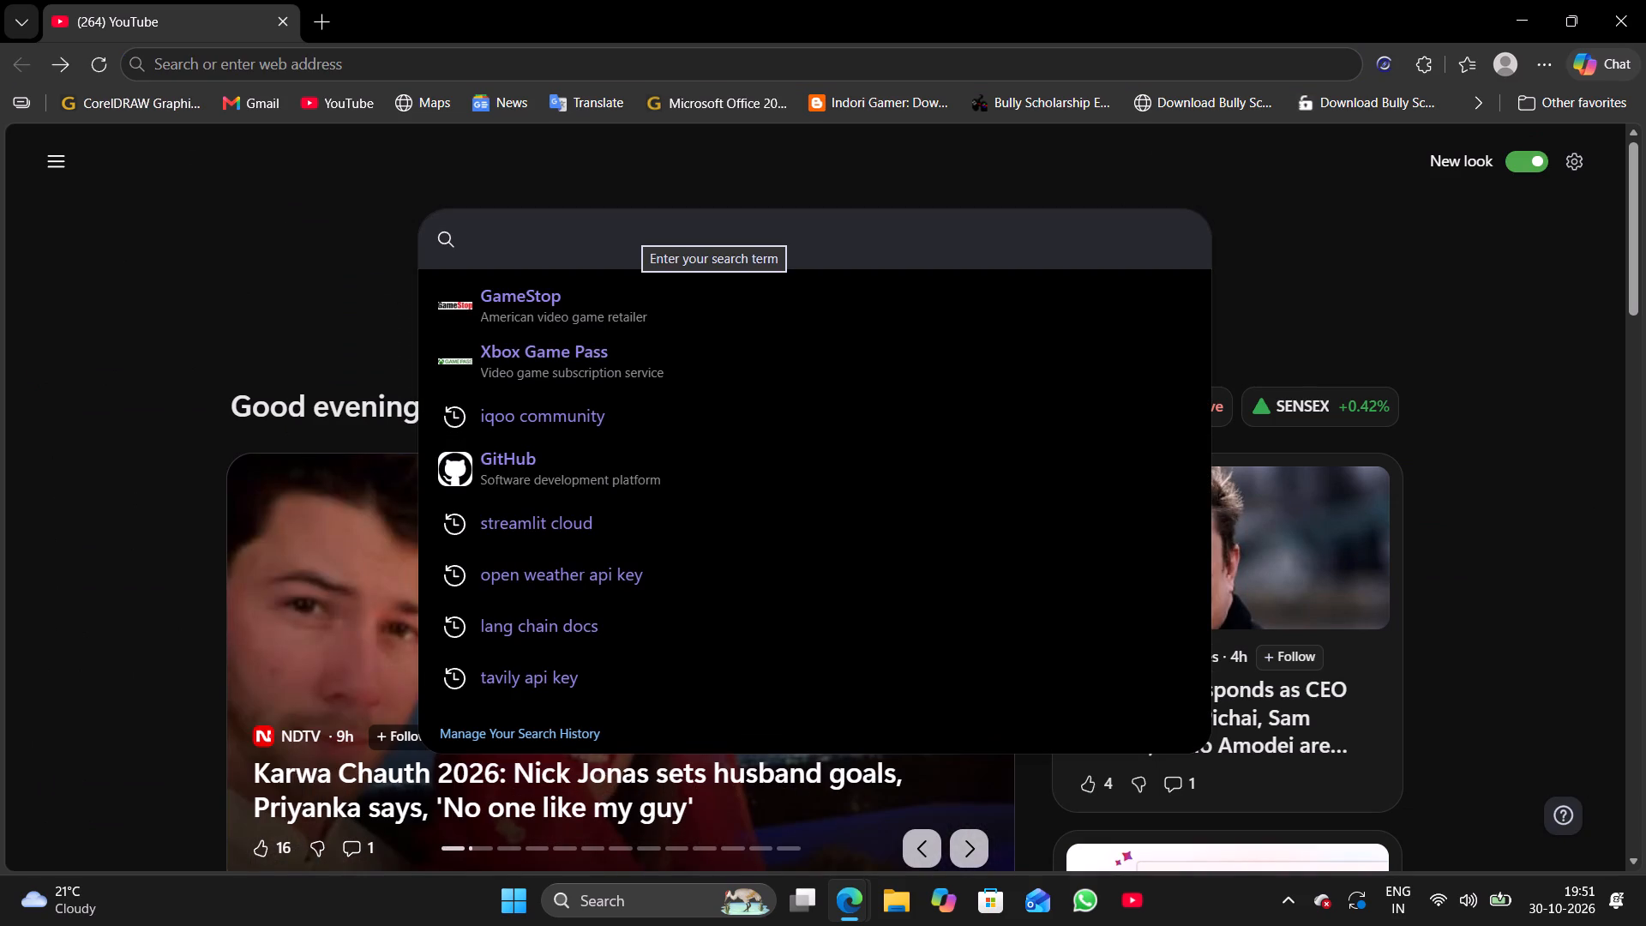
left_click(1409, 254)
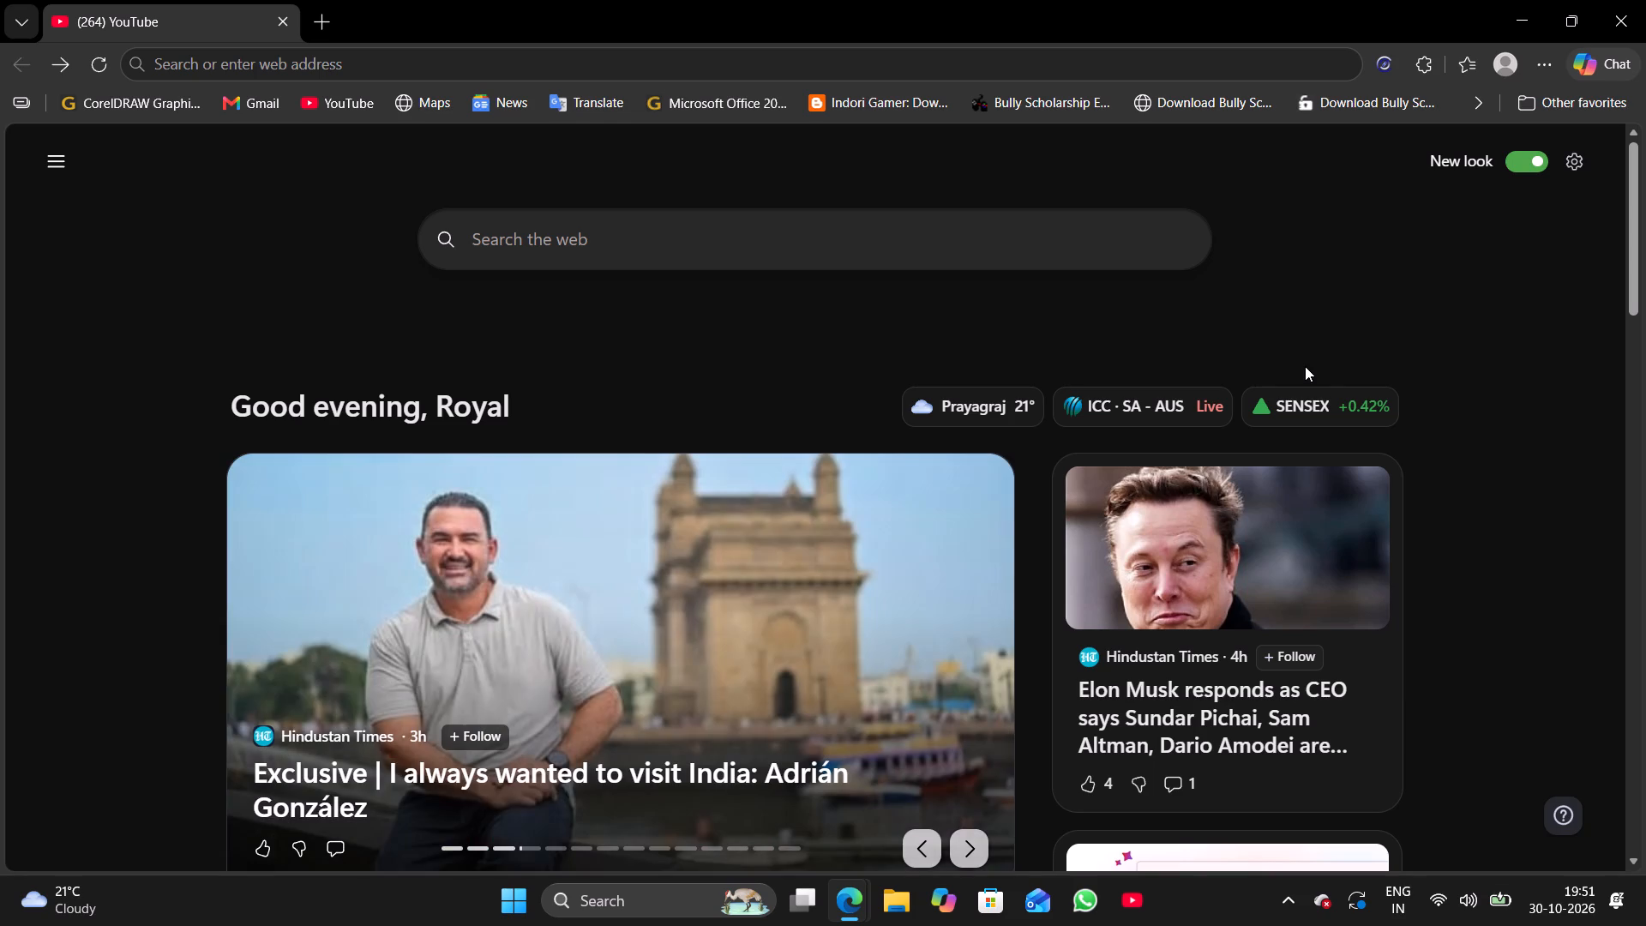
type("youtube")
key("Return")
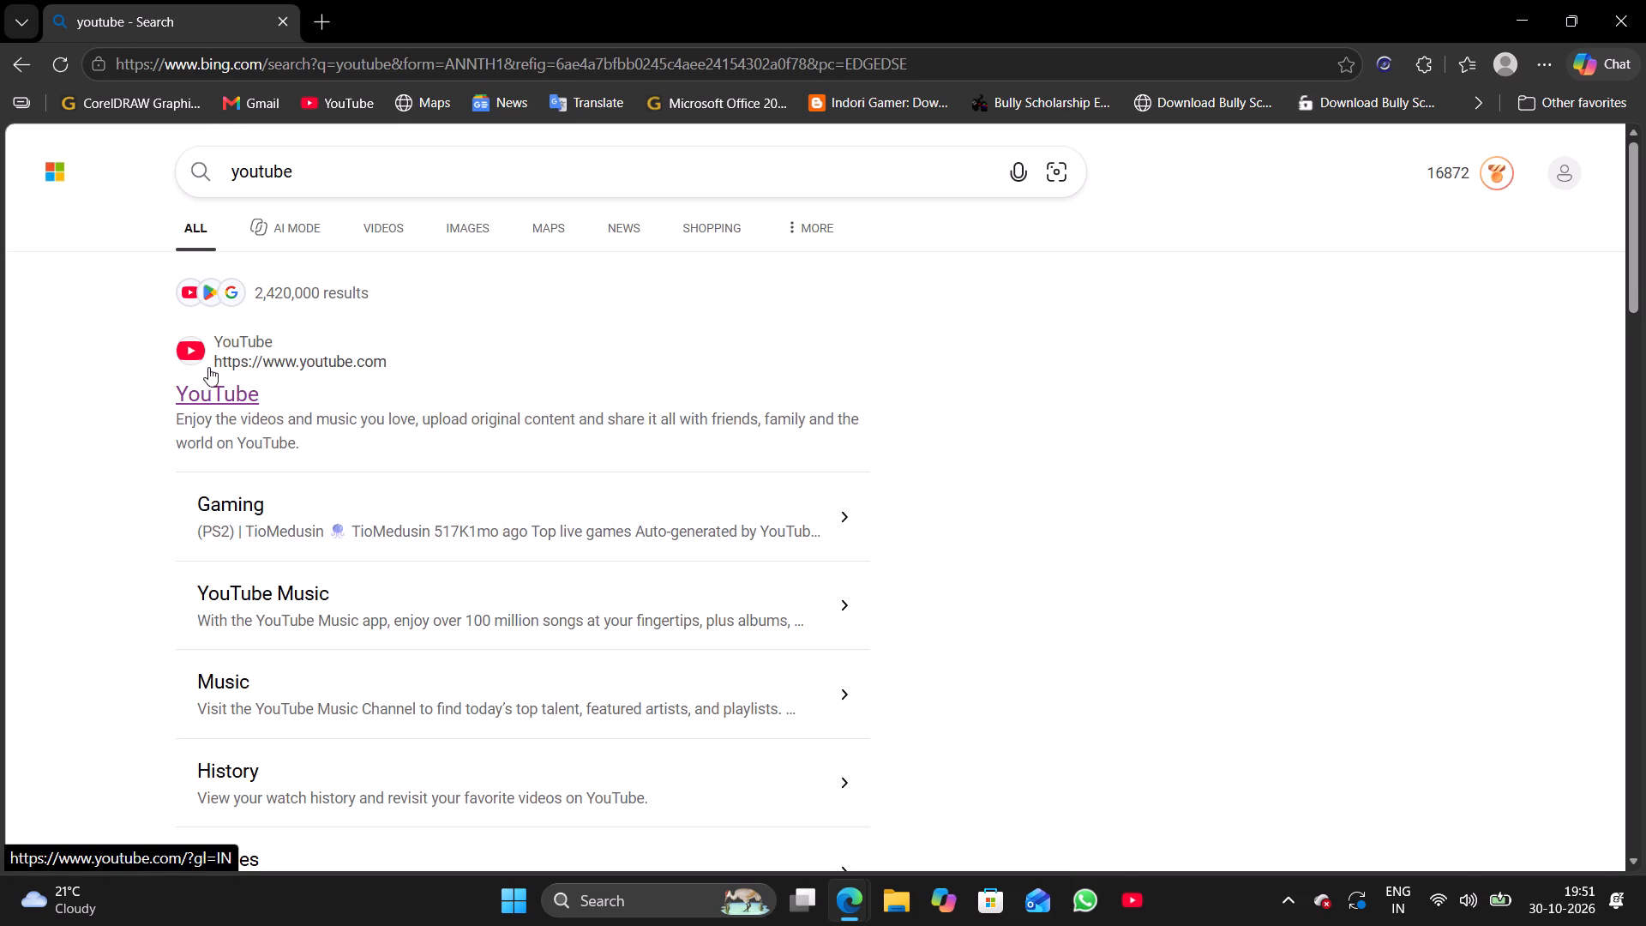
left_click(208, 397)
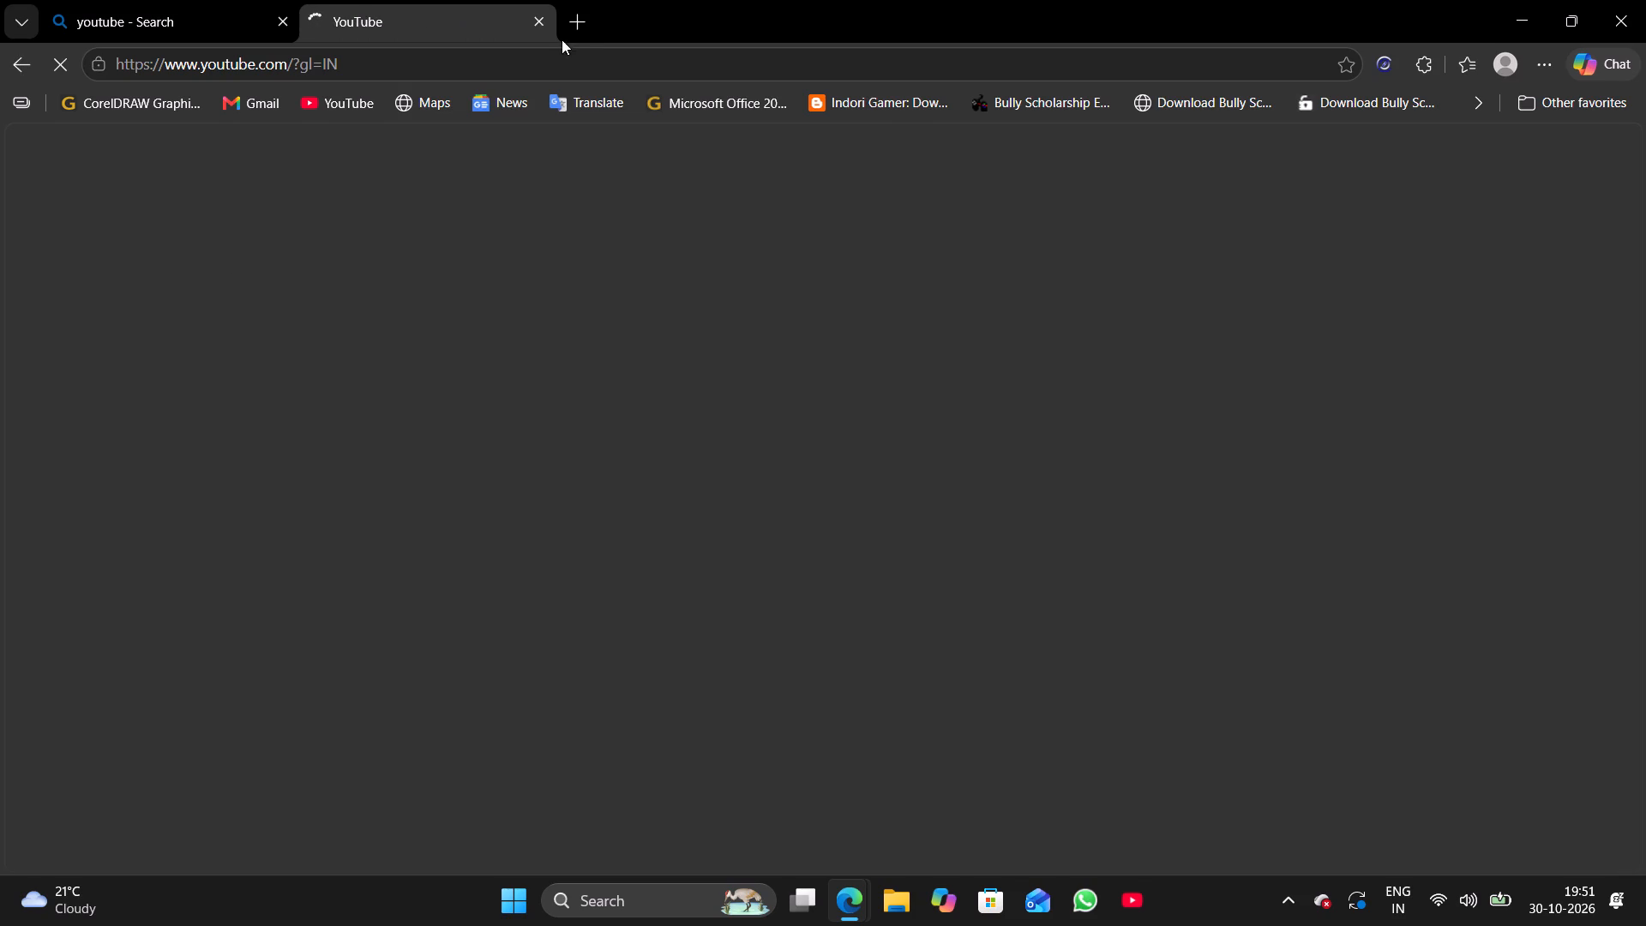
Open a blank new tab and close the YouTube tab.
left_click(577, 28)
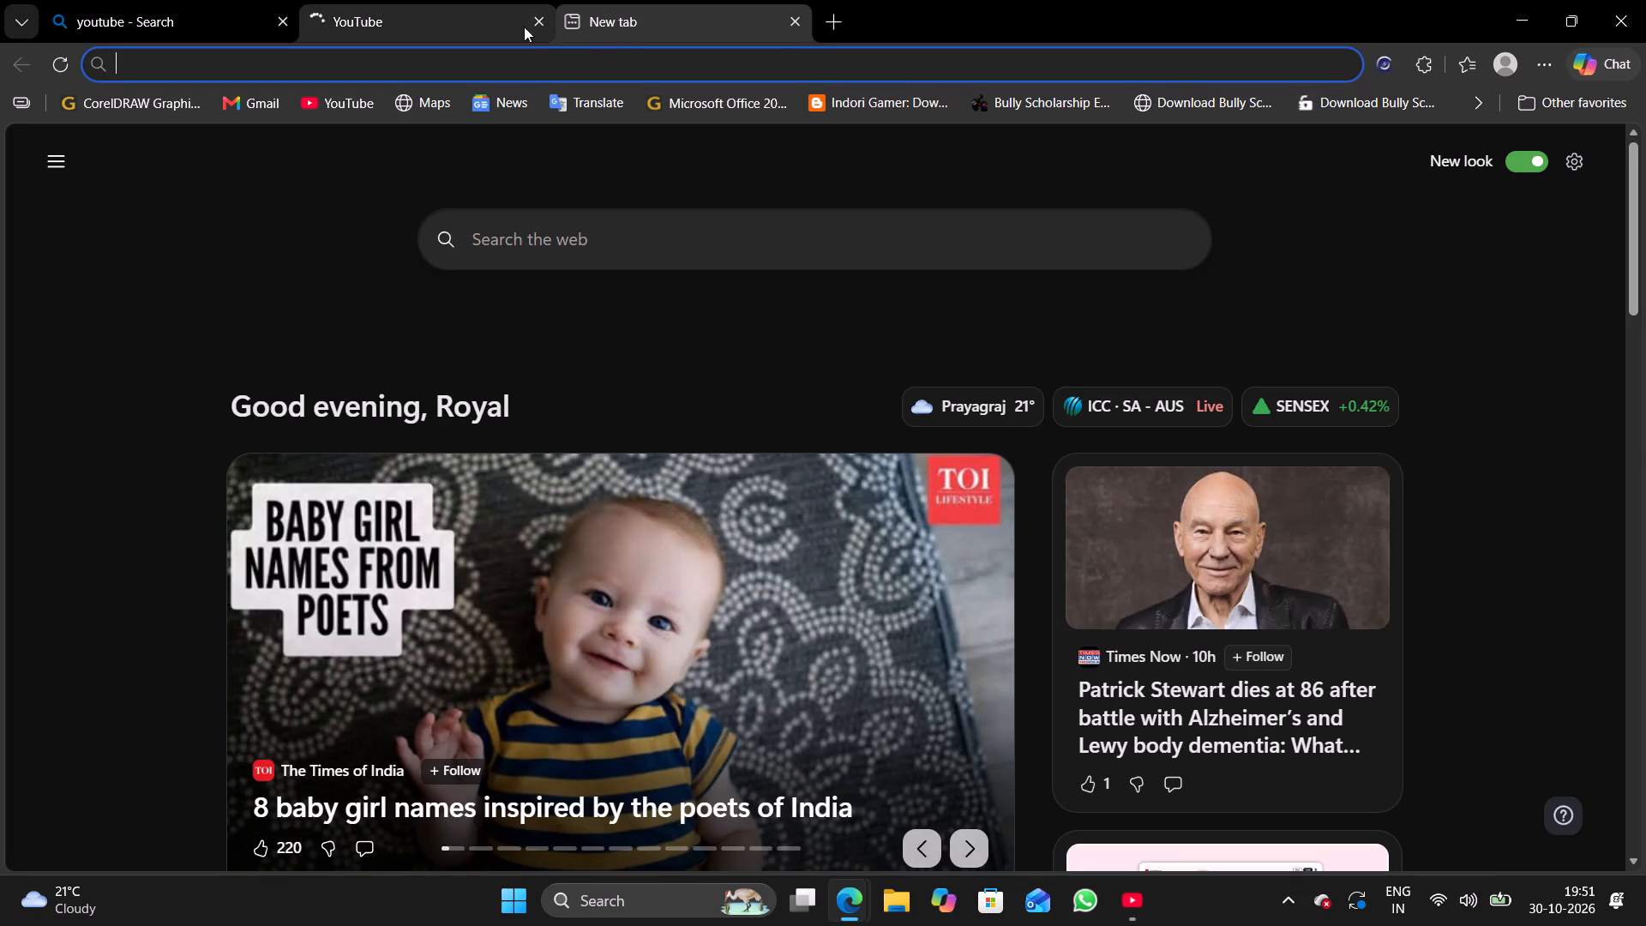
left_click(542, 26)
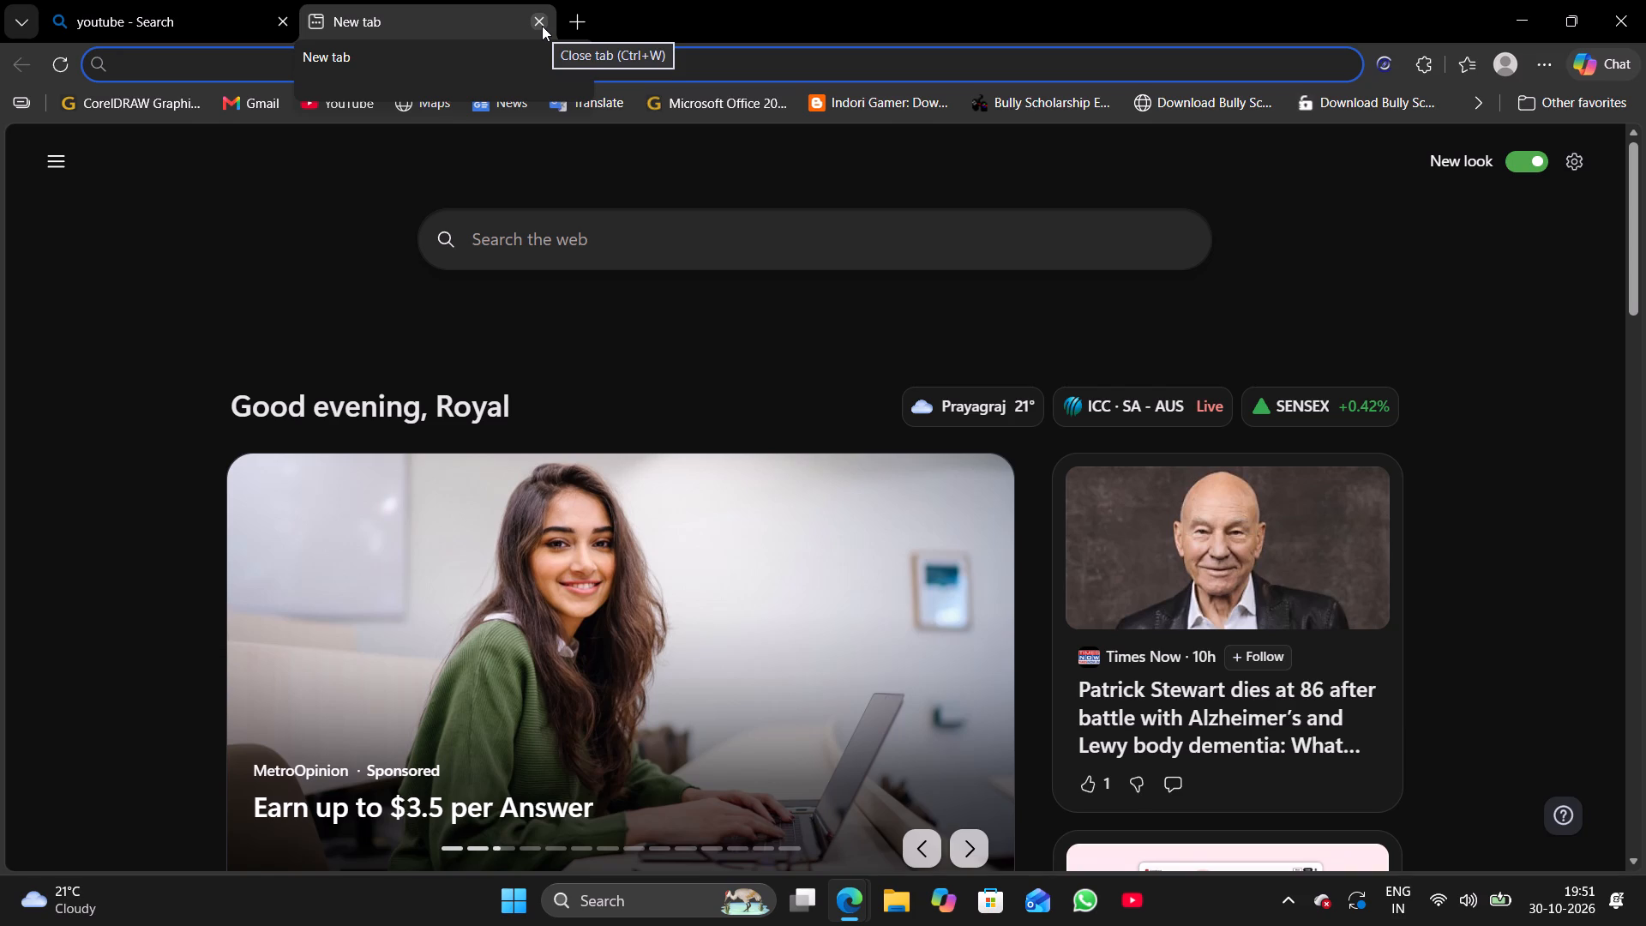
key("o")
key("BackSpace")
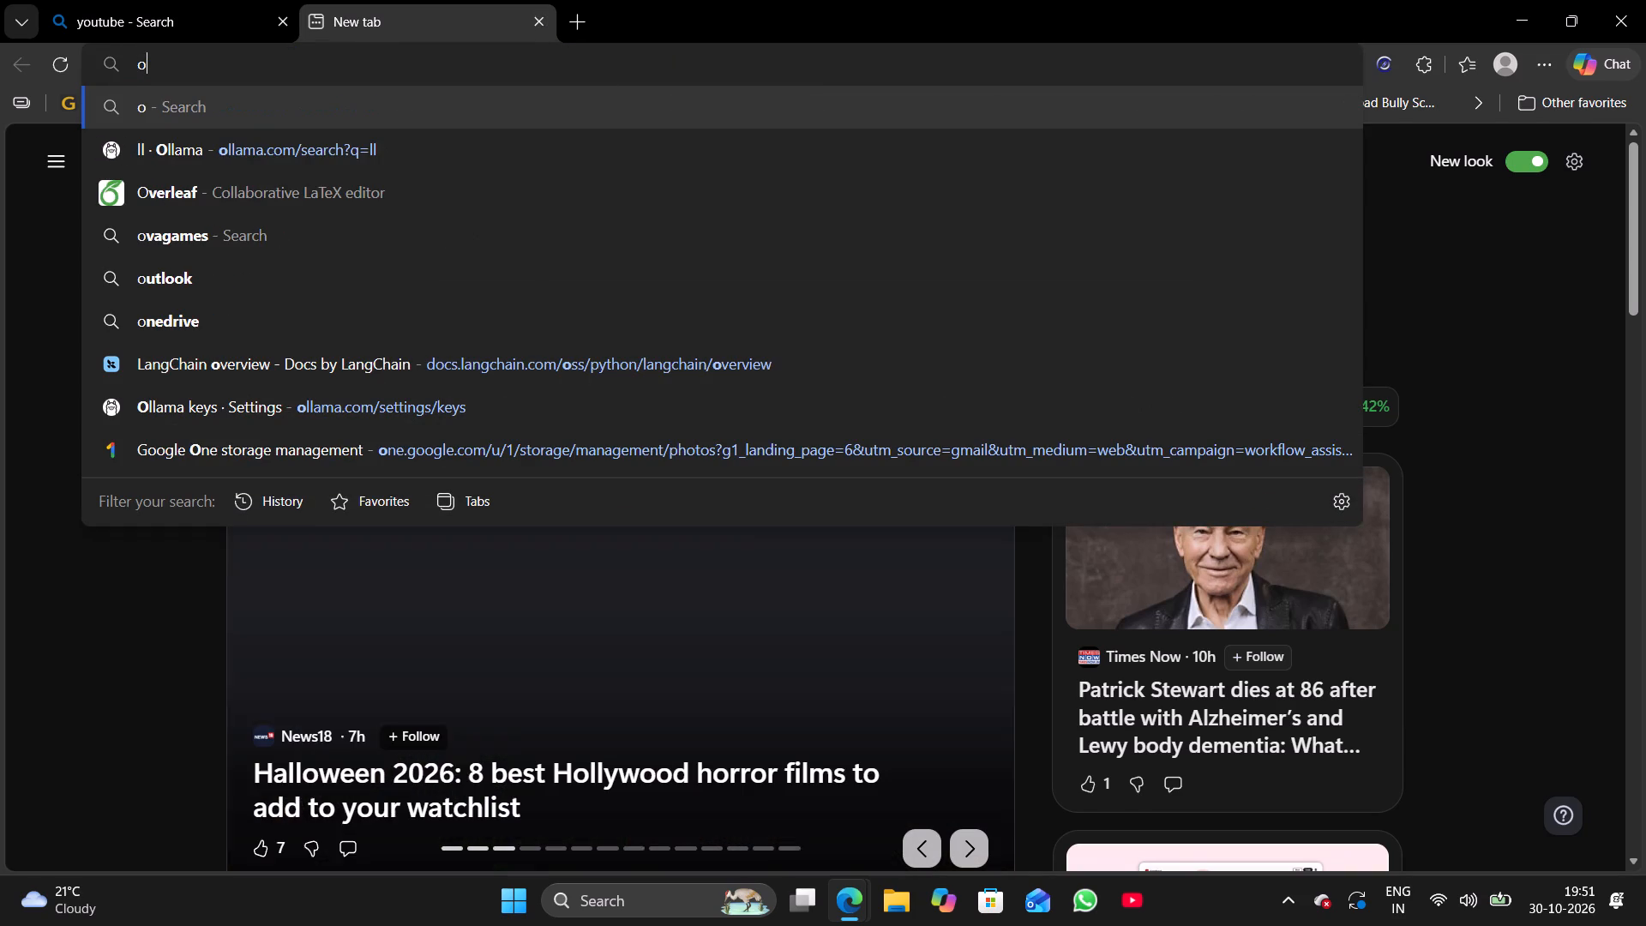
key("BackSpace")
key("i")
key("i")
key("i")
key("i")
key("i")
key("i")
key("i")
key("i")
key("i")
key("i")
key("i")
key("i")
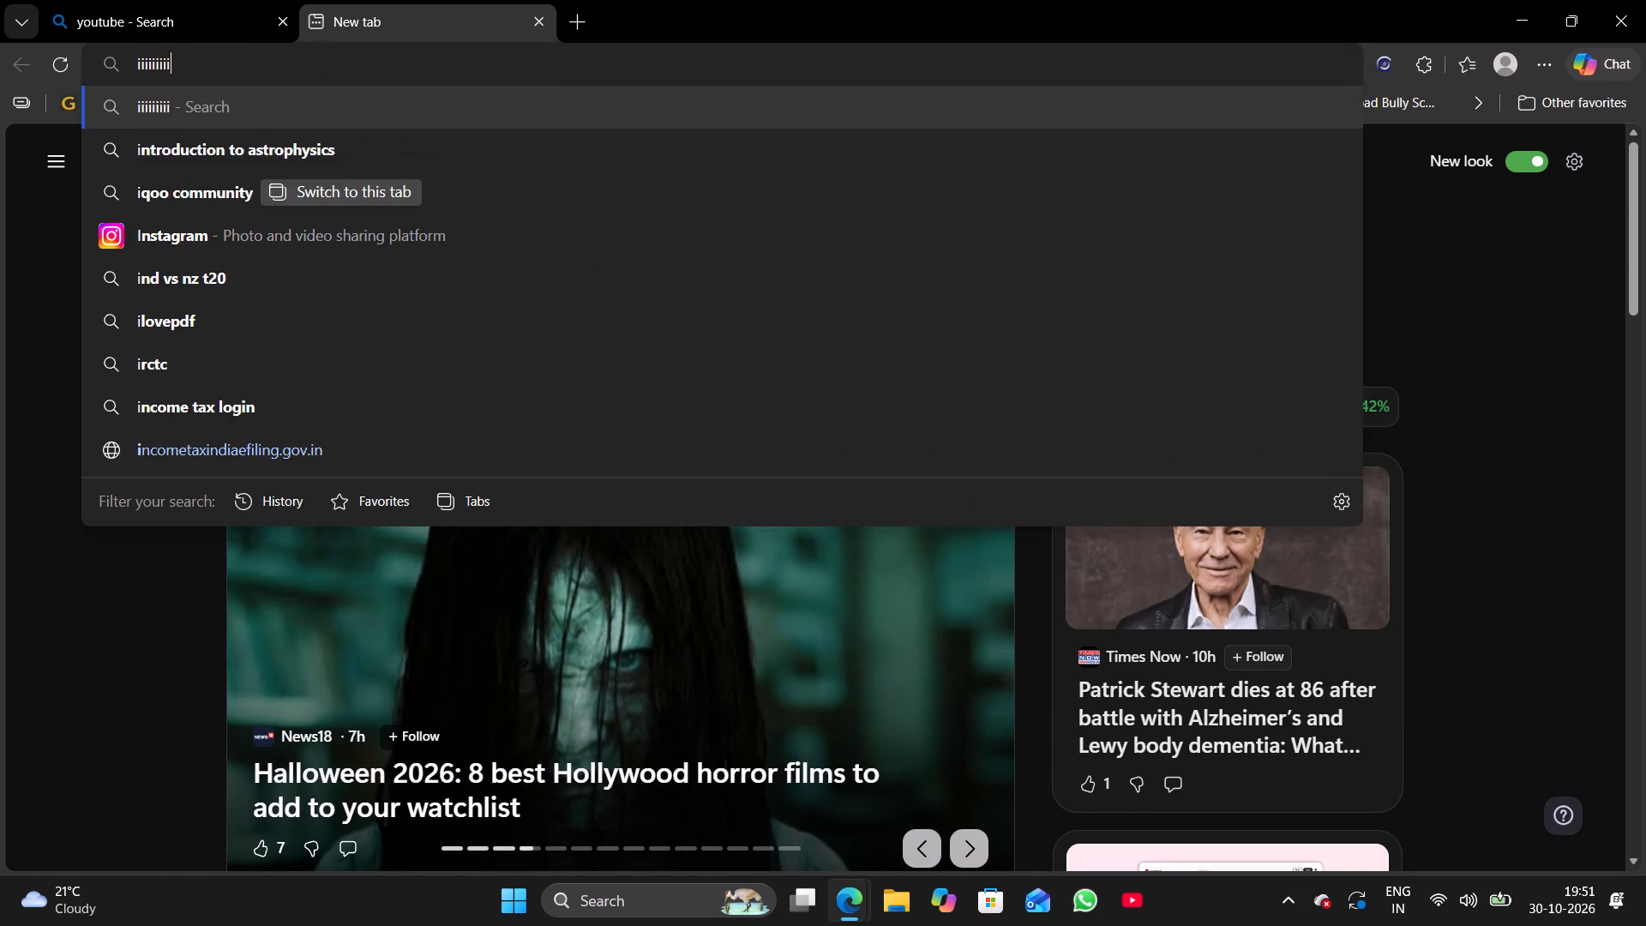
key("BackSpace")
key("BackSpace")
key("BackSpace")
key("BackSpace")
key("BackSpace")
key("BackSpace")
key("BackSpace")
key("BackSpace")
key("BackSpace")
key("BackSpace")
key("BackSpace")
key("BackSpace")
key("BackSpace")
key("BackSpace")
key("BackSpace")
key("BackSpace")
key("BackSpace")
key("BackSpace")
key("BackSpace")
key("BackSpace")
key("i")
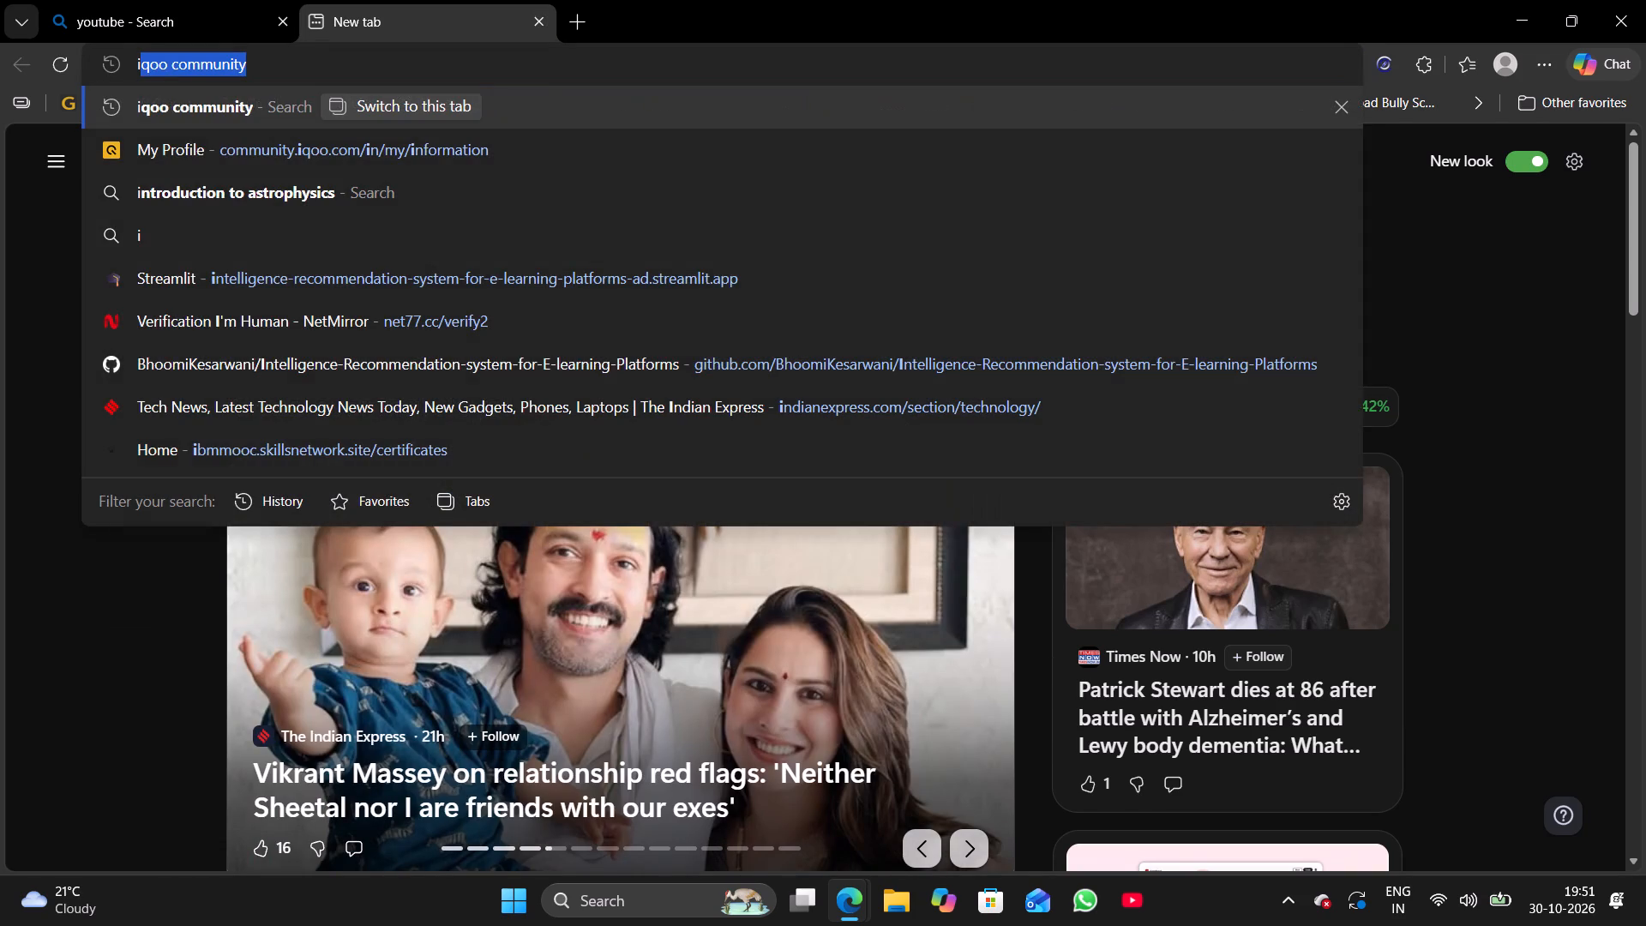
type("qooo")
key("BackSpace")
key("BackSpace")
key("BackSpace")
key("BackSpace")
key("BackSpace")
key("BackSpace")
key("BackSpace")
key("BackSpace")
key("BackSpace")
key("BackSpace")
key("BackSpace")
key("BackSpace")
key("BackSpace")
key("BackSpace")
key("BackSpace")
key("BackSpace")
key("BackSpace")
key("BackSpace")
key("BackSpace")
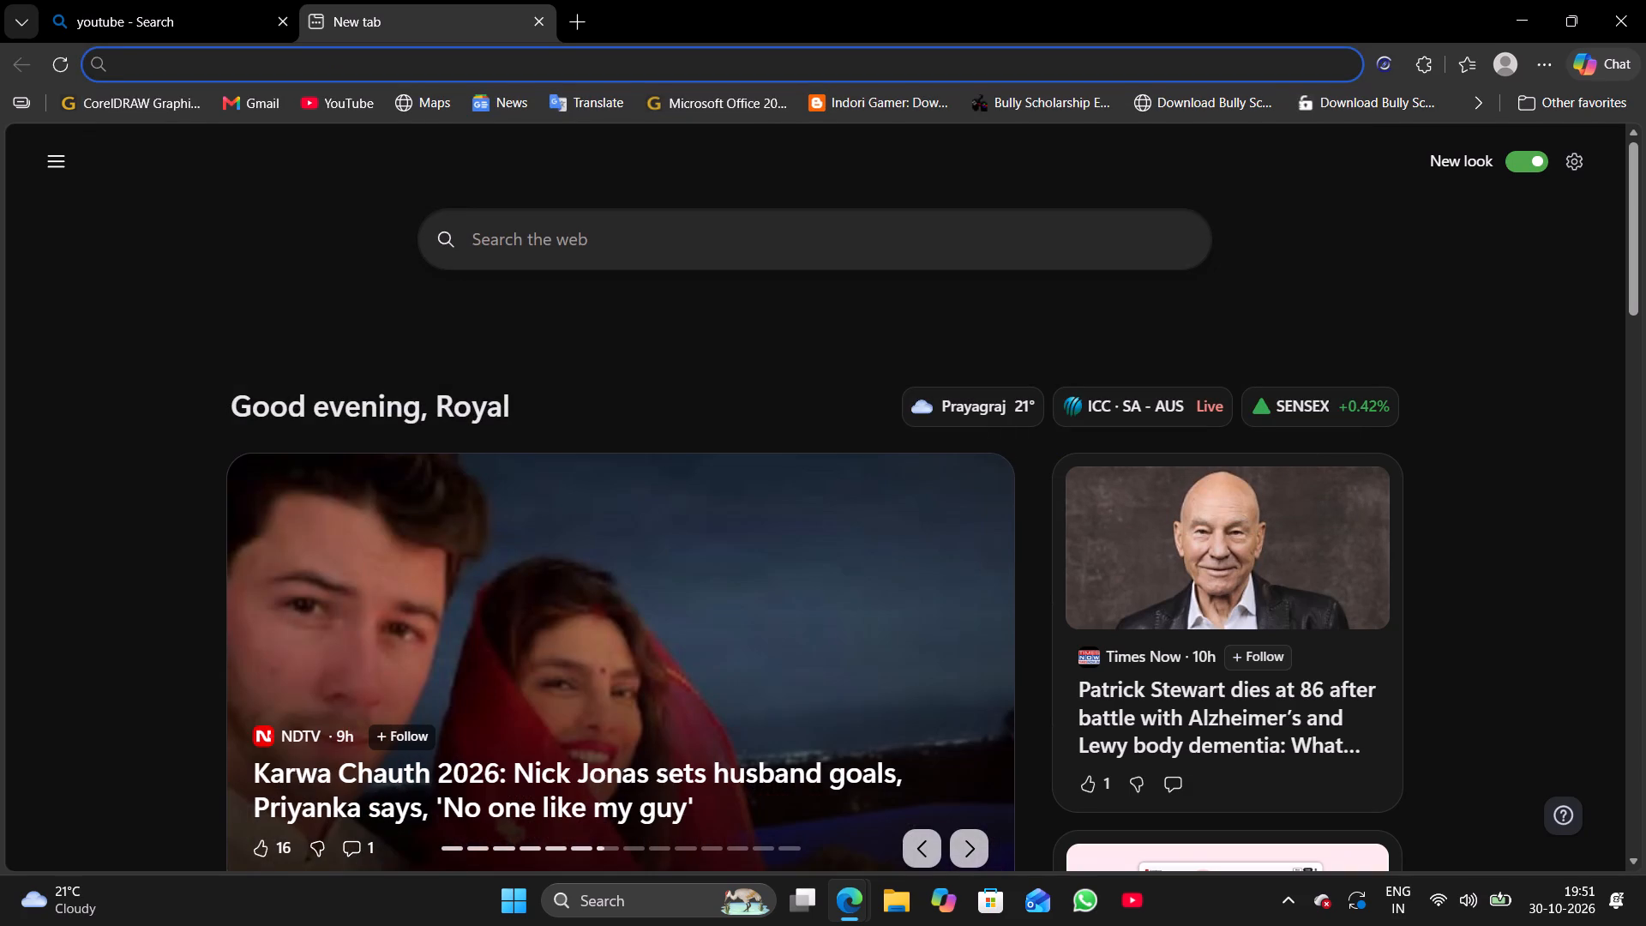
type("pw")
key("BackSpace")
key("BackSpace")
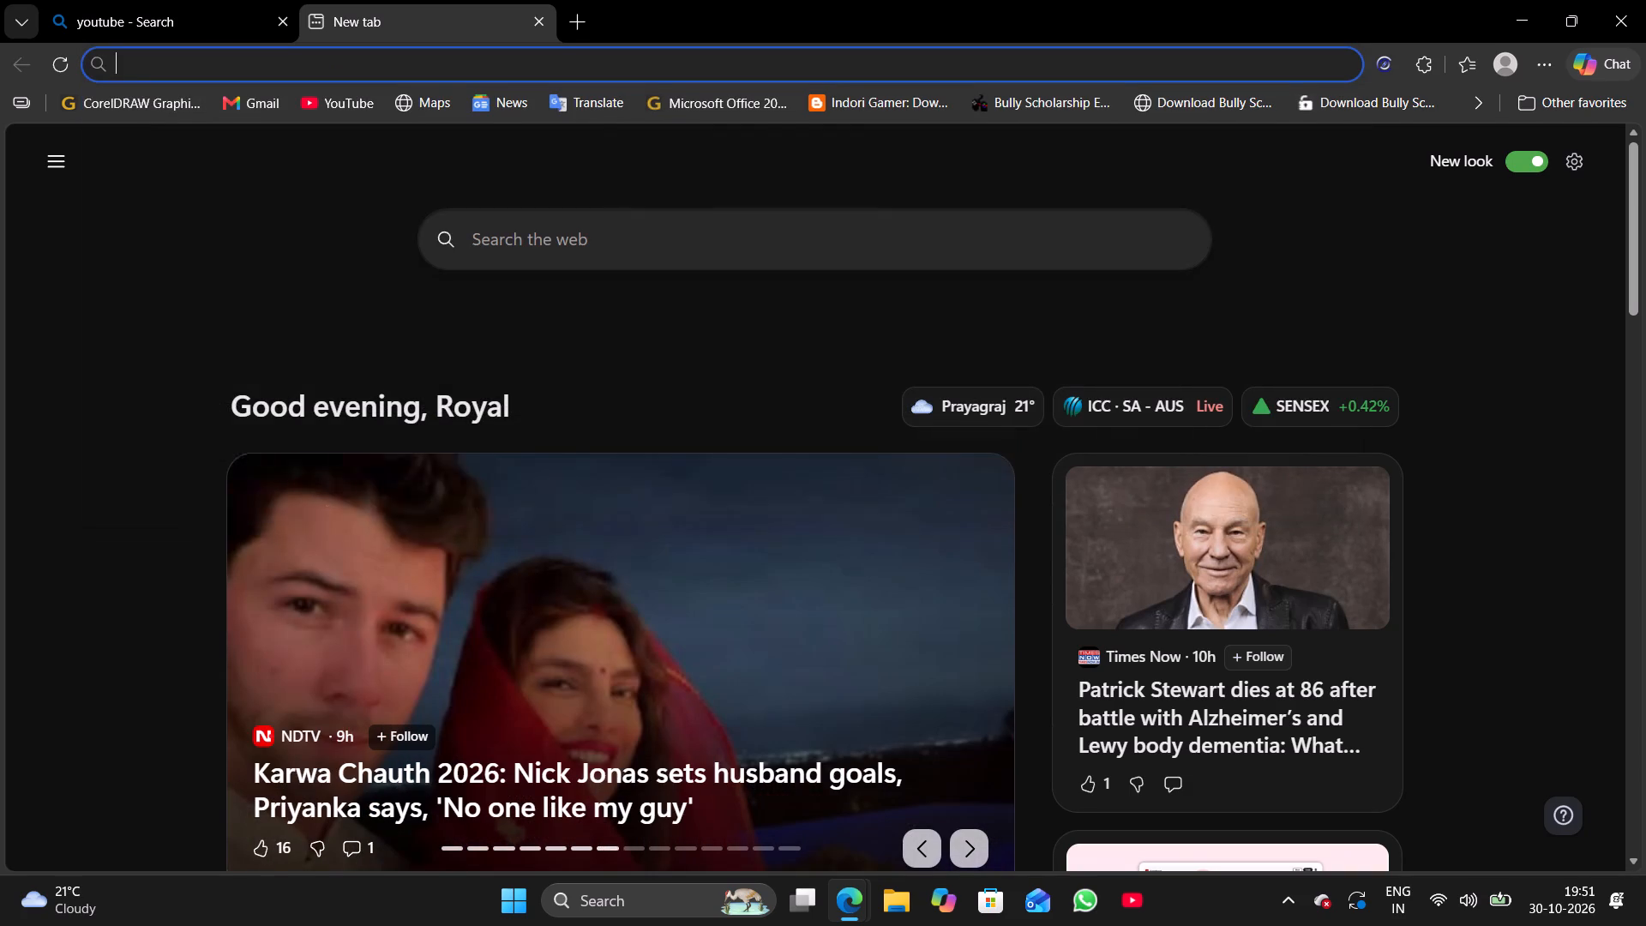